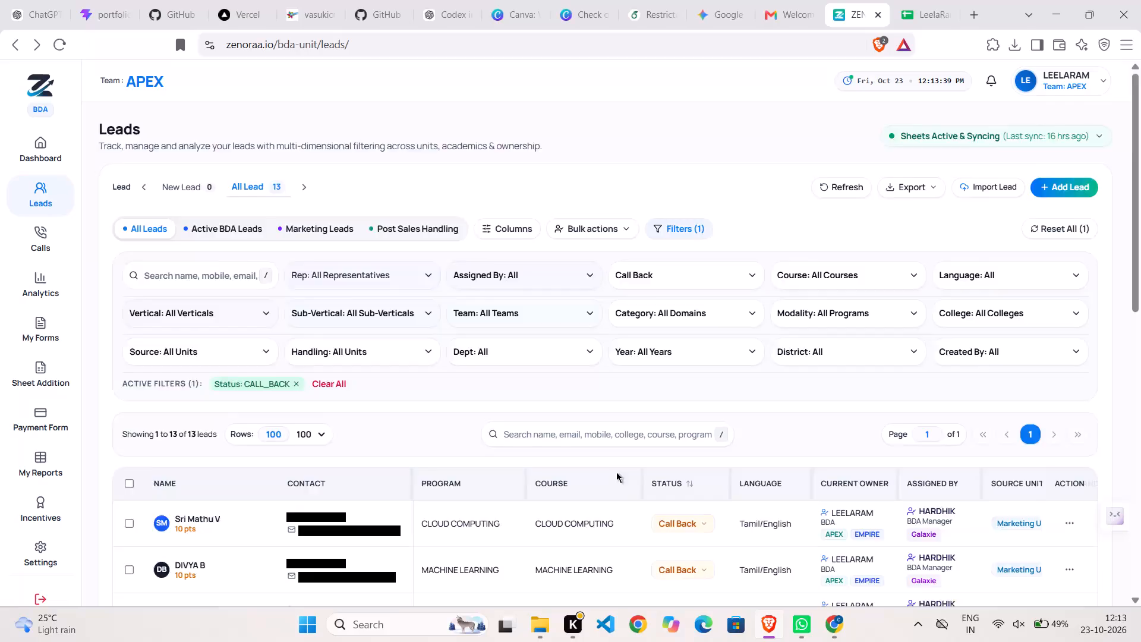
# Review the full list of leads filtered by Call Back status, checking their programs, languages and owners.
pyautogui.scroll(-3, 616, 472)
pyautogui.scroll(4, 616, 472)
pyautogui.scroll(-3, 616, 472)
pyautogui.scroll(3, 616, 472)
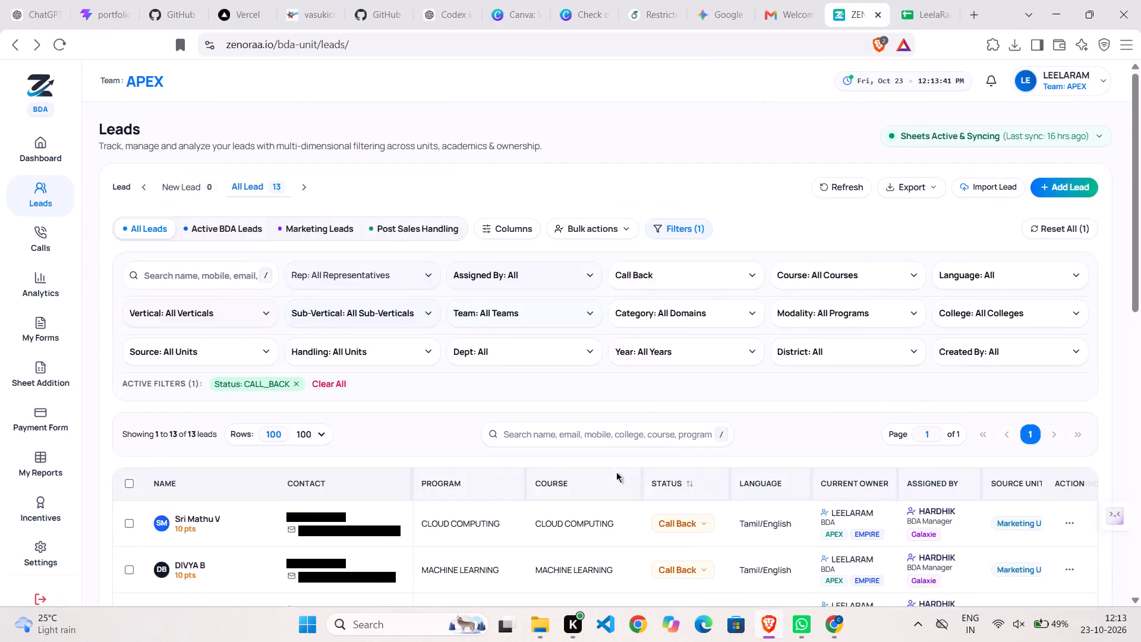
pyautogui.hscroll(1, 616, 472)
pyautogui.scroll(-2, 616, 472)
pyautogui.scroll(2, 616, 472)
pyautogui.scroll(-1, 616, 472)
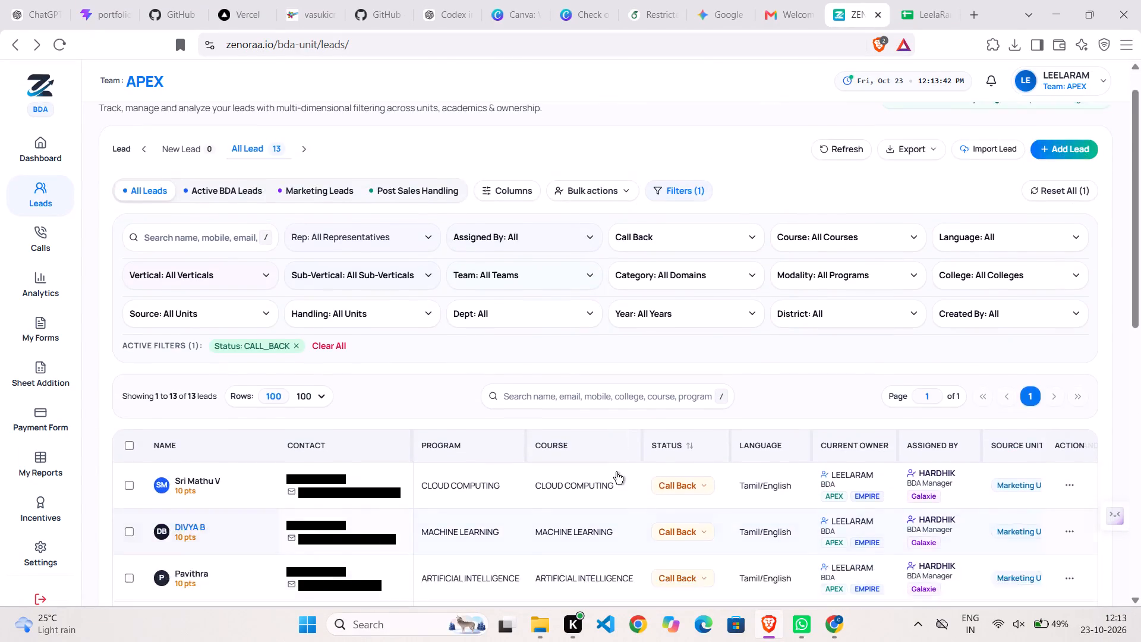
pyautogui.scroll(-1, 616, 472)
pyautogui.scroll(1, 616, 472)
pyautogui.scroll(-2, 616, 472)
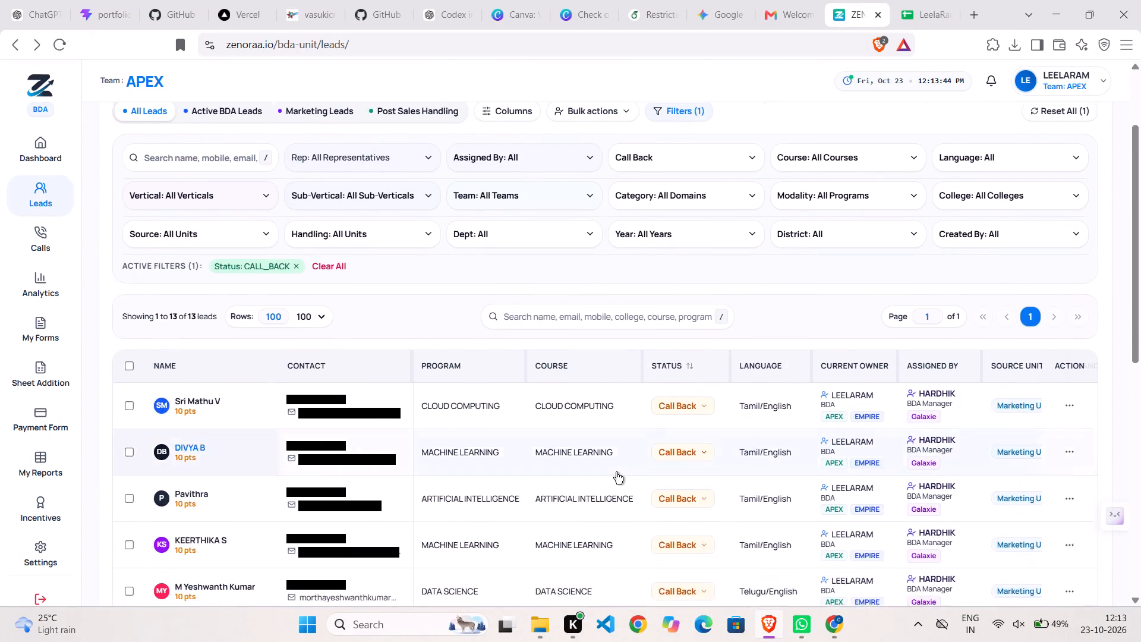
pyautogui.scroll(-1, 616, 472)
pyautogui.scroll(2, 616, 472)
pyautogui.scroll(-2, 616, 472)
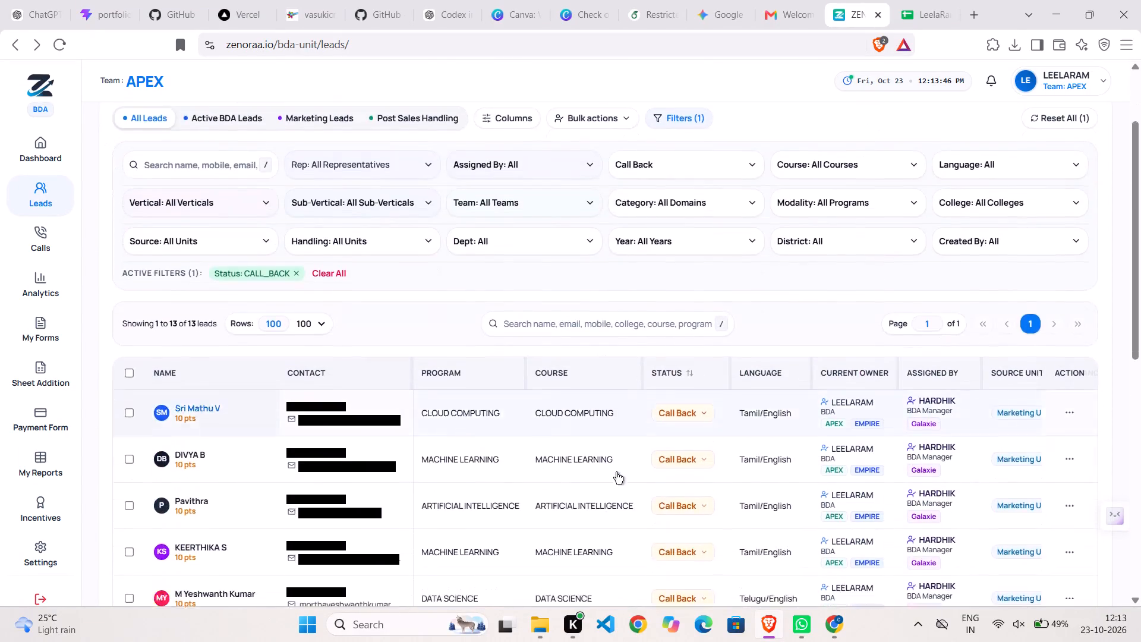
pyautogui.scroll(-7, 616, 472)
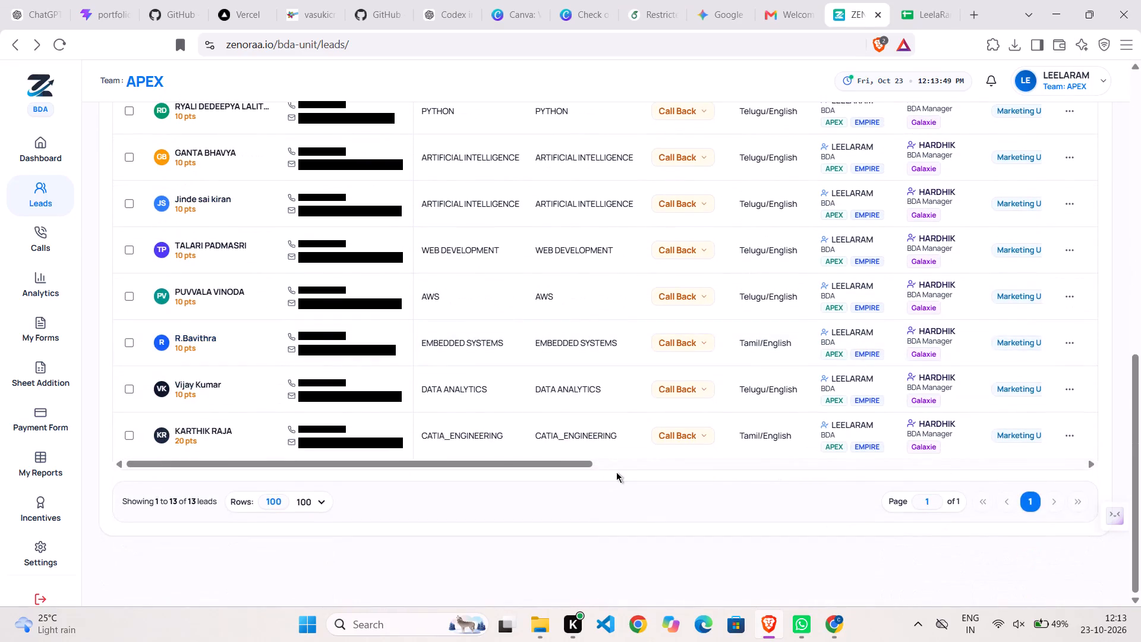
pyautogui.scroll(1, 616, 472)
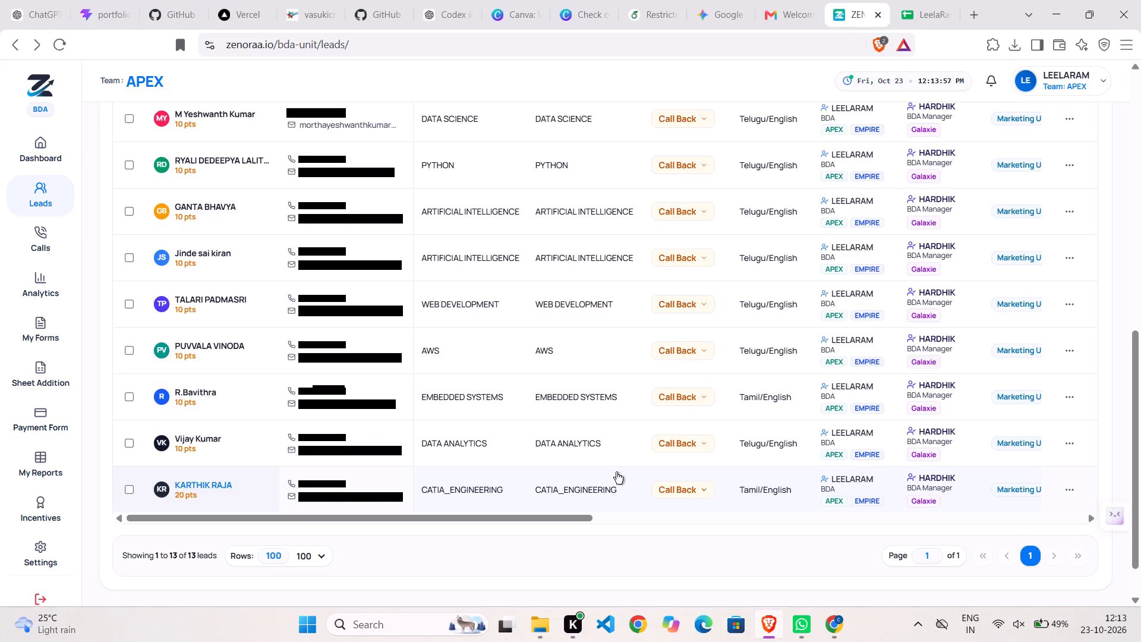
pyautogui.scroll(-1, 616, 472)
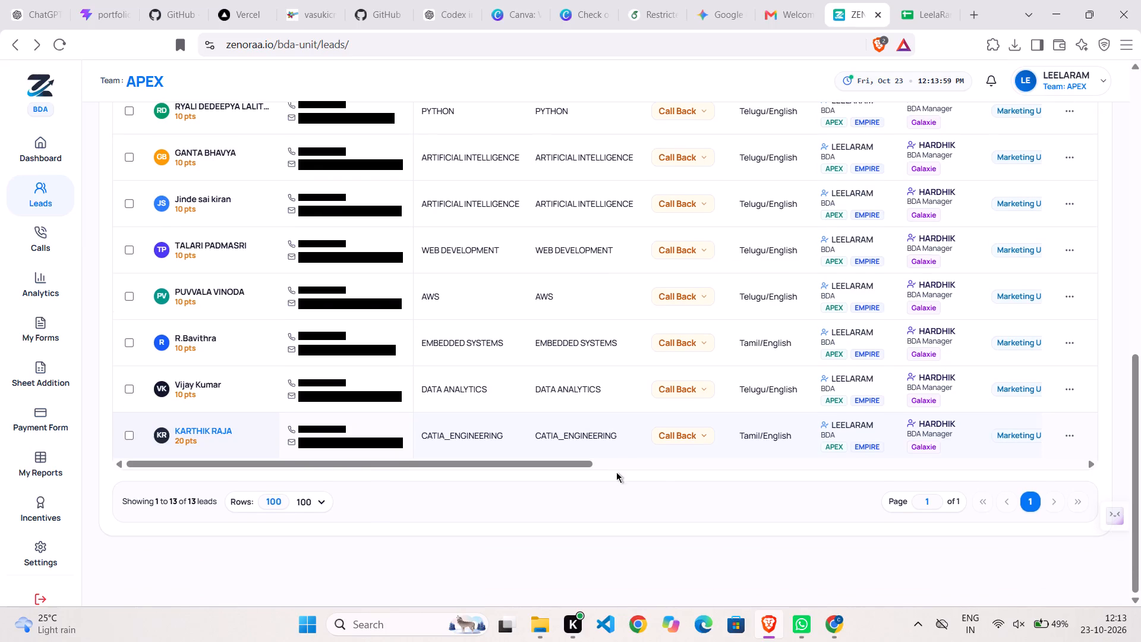
pyautogui.scroll(-1, 616, 472)
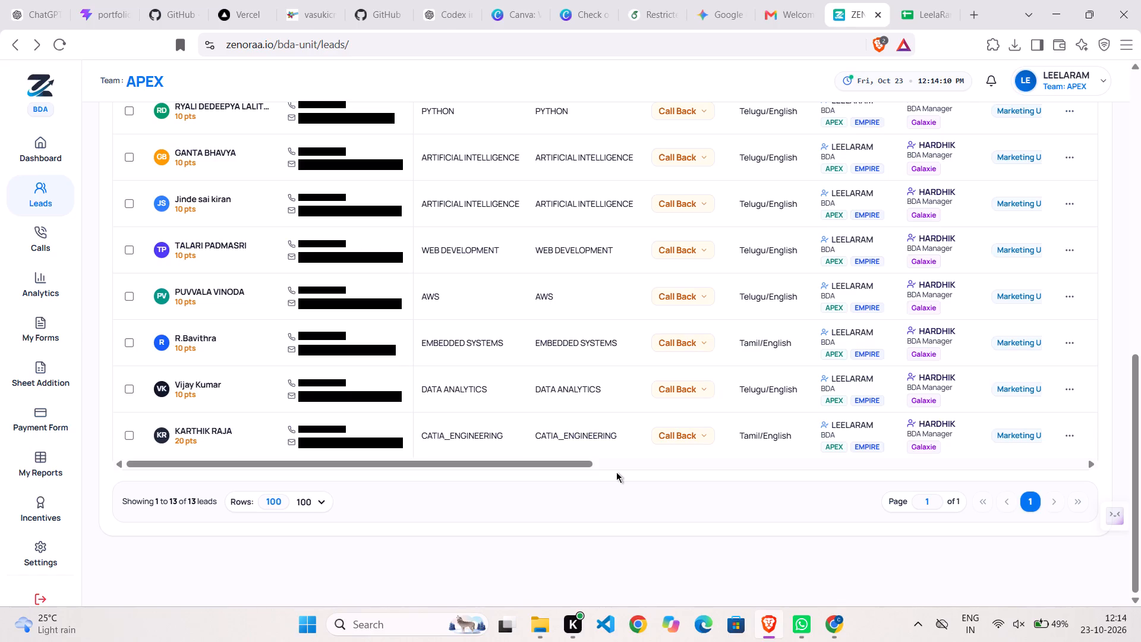
pyautogui.scroll(1, 616, 472)
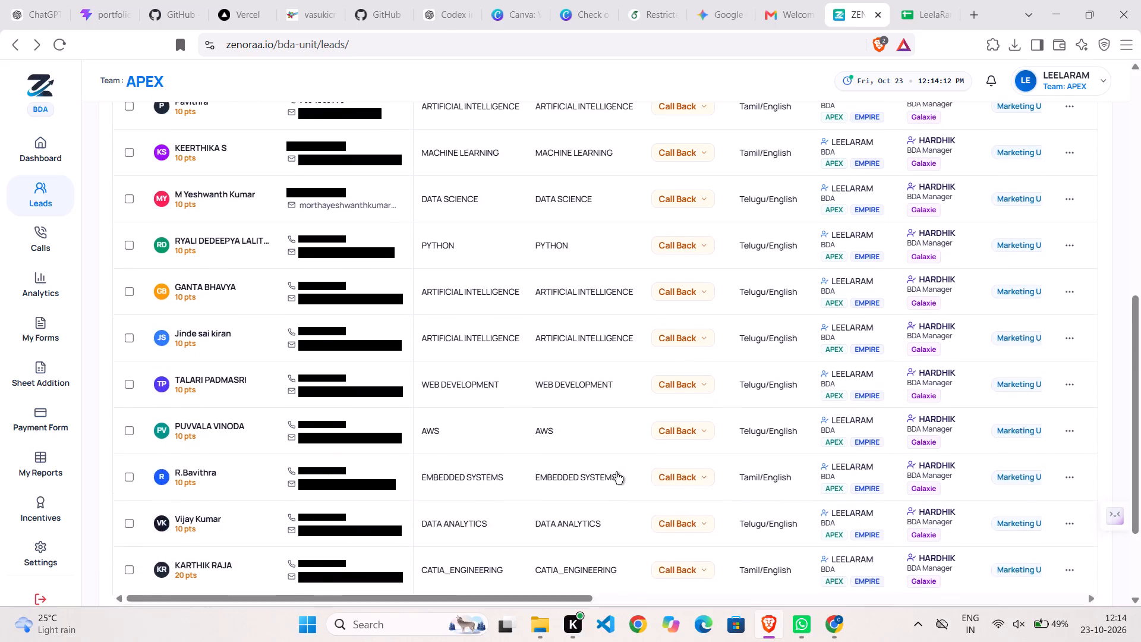
pyautogui.scroll(3, 616, 472)
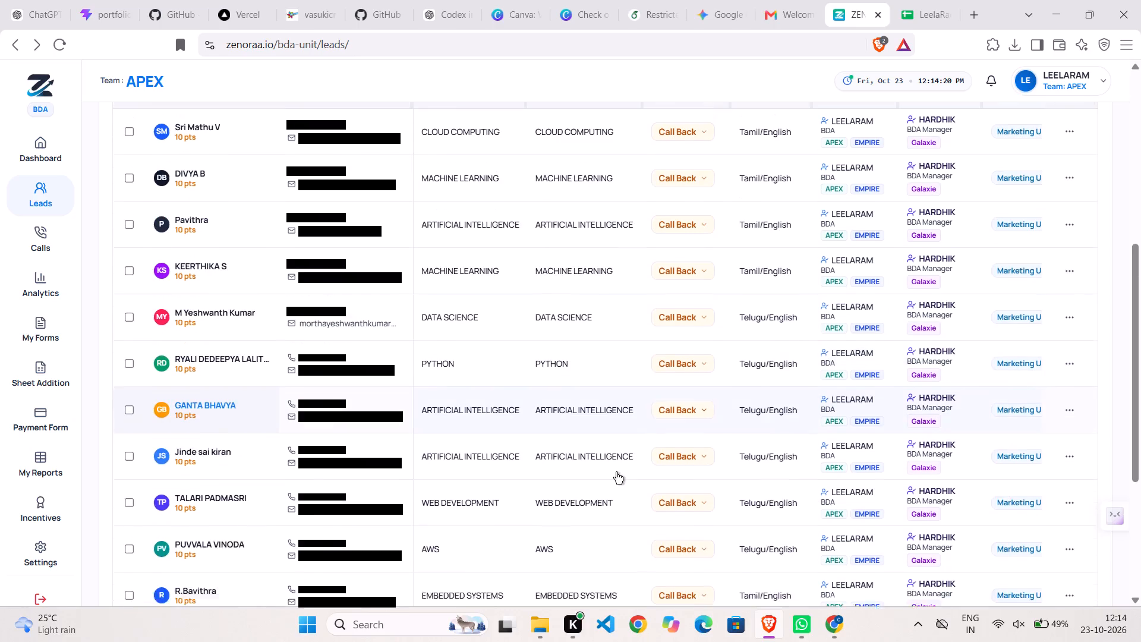
pyautogui.scroll(-1, 616, 472)
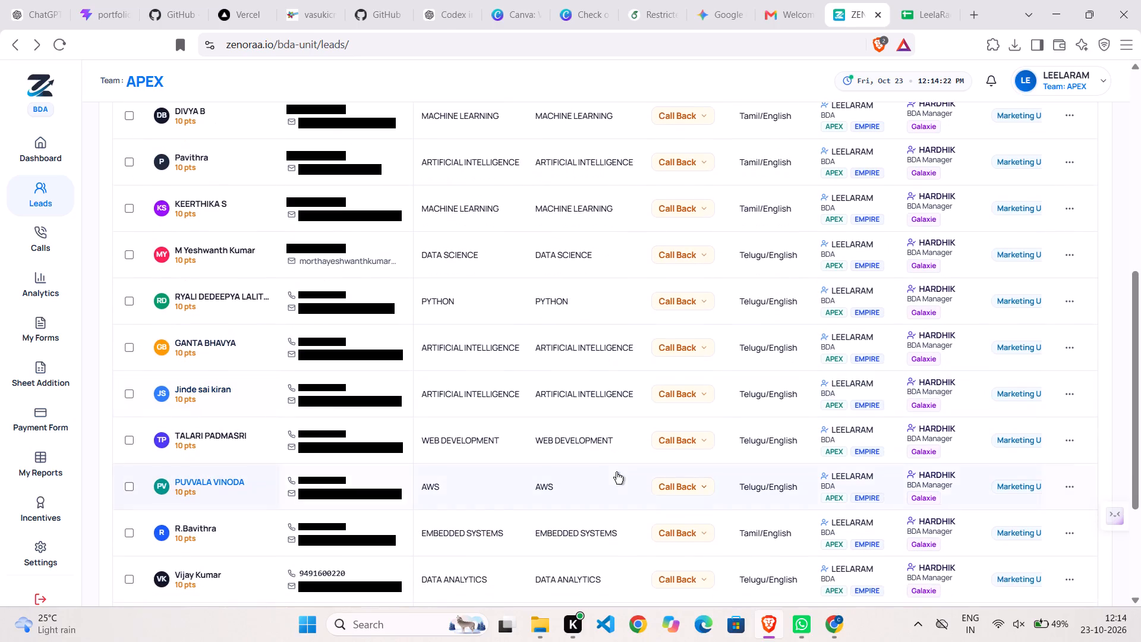
pyautogui.scroll(4, 616, 472)
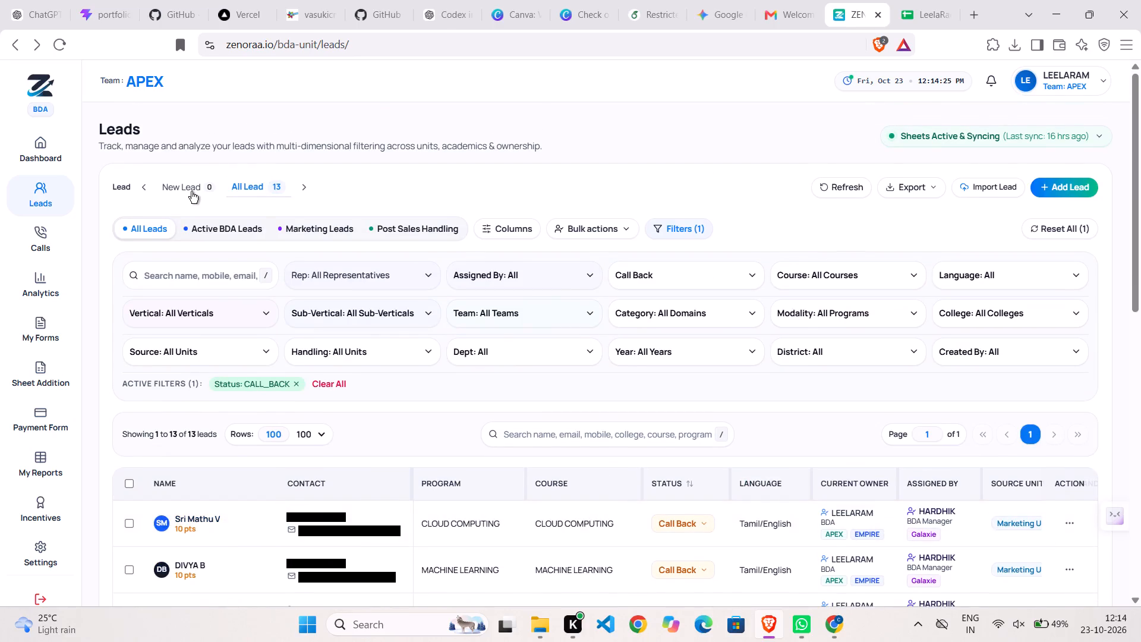
# Clear the active Call Back status filter and show the New Lead list.
pyautogui.click(191, 191)
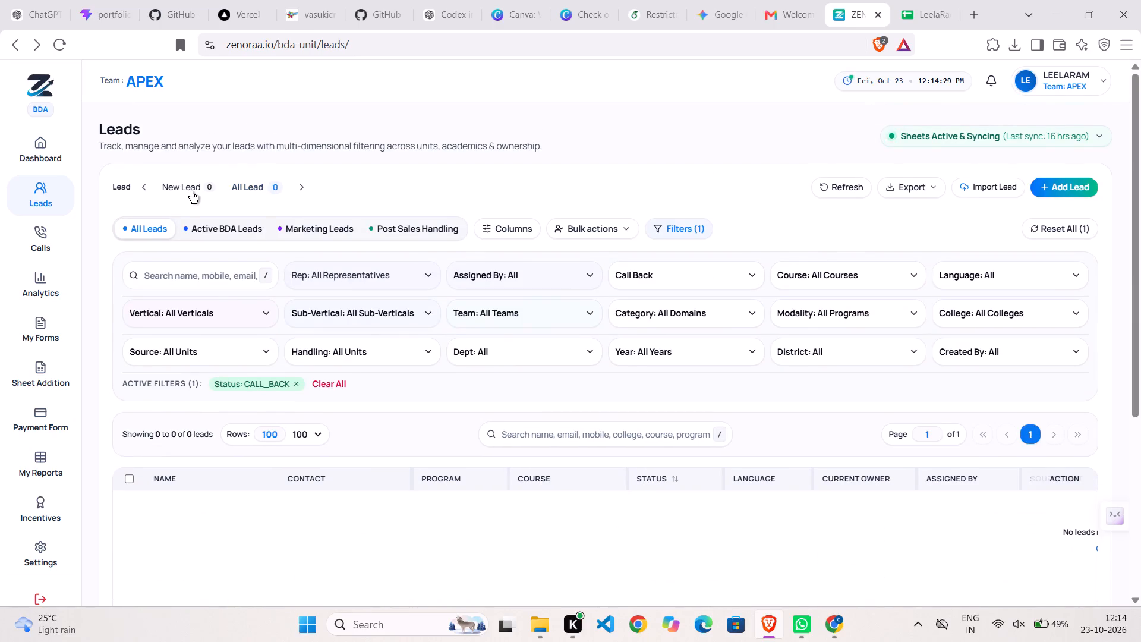
pyautogui.click(313, 384)
pyautogui.click(199, 193)
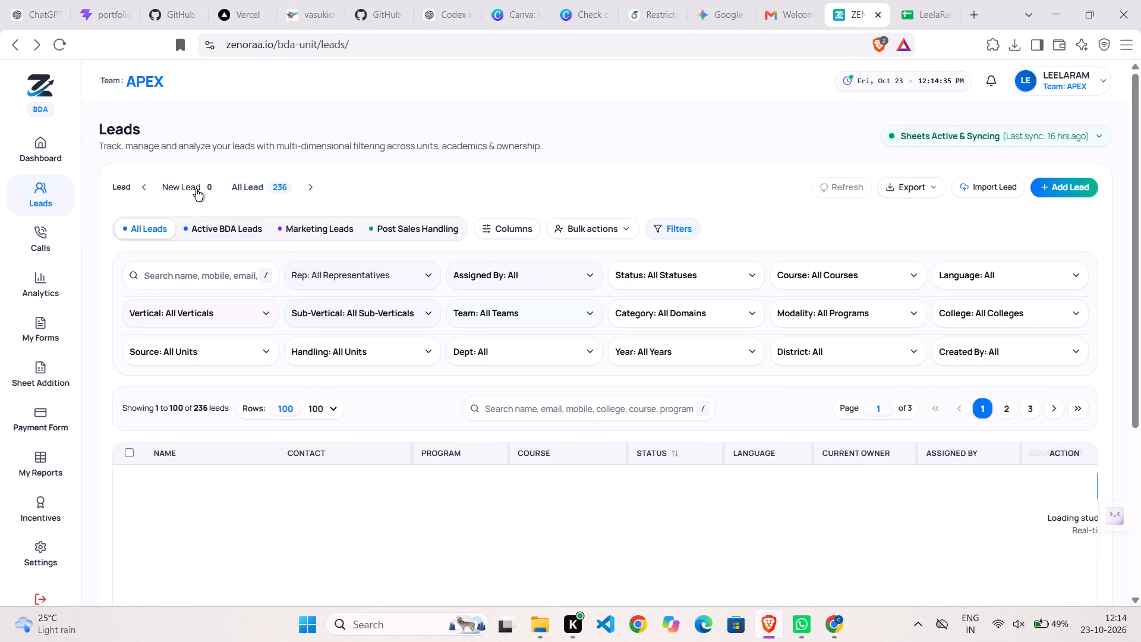
pyautogui.click(194, 183)
# Examine the new leads across all table columns, from program and status through owner, college and department to the updated and created dates.
pyautogui.scroll(-2, 440, 433)
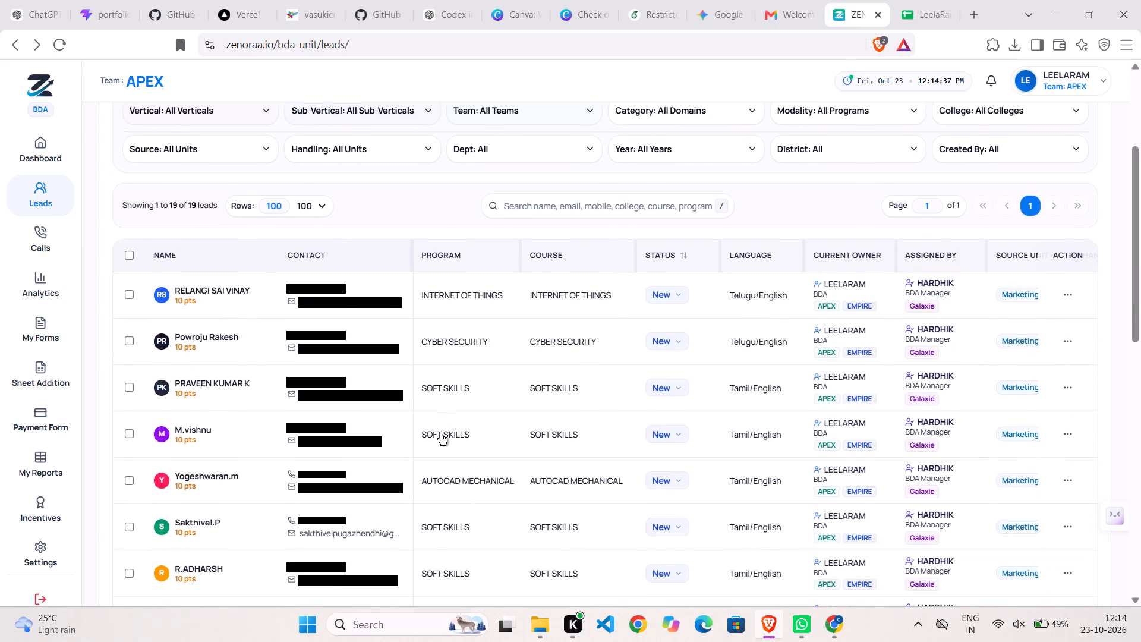
pyautogui.scroll(-1, 440, 433)
pyautogui.hscroll(-1, 440, 433)
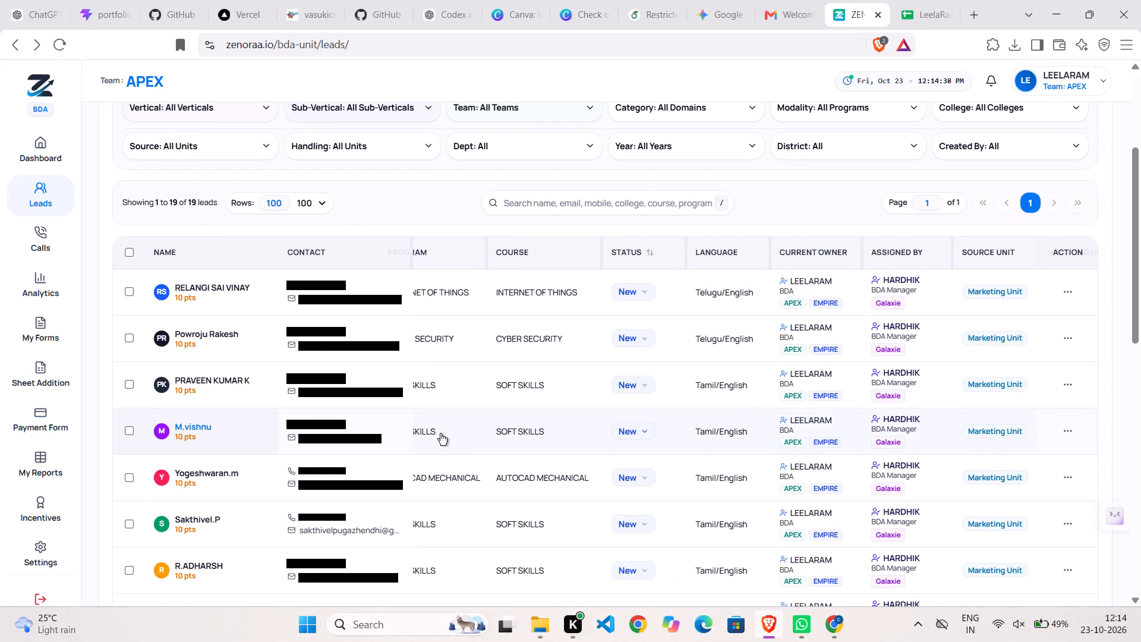
pyautogui.hscroll(1, 440, 433)
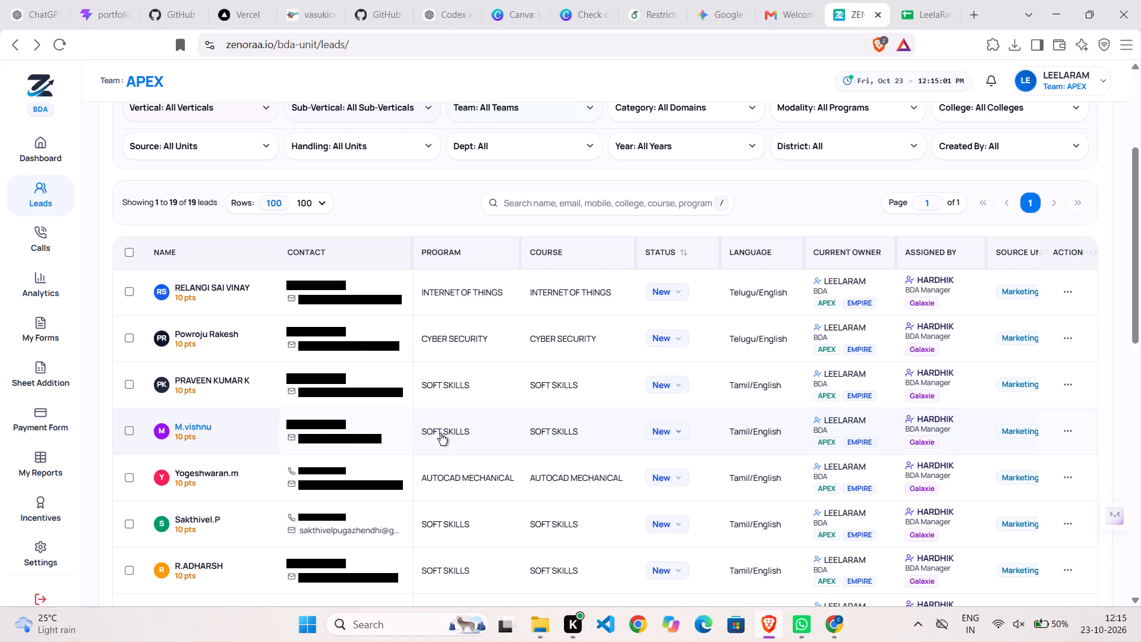
pyautogui.hscroll(-9, 440, 433)
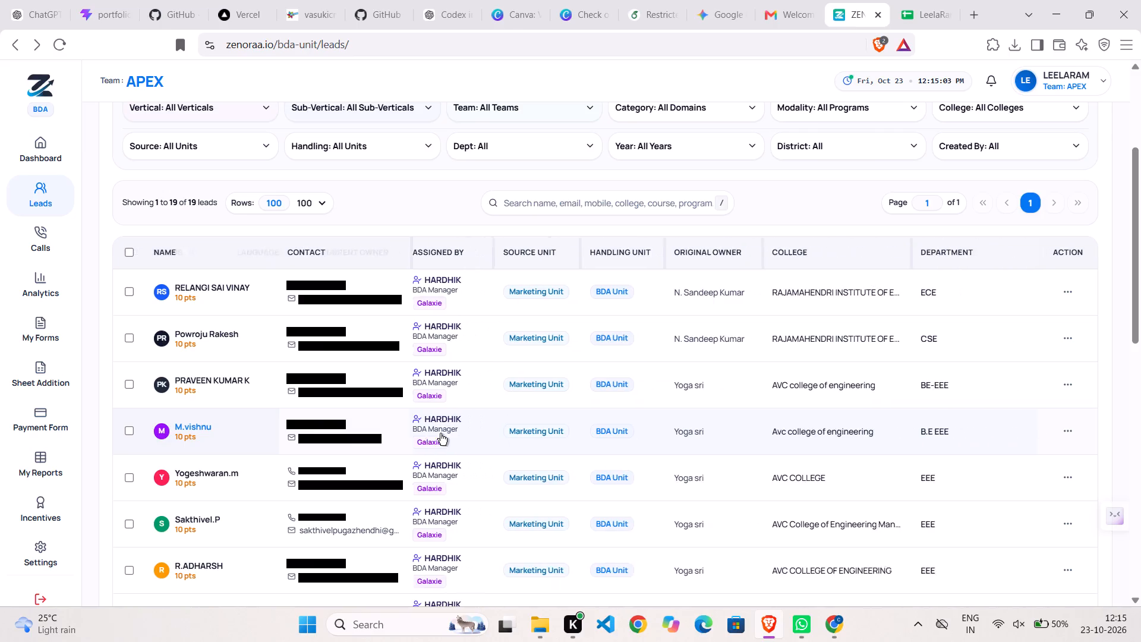
pyautogui.hscroll(-5, 440, 433)
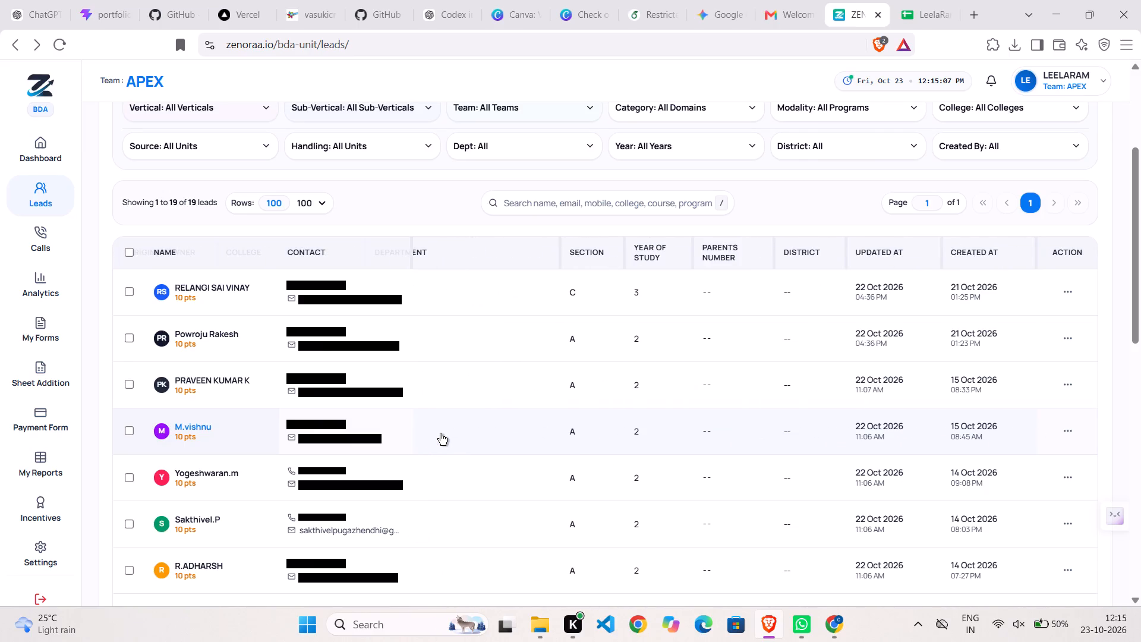
pyautogui.hscroll(-1, 440, 433)
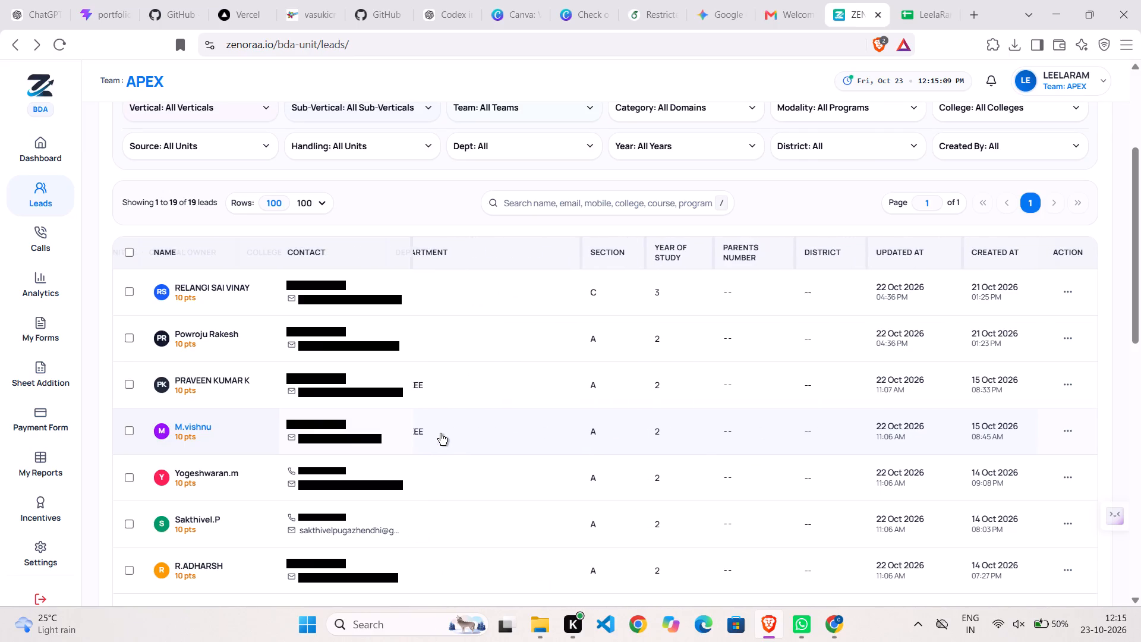
pyautogui.hscroll(-1, 440, 433)
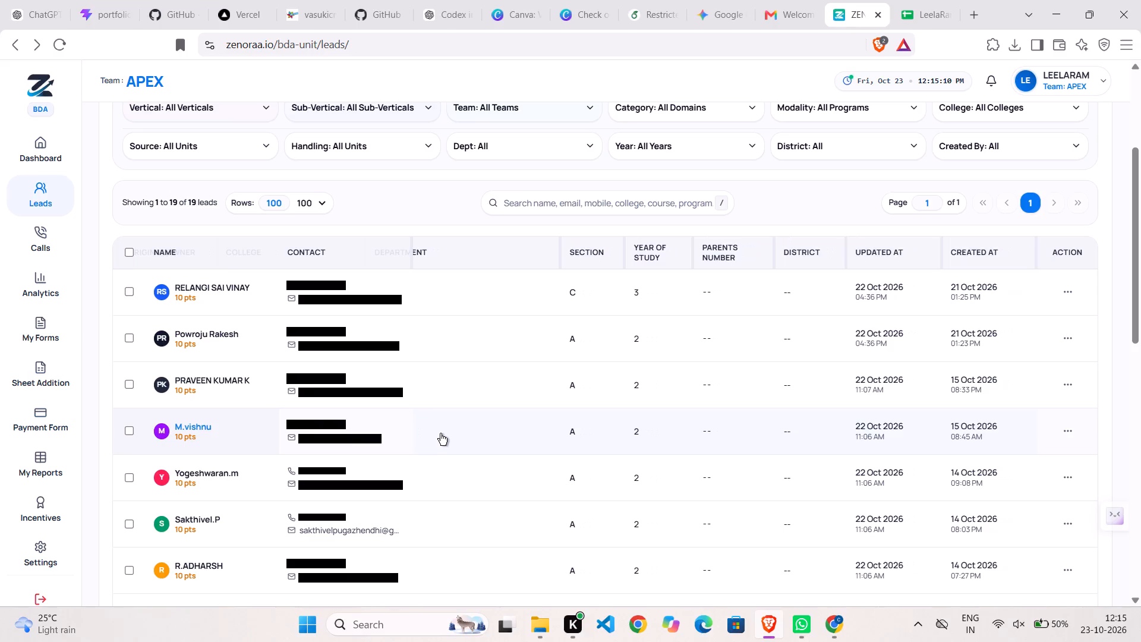
pyautogui.hscroll(-4, 440, 433)
pyautogui.hscroll(1, 440, 433)
pyautogui.hscroll(1, 625, 418)
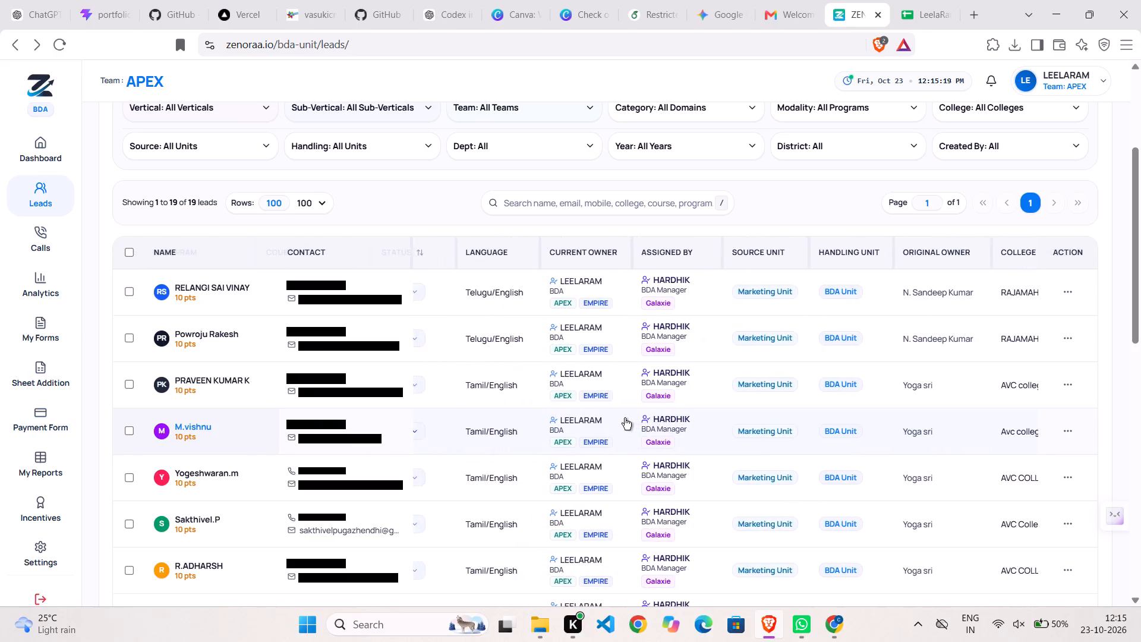
pyautogui.hscroll(-3, 625, 418)
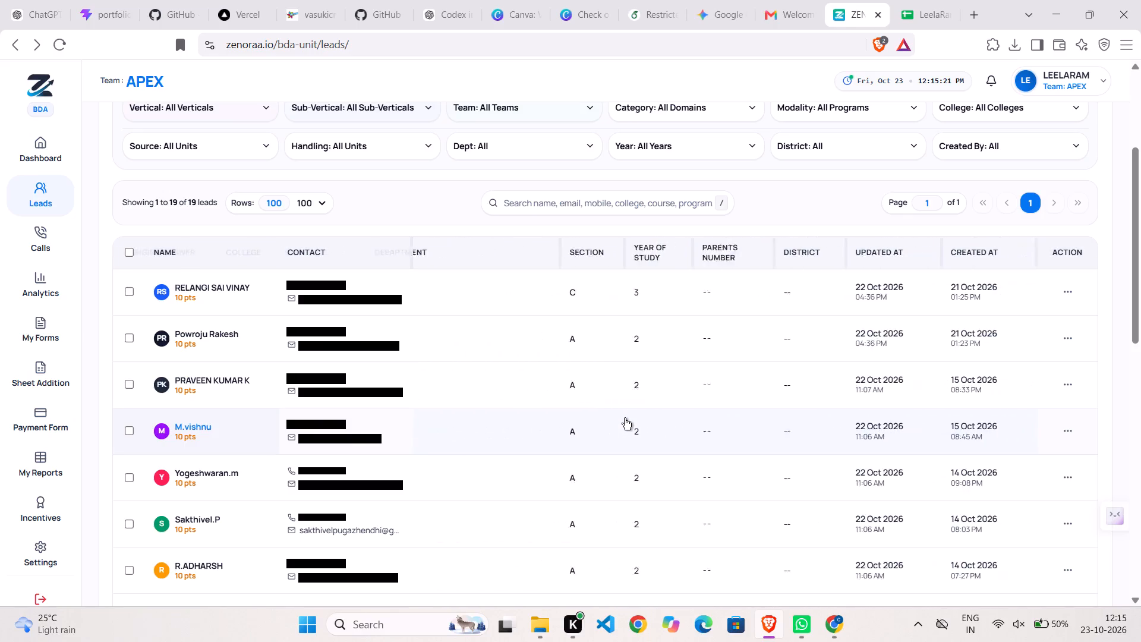
pyautogui.hscroll(6, 625, 418)
pyautogui.hscroll(-2, 625, 418)
pyautogui.hscroll(2, 625, 418)
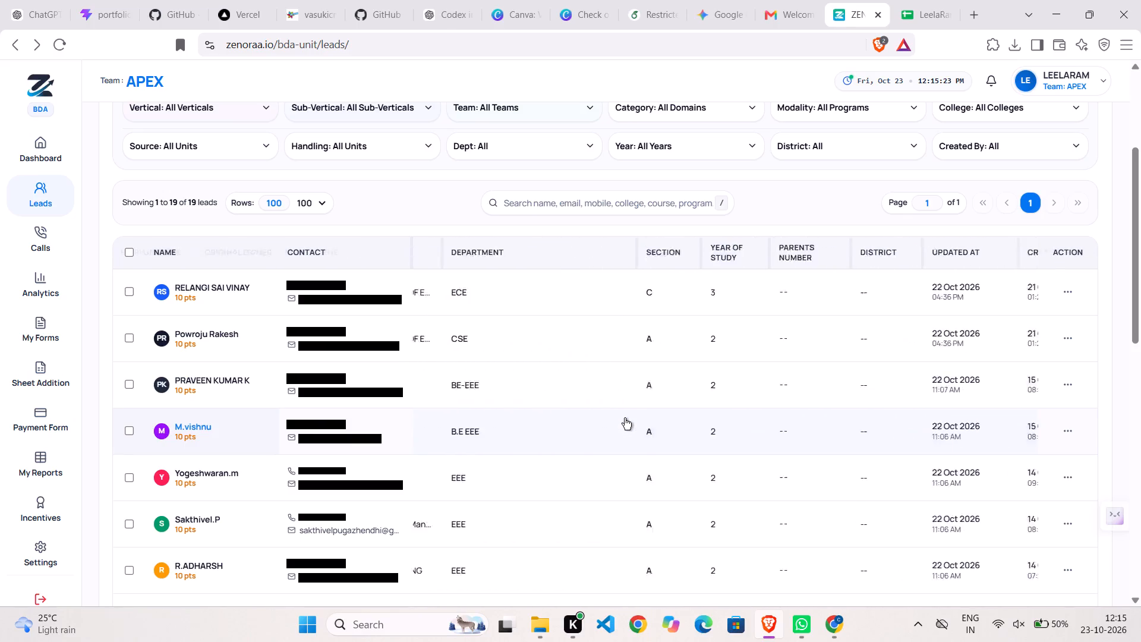
pyautogui.hscroll(3, 625, 418)
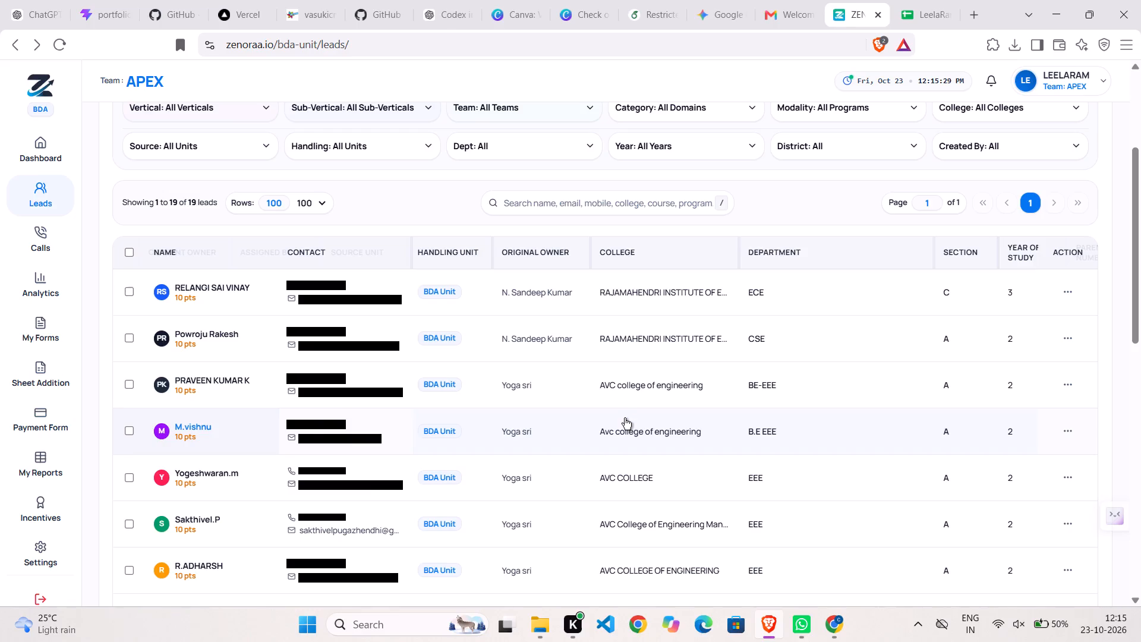
pyautogui.hscroll(5, 625, 418)
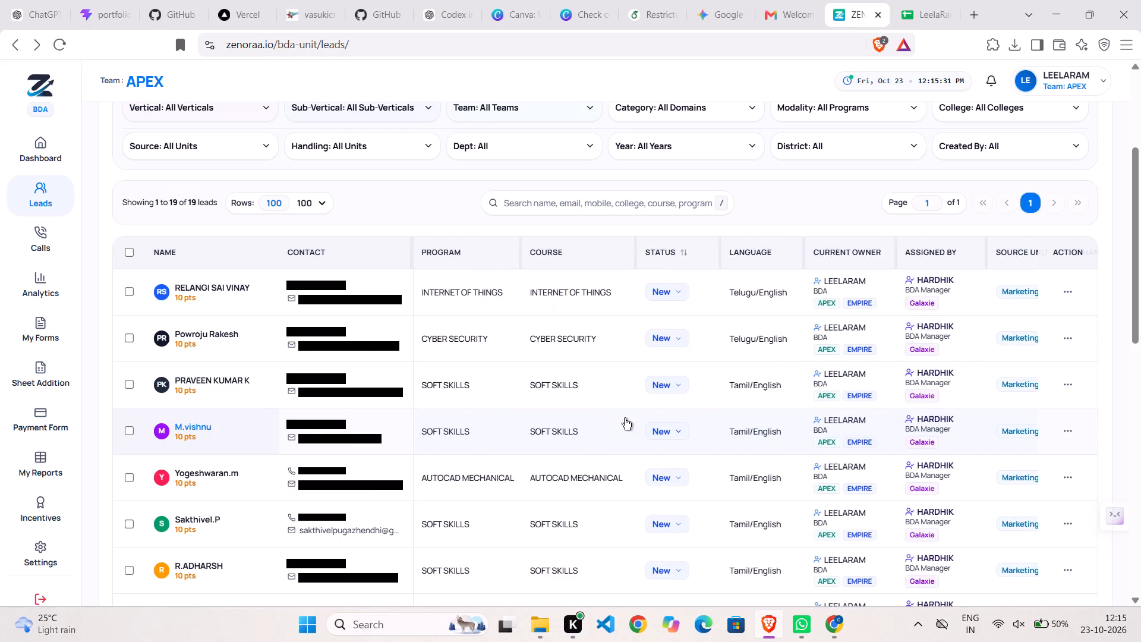
pyautogui.hscroll(-5, 625, 418)
pyautogui.hscroll(8, 625, 418)
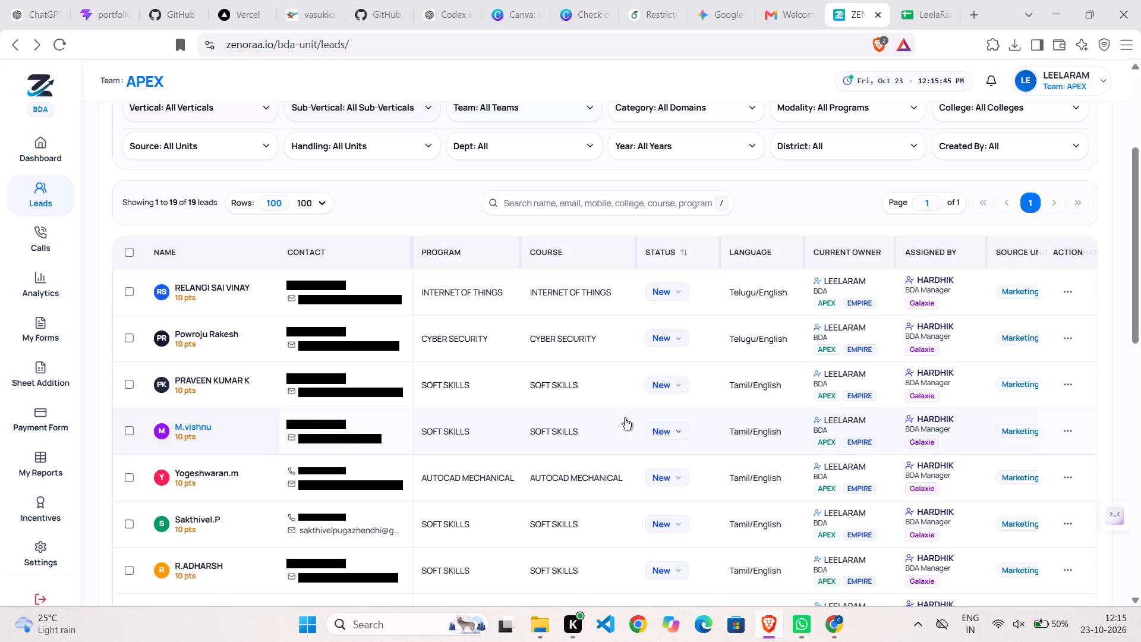
pyautogui.hscroll(-3, 625, 418)
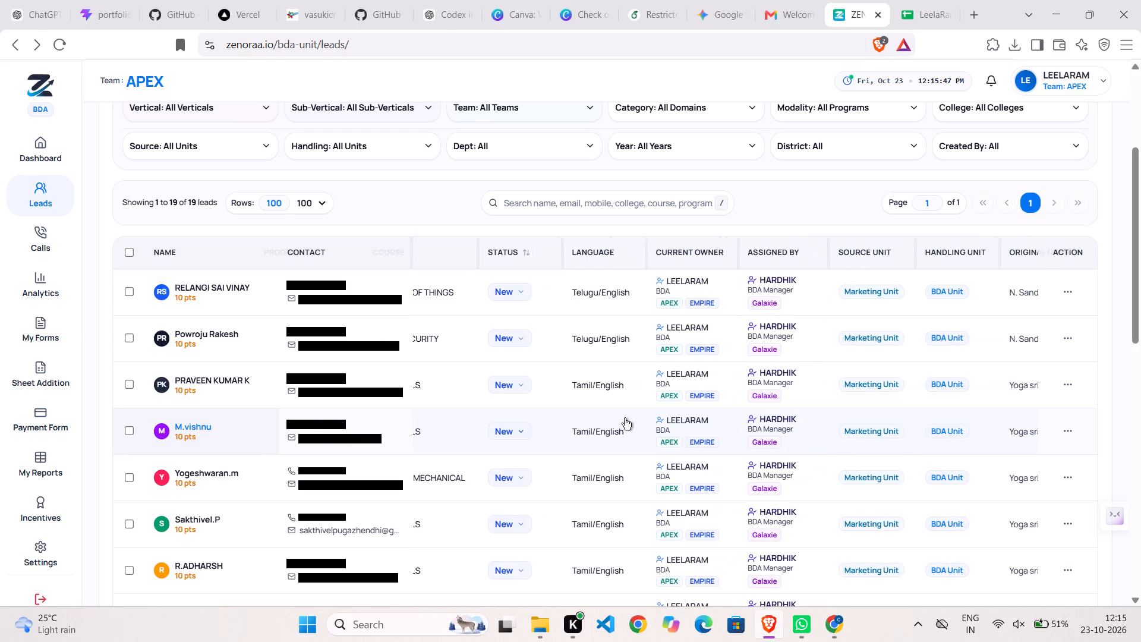
pyautogui.hscroll(-7, 625, 418)
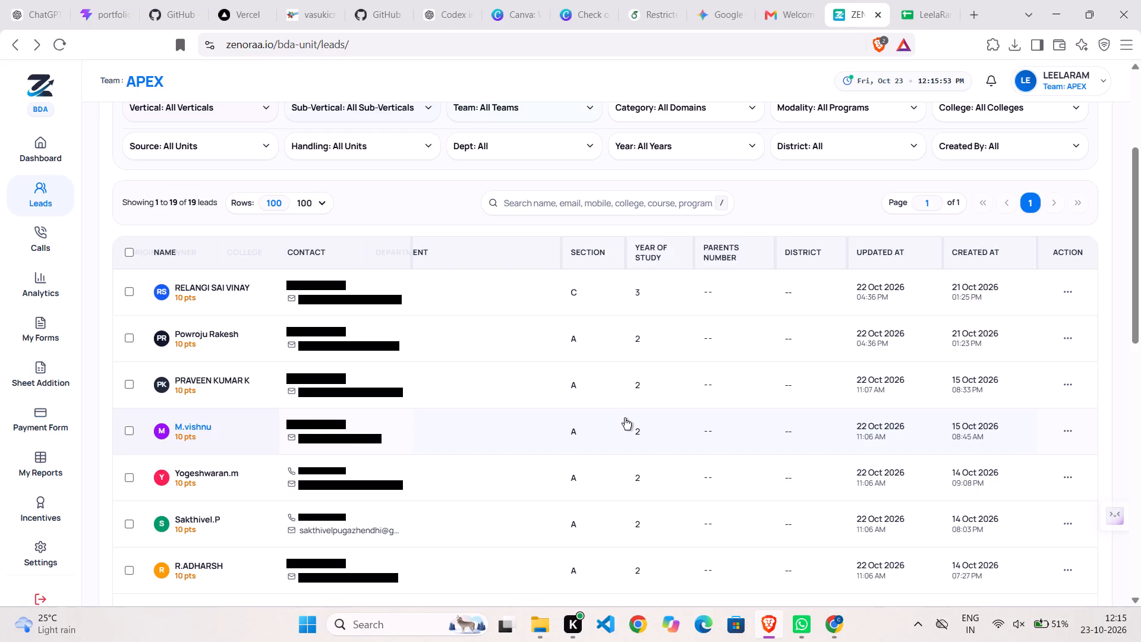
pyautogui.hscroll(18, 625, 418)
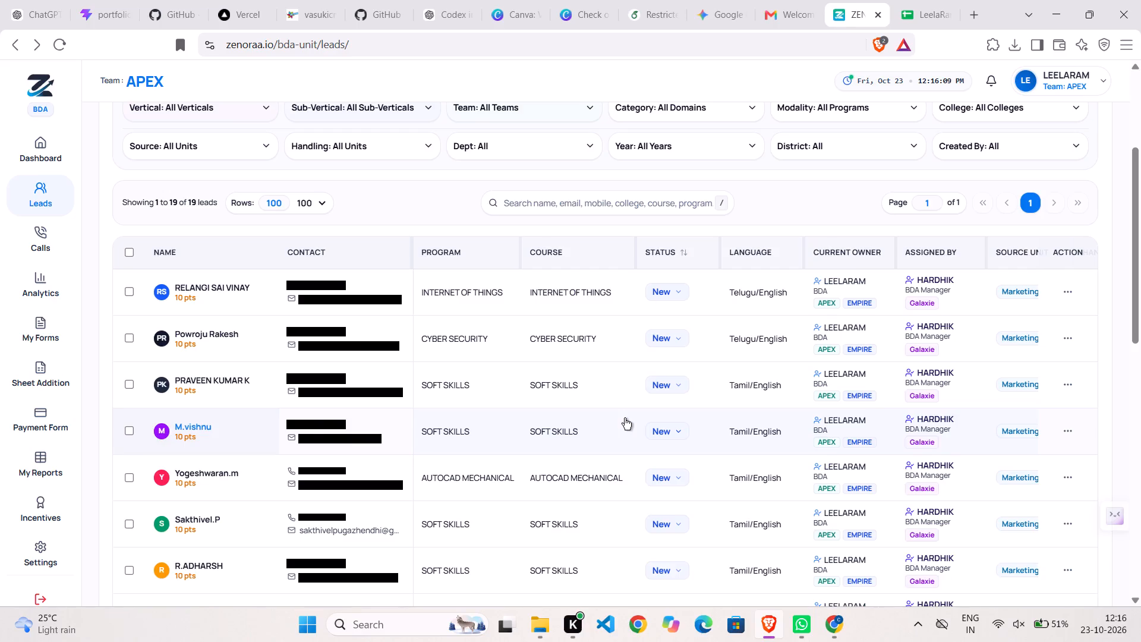
pyautogui.hscroll(-6, 625, 418)
pyautogui.hscroll(11, 625, 418)
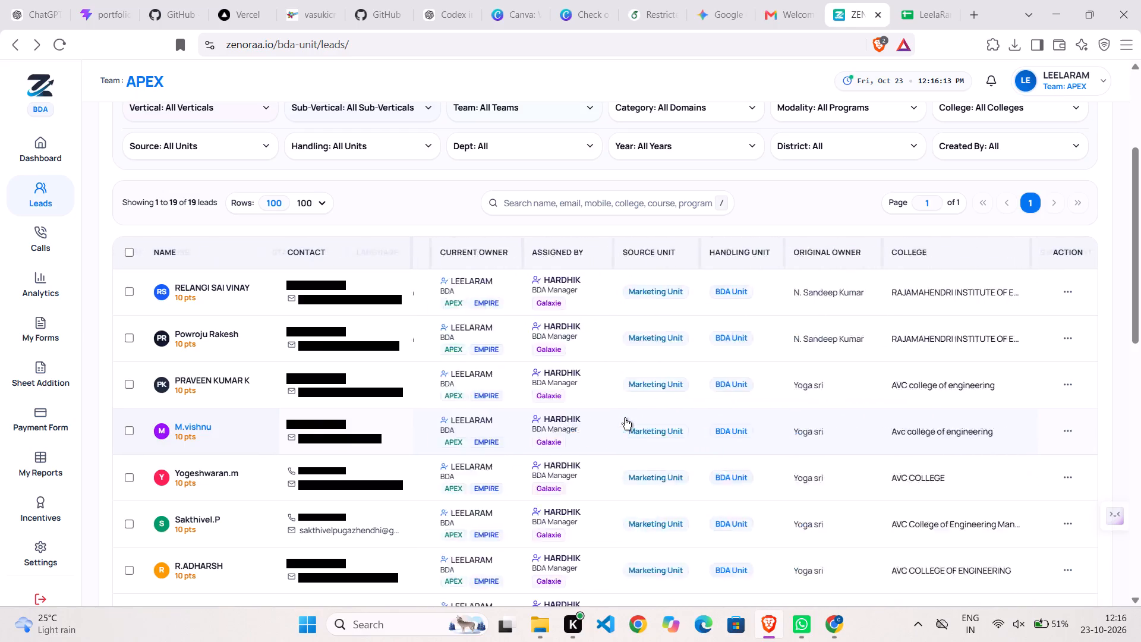
pyautogui.hscroll(1, 625, 418)
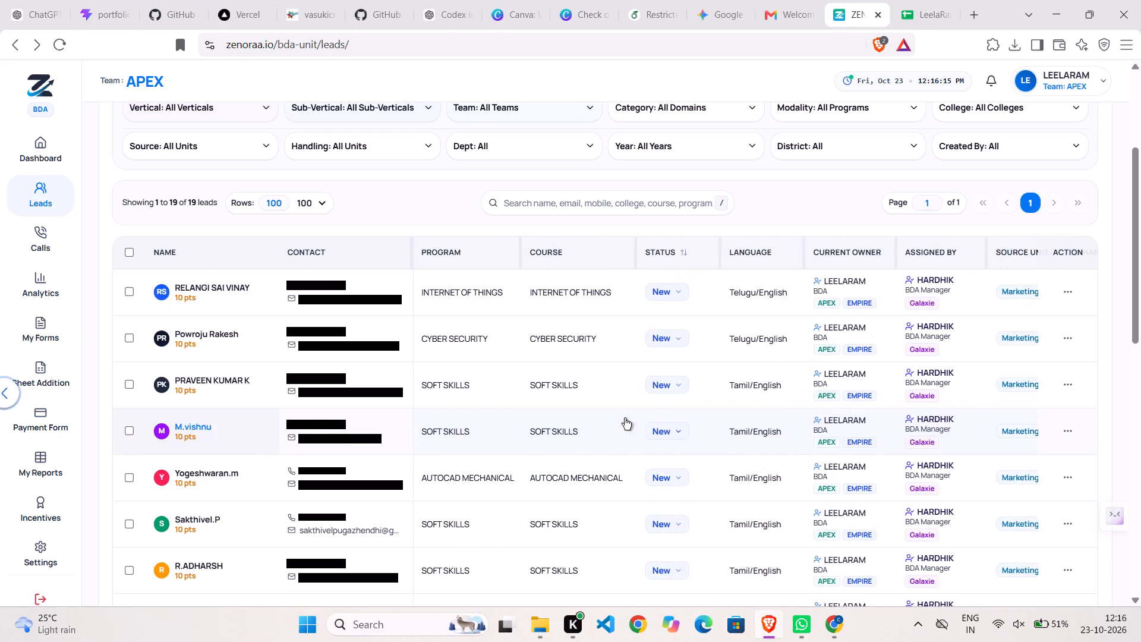
pyautogui.hscroll(2, 625, 418)
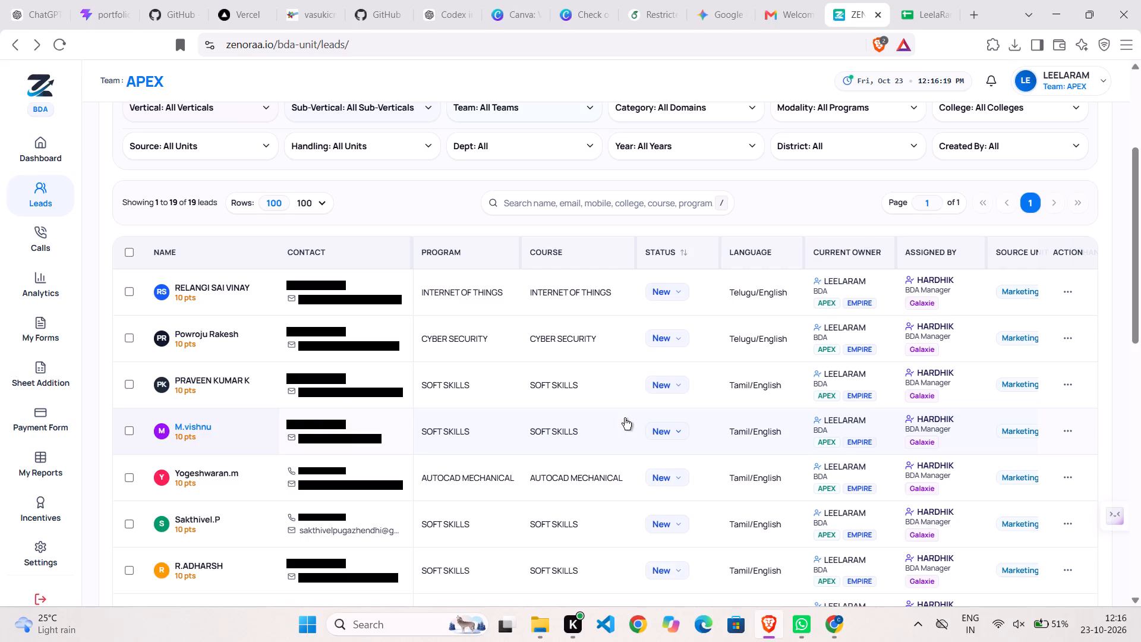
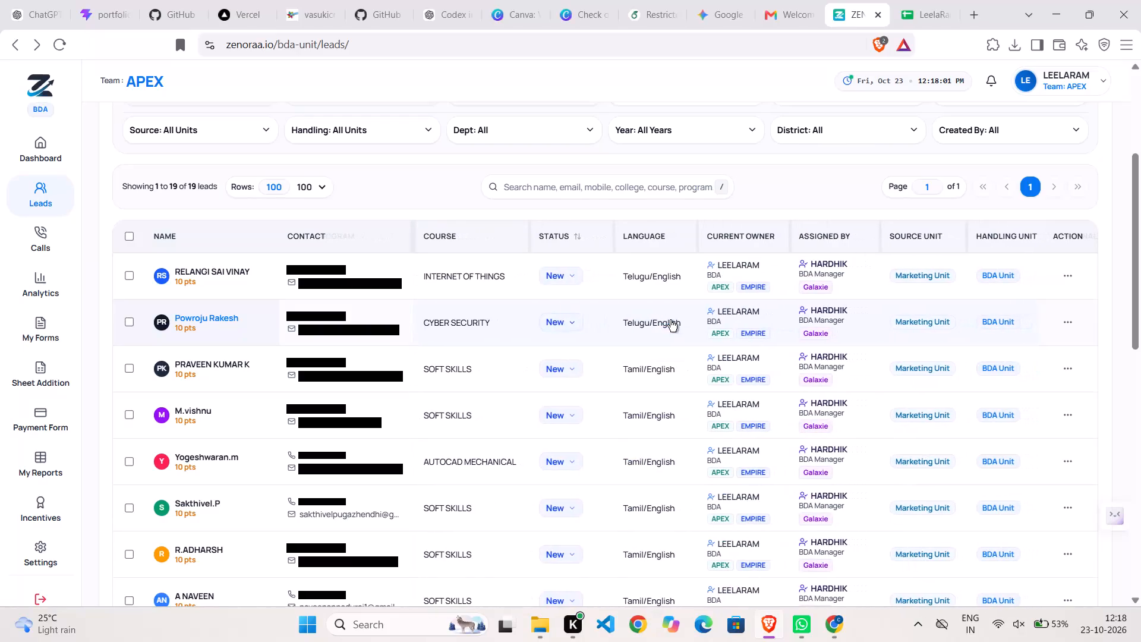
# Review the new leads' assignment, source and handling units, college, department, year of study and created dates.
pyautogui.hscroll(-3, 670, 320)
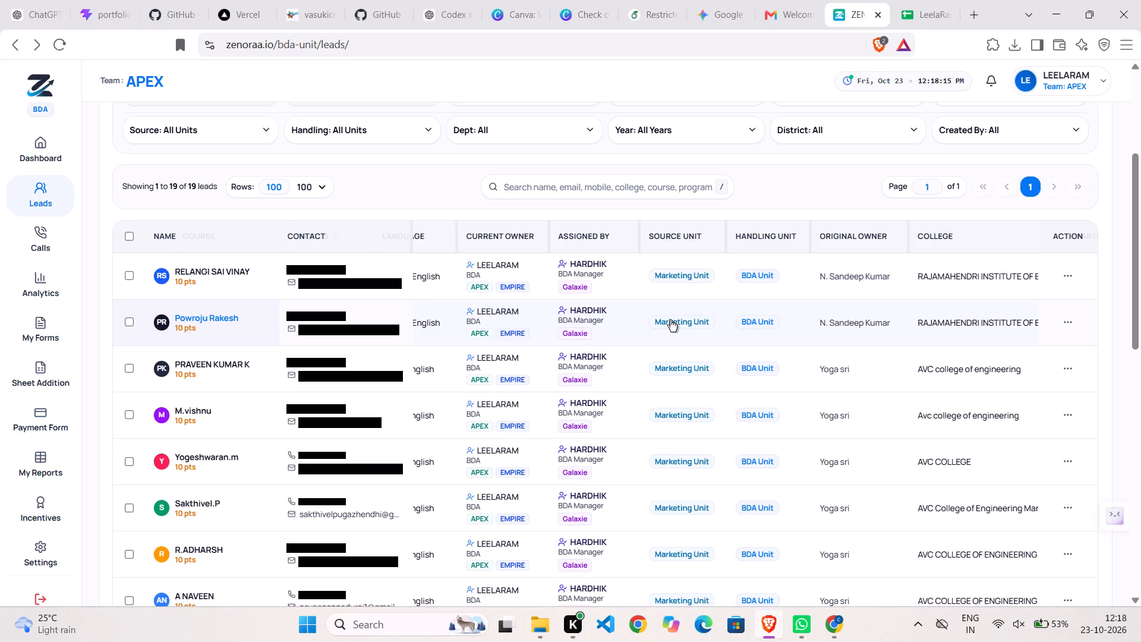
pyautogui.hscroll(-5, 670, 320)
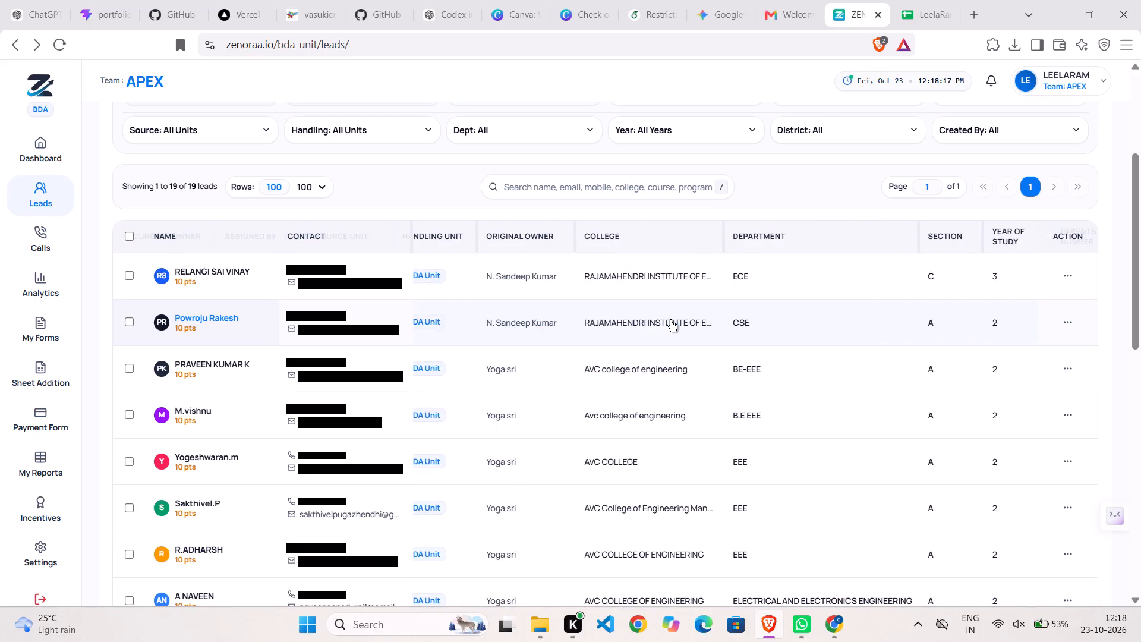
pyautogui.hscroll(-5, 670, 320)
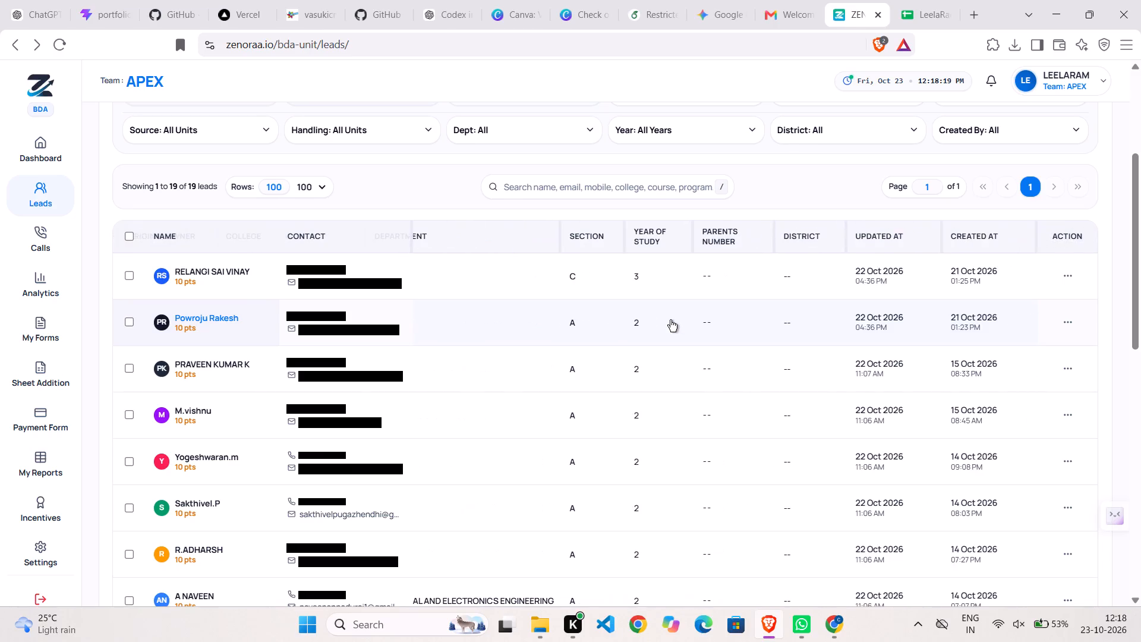
pyautogui.hscroll(15, 670, 320)
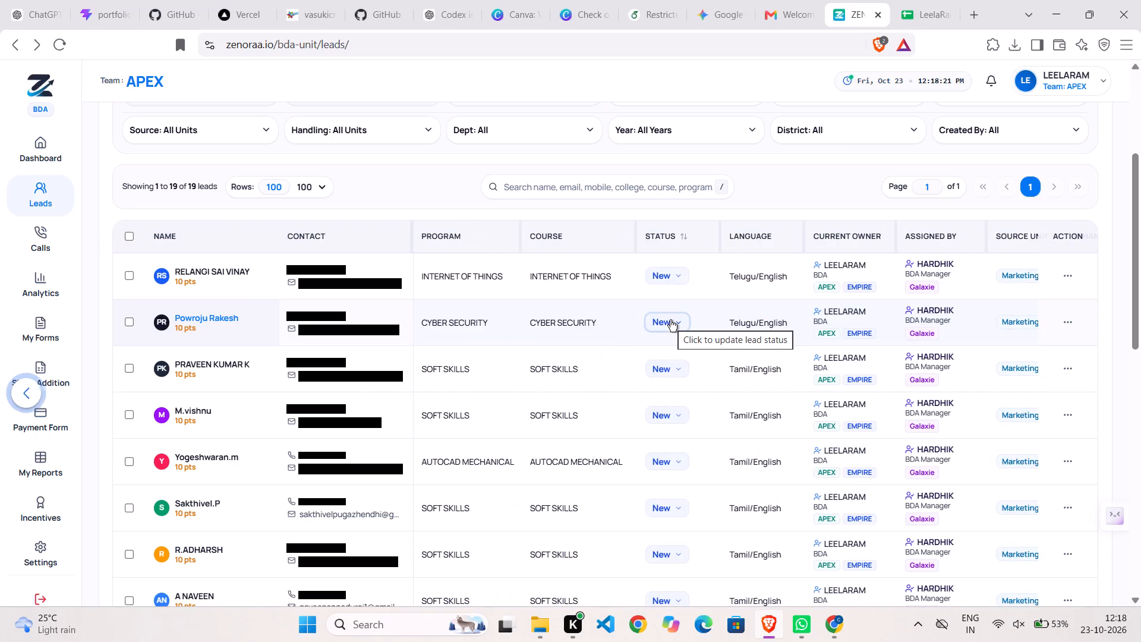
pyautogui.hscroll(1, 670, 320)
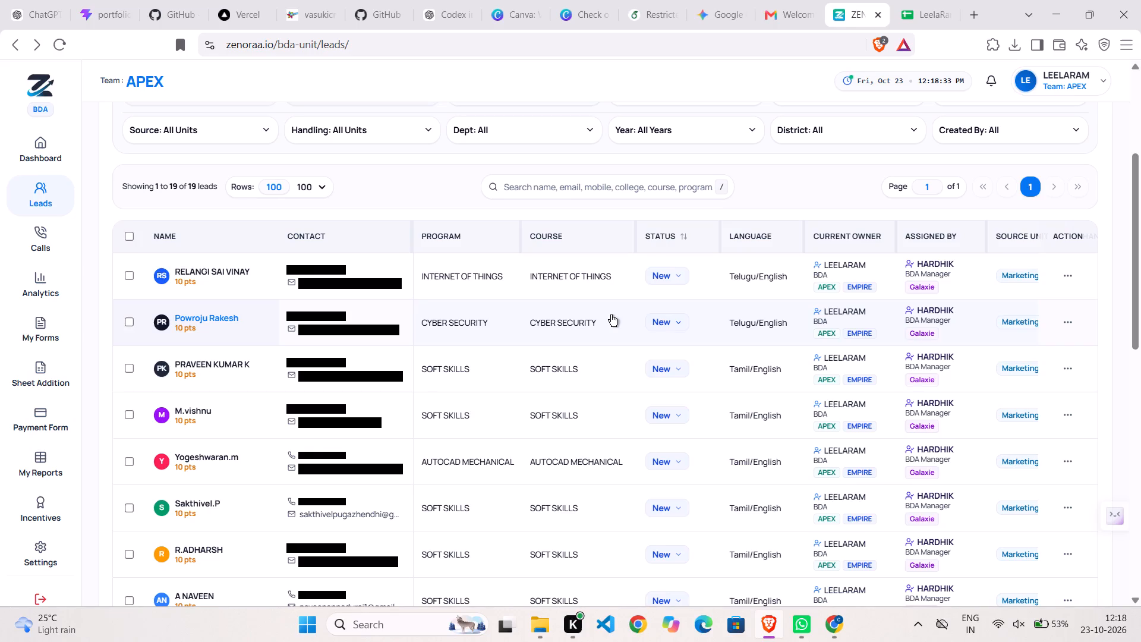
# Examine each new lead's course, status, language and owner, continuing through college and department to the updated and created dates.
pyautogui.hscroll(-1, 611, 314)
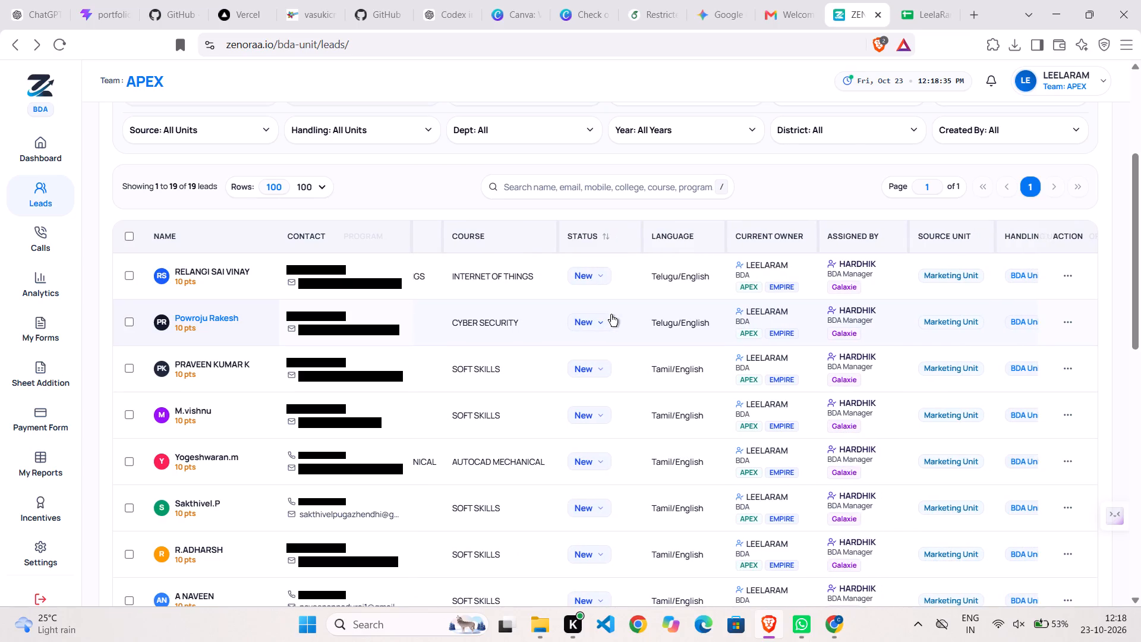
pyautogui.hscroll(-2, 611, 314)
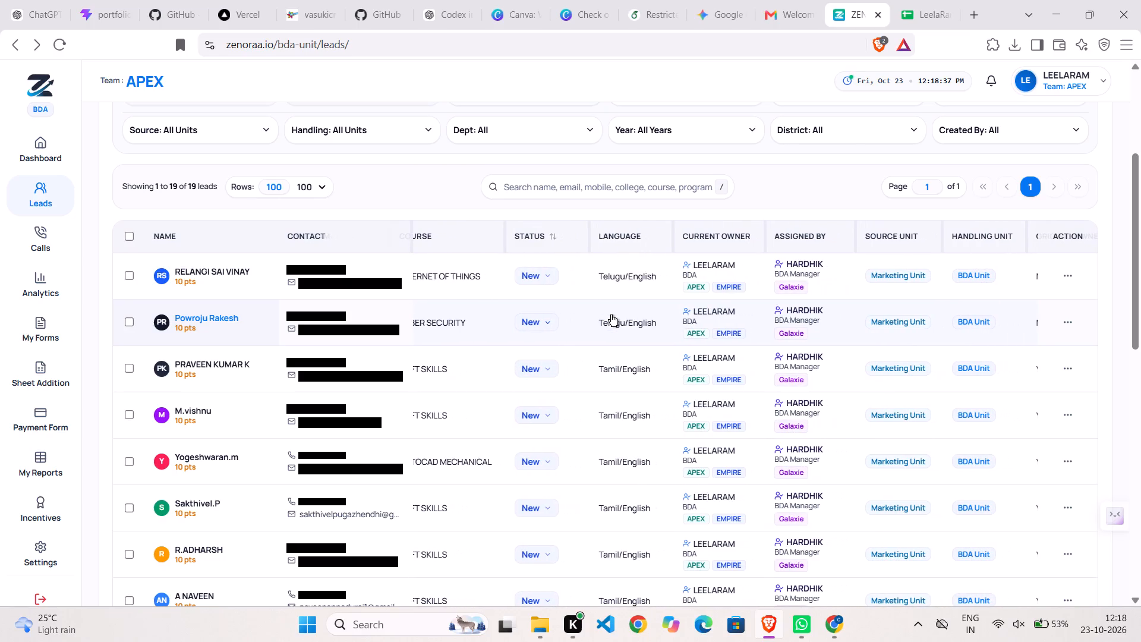
pyautogui.hscroll(-2, 611, 314)
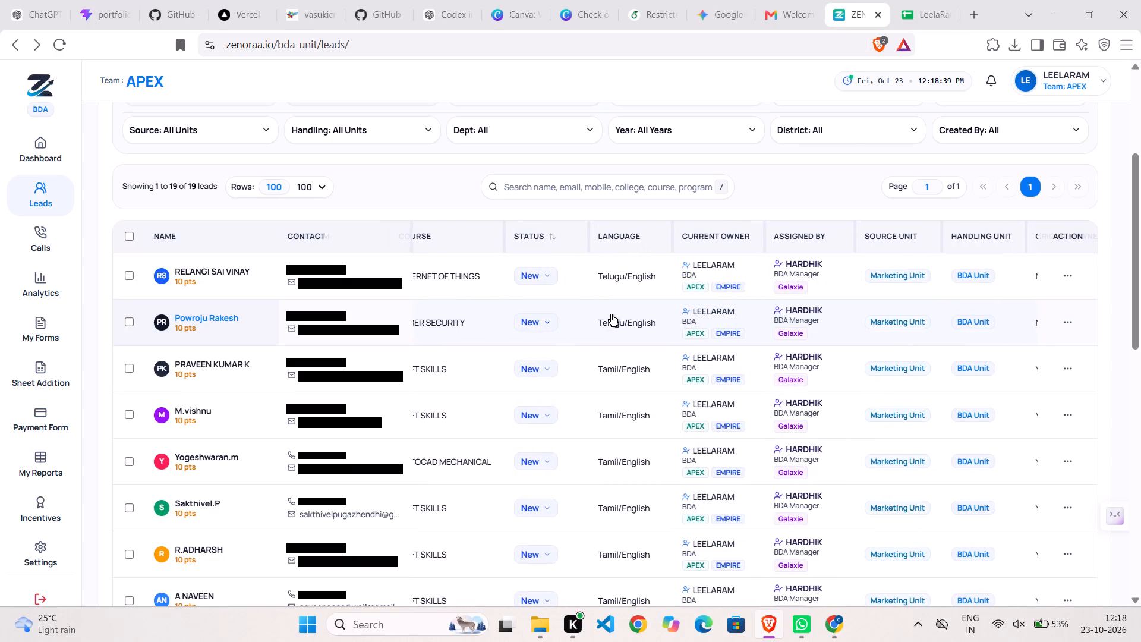
pyautogui.hscroll(-1, 611, 314)
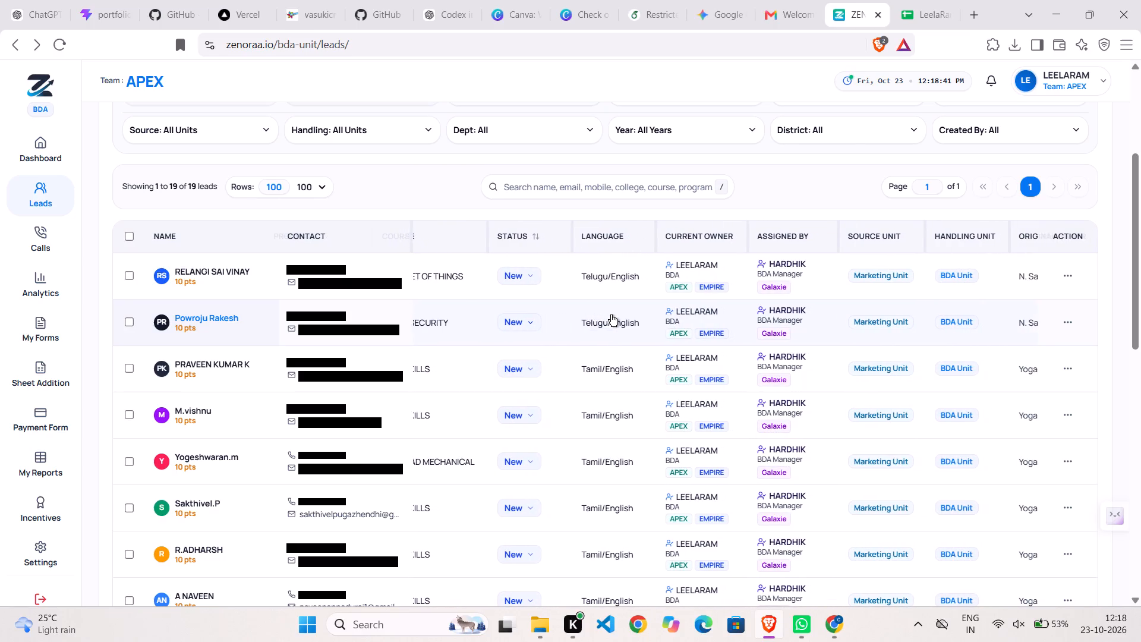
pyautogui.hscroll(-1, 611, 314)
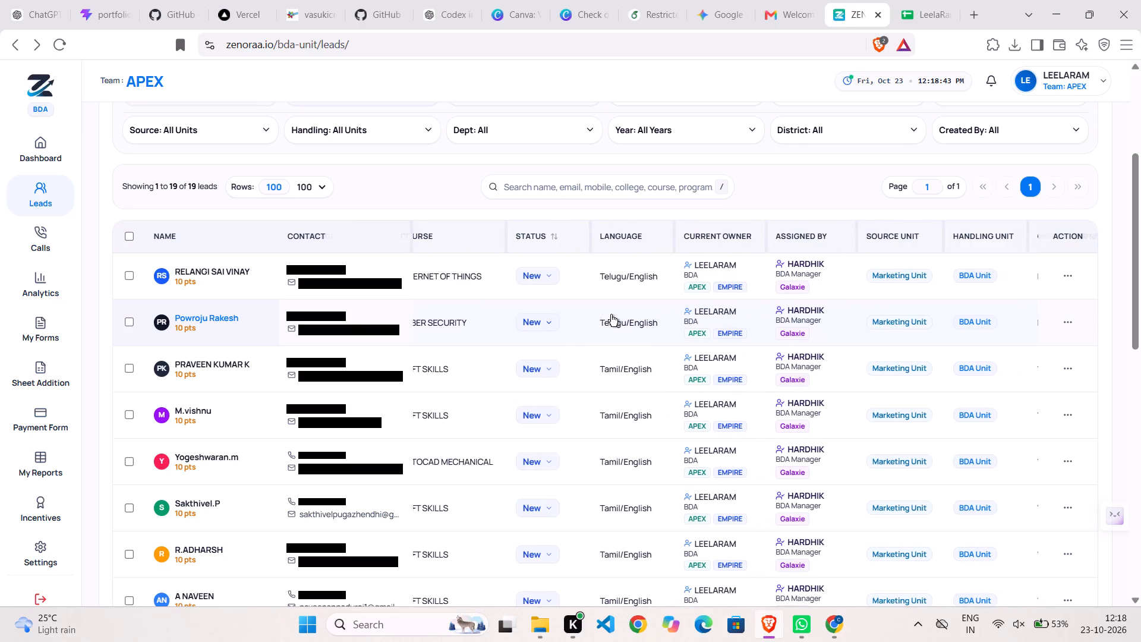
pyautogui.hscroll(-4, 611, 314)
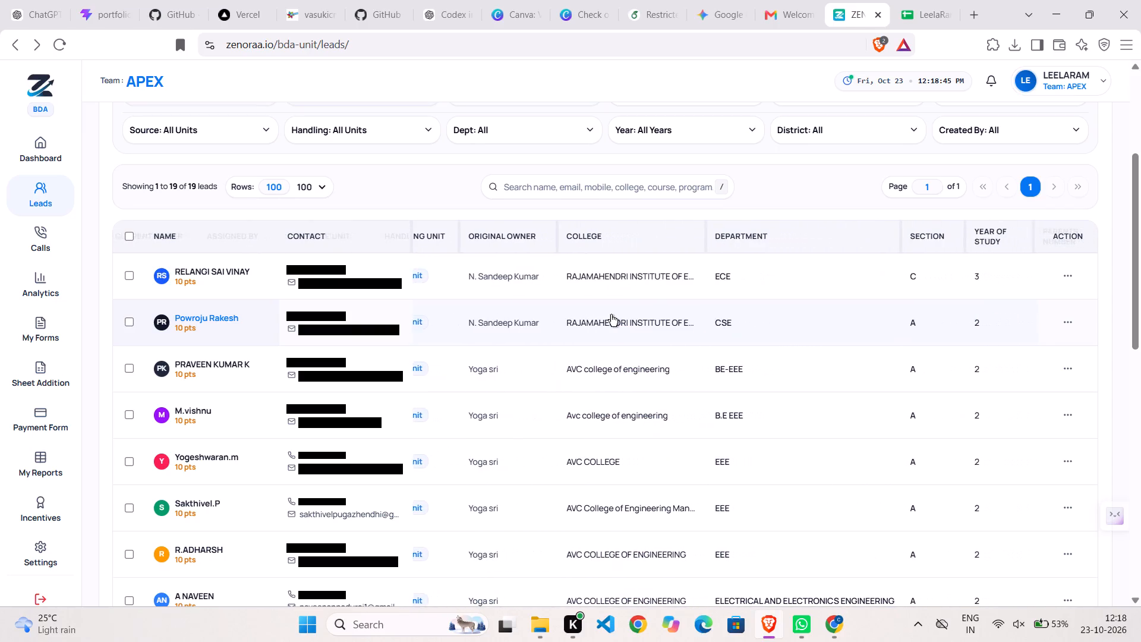
pyautogui.hscroll(-4, 611, 314)
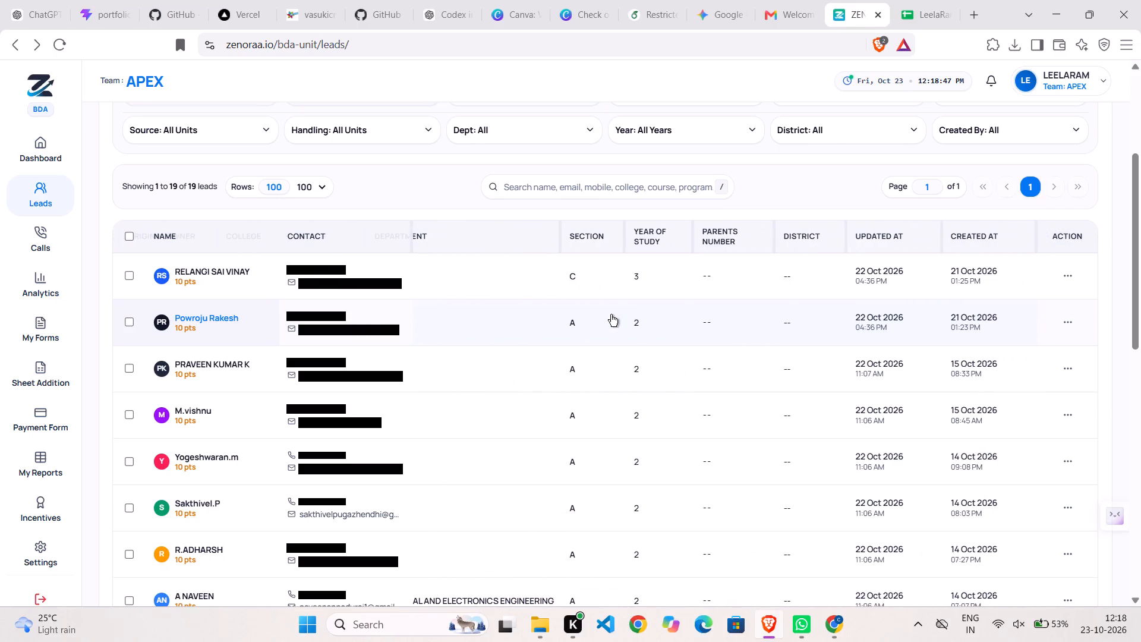
pyautogui.hscroll(-1, 611, 314)
pyautogui.hscroll(11, 611, 314)
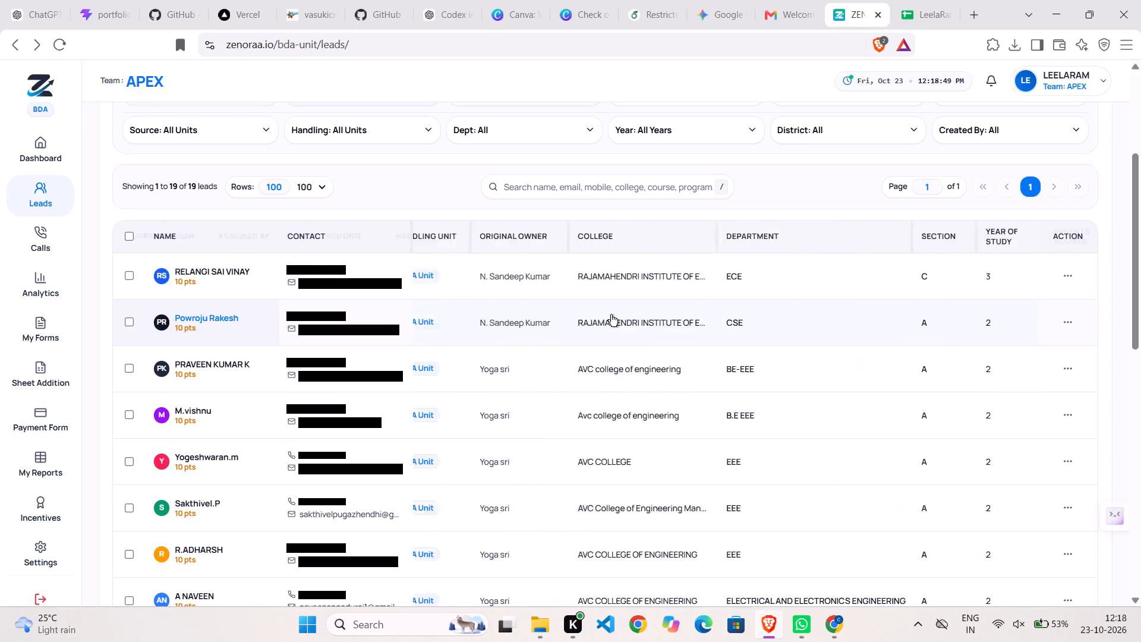
pyautogui.hscroll(6, 611, 314)
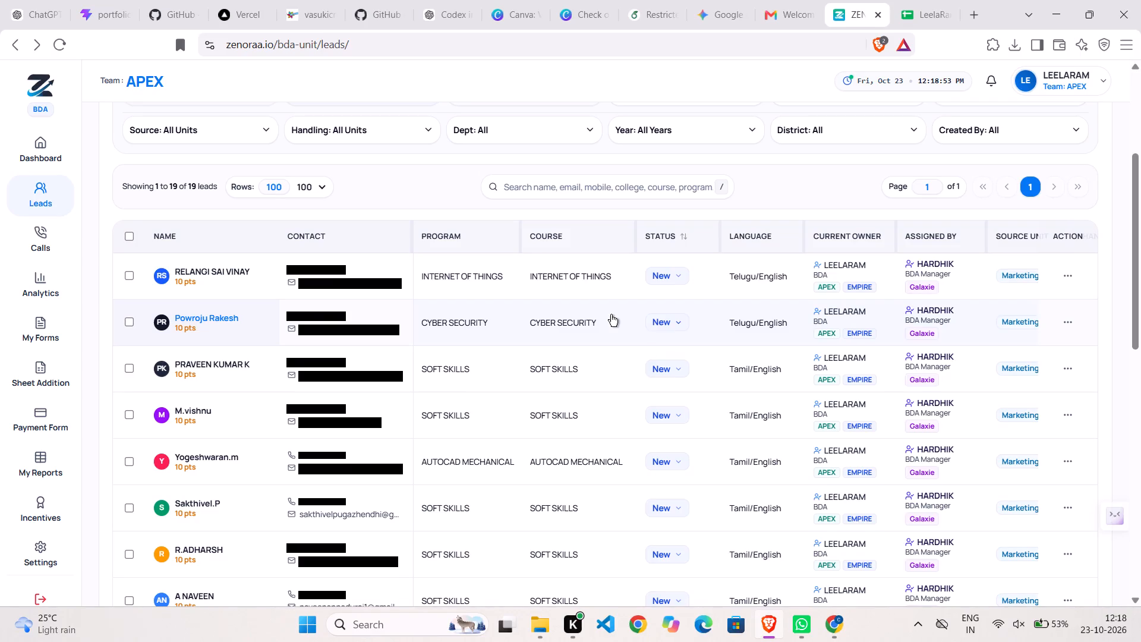
# Check the new leads' original owner, college, department, section and year of study against their update and creation dates.
pyautogui.hscroll(-2, 611, 314)
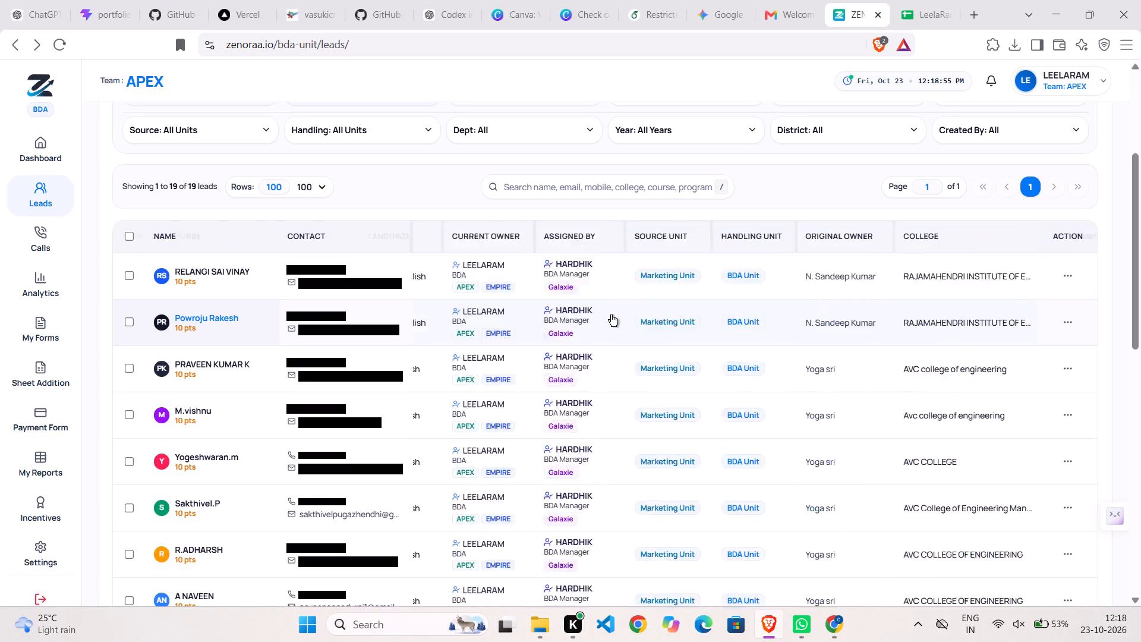
pyautogui.hscroll(-2, 611, 314)
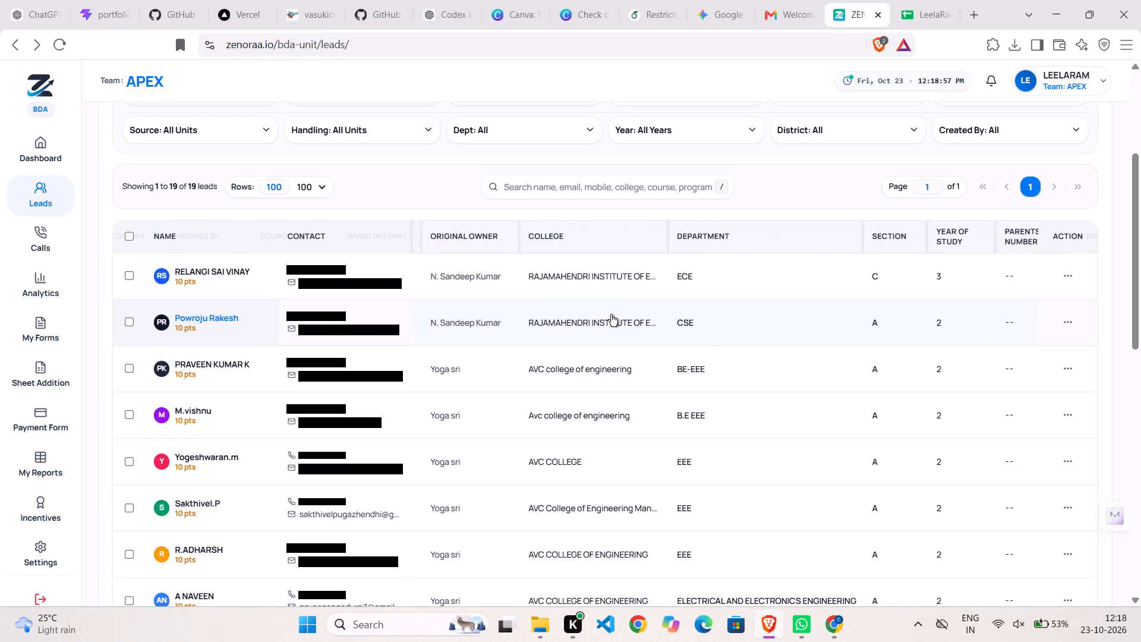
pyautogui.hscroll(-2, 611, 314)
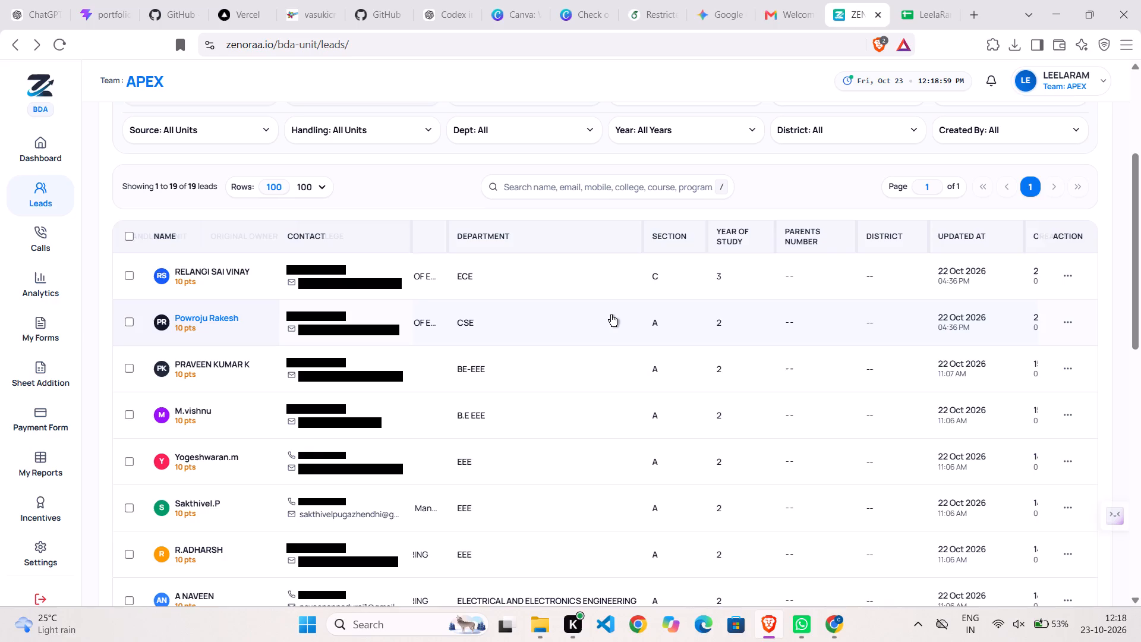
pyautogui.hscroll(-1, 611, 314)
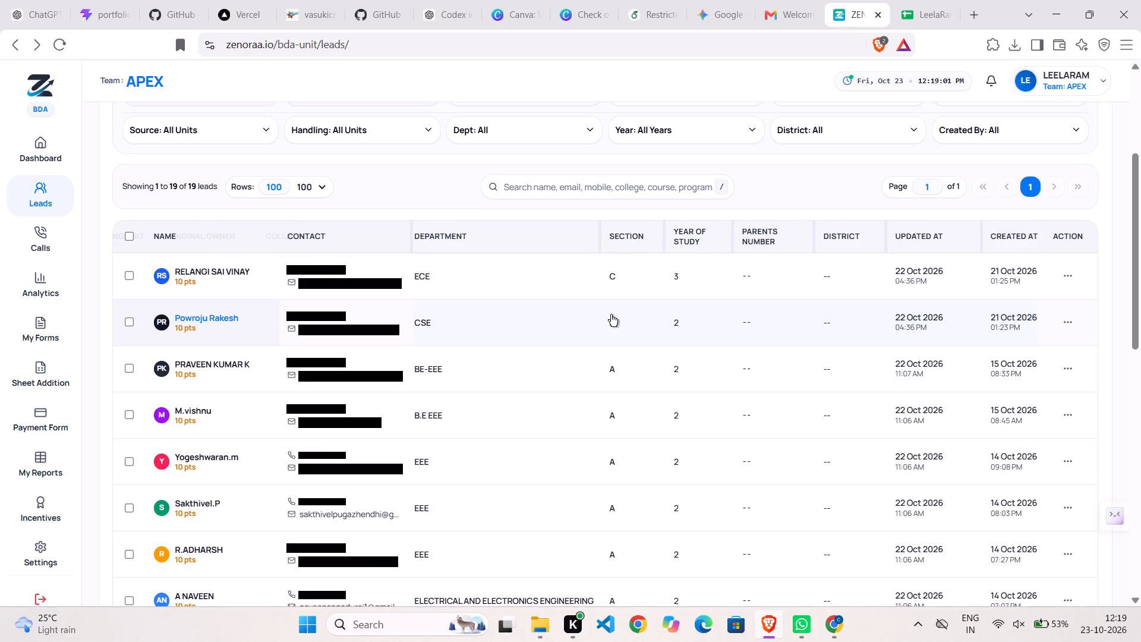
pyautogui.hscroll(-3, 611, 314)
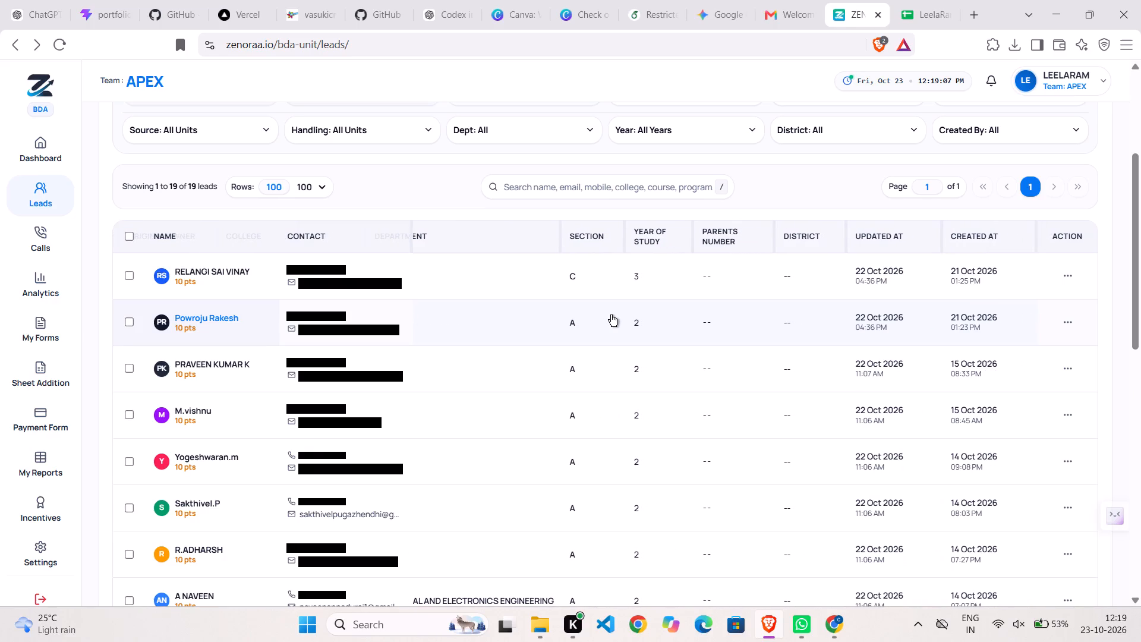
pyautogui.hscroll(7, 611, 314)
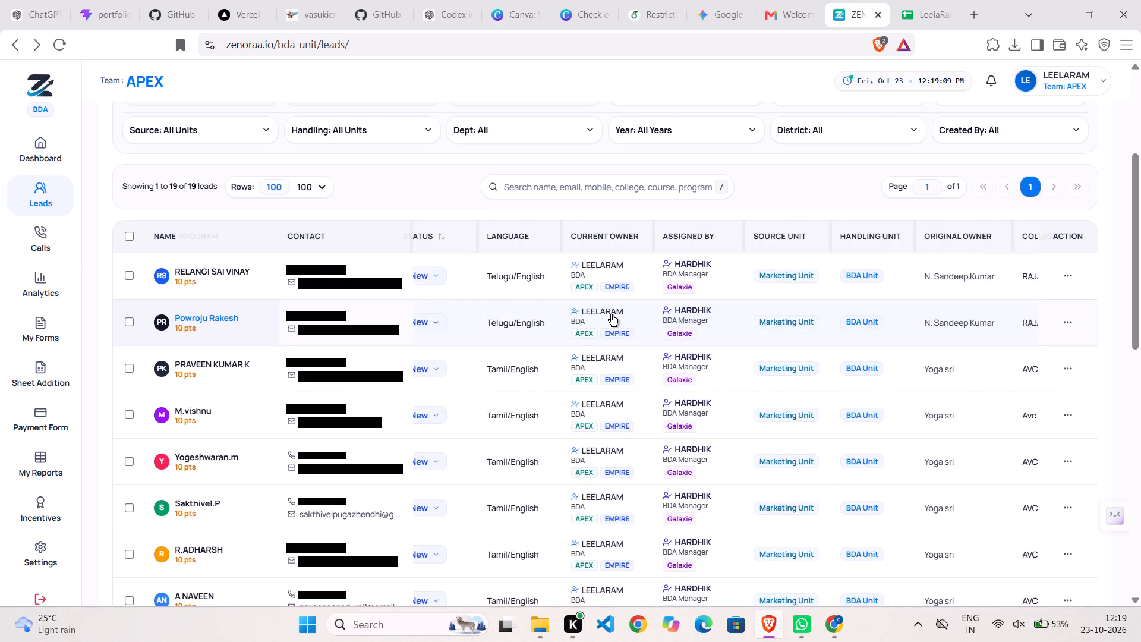
# Read across the new leads' current owner, assigning manager, units, college and department up to the district and date columns.
pyautogui.hscroll(-3, 611, 314)
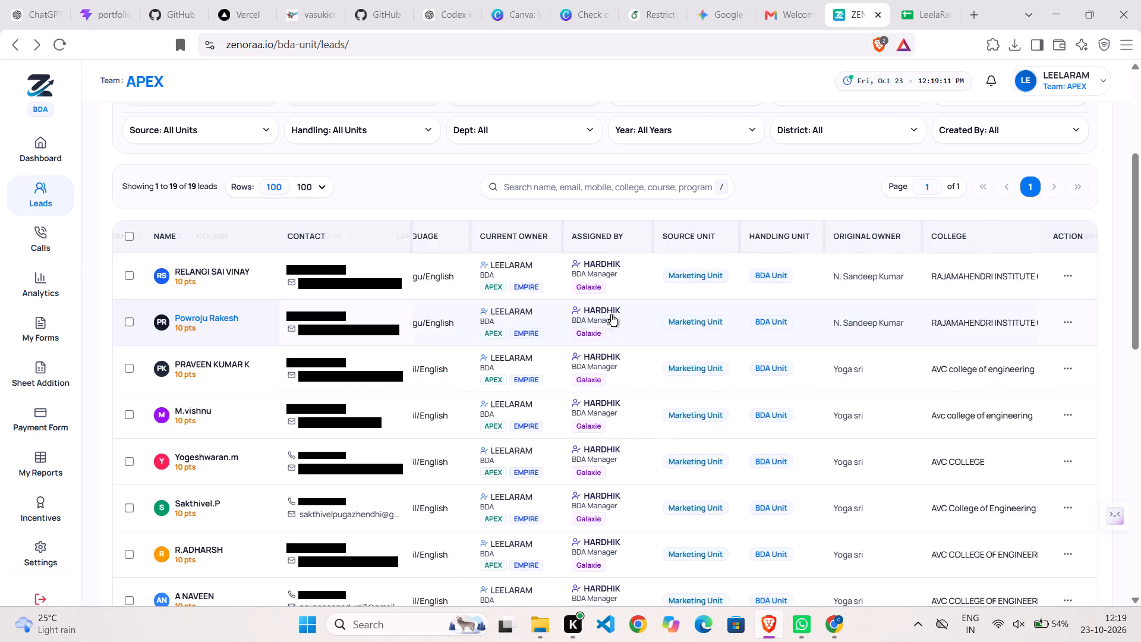
pyautogui.hscroll(-2, 611, 314)
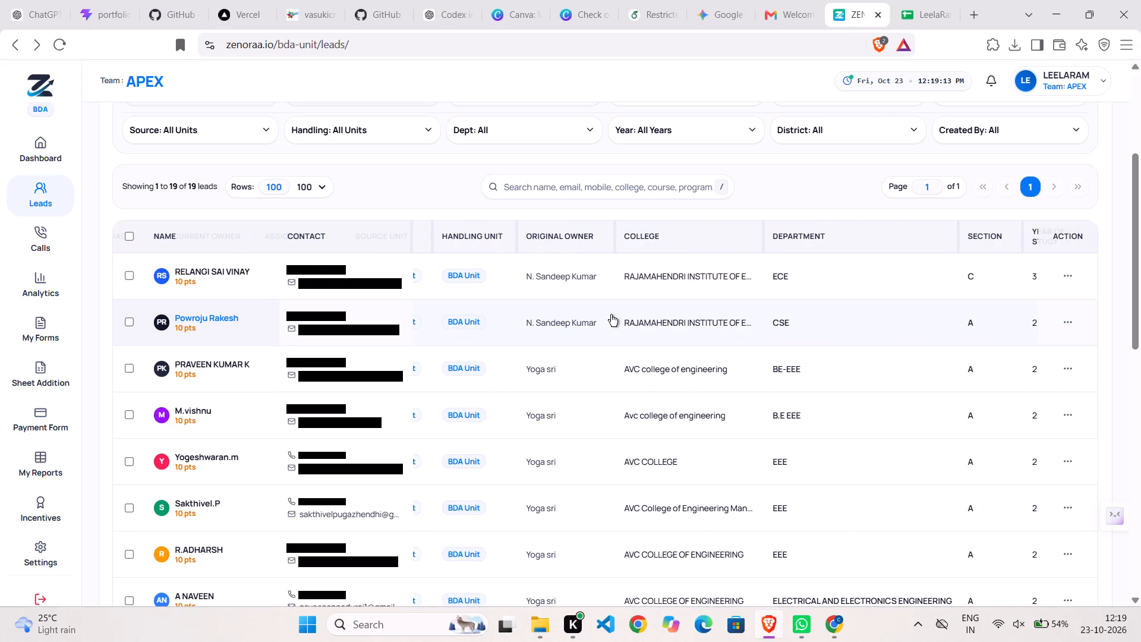
pyautogui.hscroll(-3, 611, 314)
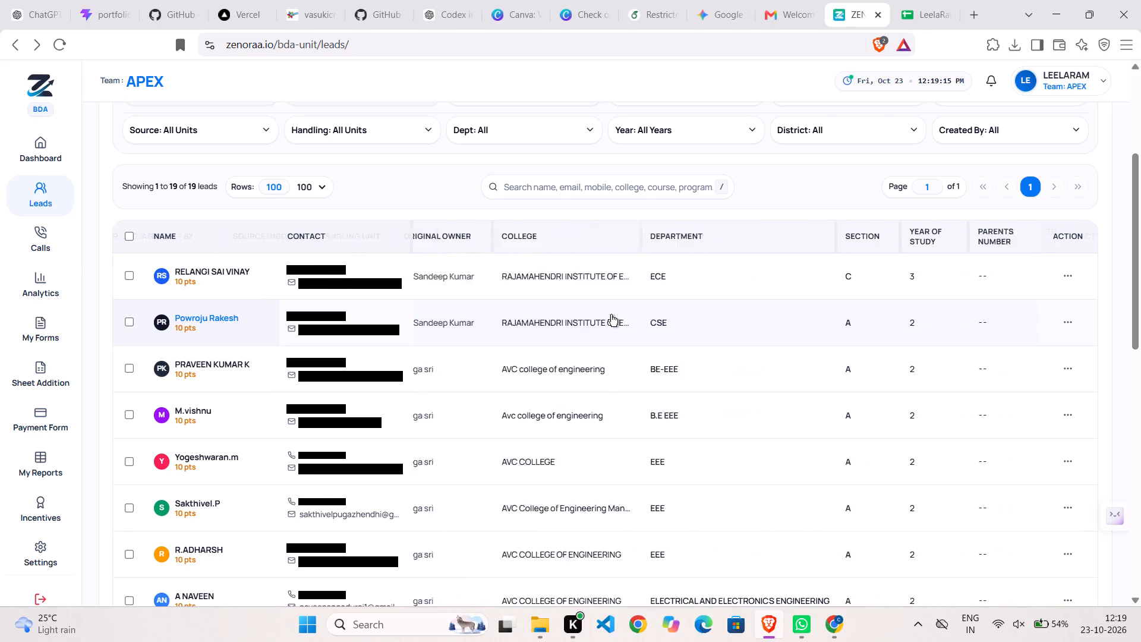
pyautogui.hscroll(-5, 611, 314)
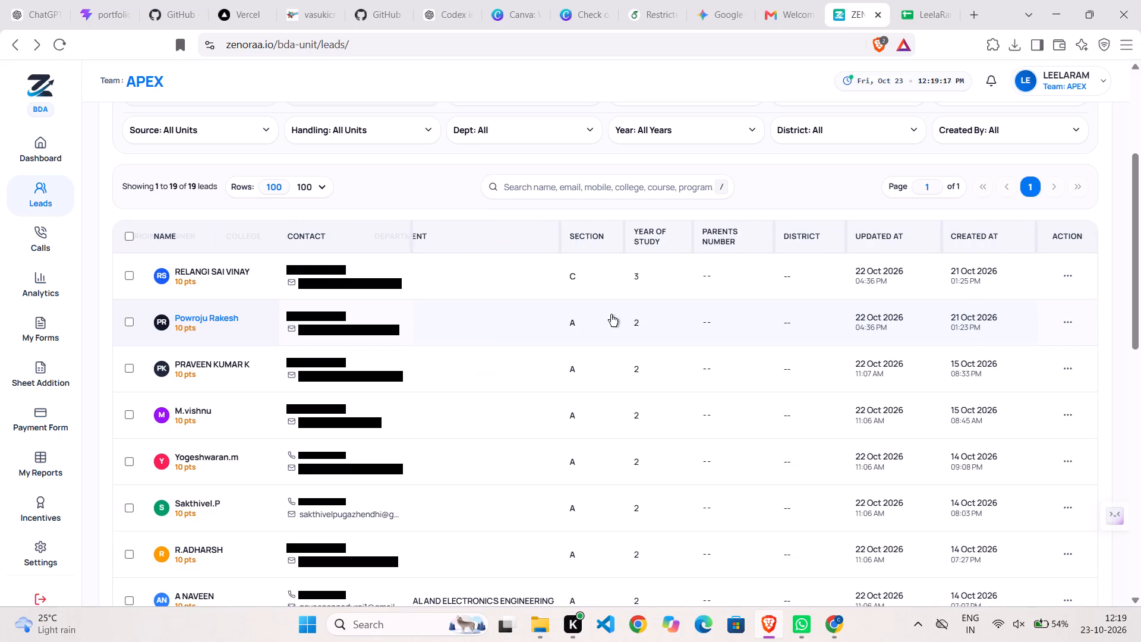
pyautogui.hscroll(-1, 611, 314)
pyautogui.hscroll(10, 611, 314)
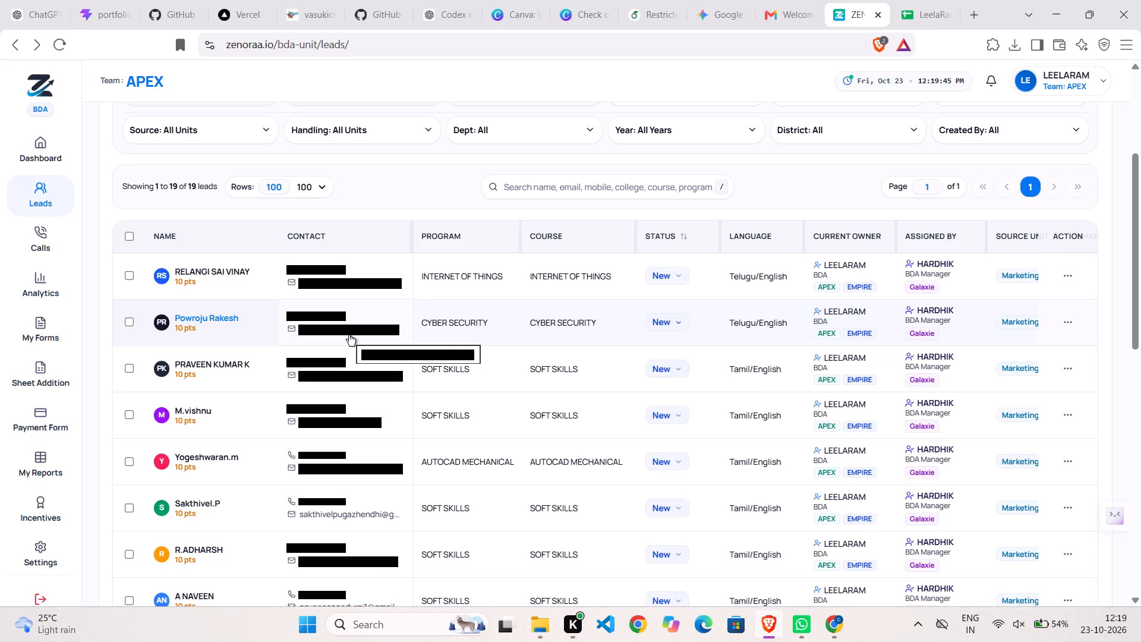
# Recheck the new leads from program, status and language through to section, parents number, district and created date.
pyautogui.hscroll(-3, 349, 334)
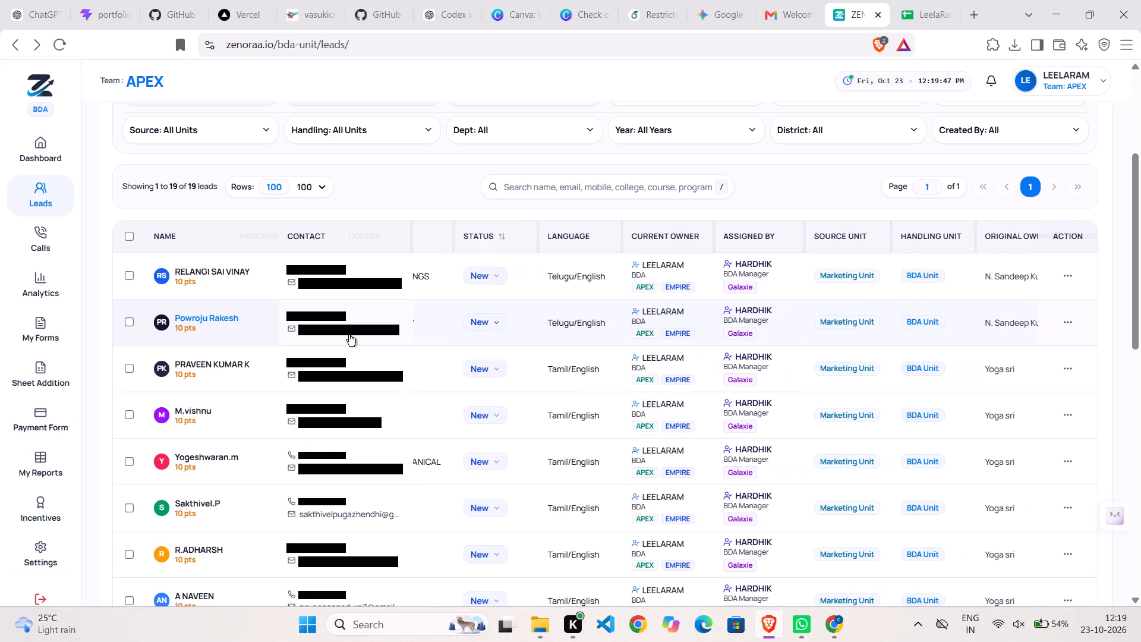
pyautogui.hscroll(-6, 349, 334)
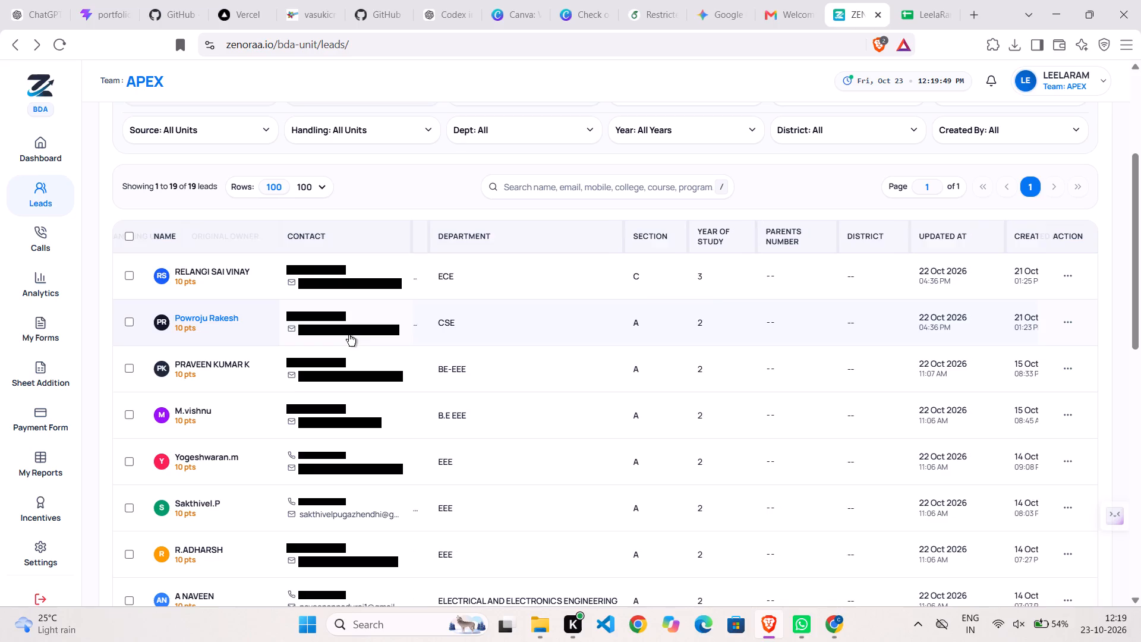
pyautogui.hscroll(-1, 349, 334)
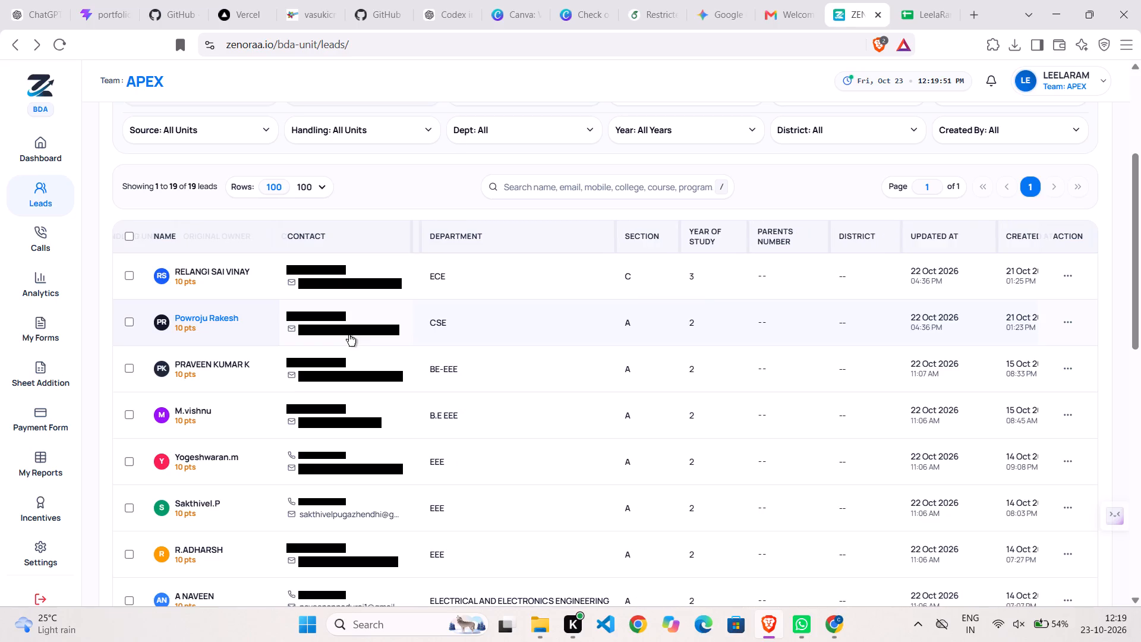
pyautogui.hscroll(-2, 349, 334)
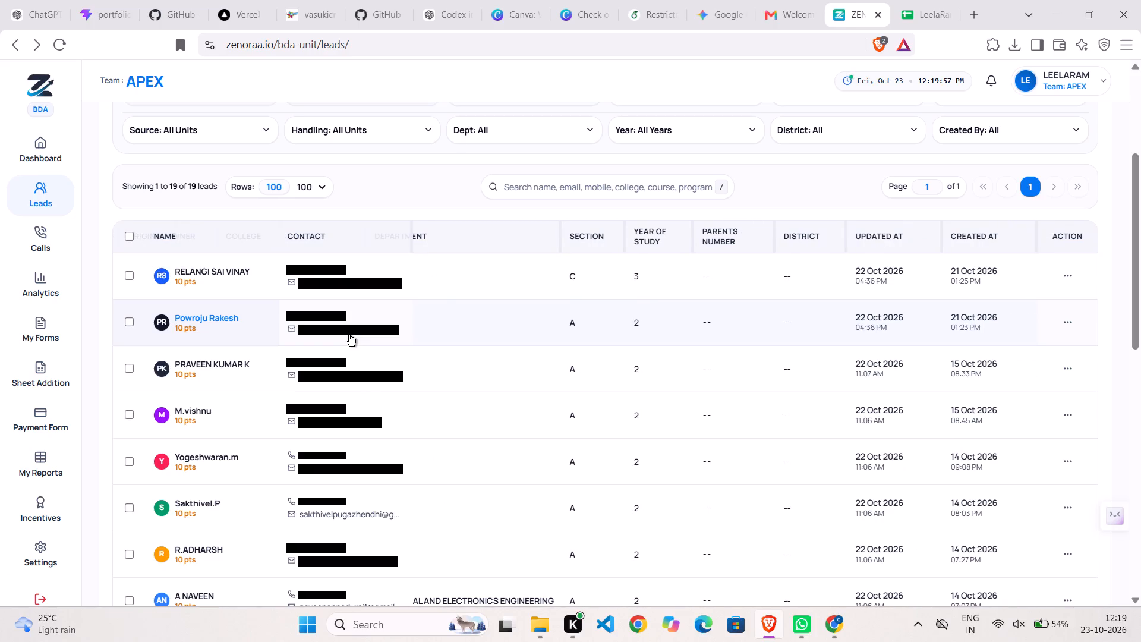
pyautogui.hscroll(4, 349, 334)
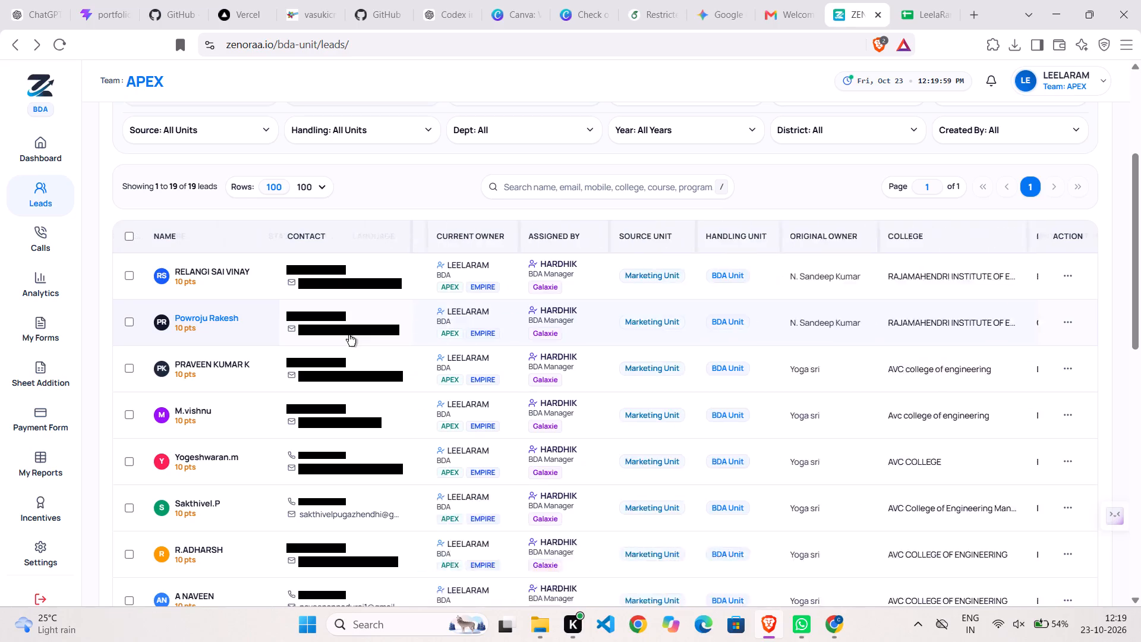
pyautogui.hscroll(2, 349, 334)
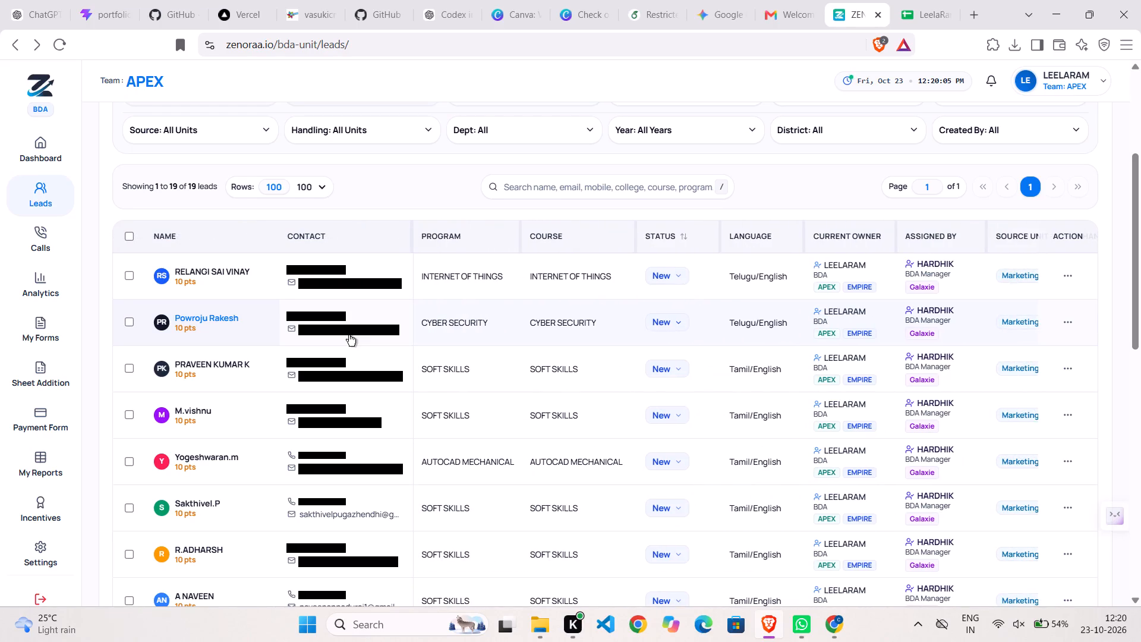
pyautogui.hscroll(-6, 349, 334)
pyautogui.hscroll(1, 349, 334)
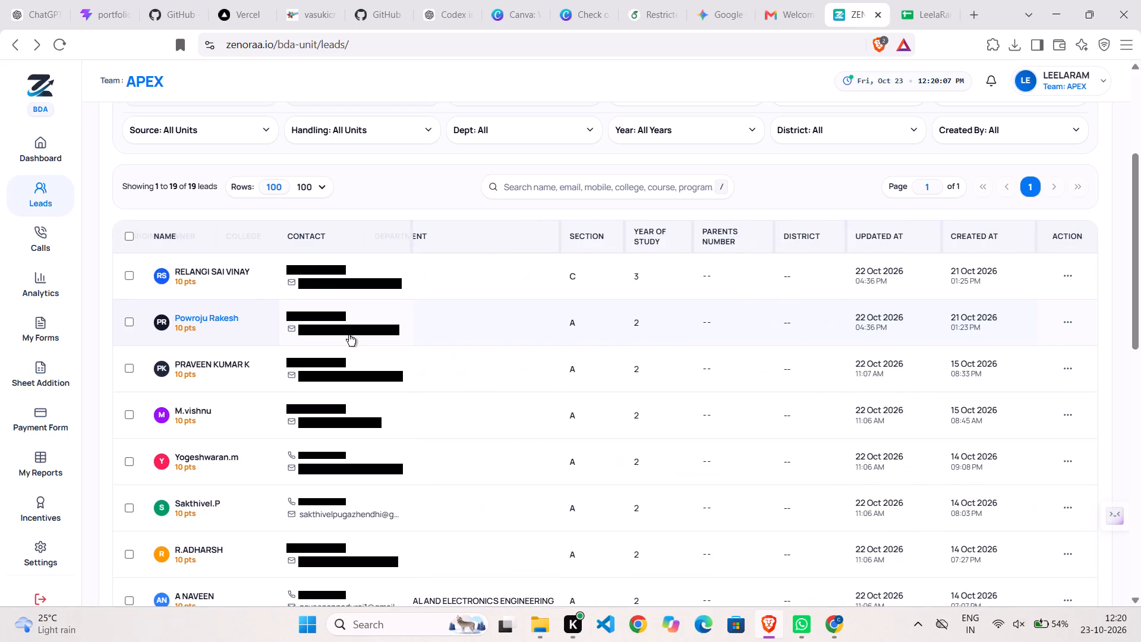
pyautogui.hscroll(3, 349, 334)
# Look over the new leads' status, language, current owner, assigning manager, source and handling units, and original owner.
pyautogui.hscroll(9, 349, 334)
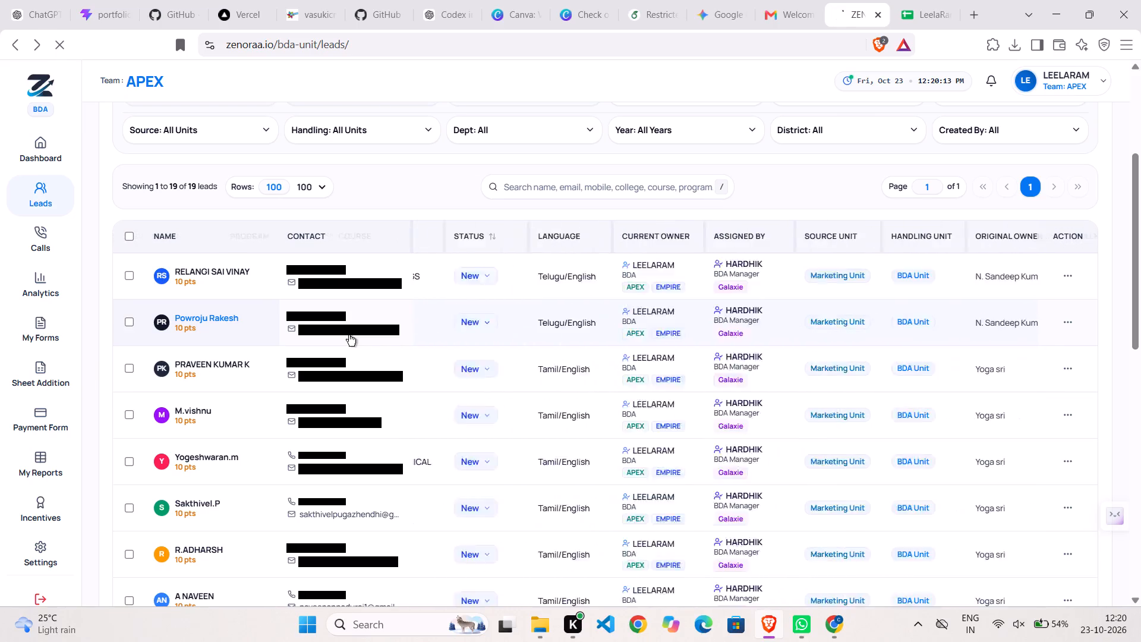
pyautogui.hscroll(2, 349, 334)
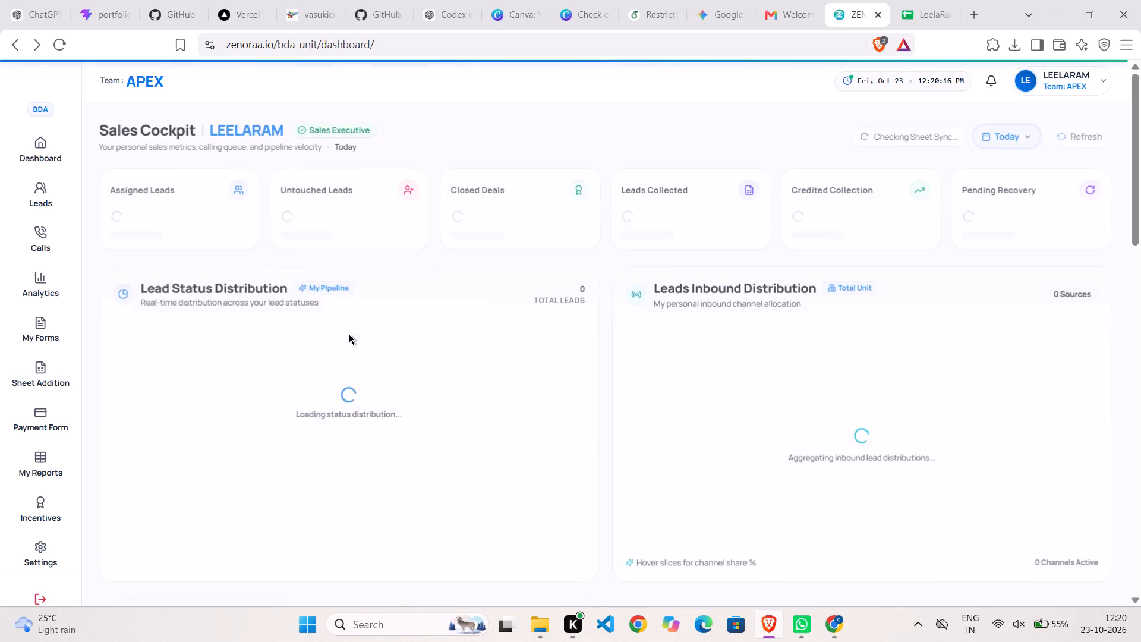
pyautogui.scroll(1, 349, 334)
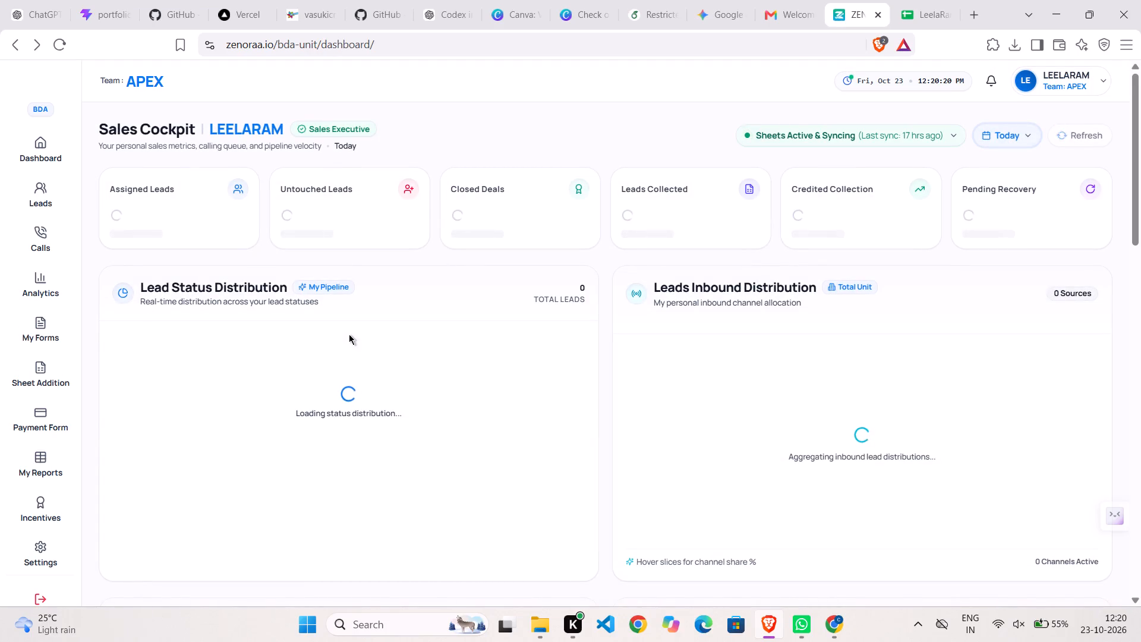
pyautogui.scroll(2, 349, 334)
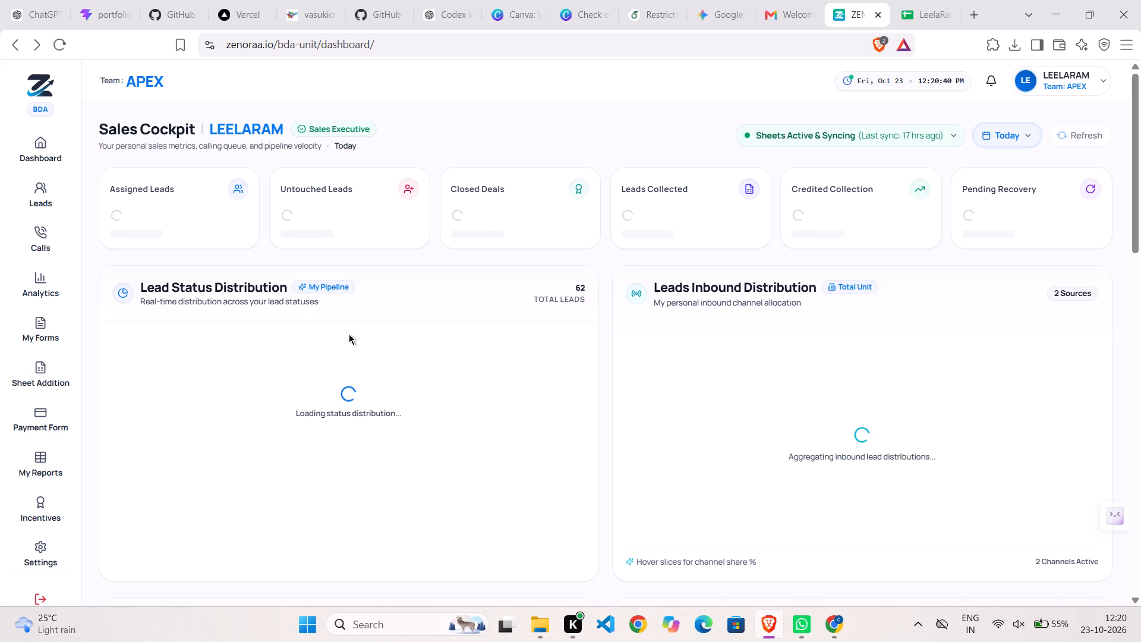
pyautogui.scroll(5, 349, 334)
# Switch the computer's Wi-Fi connection from Kayar Care to the IQOO NEO10 network, keeping automatic connection enabled.
pyautogui.scroll(1, 349, 334)
pyautogui.click(991, 624)
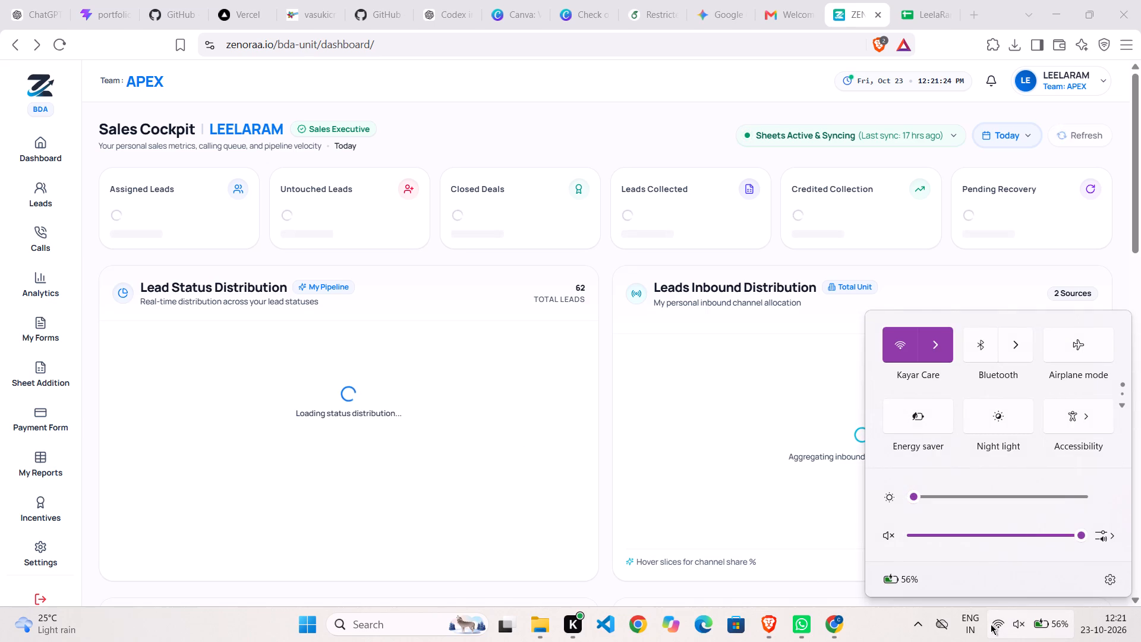
pyautogui.click(939, 340)
pyautogui.click(939, 340)
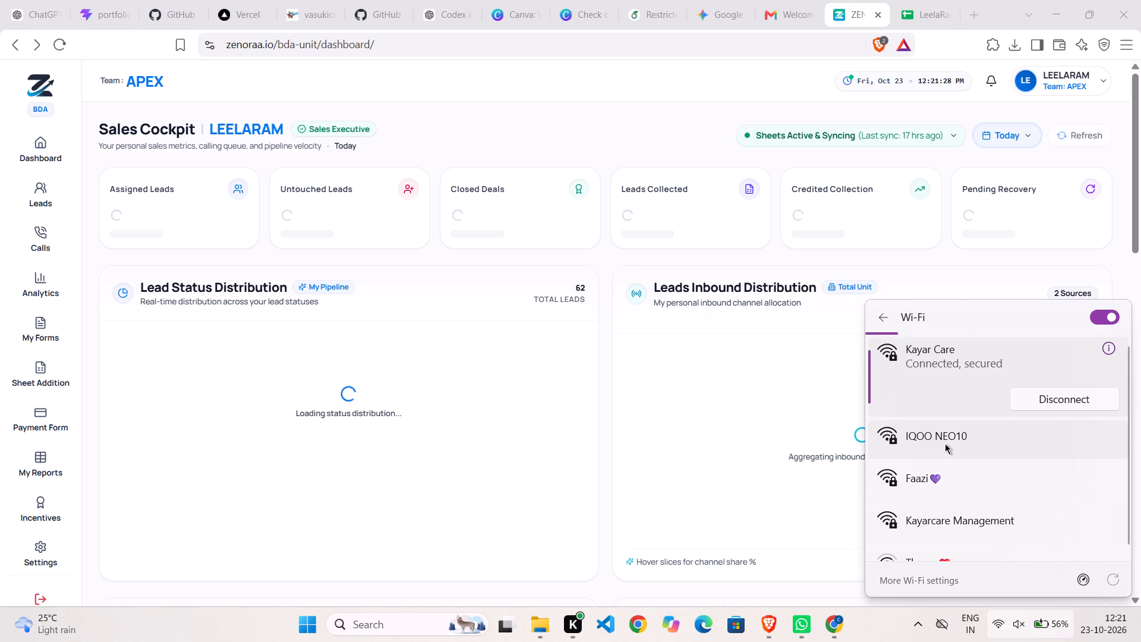
pyautogui.click(945, 443)
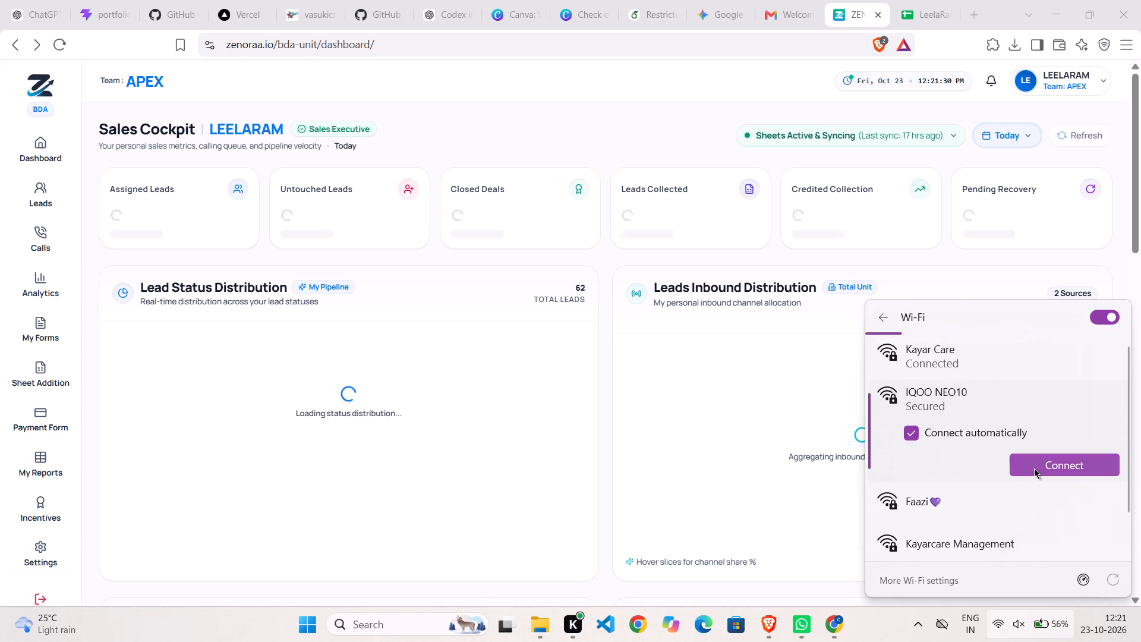
pyautogui.click(1034, 468)
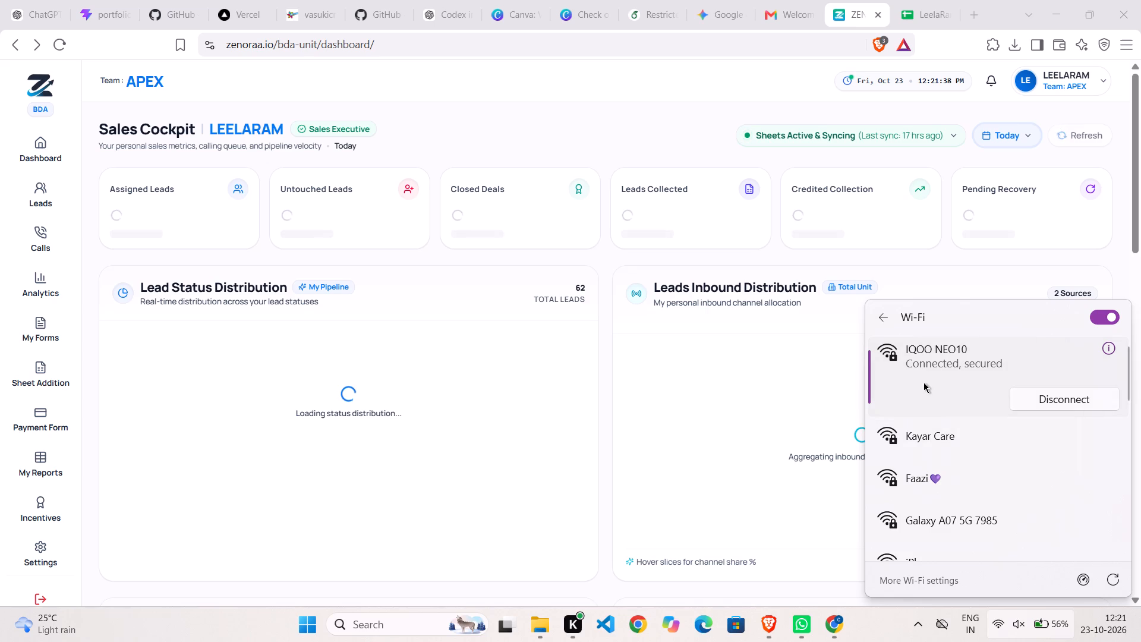
pyautogui.click(710, 439)
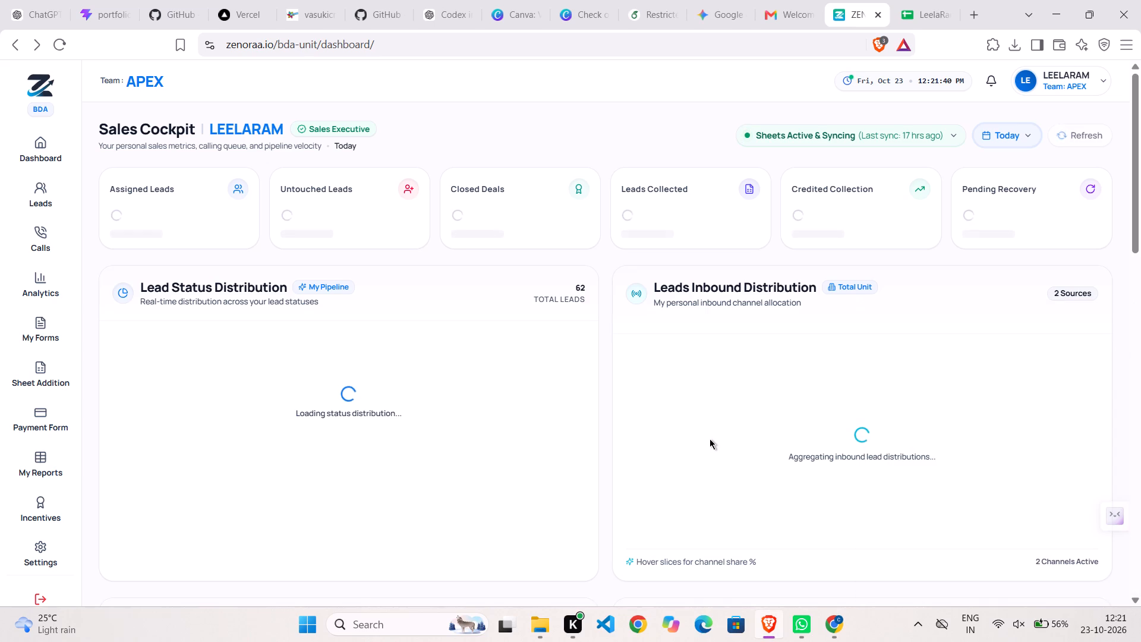
# Reload the Sales Cockpit dashboard page.
pyautogui.hotkey('ctrl', 'r')
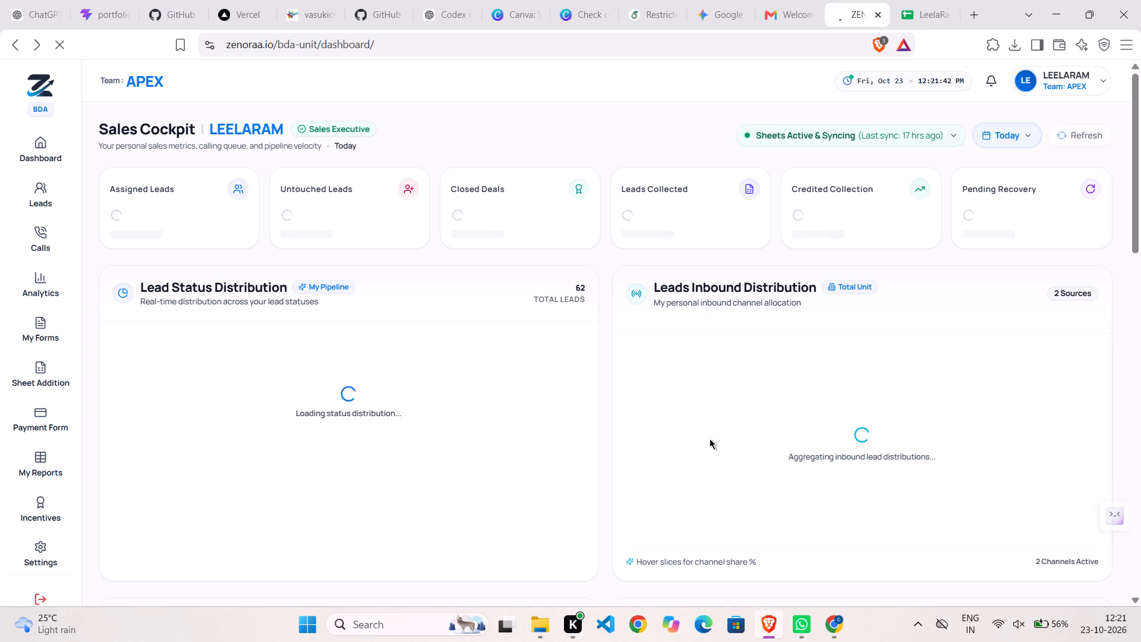
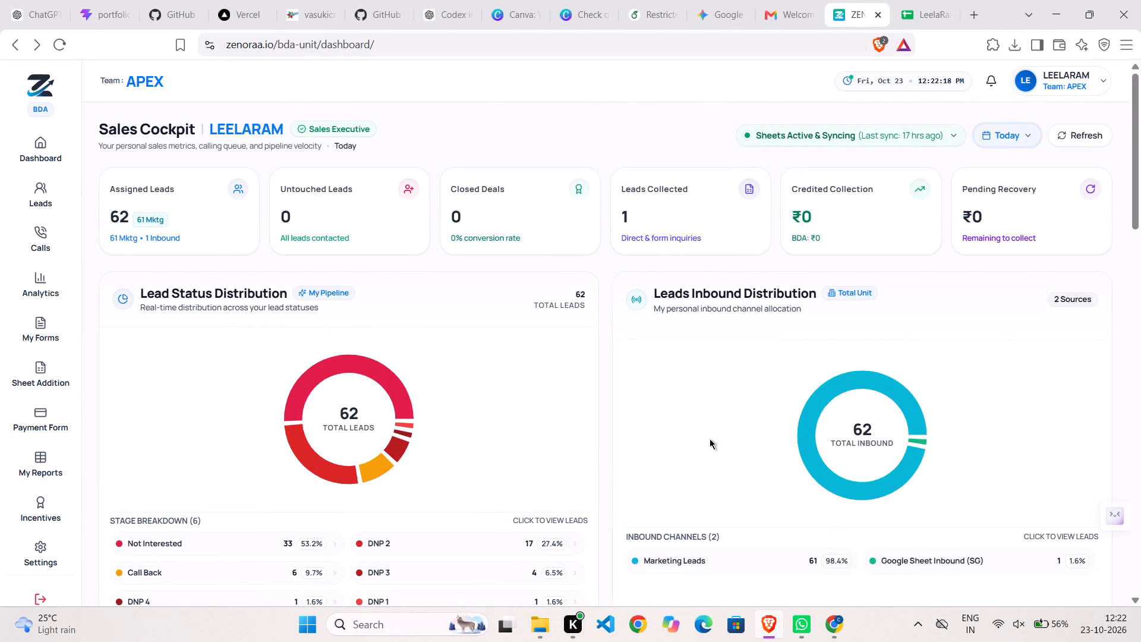
# Look over the dashboard's lead status distribution, inbound channels, pipeline stages and today's follow-up queue.
pyautogui.scroll(-1, 710, 439)
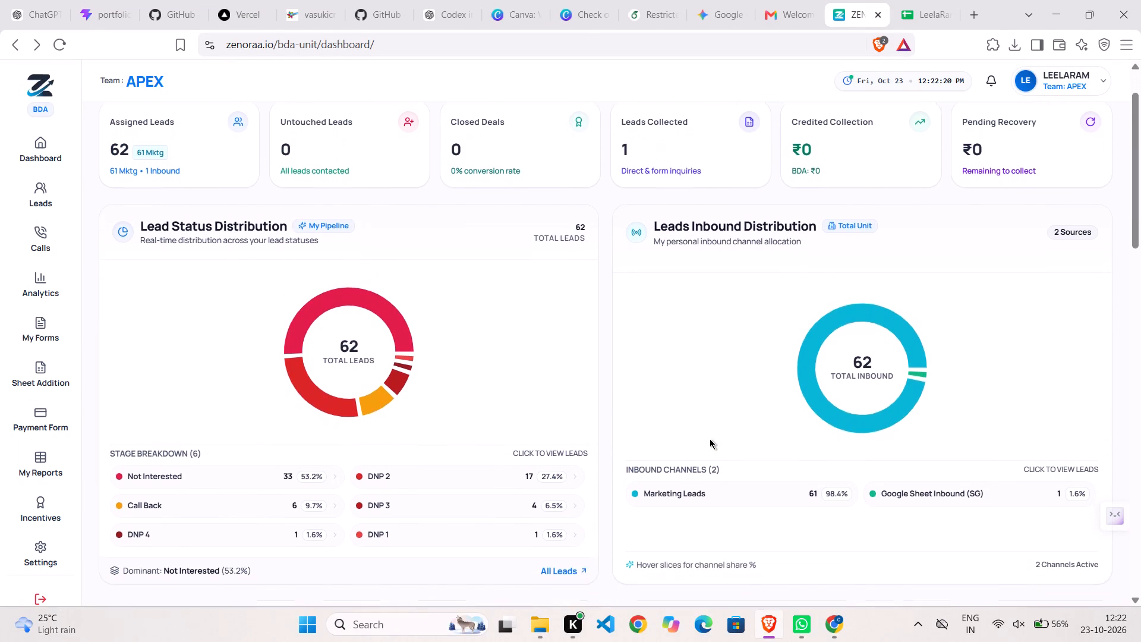
pyautogui.scroll(-3, 710, 439)
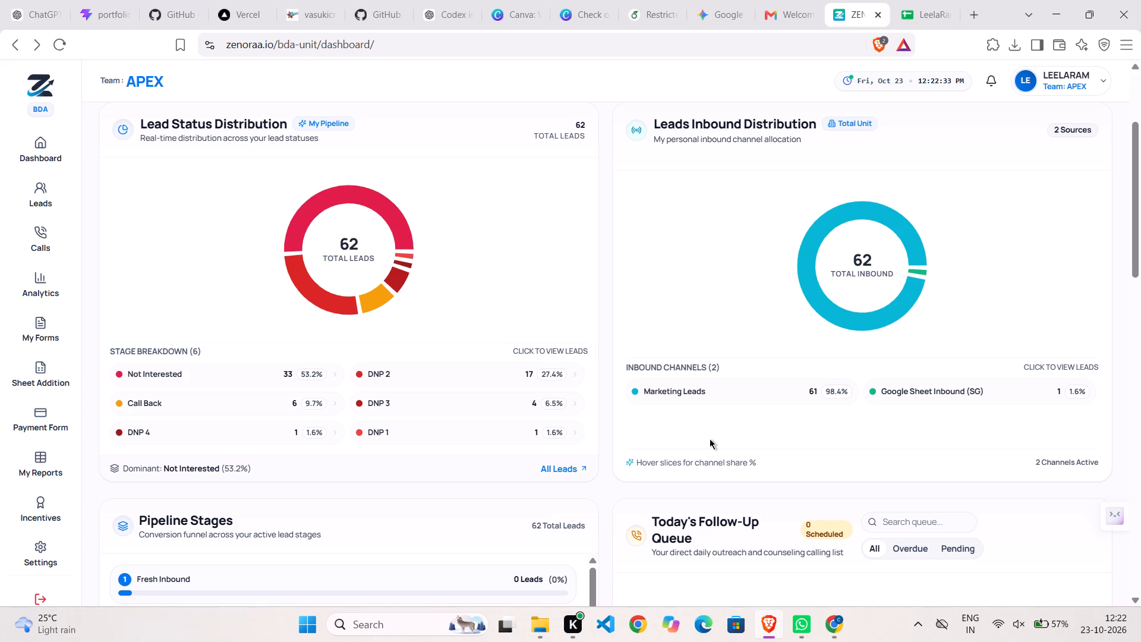
pyautogui.scroll(1, 710, 439)
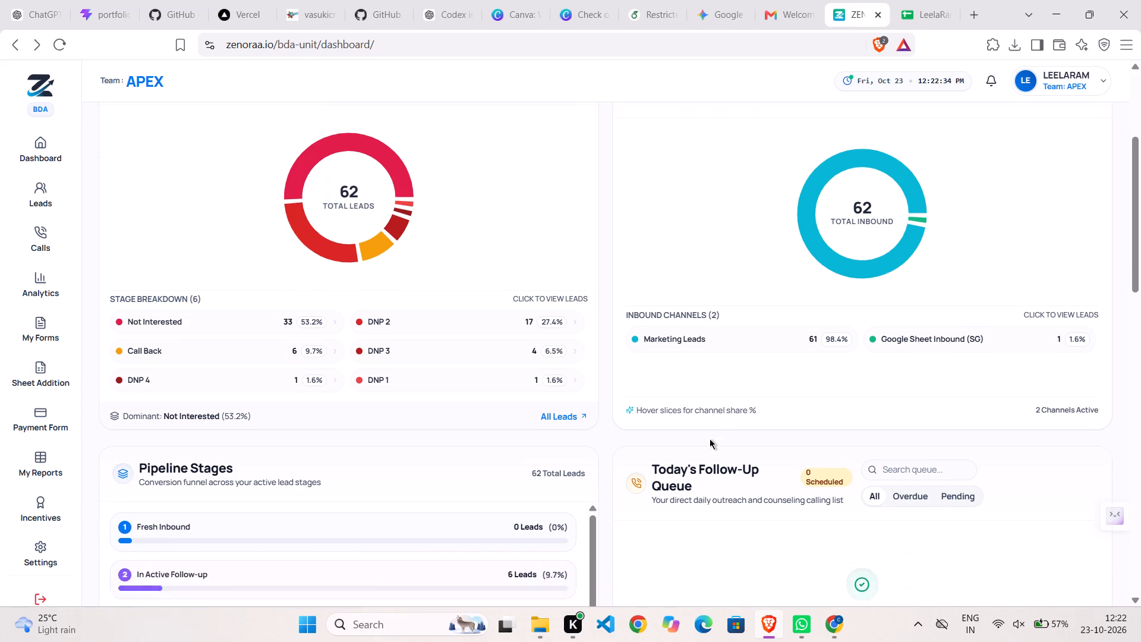
pyautogui.scroll(1, 710, 439)
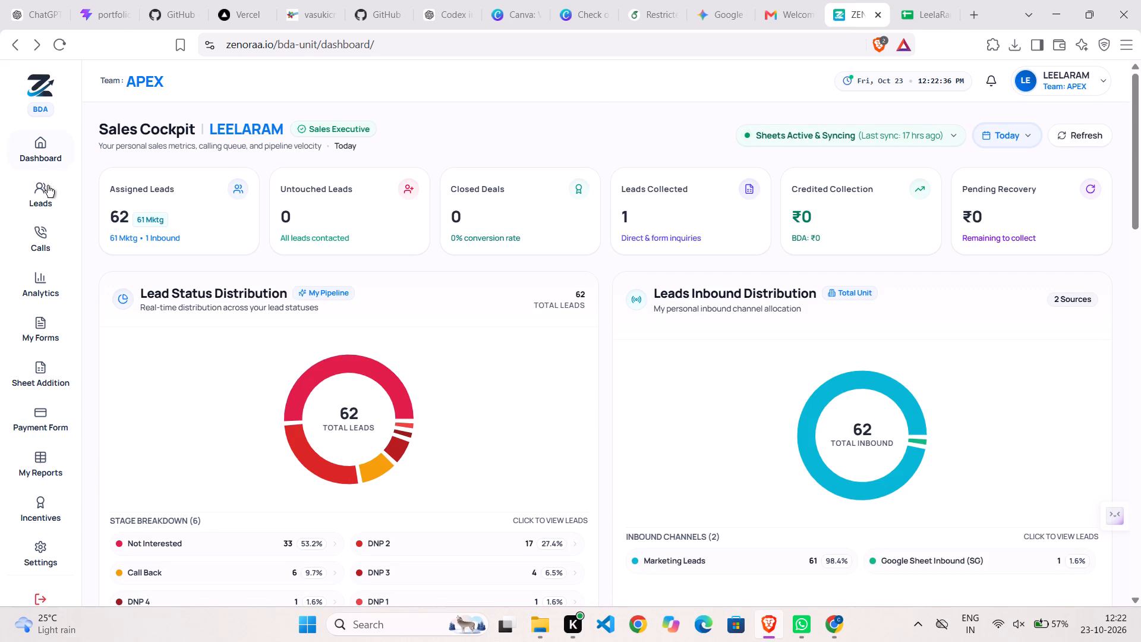
# Open the Leads page and look over the full lead list with its courses, statuses, owners and units.
pyautogui.click(34, 198)
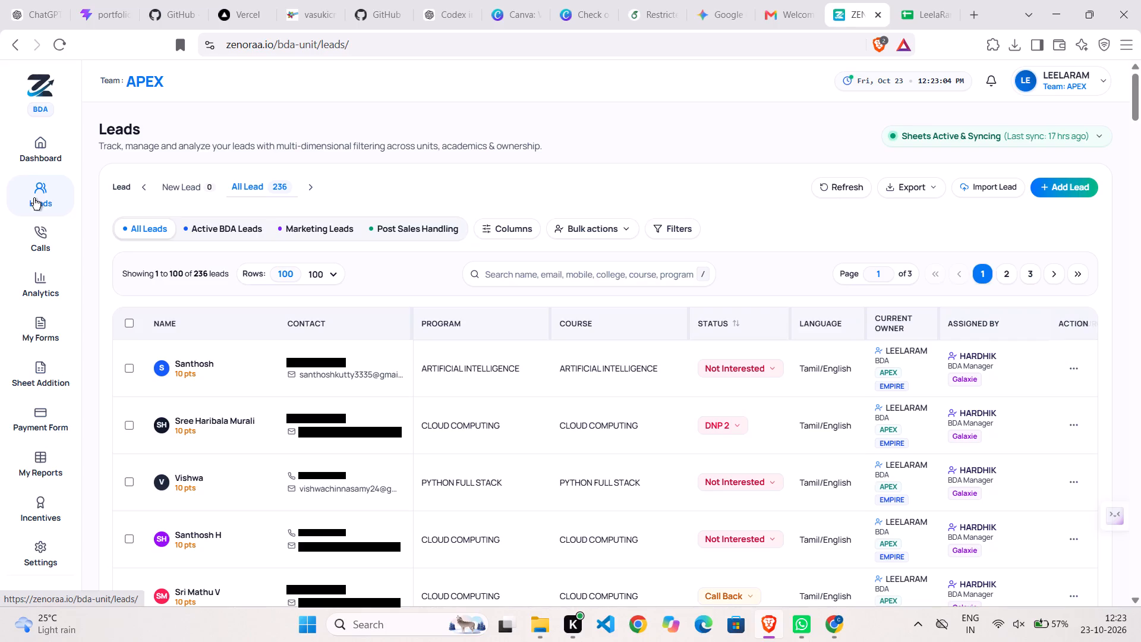
pyautogui.scroll(-1, 34, 198)
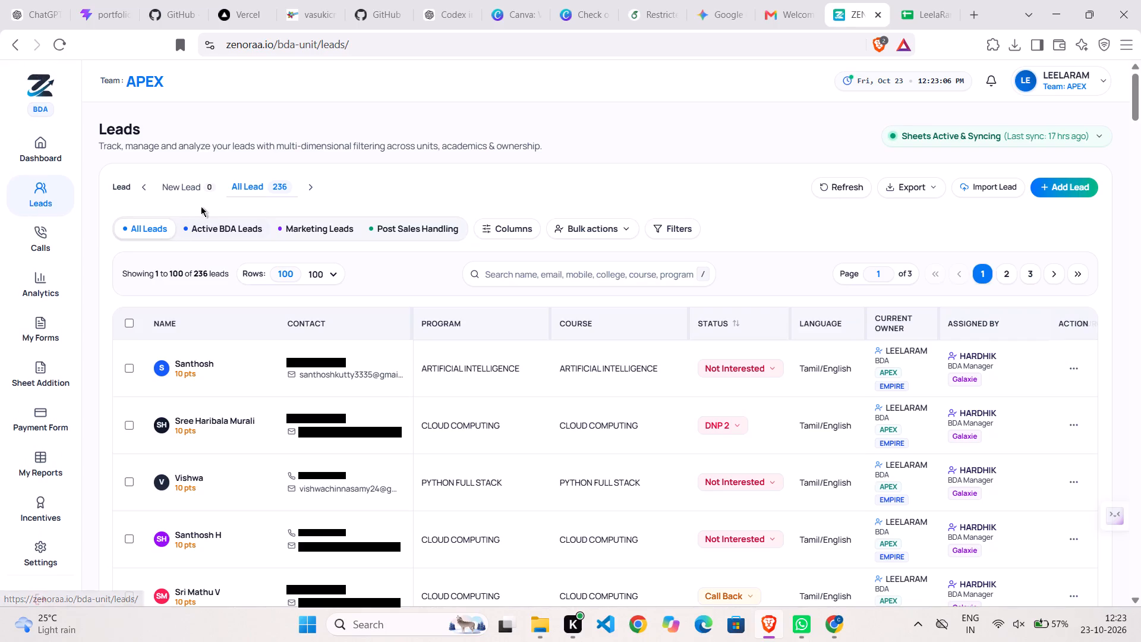
pyautogui.scroll(-4, 404, 408)
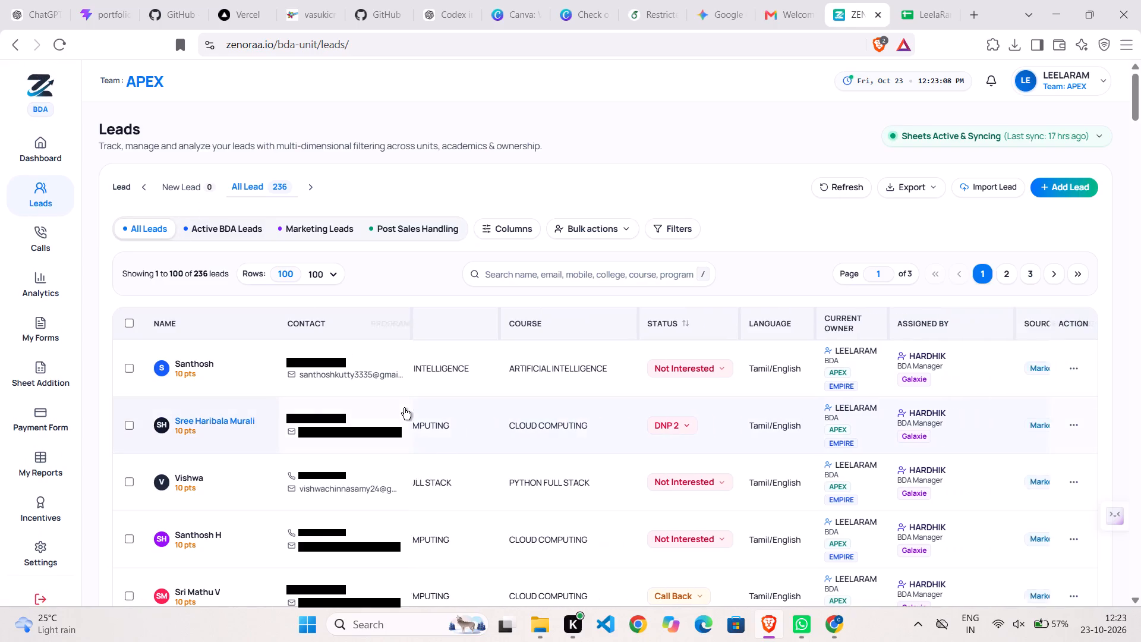
pyautogui.scroll(-5, 404, 408)
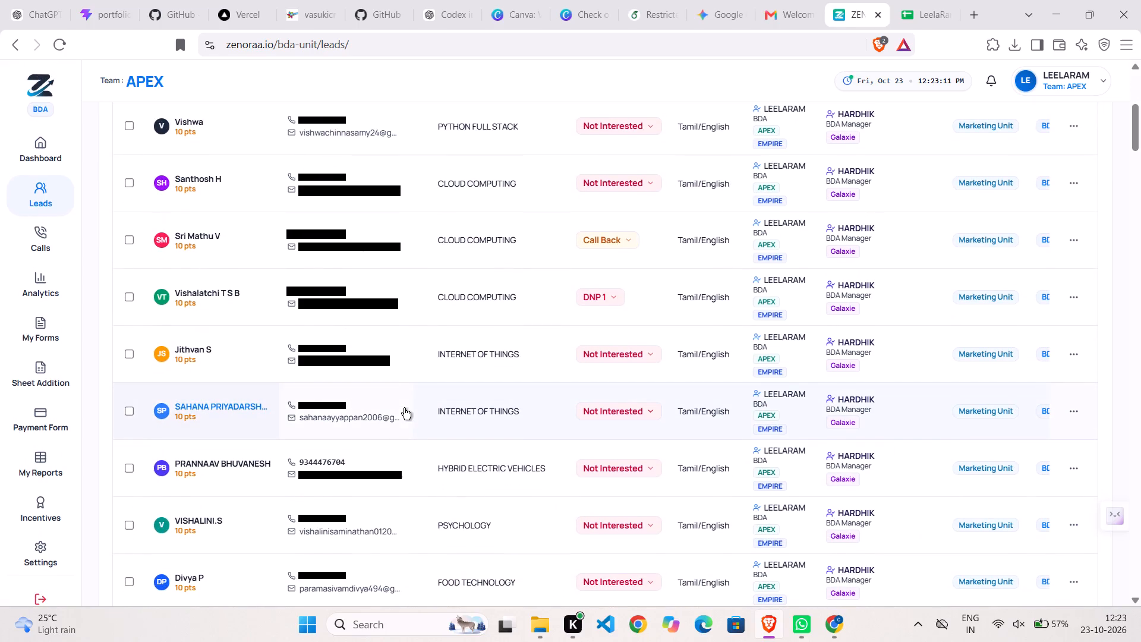
pyautogui.scroll(5, 404, 408)
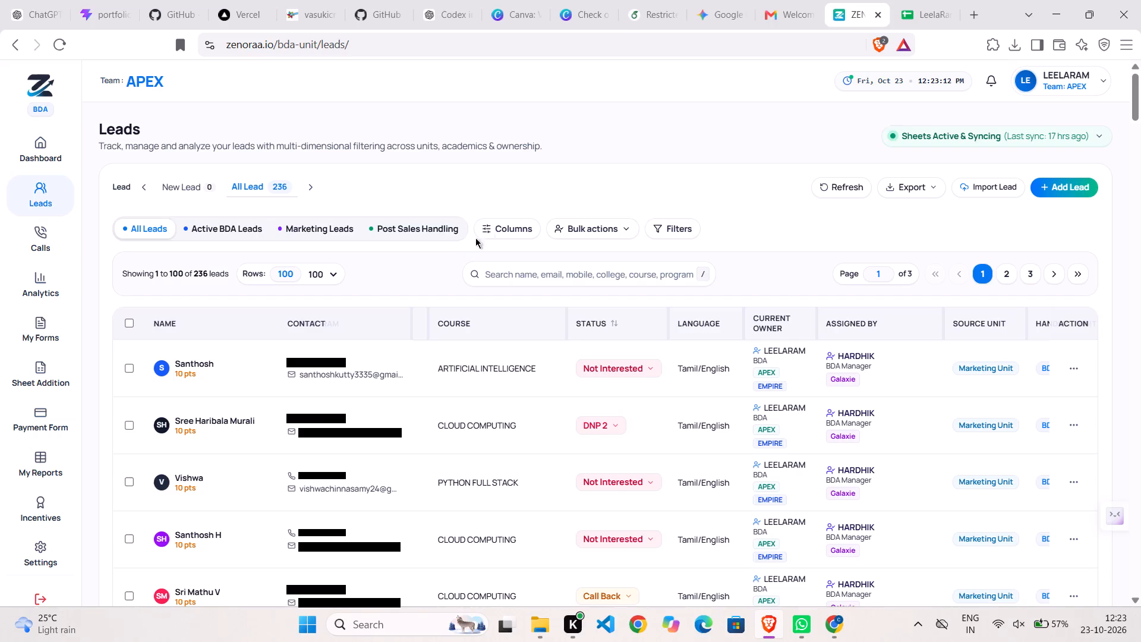
# Filter the lead list by the Call Back status.
pyautogui.click(667, 230)
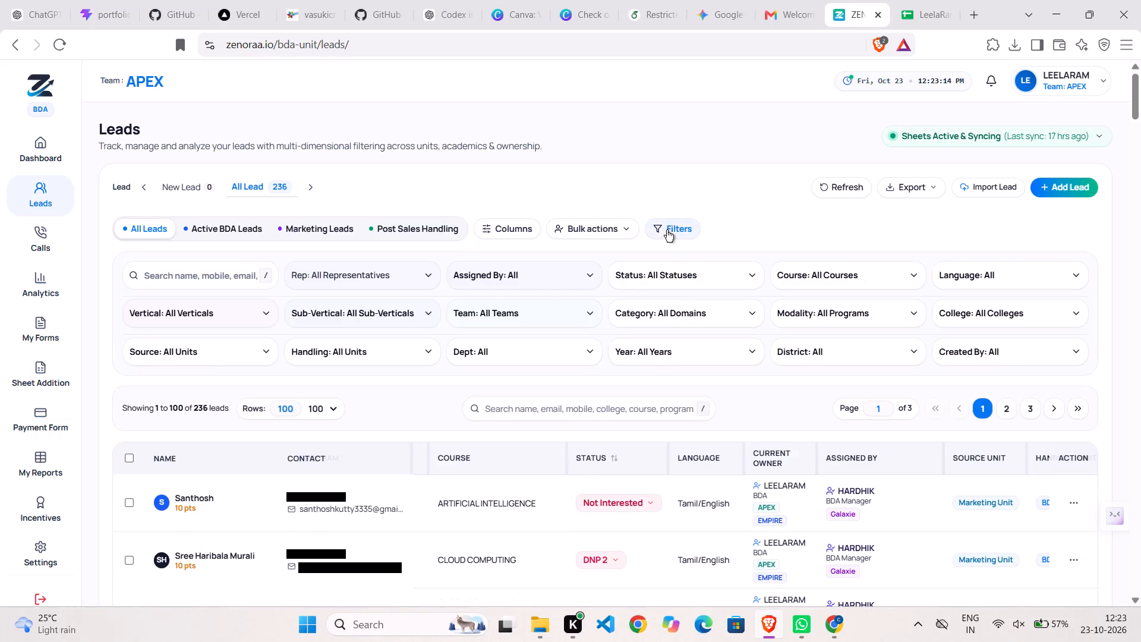
pyautogui.click(752, 277)
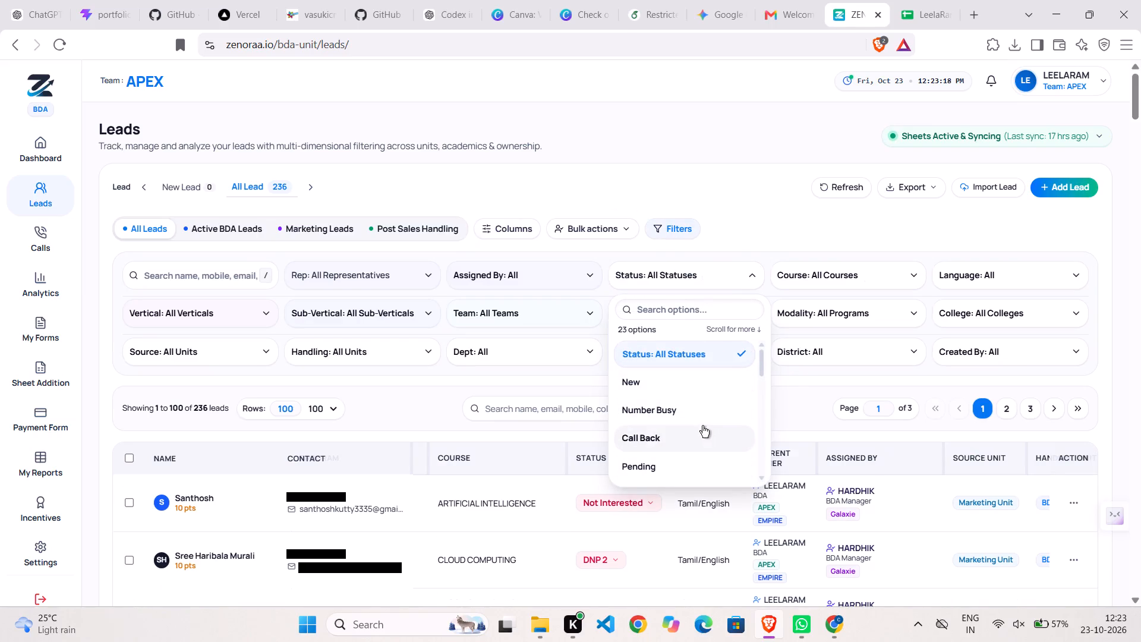
pyautogui.click(709, 433)
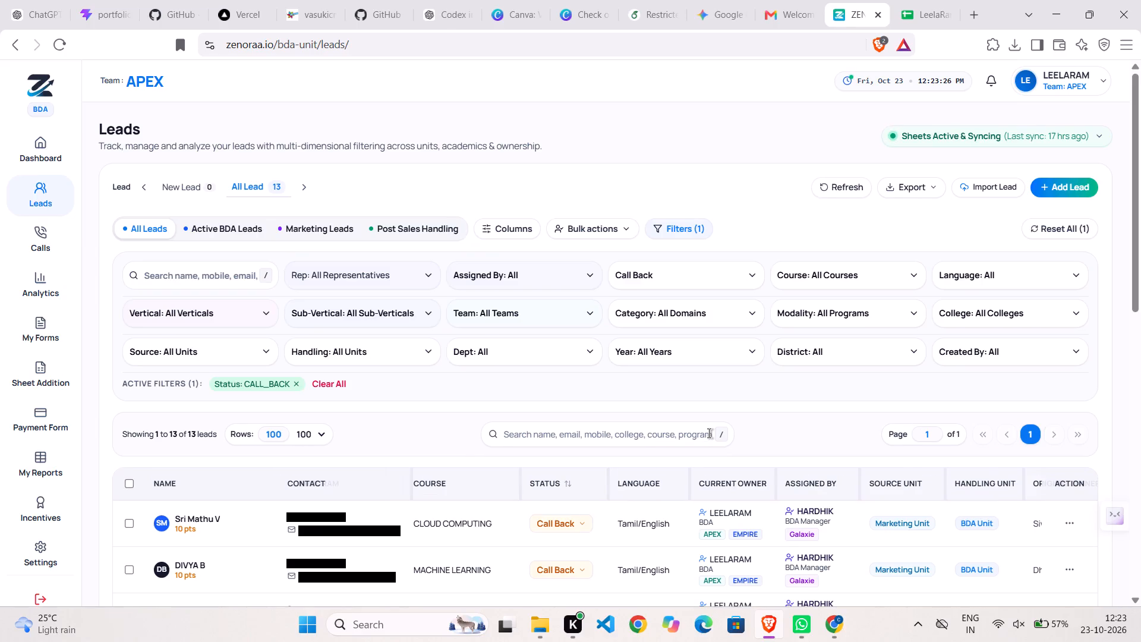
# Read down the filtered call-back leads, checking their courses, languages, current owners and units.
pyautogui.scroll(-3, 709, 433)
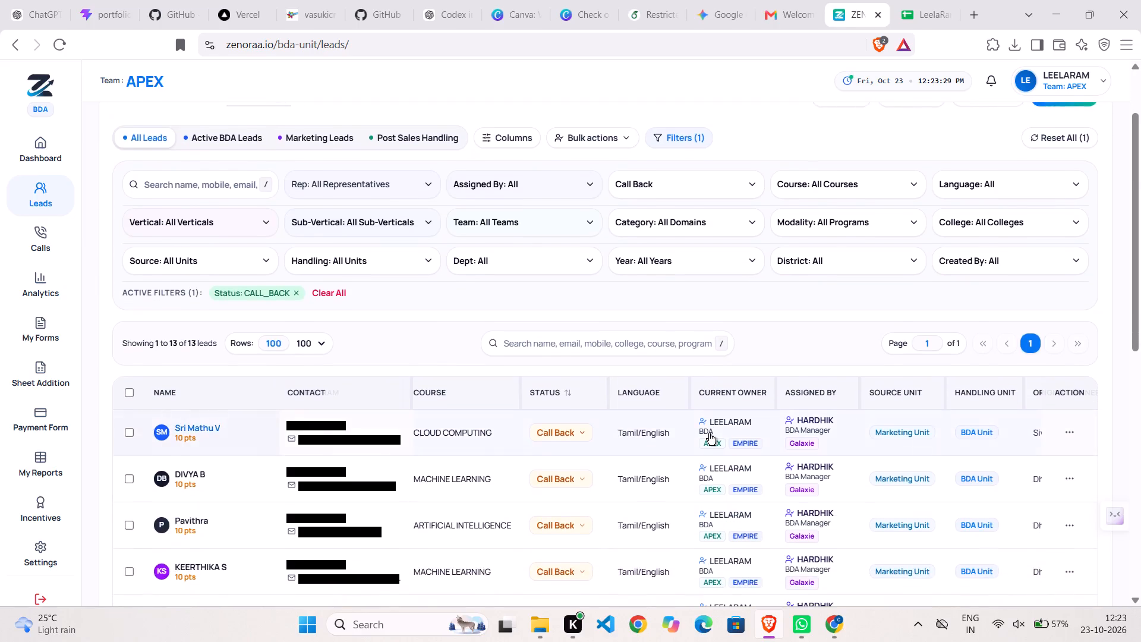
pyautogui.scroll(-3, 709, 433)
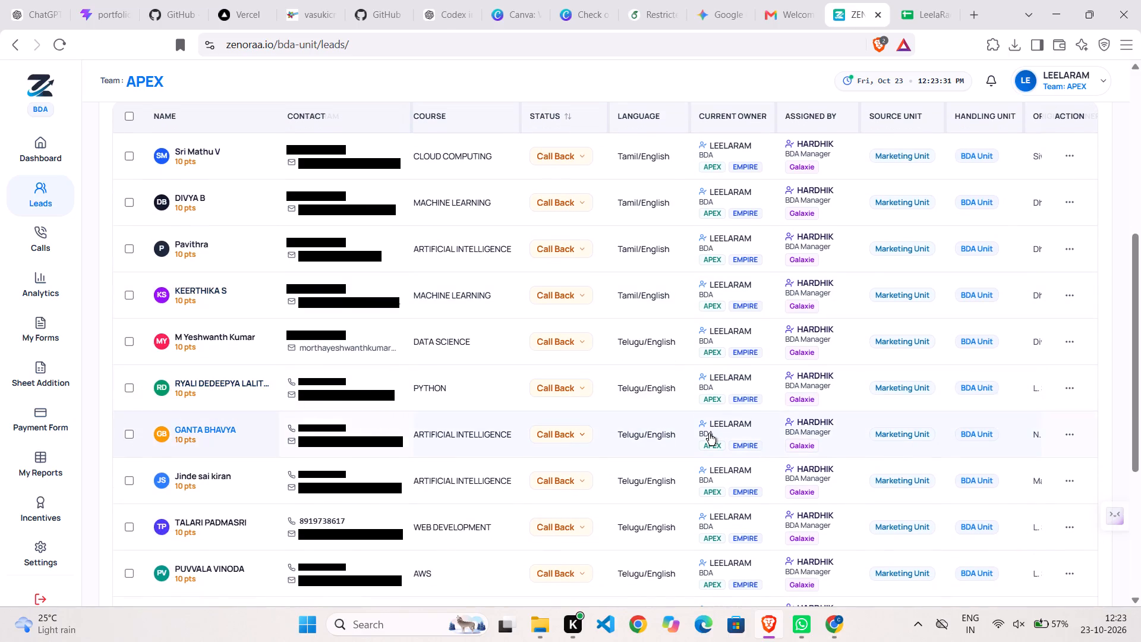
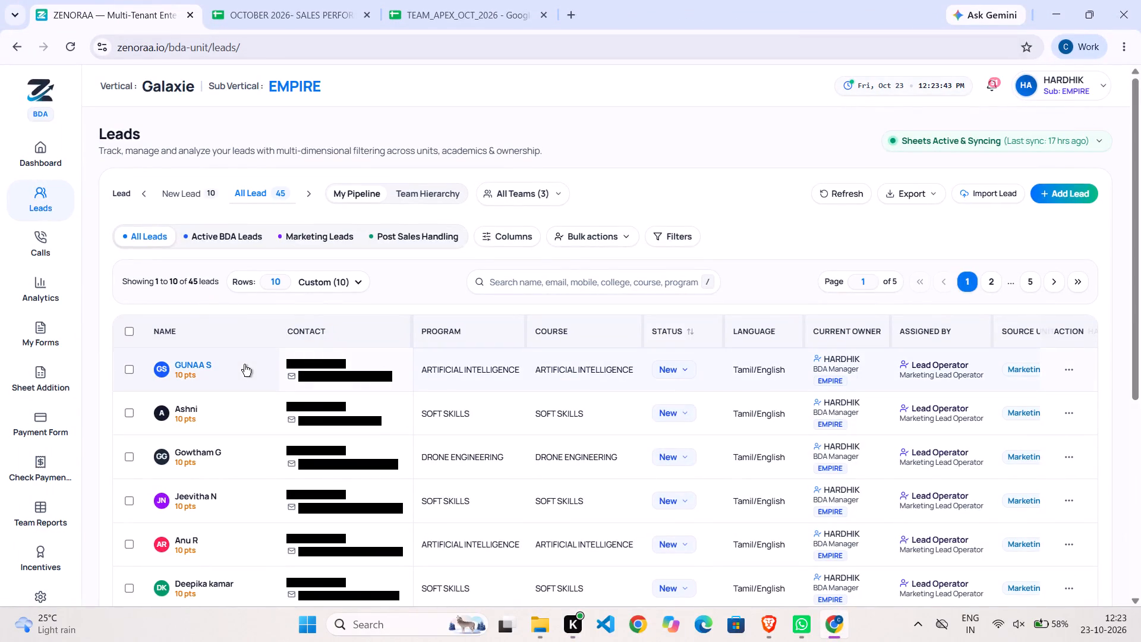
# Filter the full lead list by the Tamil/English language.
pyautogui.click(666, 236)
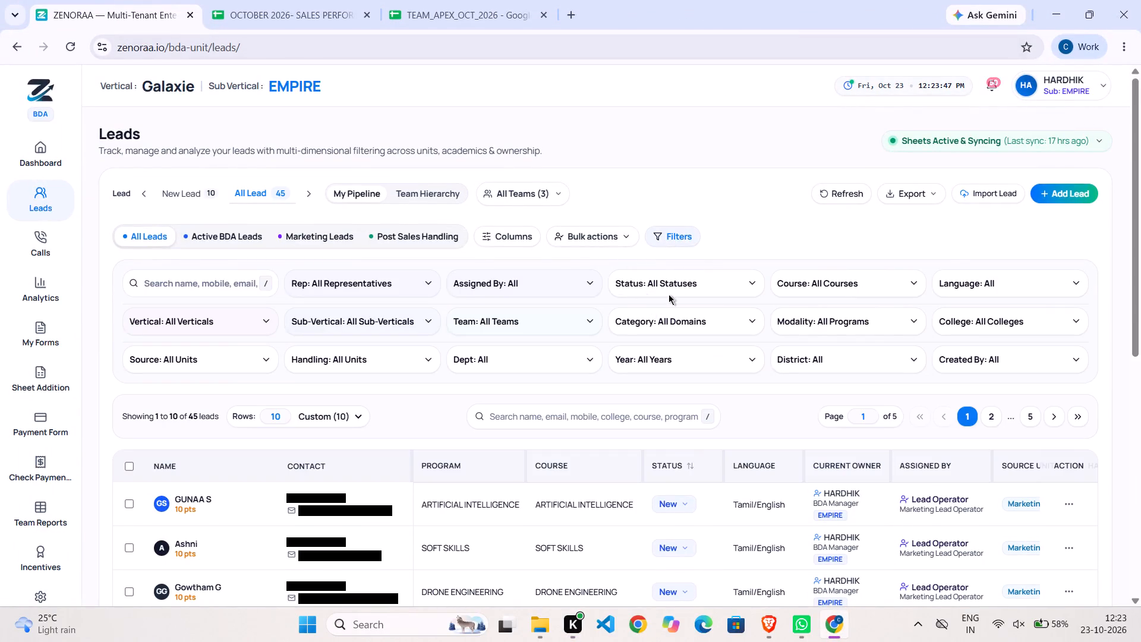
pyautogui.click(982, 282)
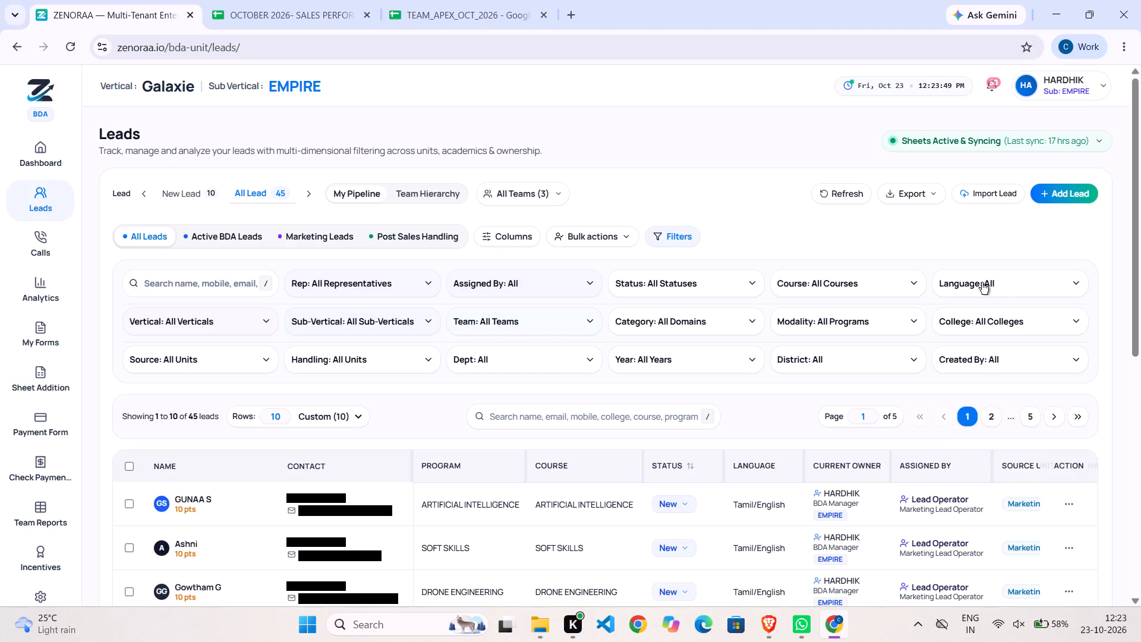
pyautogui.click(962, 416)
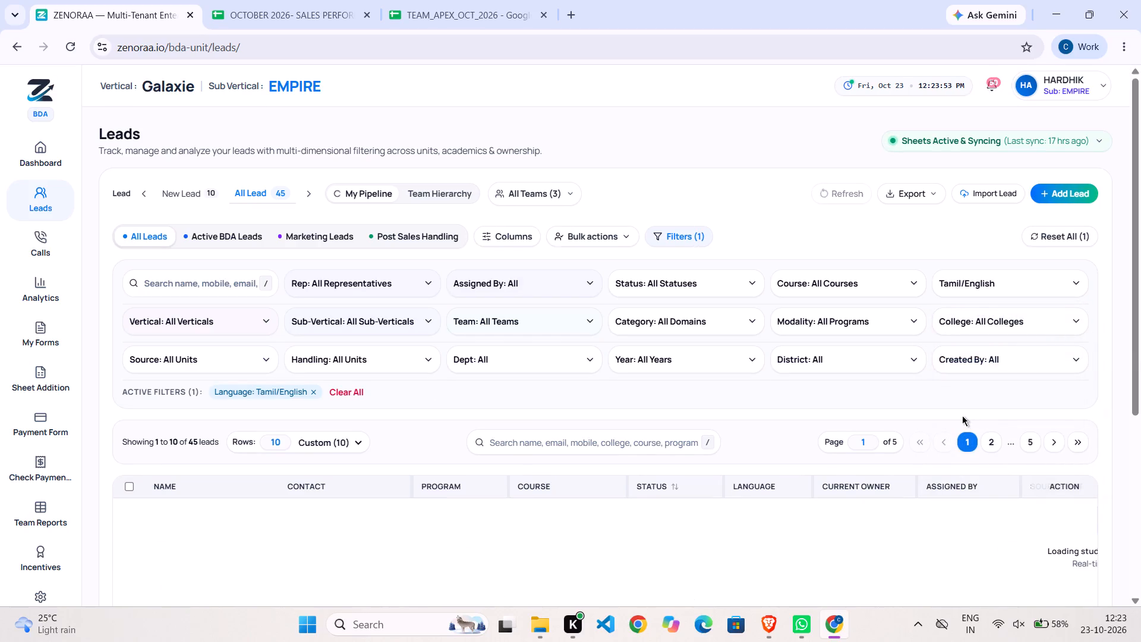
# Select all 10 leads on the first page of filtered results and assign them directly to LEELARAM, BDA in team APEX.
pyautogui.scroll(-2, 705, 481)
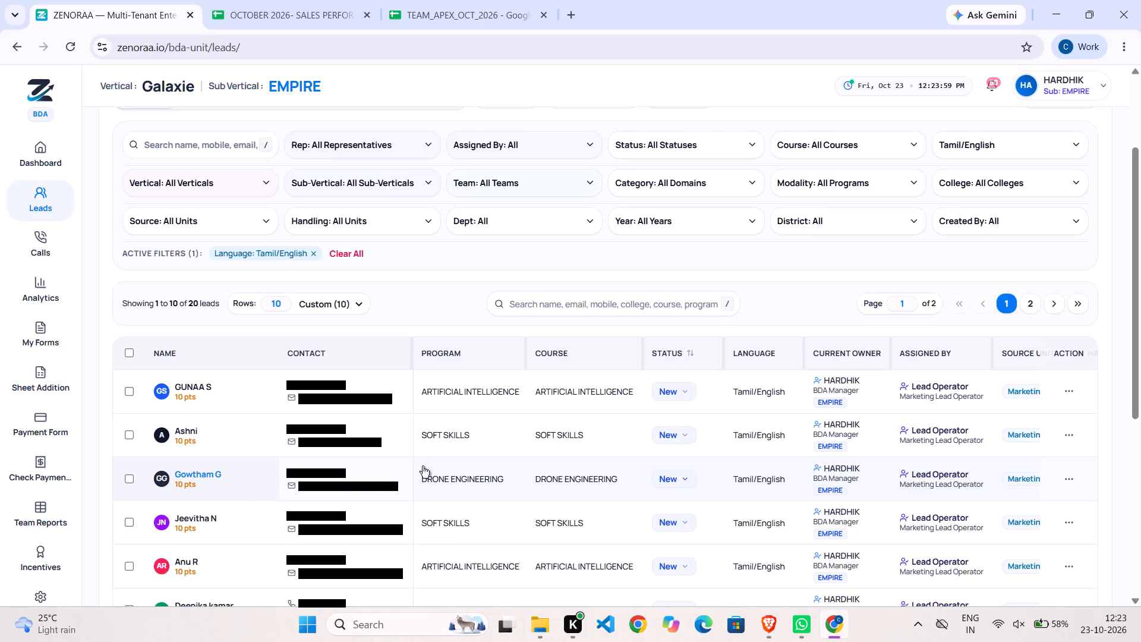
pyautogui.click(131, 357)
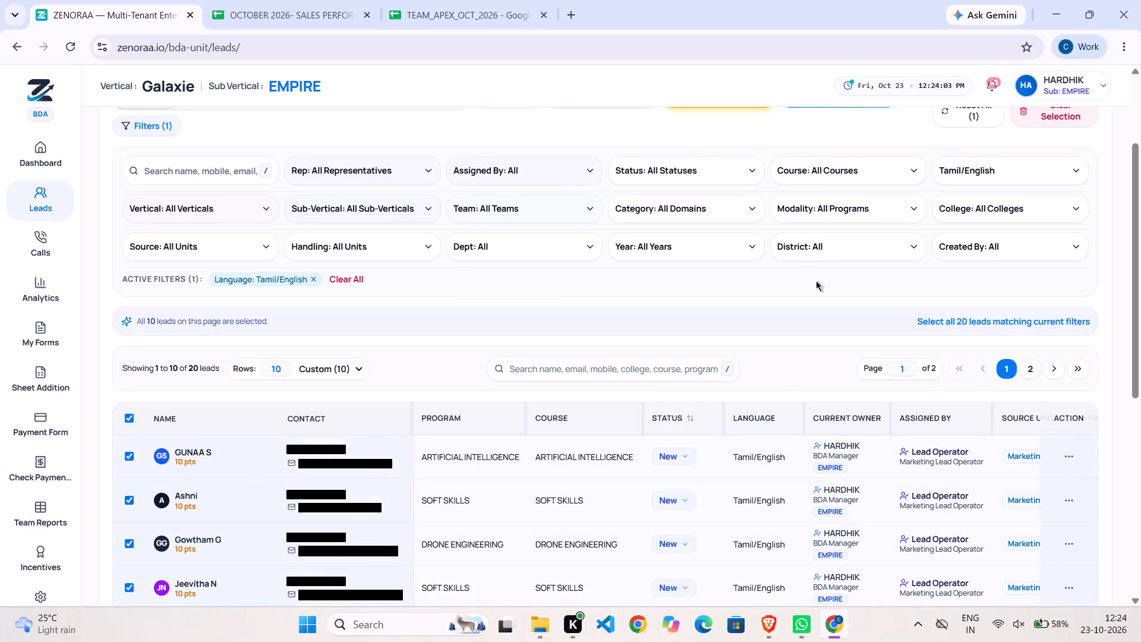
pyautogui.scroll(3, 816, 281)
pyautogui.click(824, 244)
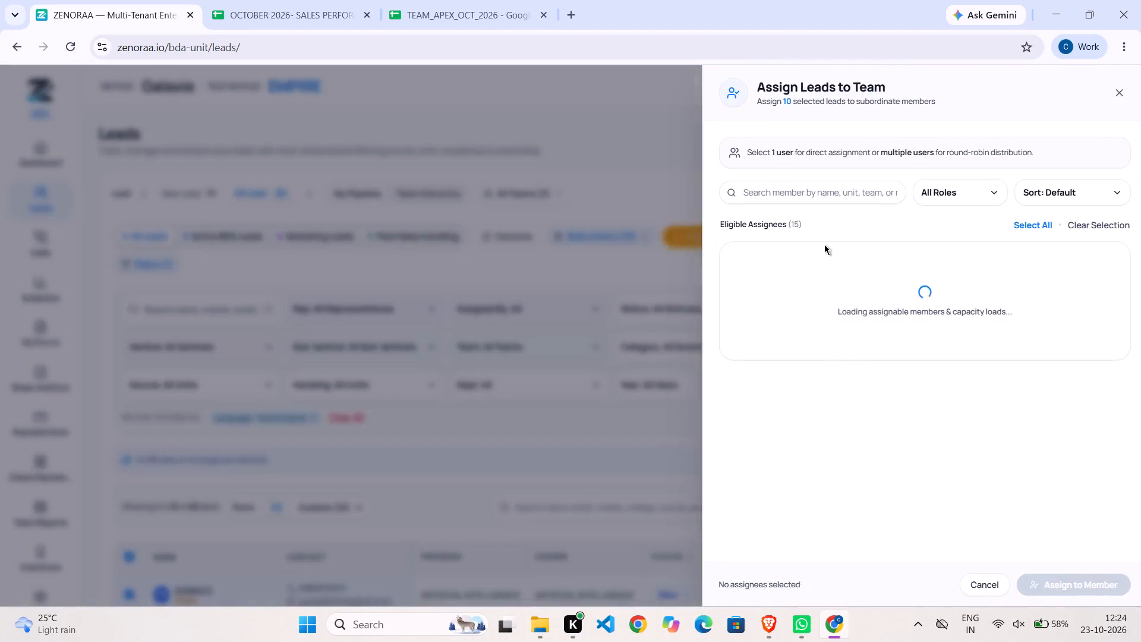
pyautogui.scroll(-1, 781, 402)
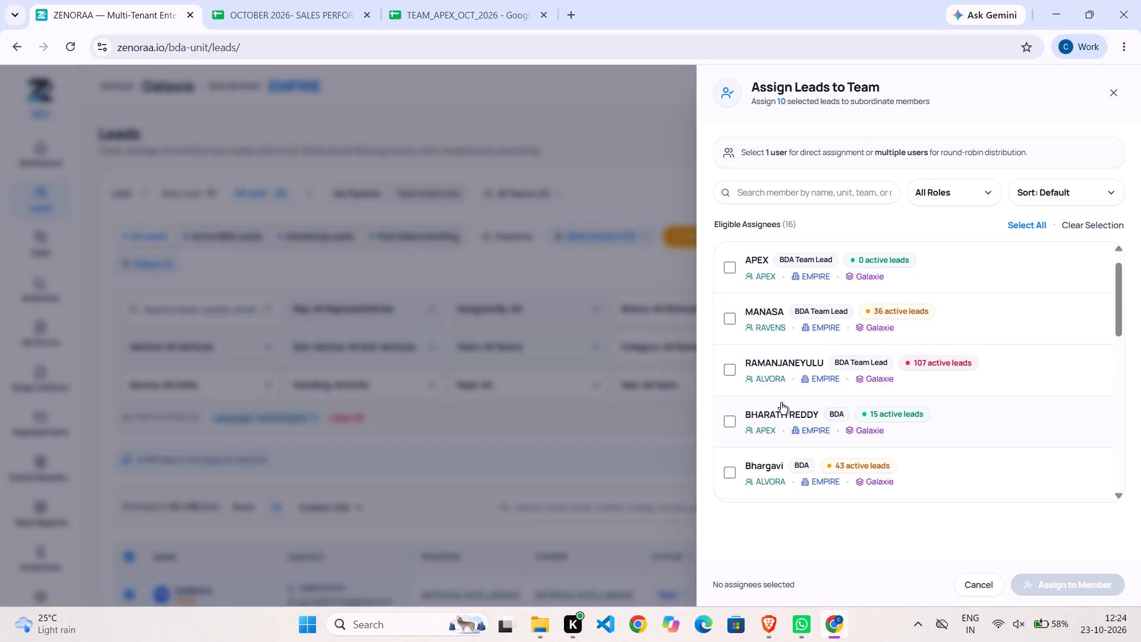
pyautogui.scroll(-3, 781, 402)
pyautogui.click(778, 419)
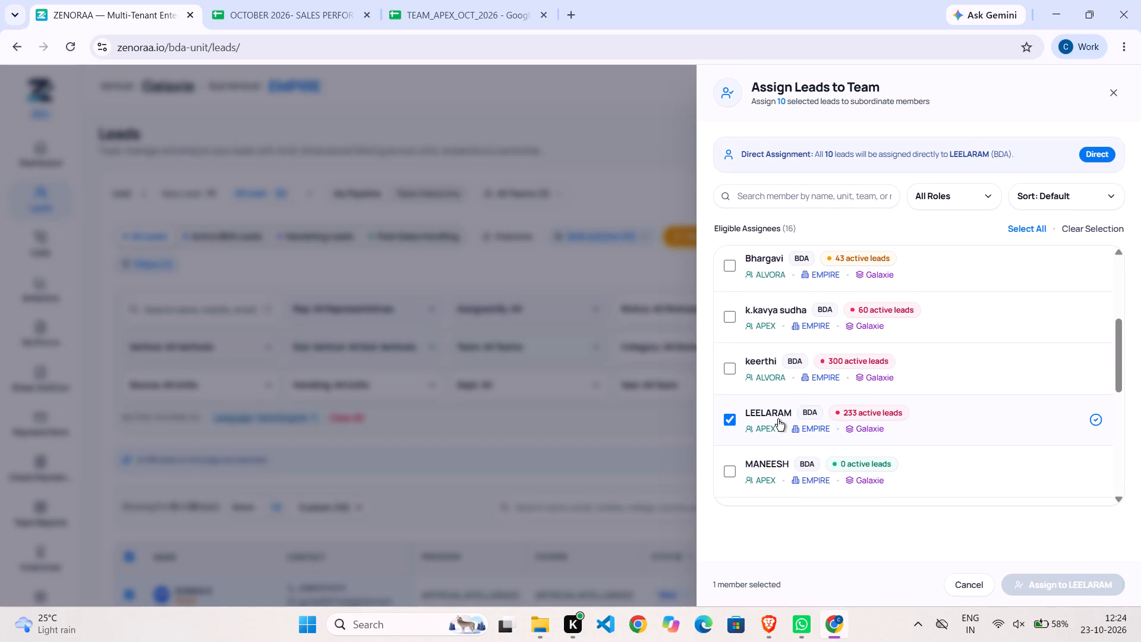
pyautogui.click(1045, 590)
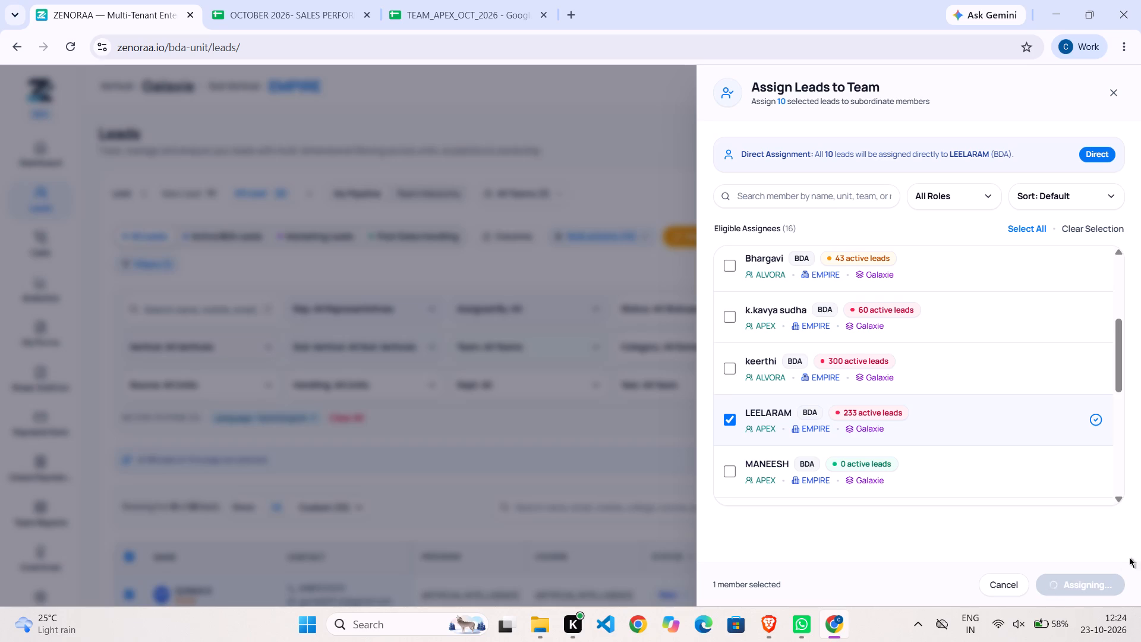
# Look through the rest of the eligible assignees, checking their teams and active lead loads.
pyautogui.scroll(-3, 928, 429)
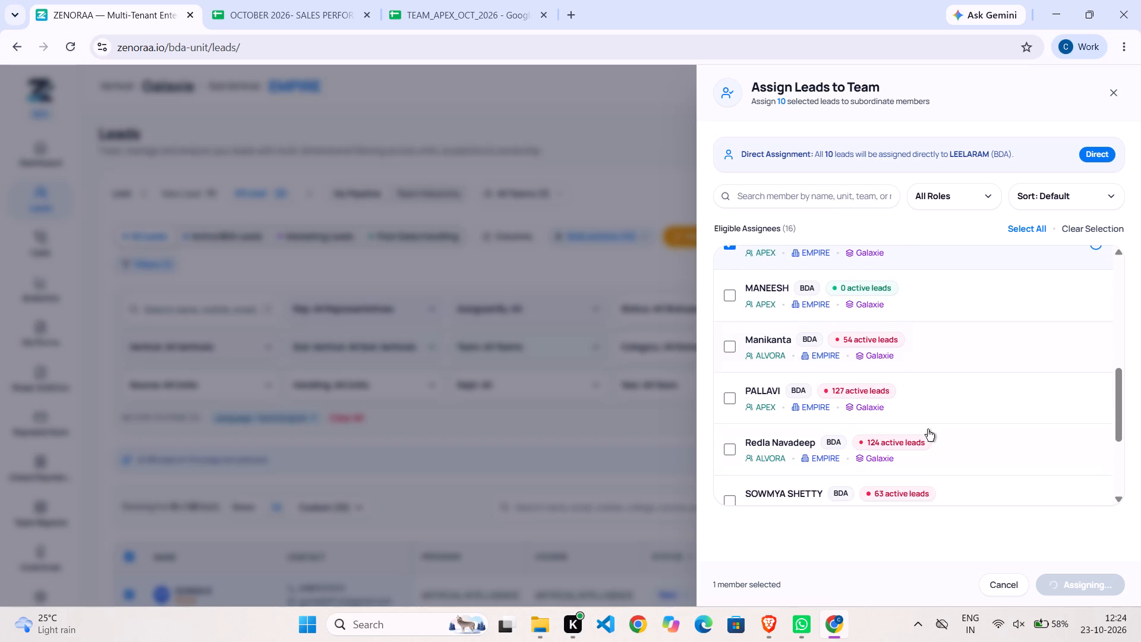
pyautogui.scroll(-3, 928, 429)
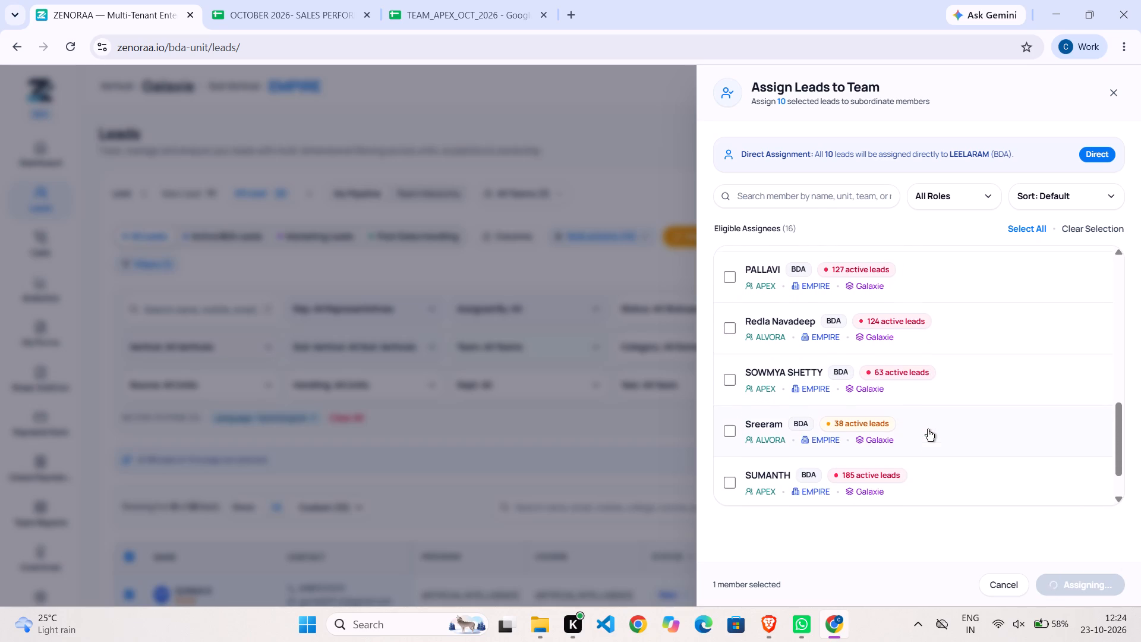
pyautogui.scroll(-1, 928, 429)
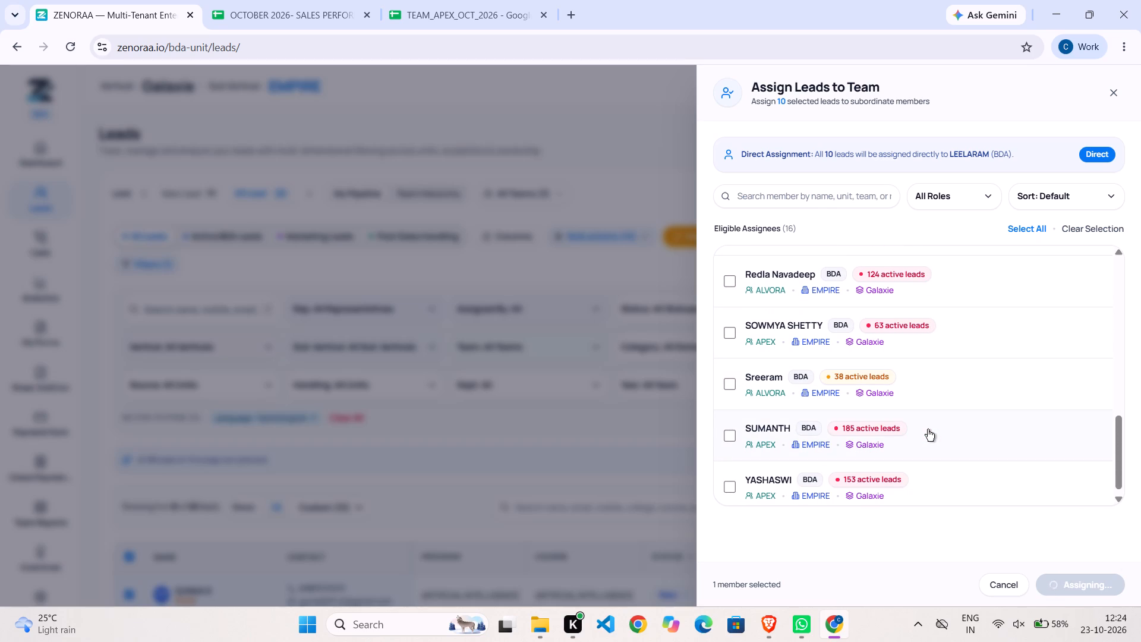
pyautogui.scroll(6, 852, 396)
# Dismiss the lead assignment summary notification.
pyautogui.click(505, 408)
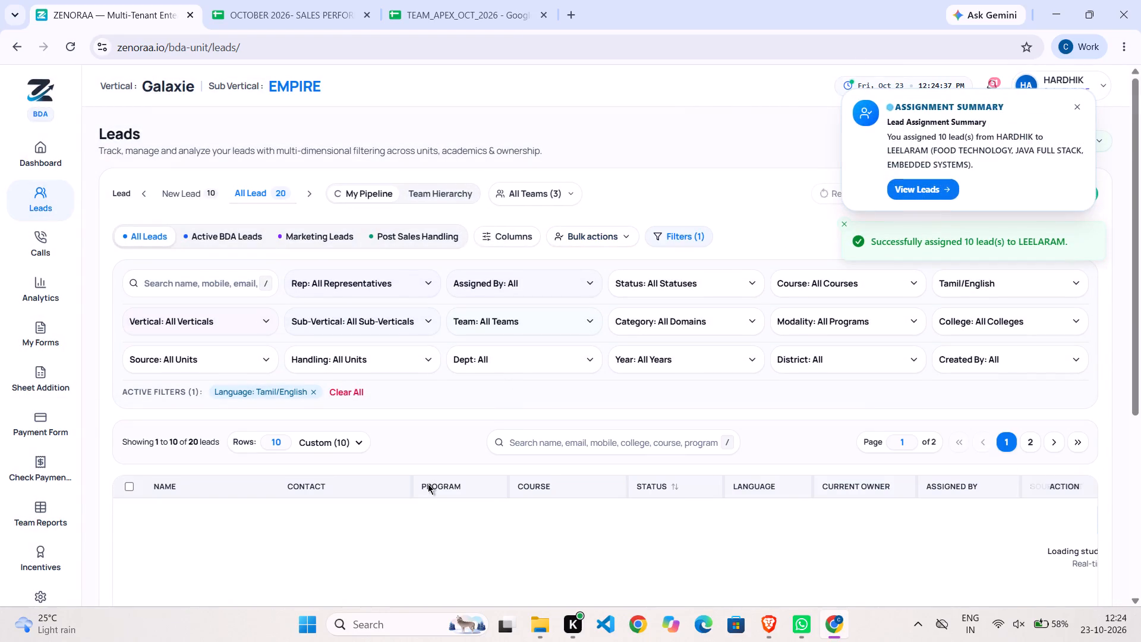
pyautogui.click(1078, 107)
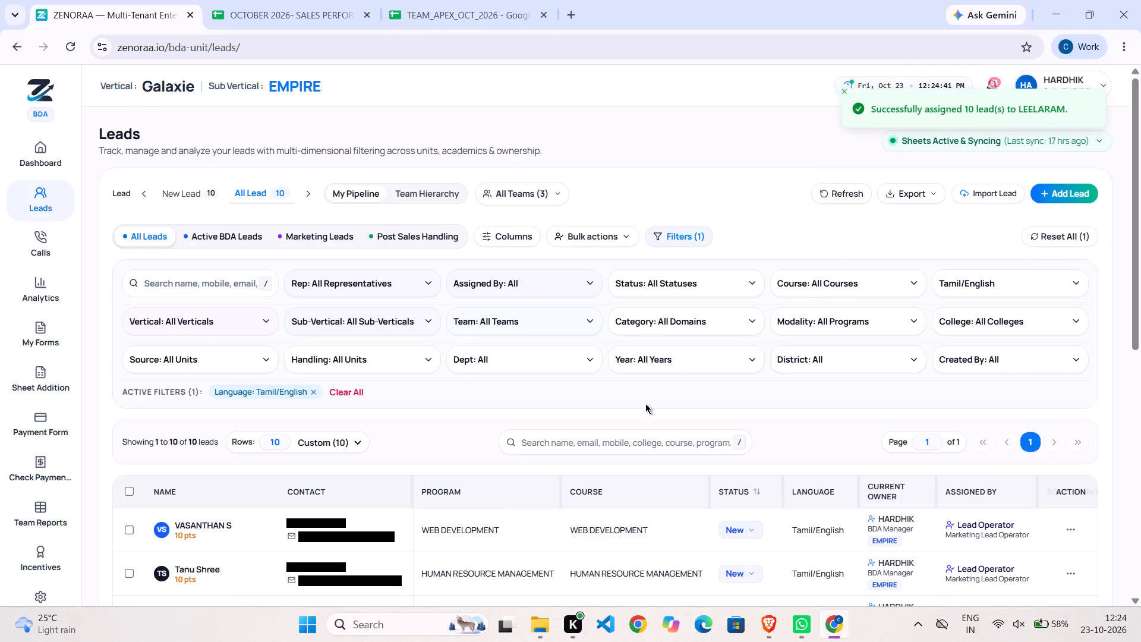
# Look over the remaining Tamil/English leads, checking their courses, statuses, owners, source and handling units, and colleges.
pyautogui.click(645, 404)
pyautogui.scroll(-3, 548, 455)
pyautogui.hscroll(-2, 548, 455)
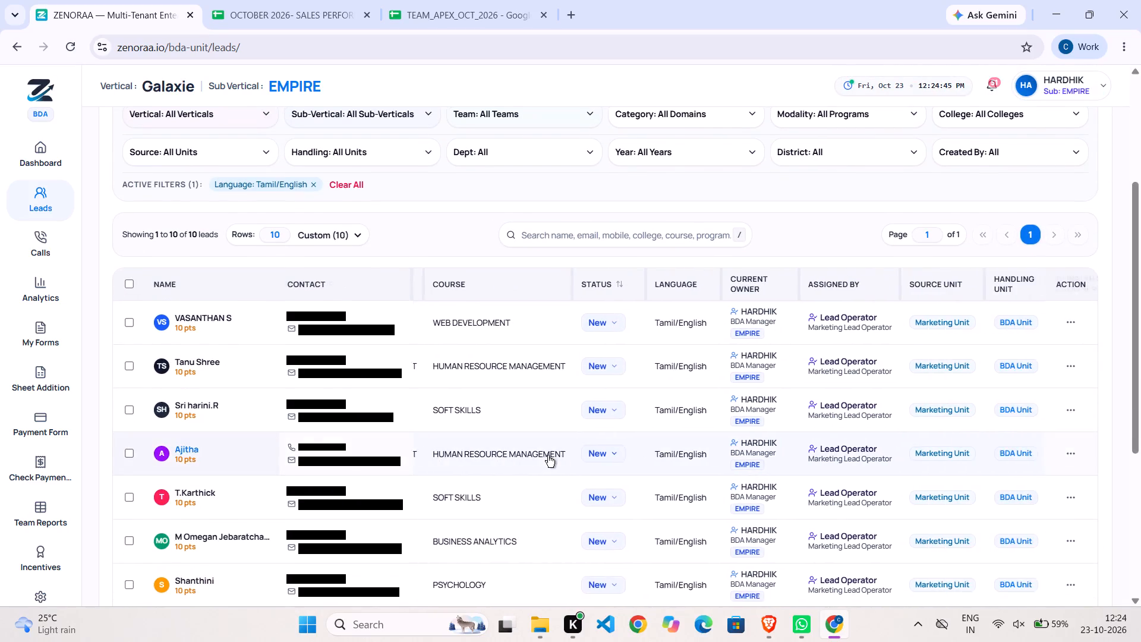
pyautogui.hscroll(-1, 548, 455)
pyautogui.scroll(-2, 548, 455)
pyautogui.hscroll(-5, 548, 455)
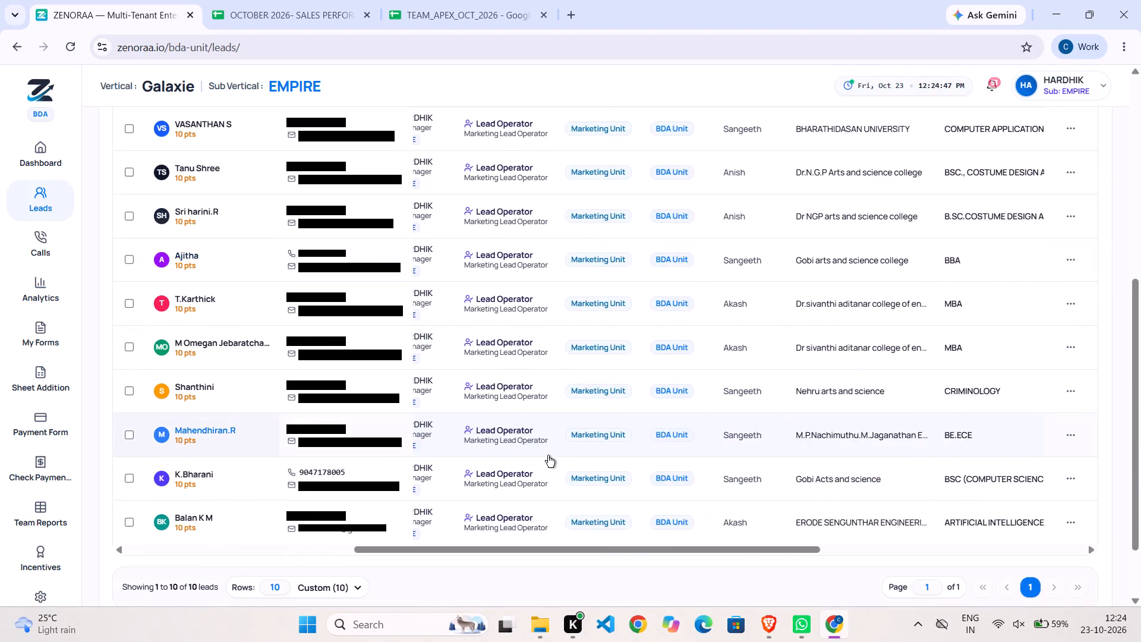
pyautogui.scroll(2, 548, 455)
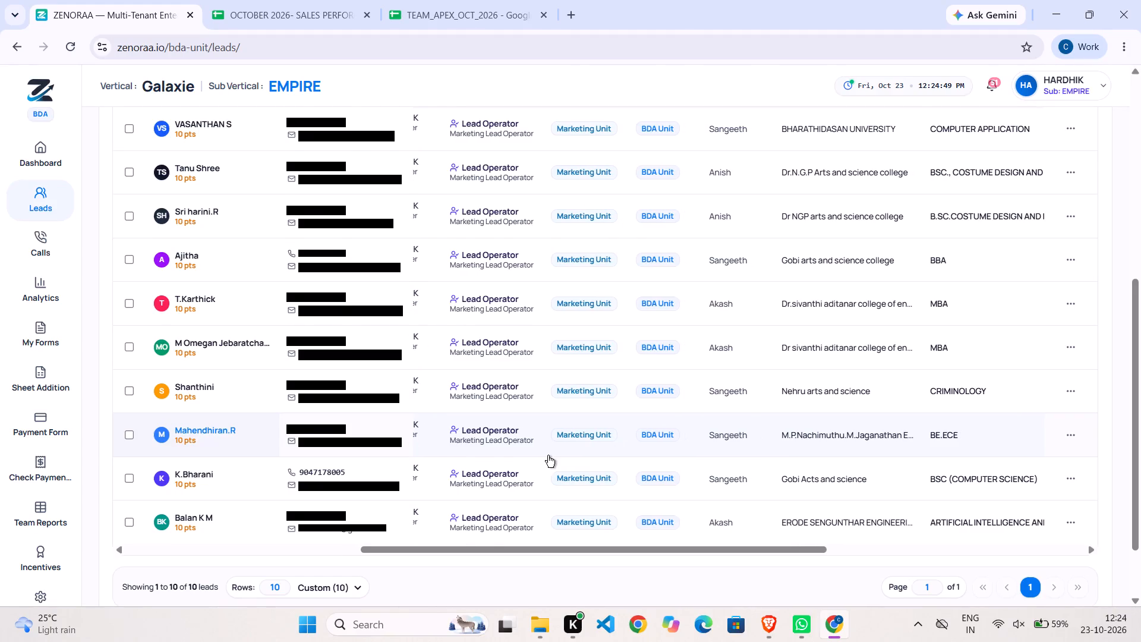
pyautogui.scroll(2, 548, 455)
pyautogui.hscroll(10, 548, 455)
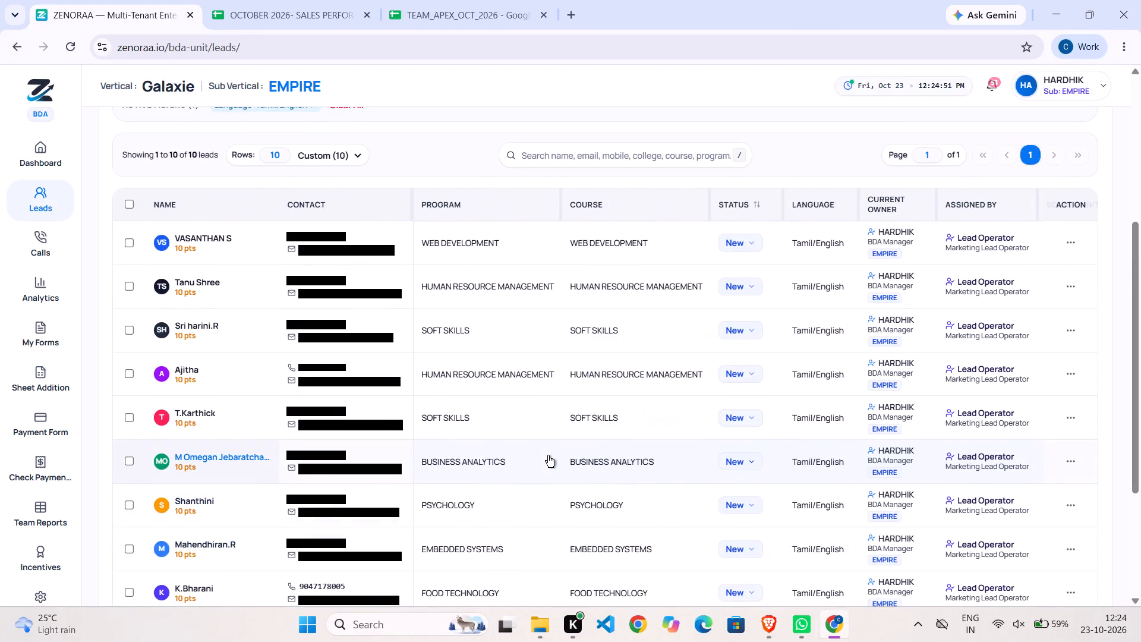
pyautogui.scroll(6, 548, 455)
# Switch to the Brave window showing LEELARAM's Leads page for team APEX.
pyautogui.hotkey('alt', 'Tab')
pyautogui.hotkey('alt', 'Tab')
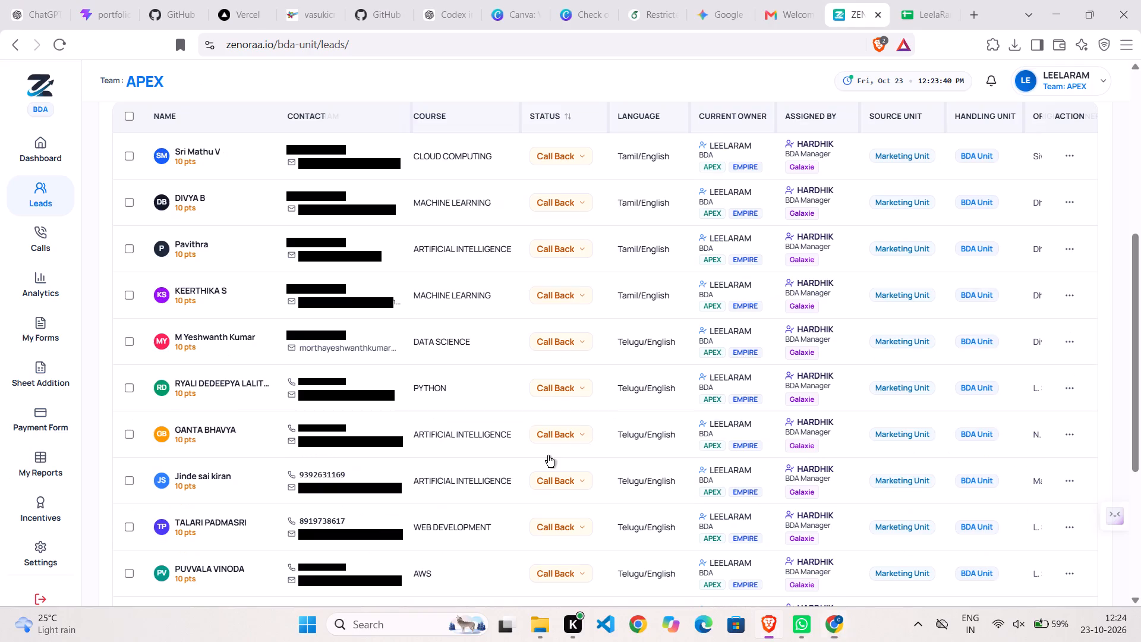
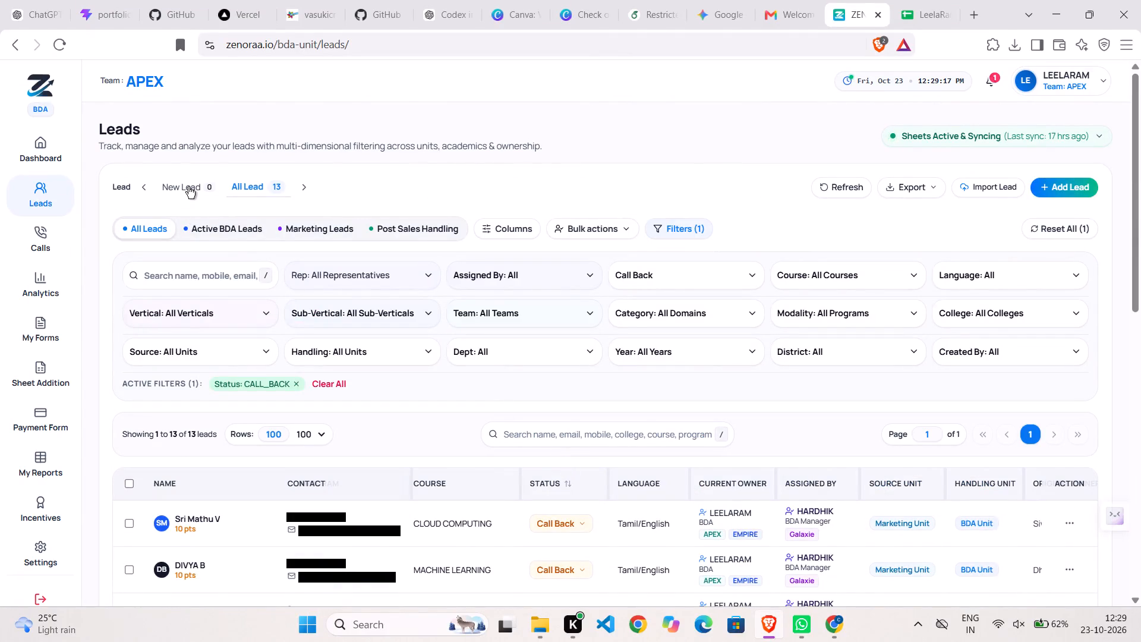
# Clear the active Call Back status filter from LEELARAM's leads list.
pyautogui.click(326, 382)
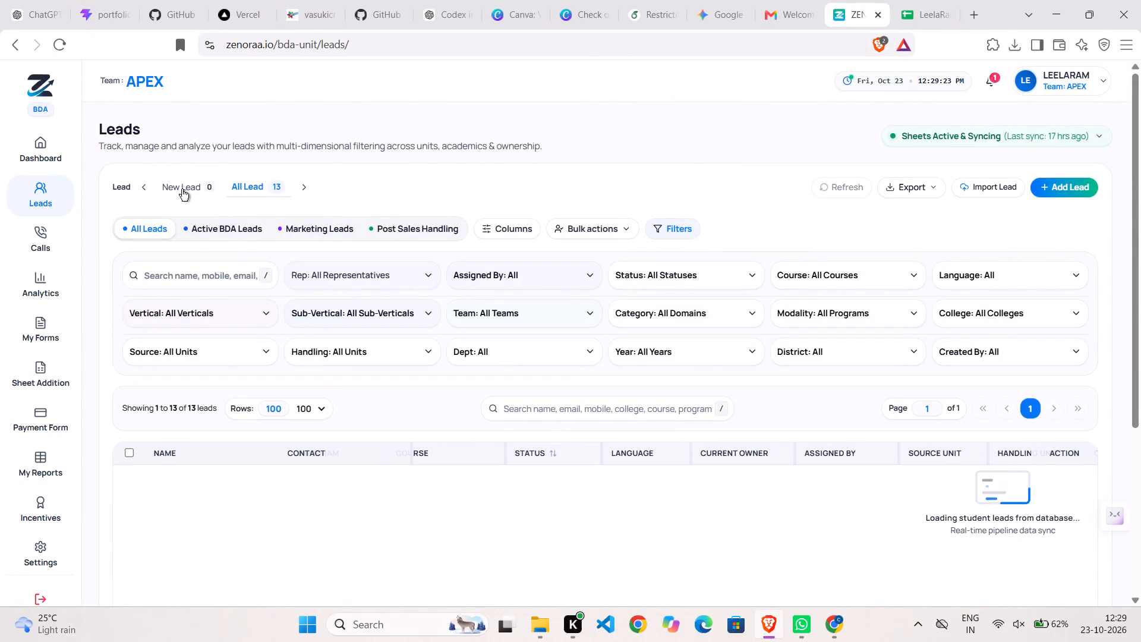
# Show only the new leads and look over their programs, courses, statuses, languages, current owners and who assigned them.
pyautogui.click(182, 189)
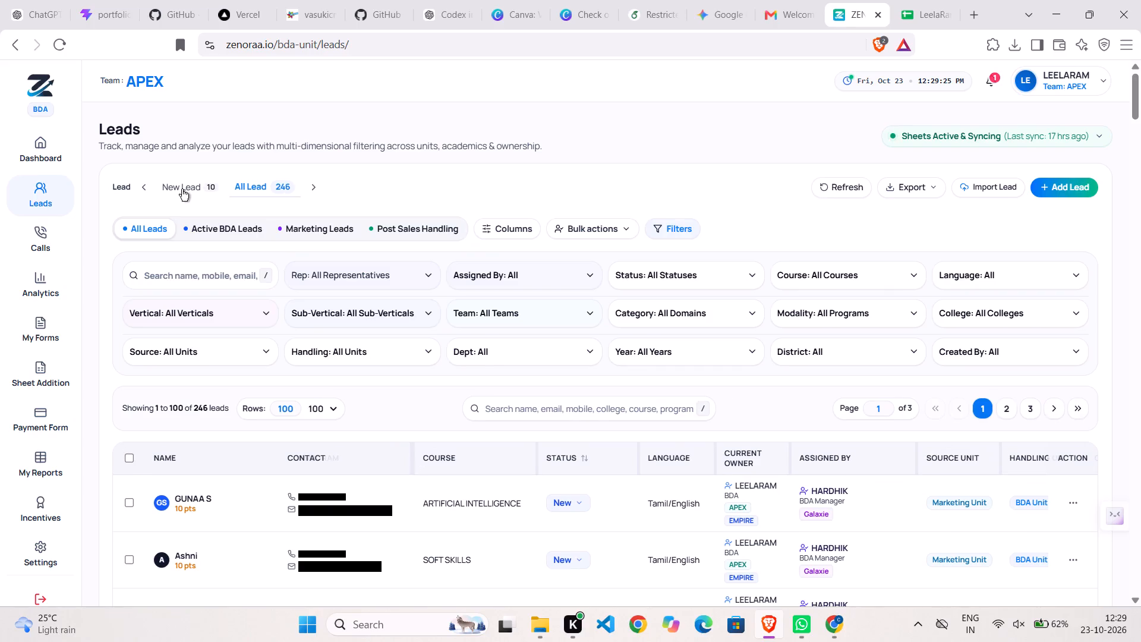
pyautogui.scroll(-7, 182, 189)
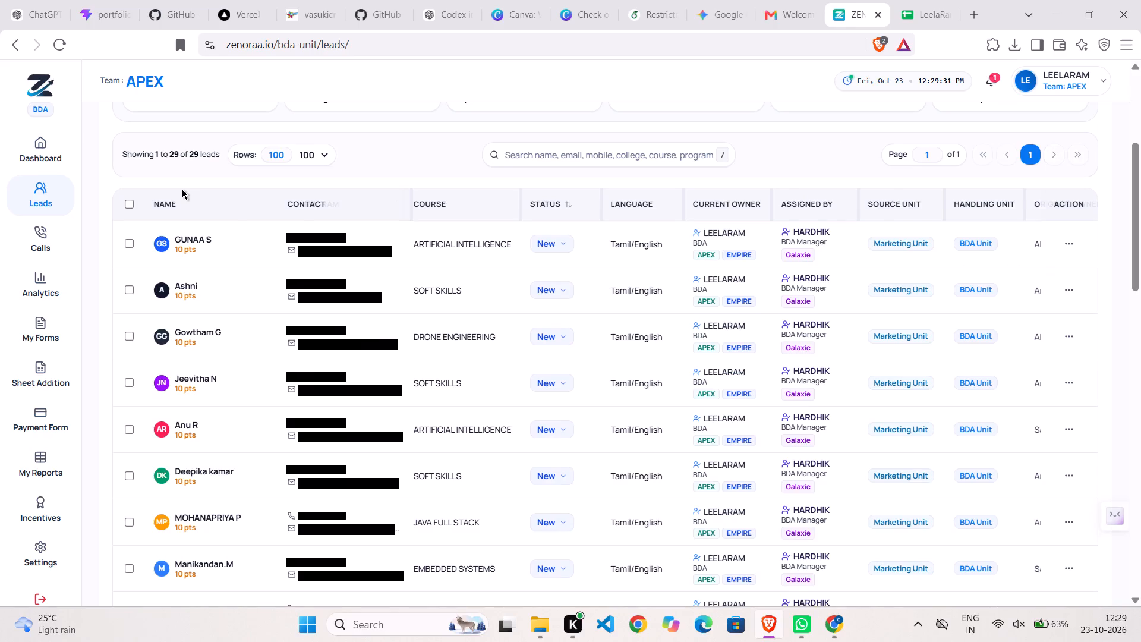
pyautogui.hscroll(9, 534, 294)
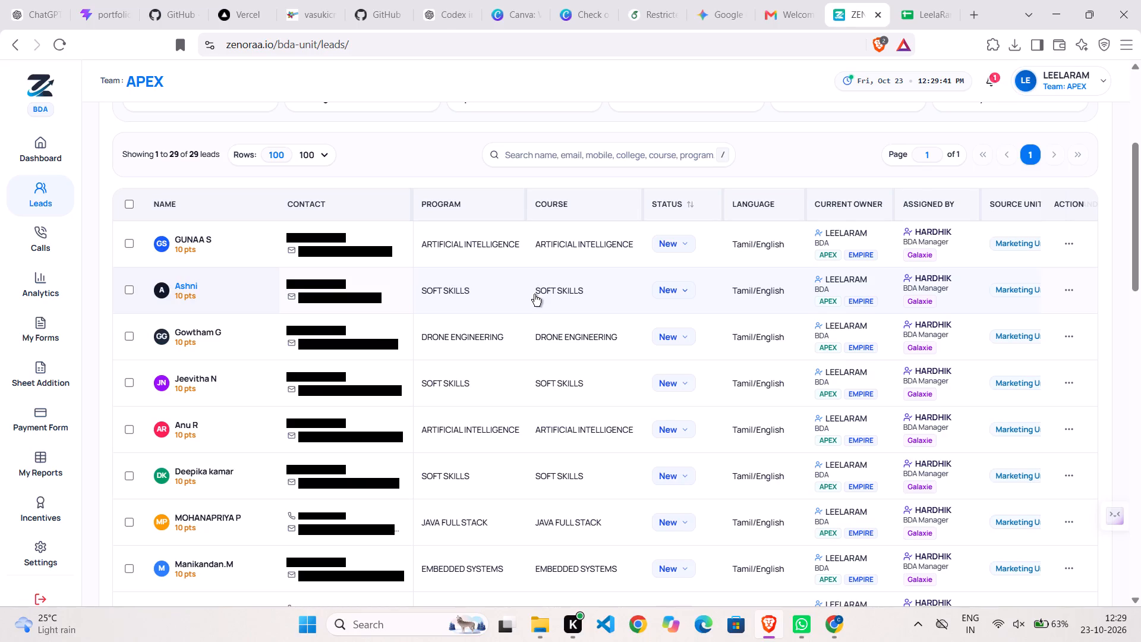
pyautogui.scroll(1, 534, 294)
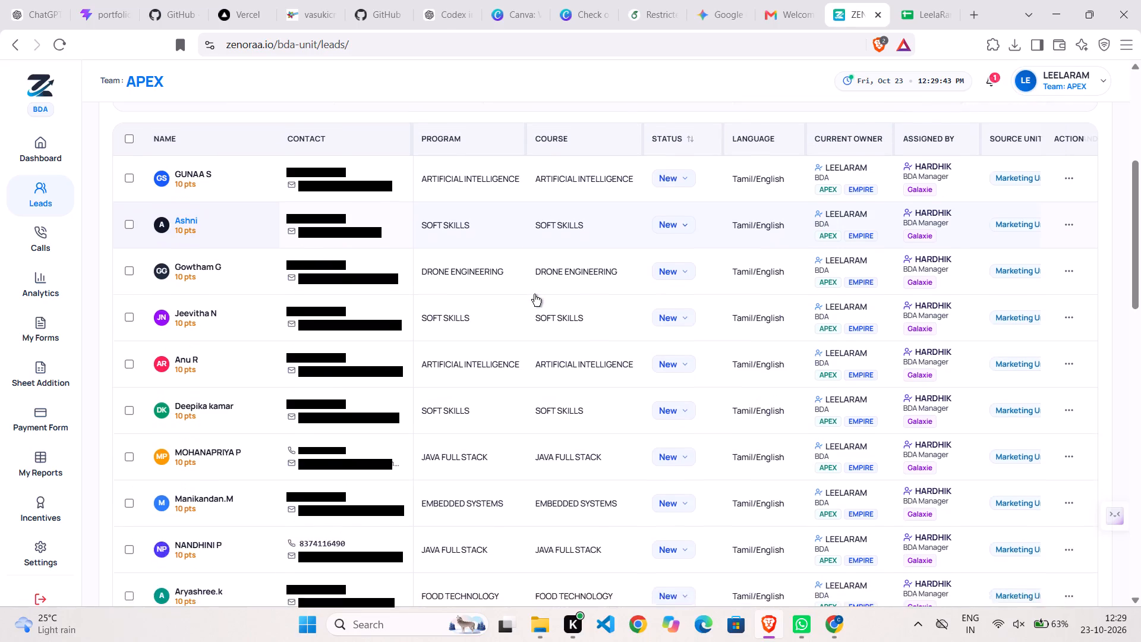
pyautogui.scroll(1, 534, 294)
pyautogui.scroll(-2, 534, 294)
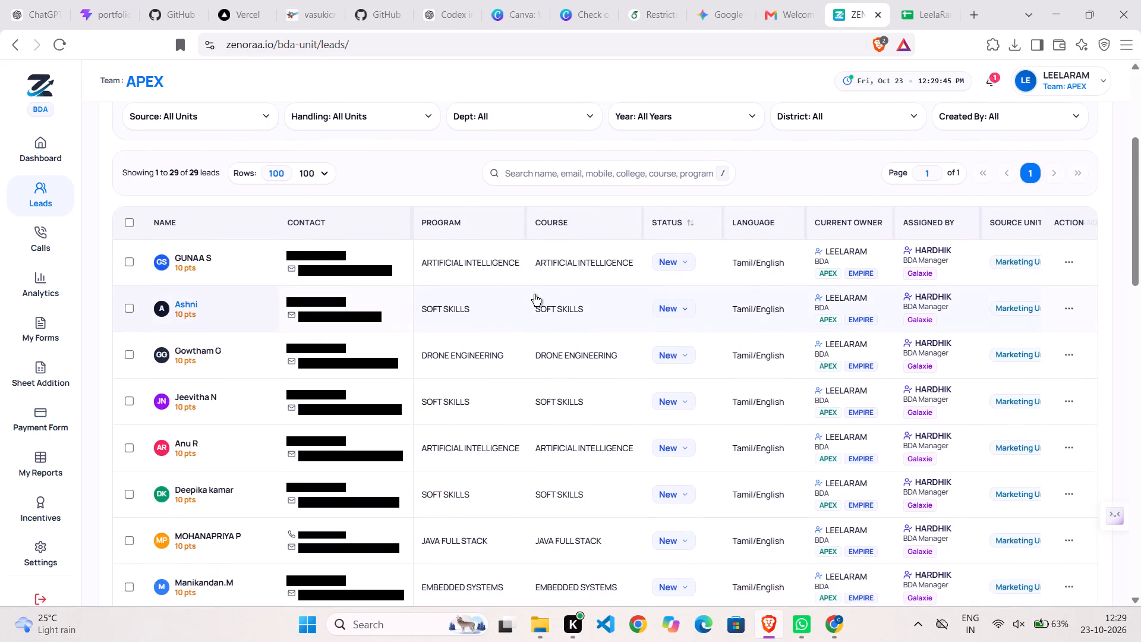
pyautogui.scroll(-1, 534, 294)
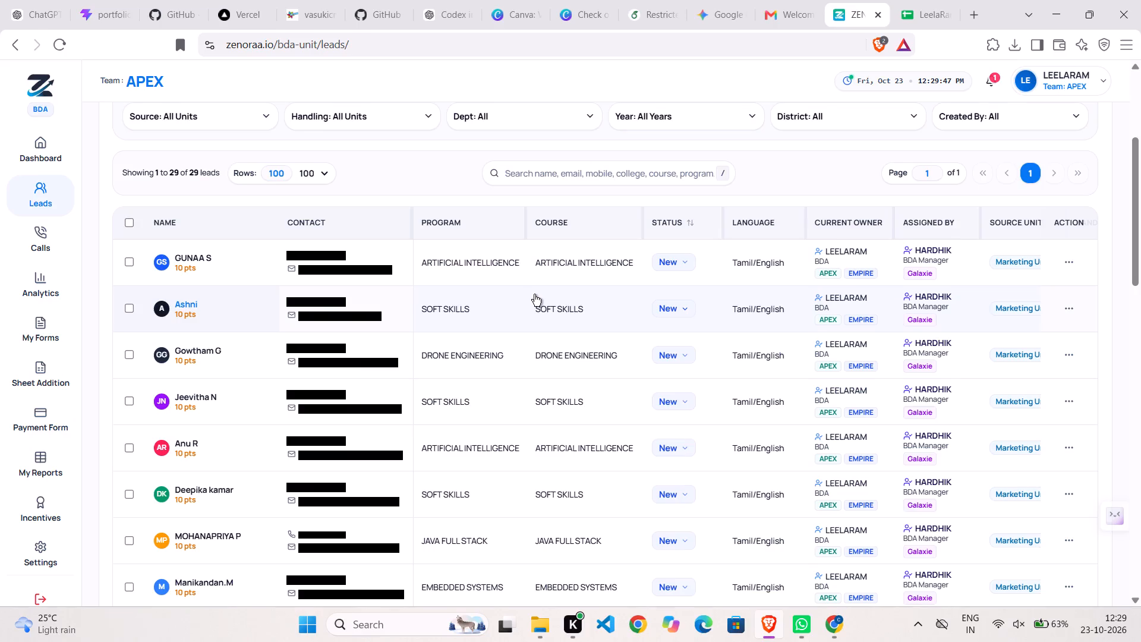
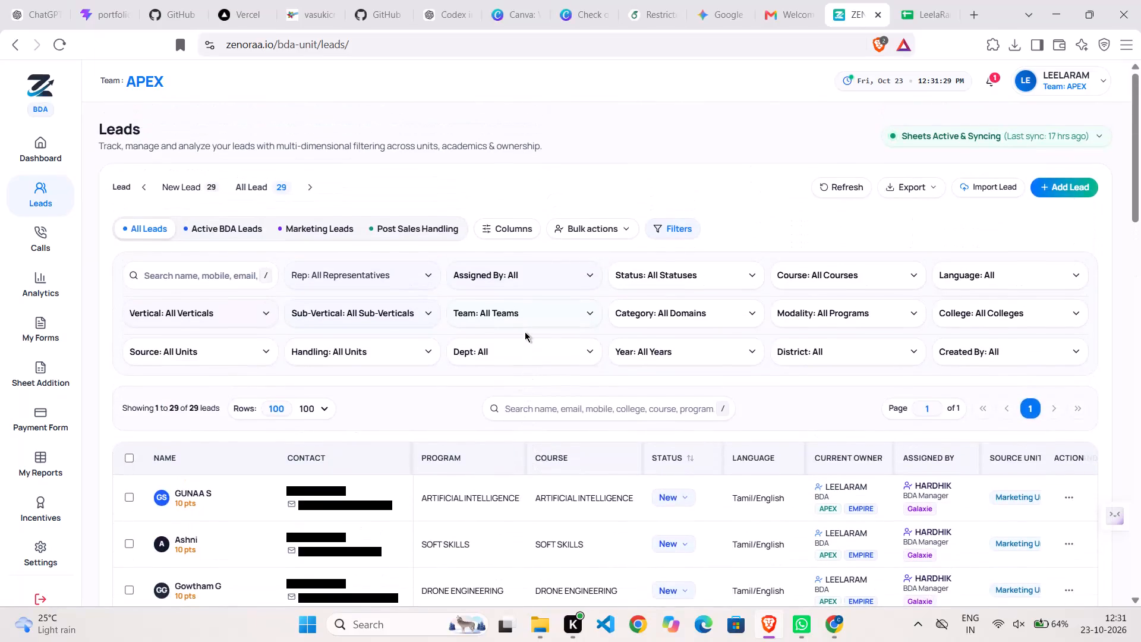
# Look through LEELARAM's complete leads list, checking each lead's status, language, current owner, assigner, source unit, handling unit and original owner.
pyautogui.scroll(-1, 525, 332)
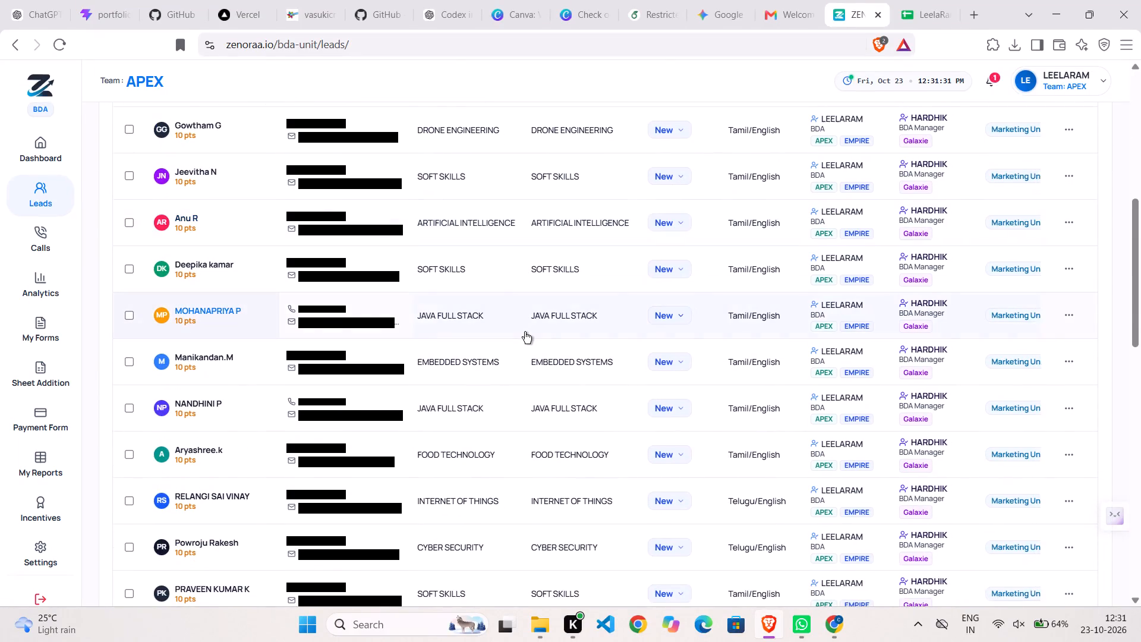
pyautogui.scroll(-3, 525, 332)
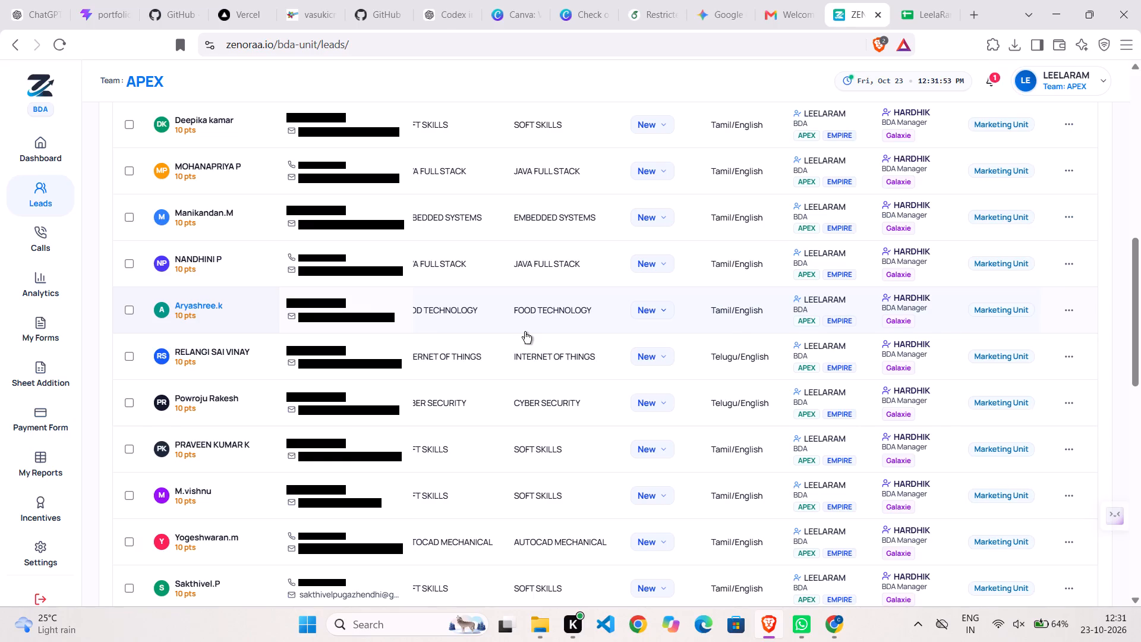
pyautogui.scroll(2, 525, 332)
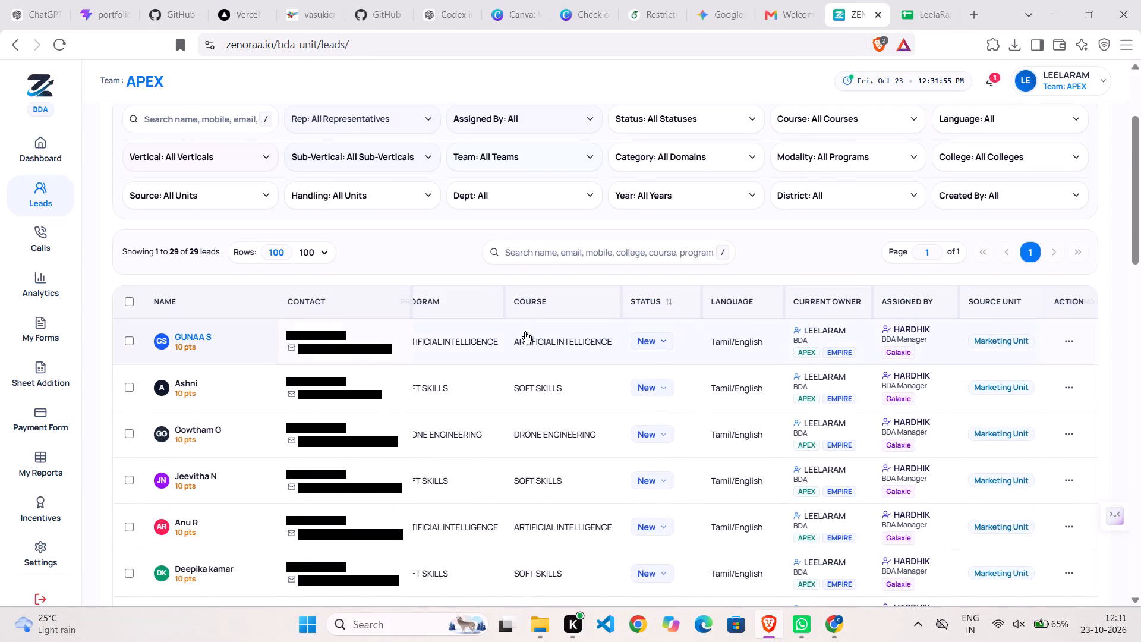
pyautogui.scroll(1, 525, 332)
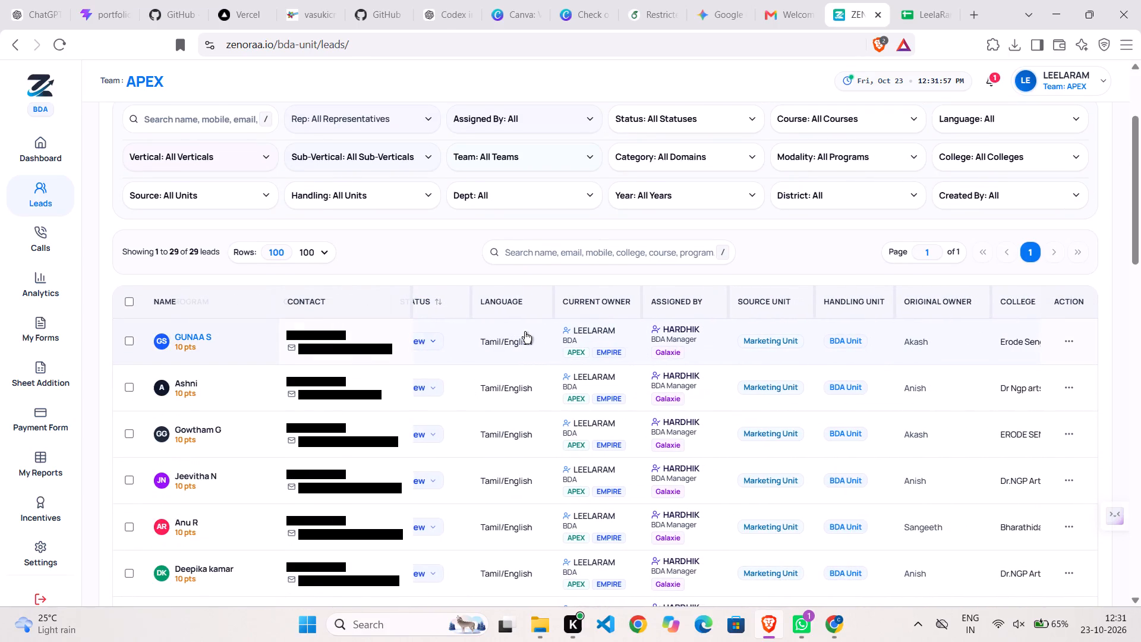
pyautogui.scroll(1, 525, 332)
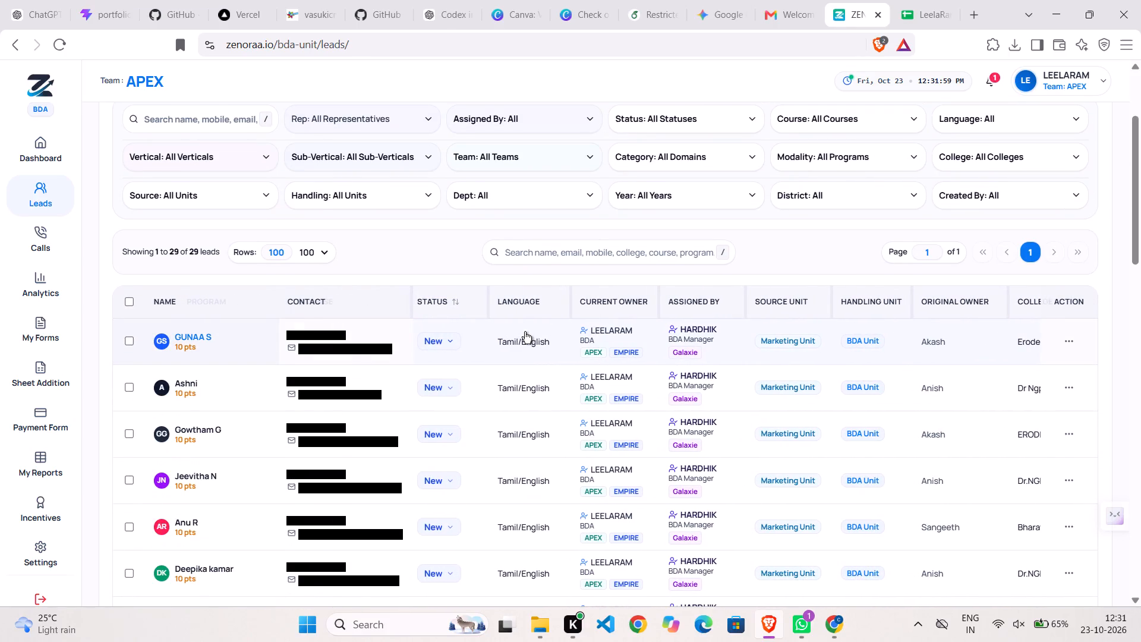
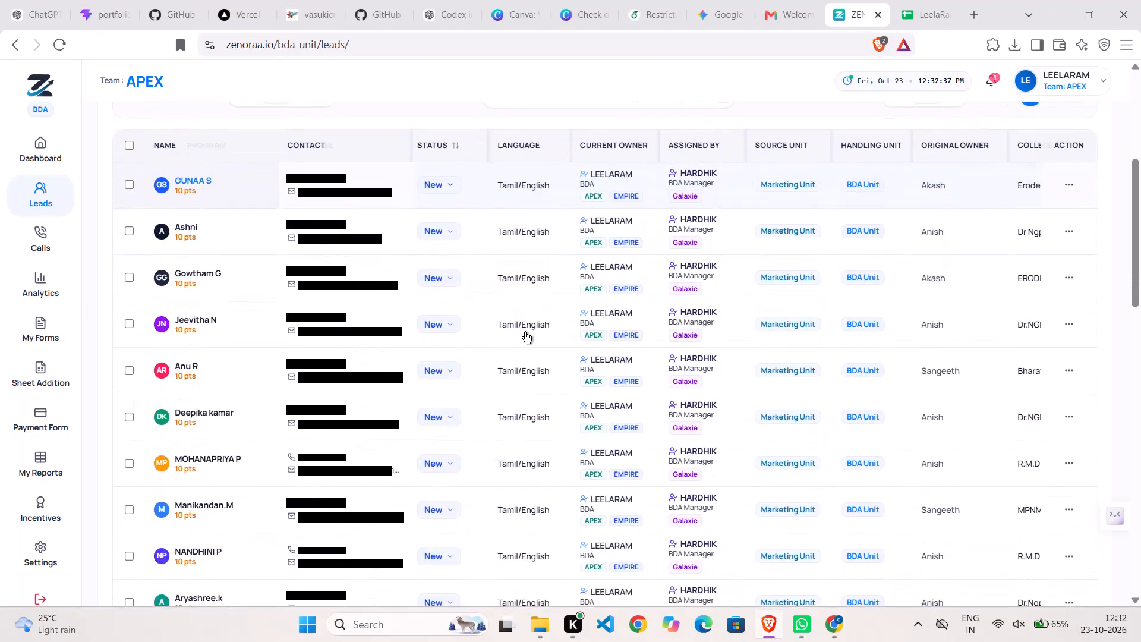
# Look through all of LEELARAM's leads, checking department, section, year of study, updated date and created date.
pyautogui.scroll(-2, 525, 332)
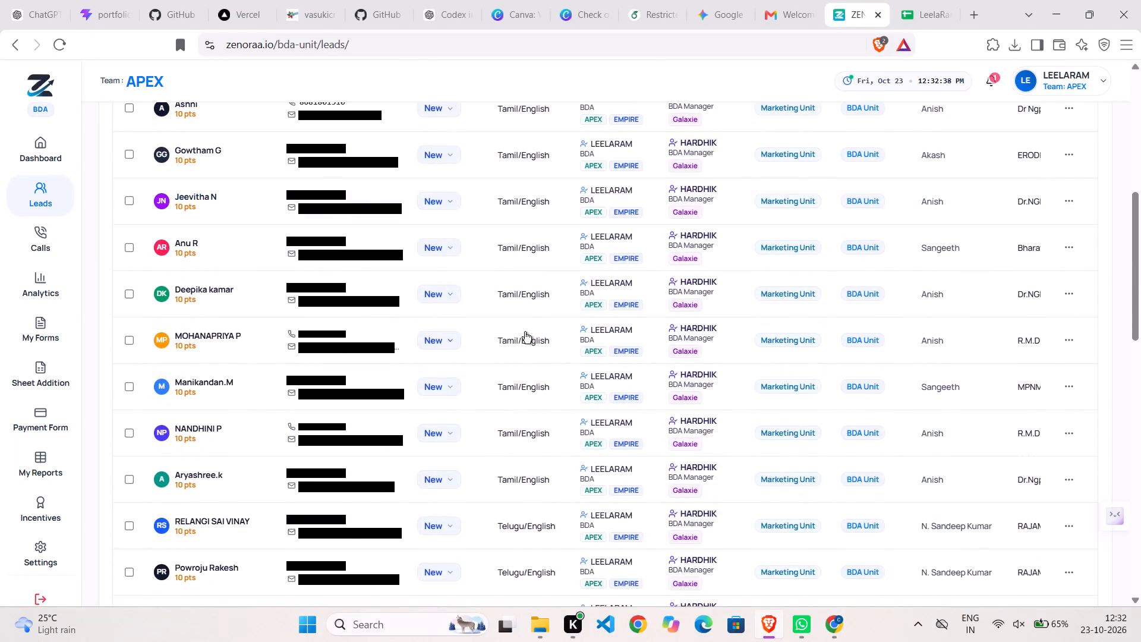
pyautogui.hscroll(-9, 525, 332)
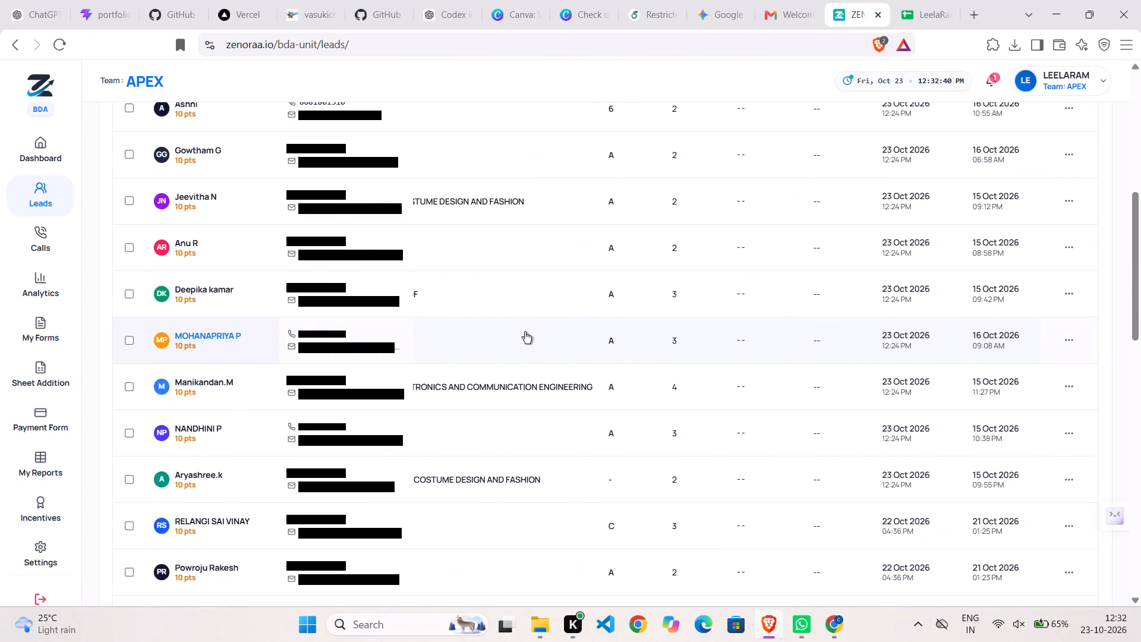
pyautogui.scroll(-9, 525, 332)
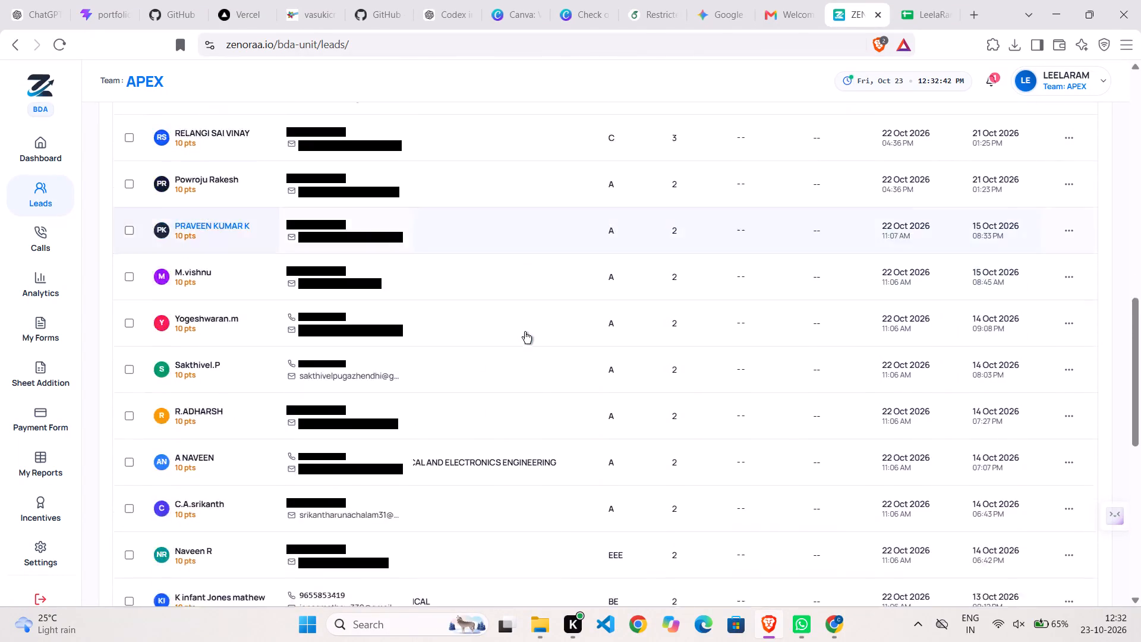
pyautogui.scroll(-5, 525, 332)
pyautogui.scroll(1, 525, 332)
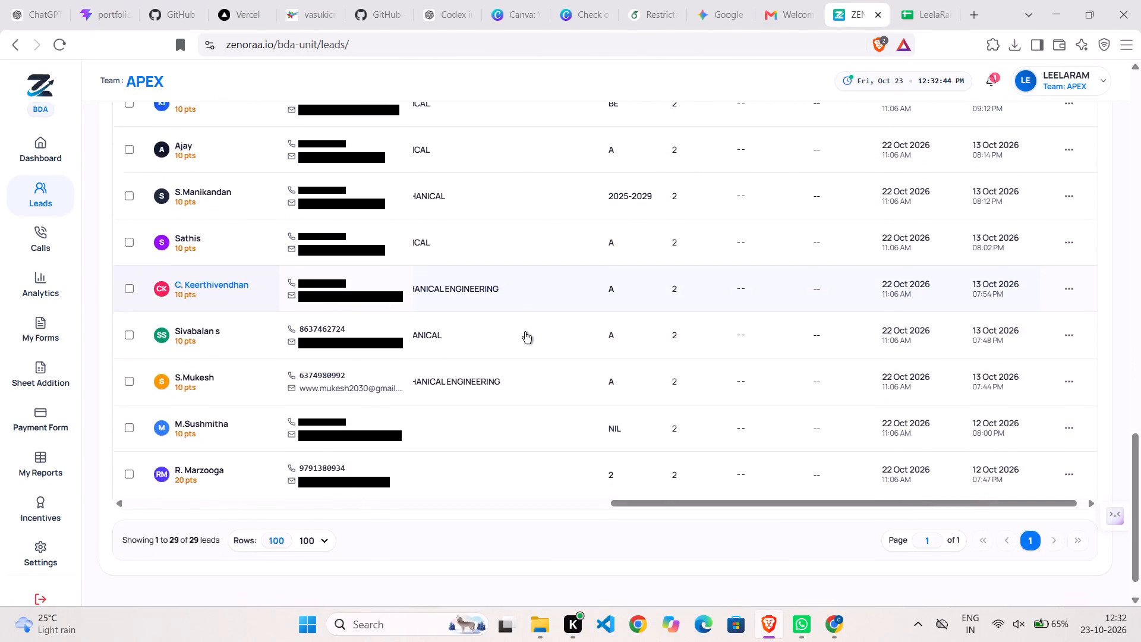
pyautogui.scroll(5, 525, 332)
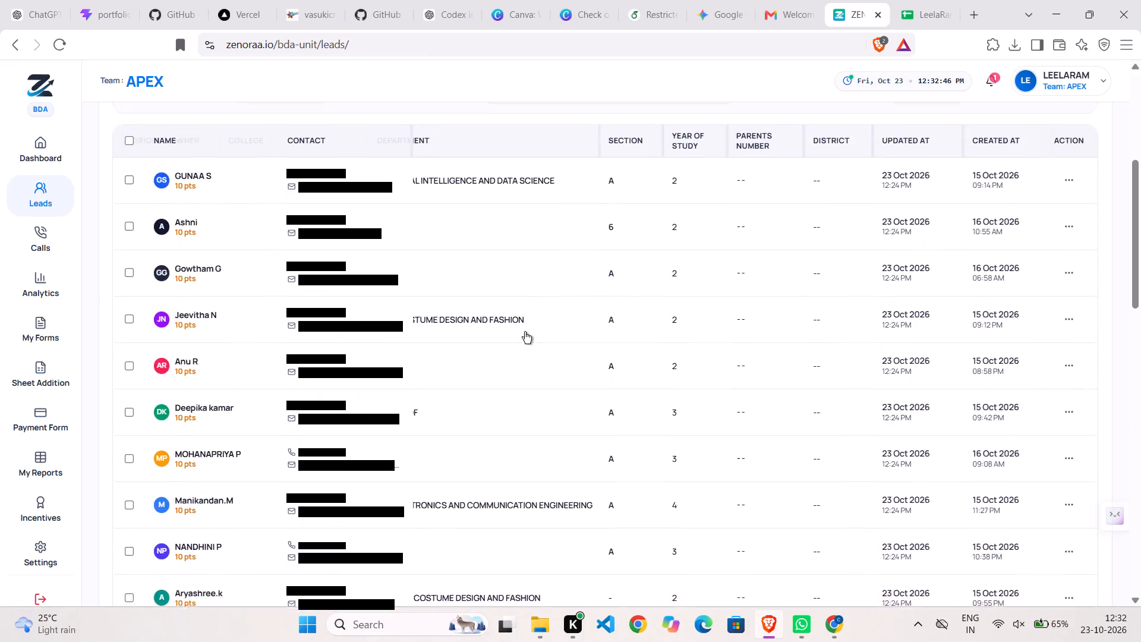
pyautogui.scroll(1, 525, 332)
# Review the program, course, status, language, current owner and assigner of the leads in LEELARAM's table.
pyautogui.scroll(-2, 525, 332)
pyautogui.hscroll(1, 525, 332)
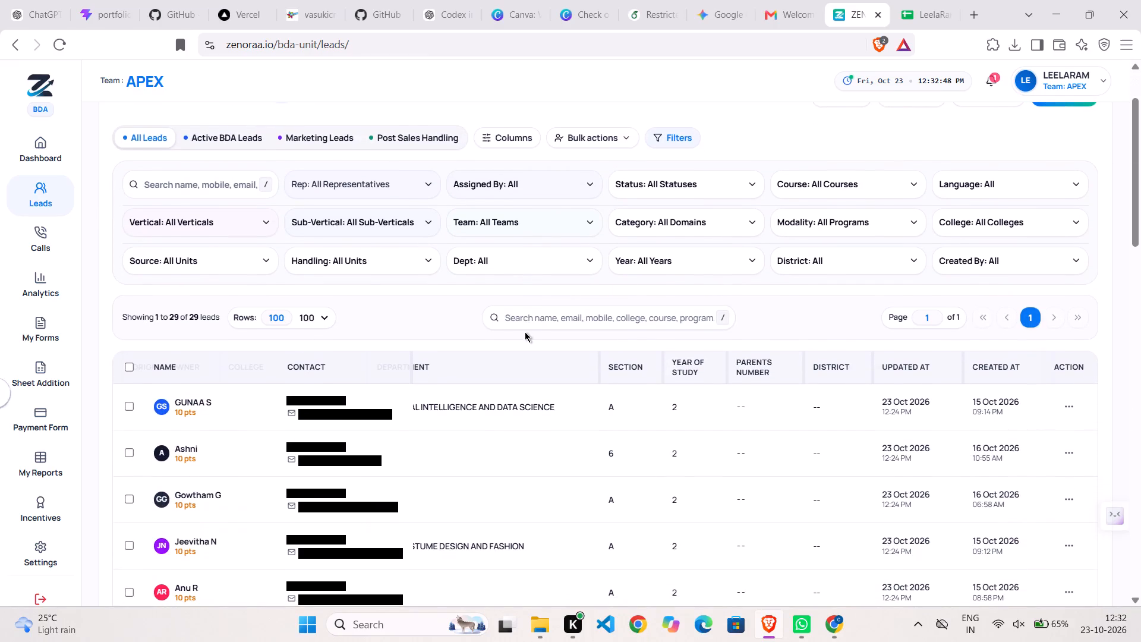
pyautogui.hscroll(1, 525, 332)
pyautogui.hscroll(13, 638, 516)
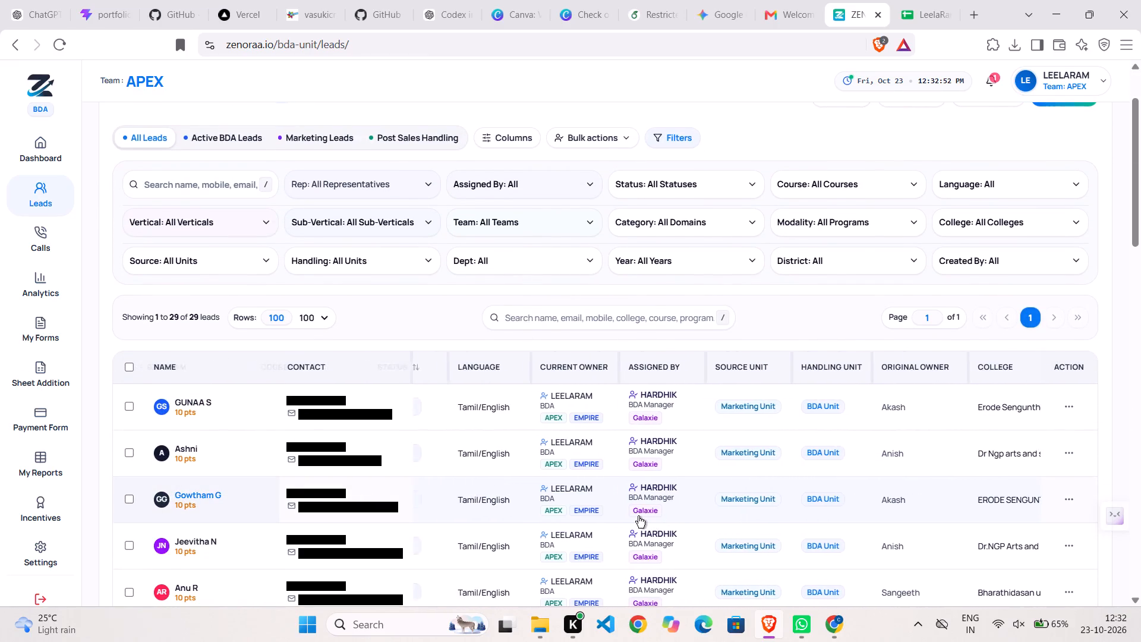
pyautogui.hscroll(4, 638, 516)
pyautogui.scroll(-4, 638, 516)
pyautogui.scroll(1, 638, 516)
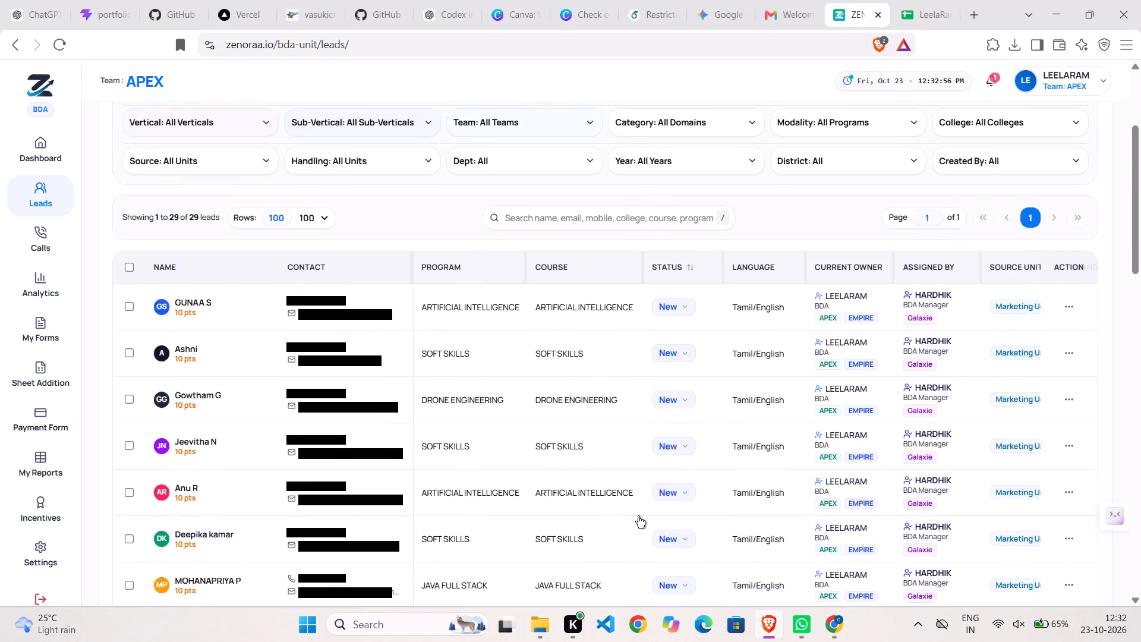
pyautogui.scroll(1, 638, 516)
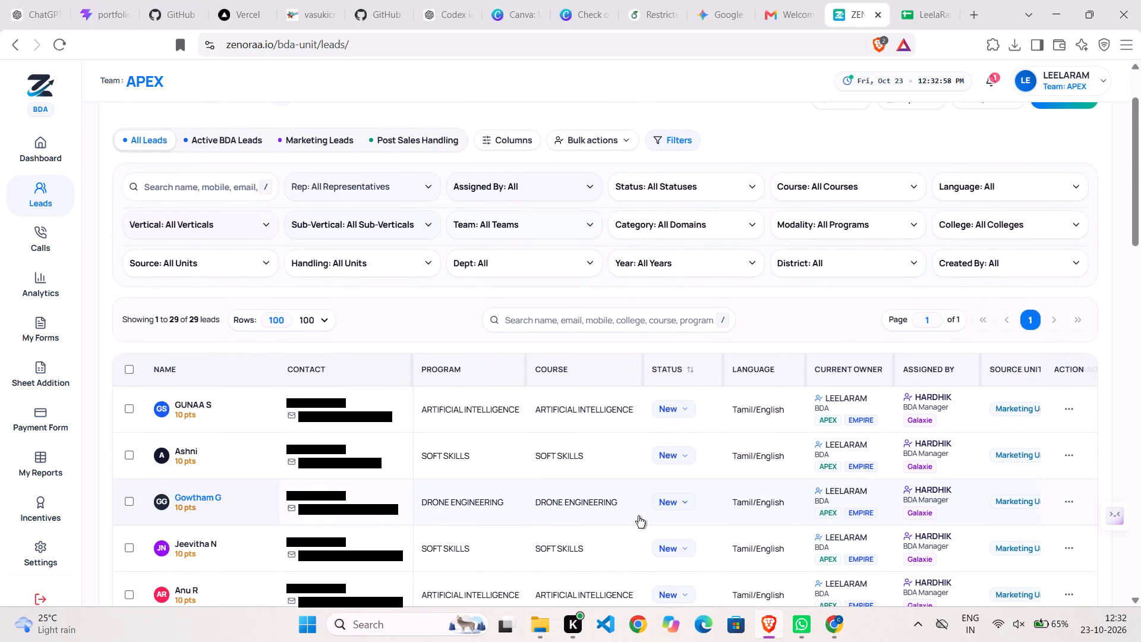
pyautogui.scroll(-1, 638, 516)
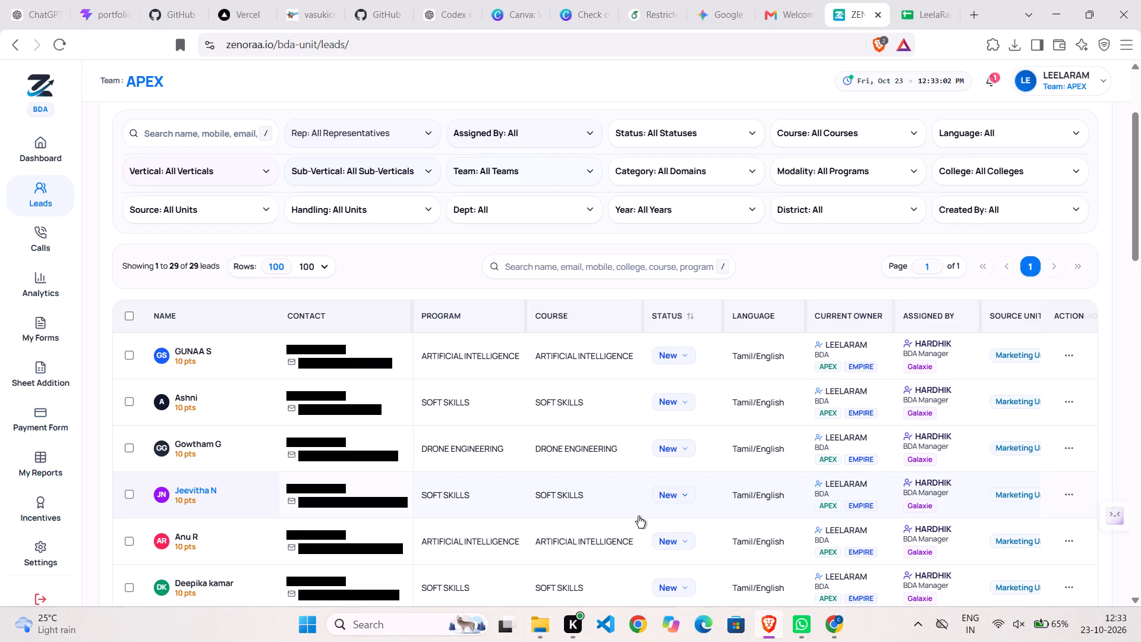
pyautogui.scroll(-2, 638, 516)
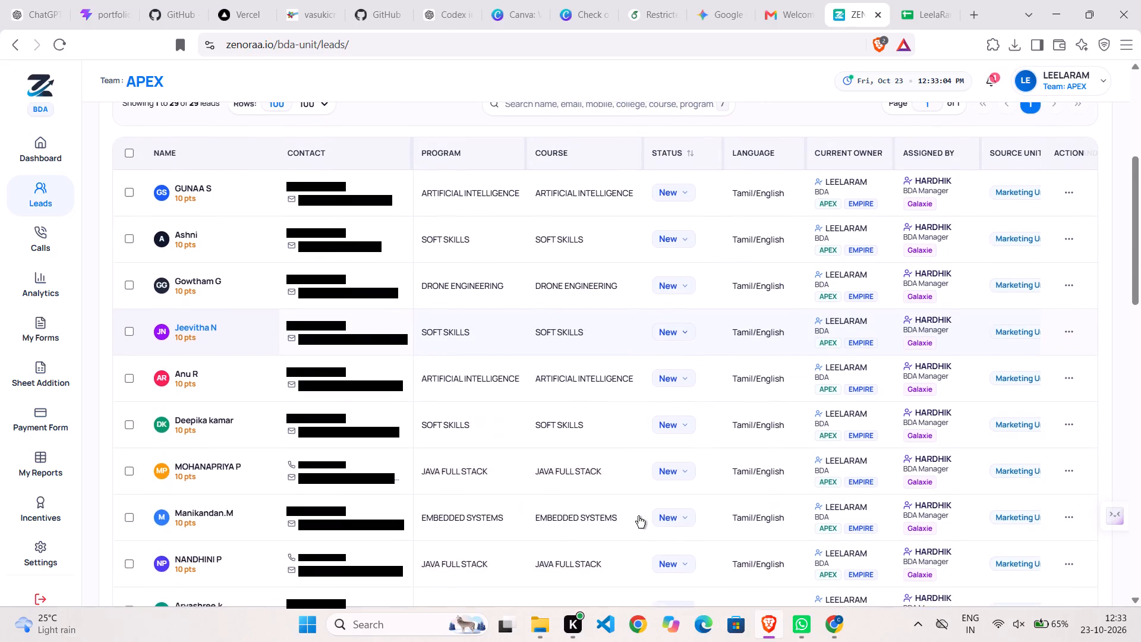
pyautogui.hscroll(-1, 638, 516)
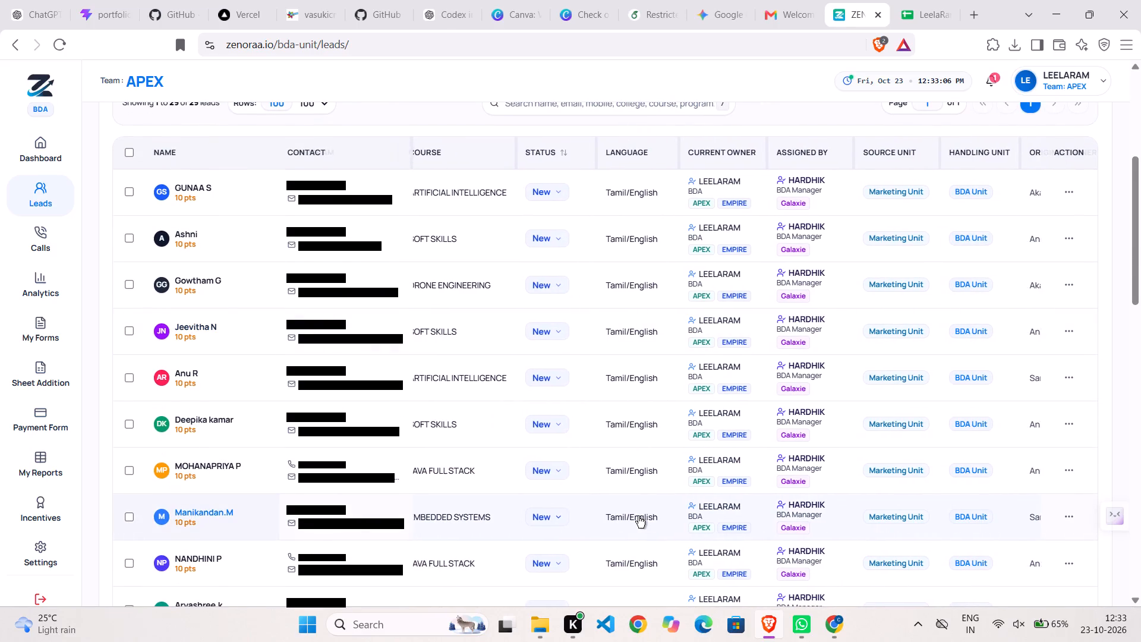
pyautogui.hscroll(-1, 638, 516)
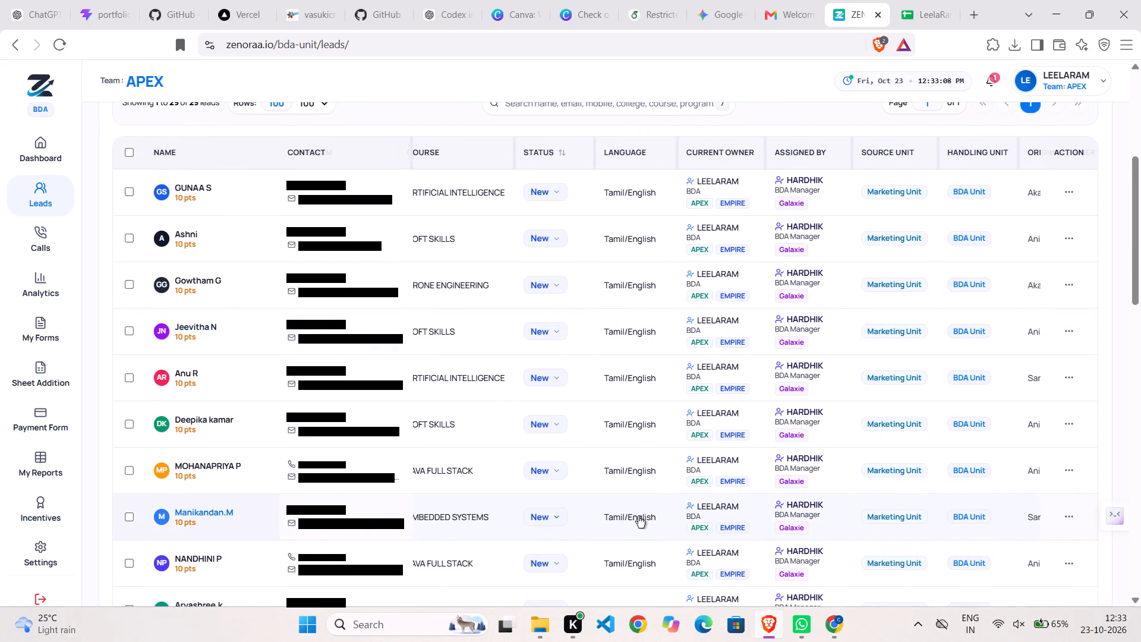
pyautogui.hscroll(-1, 638, 516)
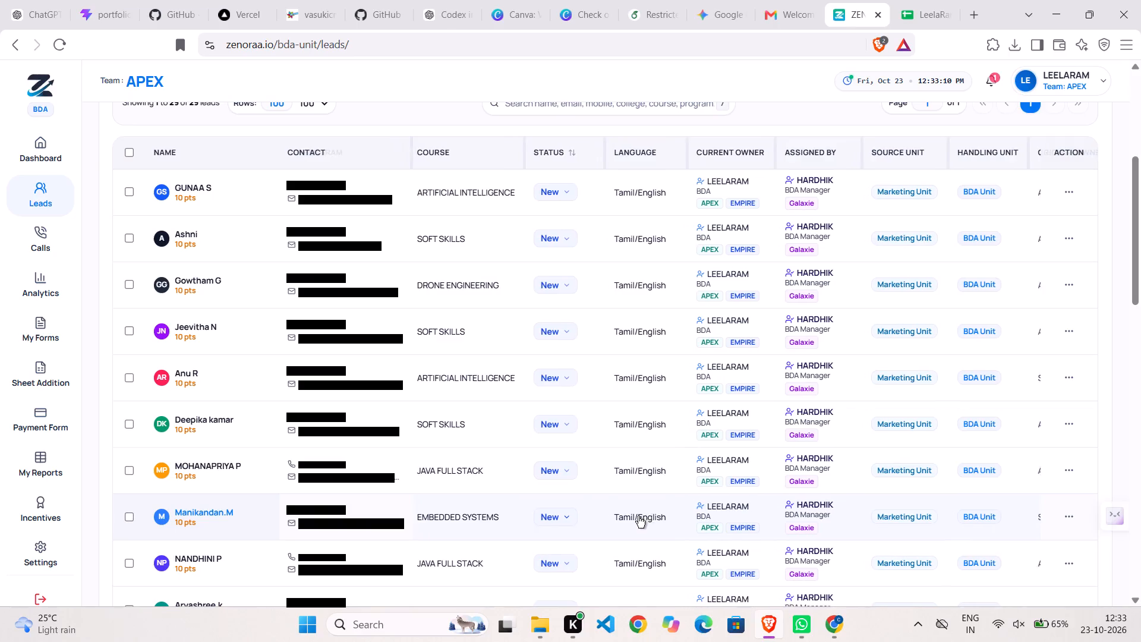
pyautogui.hscroll(-1, 638, 516)
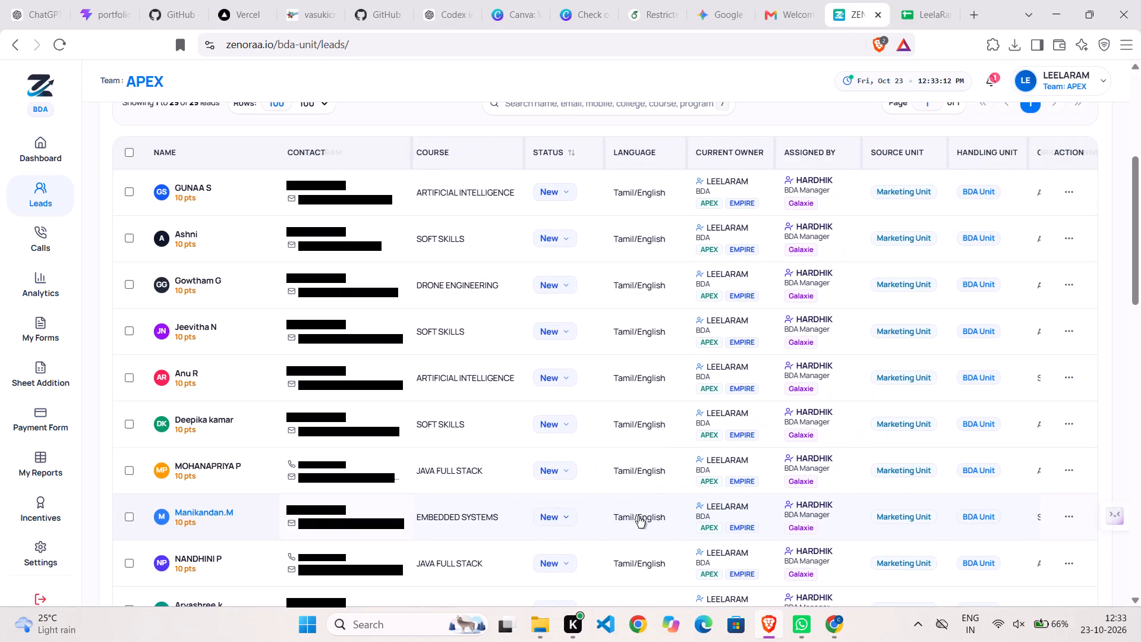
pyautogui.scroll(-3, 638, 516)
pyautogui.hscroll(-1, 638, 516)
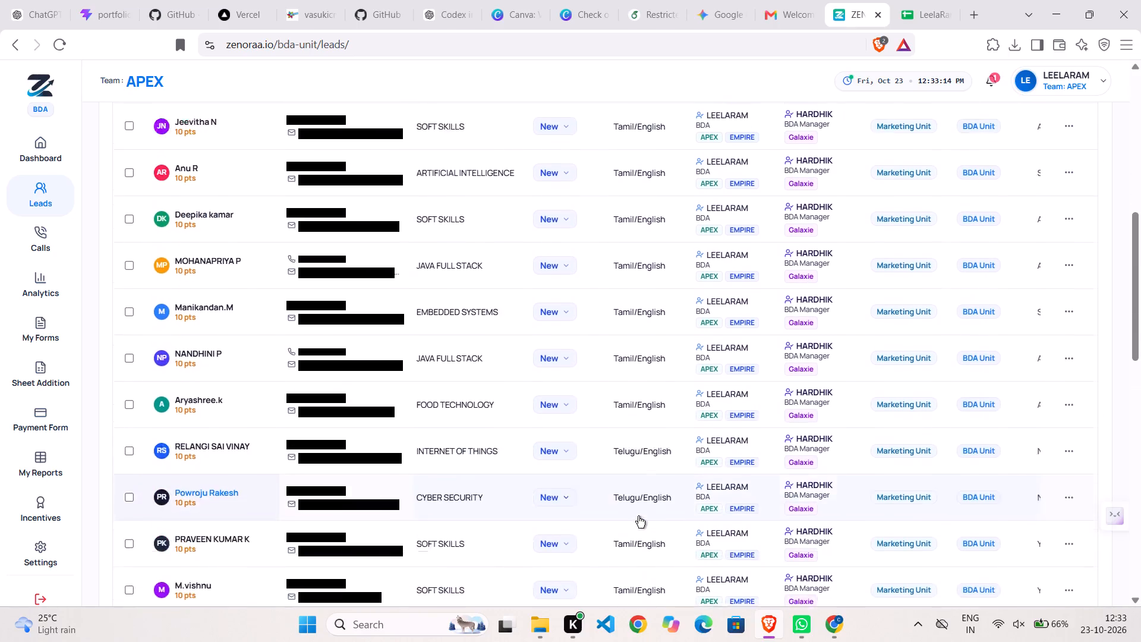
pyautogui.hscroll(-1, 638, 516)
# Open the first lead's detail page and examine its status pipeline, lead score, course portfolio, lead handler and activity history.
pyautogui.scroll(1, 638, 516)
pyautogui.click(431, 300)
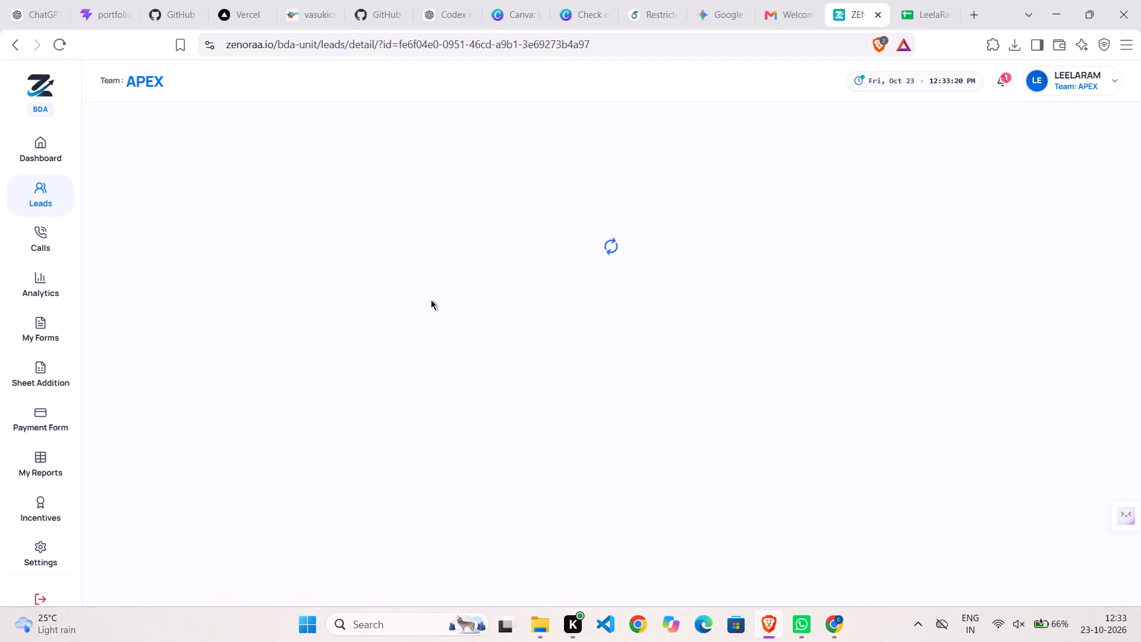
pyautogui.scroll(1, 431, 300)
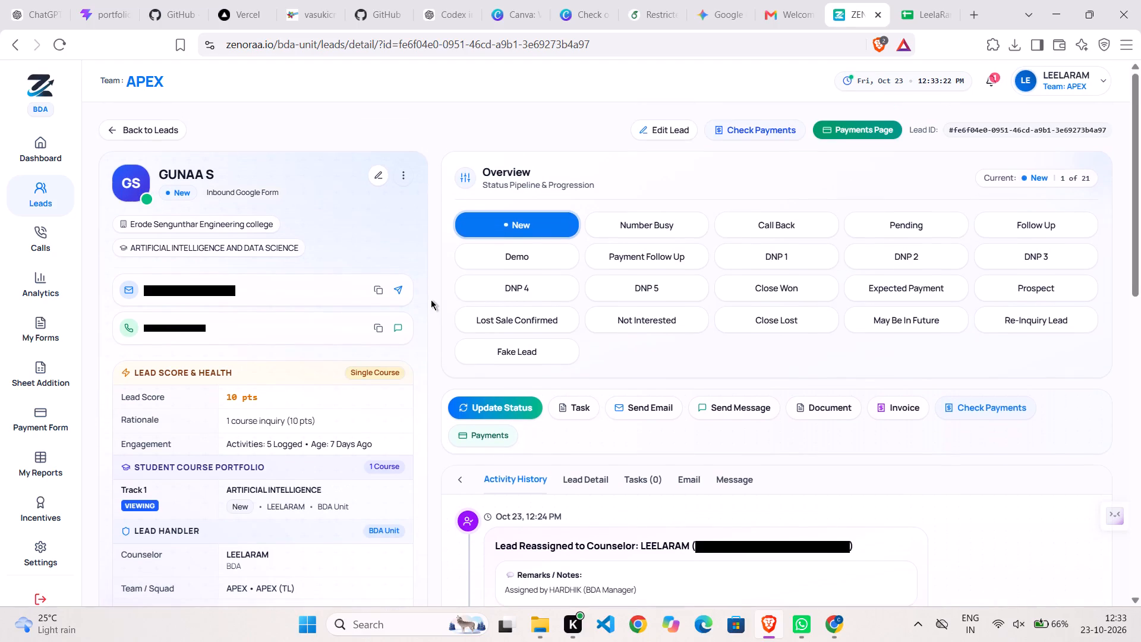
pyautogui.scroll(1, 431, 300)
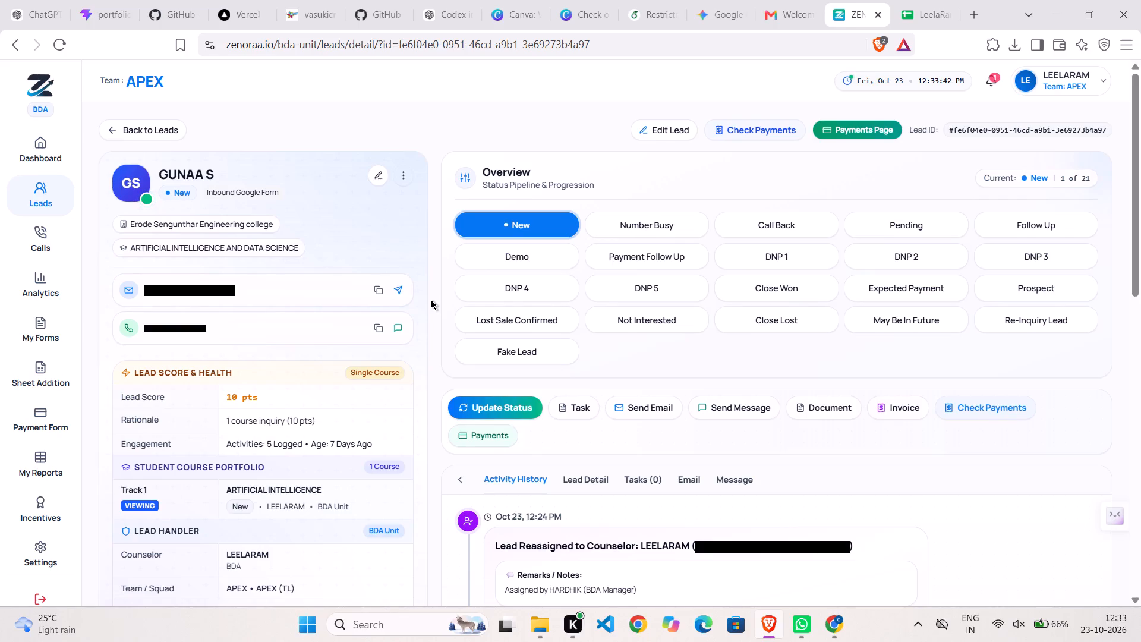
pyautogui.scroll(-3, 431, 300)
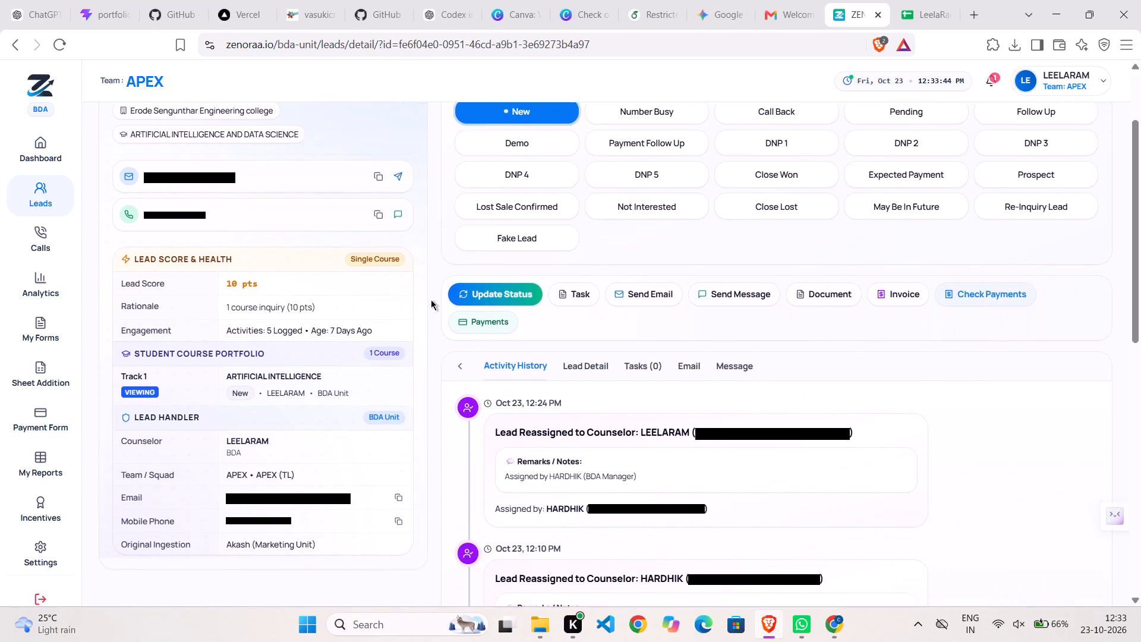
pyautogui.scroll(-3, 431, 300)
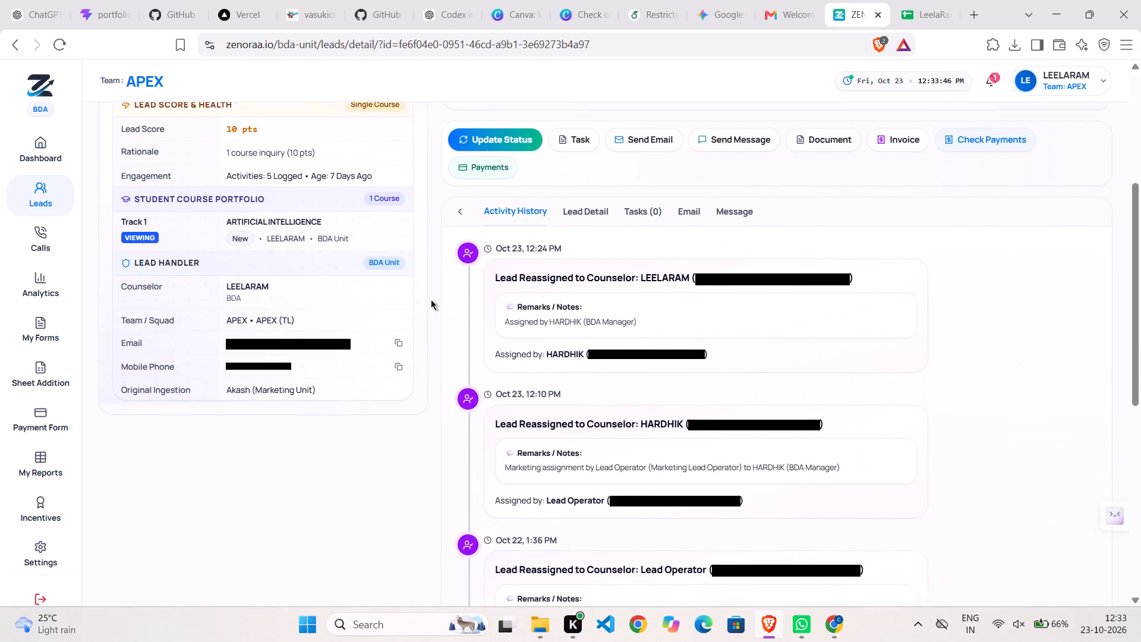
pyautogui.scroll(-5, 431, 300)
pyautogui.scroll(2, 431, 300)
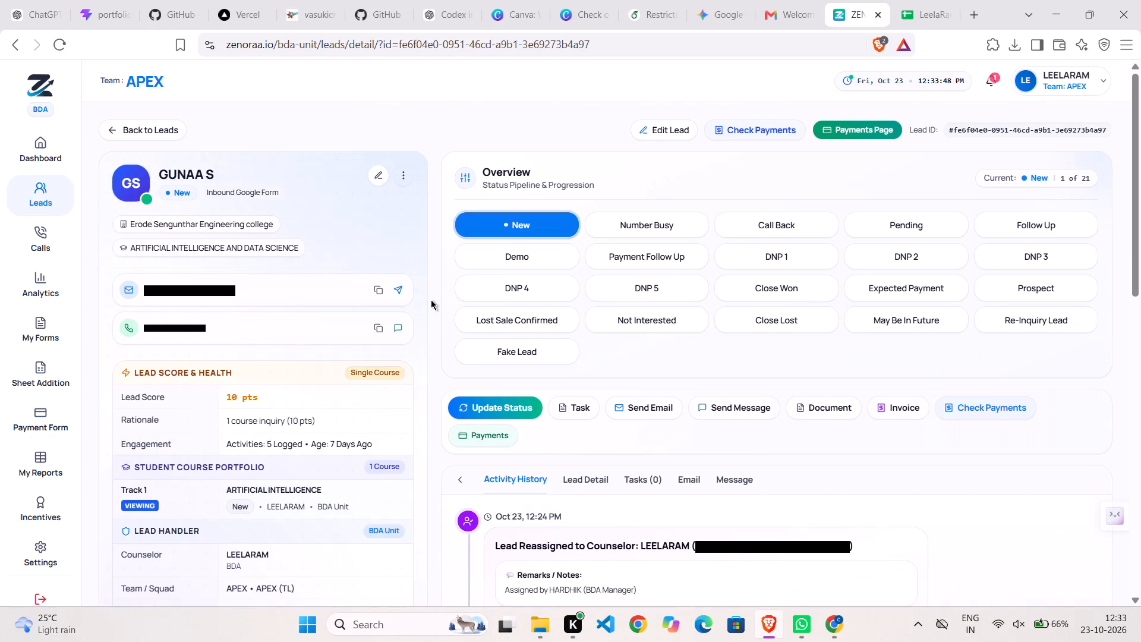
pyautogui.scroll(1, 431, 300)
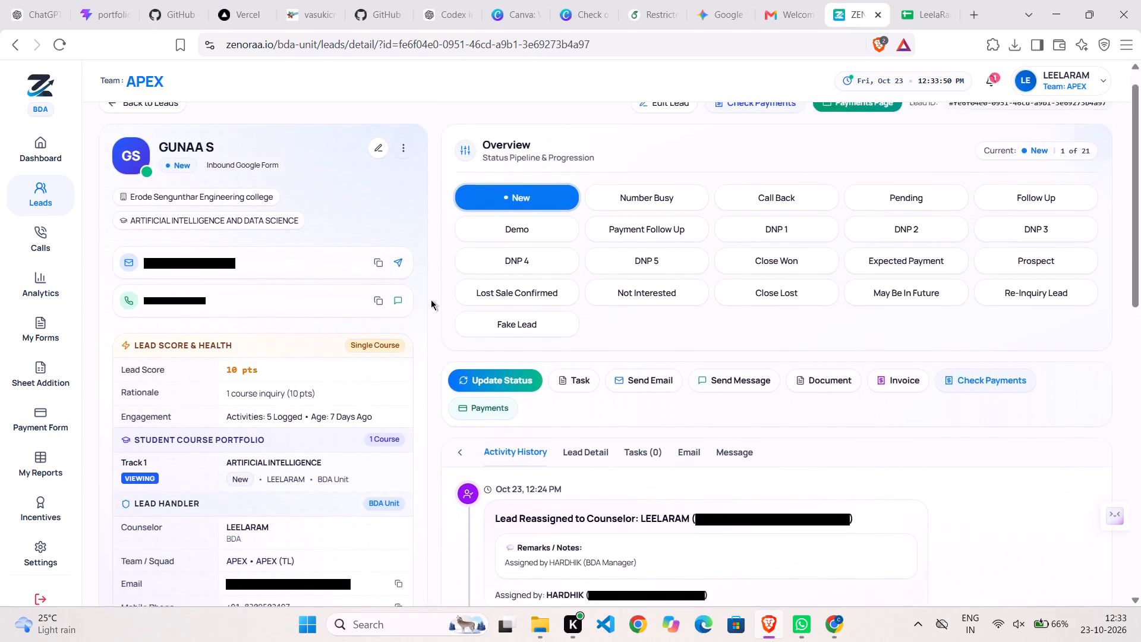
pyautogui.scroll(1, 431, 300)
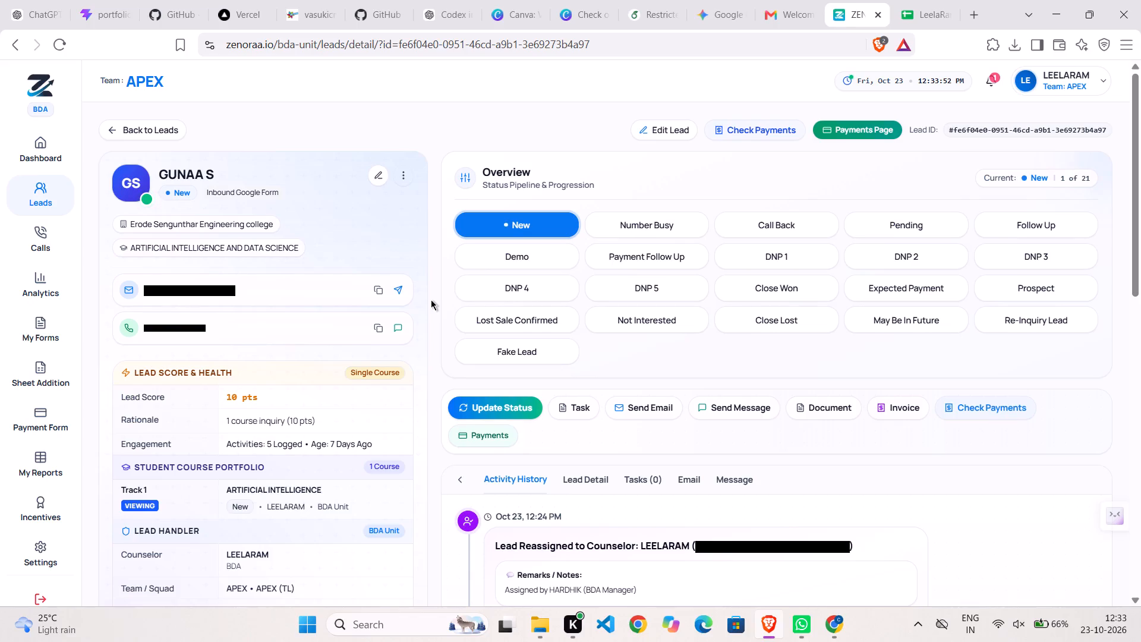
pyautogui.scroll(4, 431, 300)
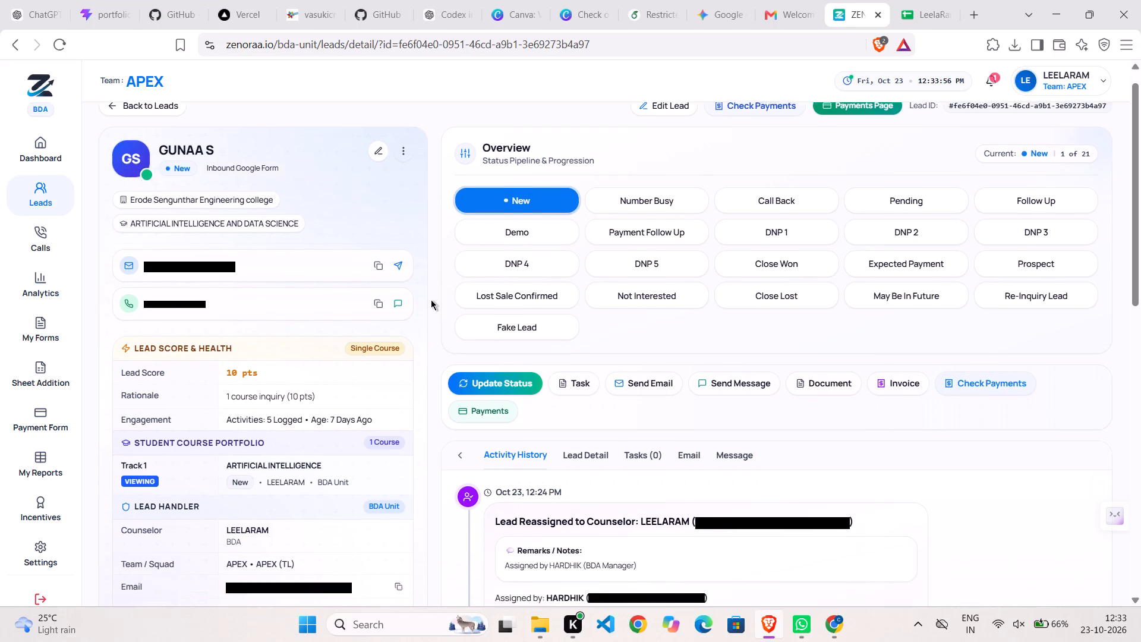
pyautogui.scroll(1, 431, 300)
# Trace the lead's activity history from the latest reassignment to its original ingestion, and recheck the lead overview and handler details.
pyautogui.scroll(-3, 431, 300)
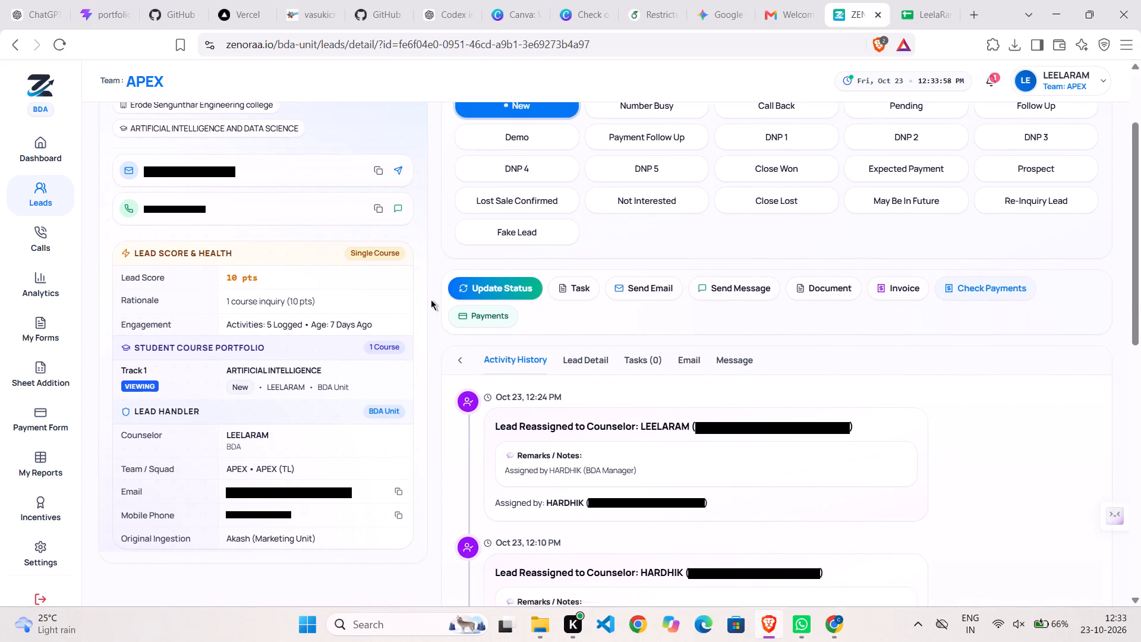
pyautogui.scroll(-5, 431, 300)
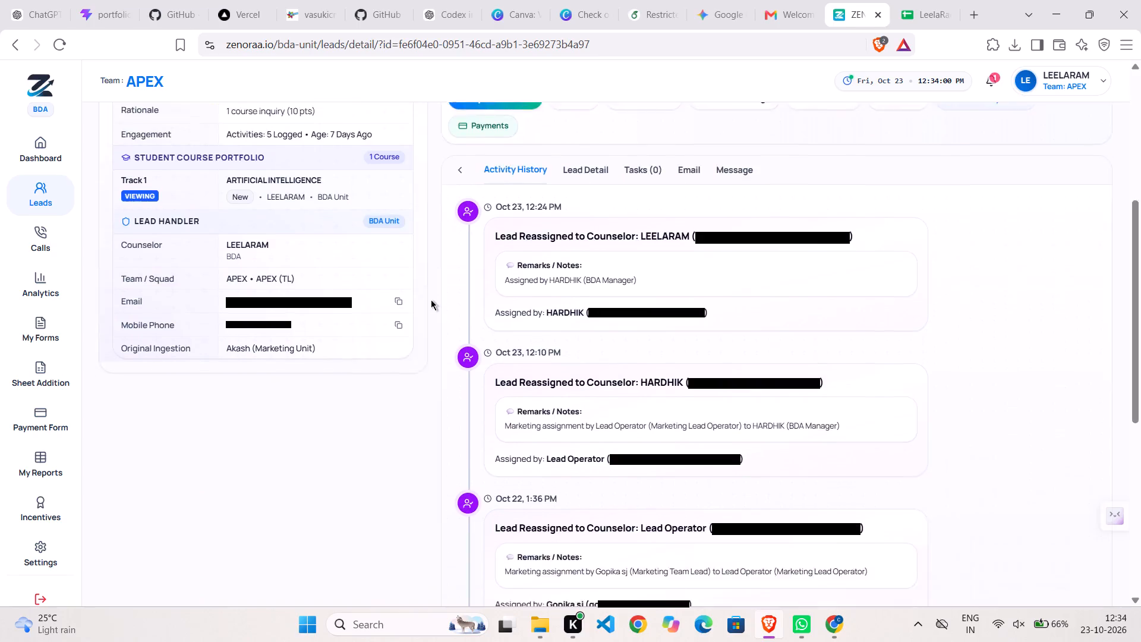
pyautogui.scroll(-4, 431, 300)
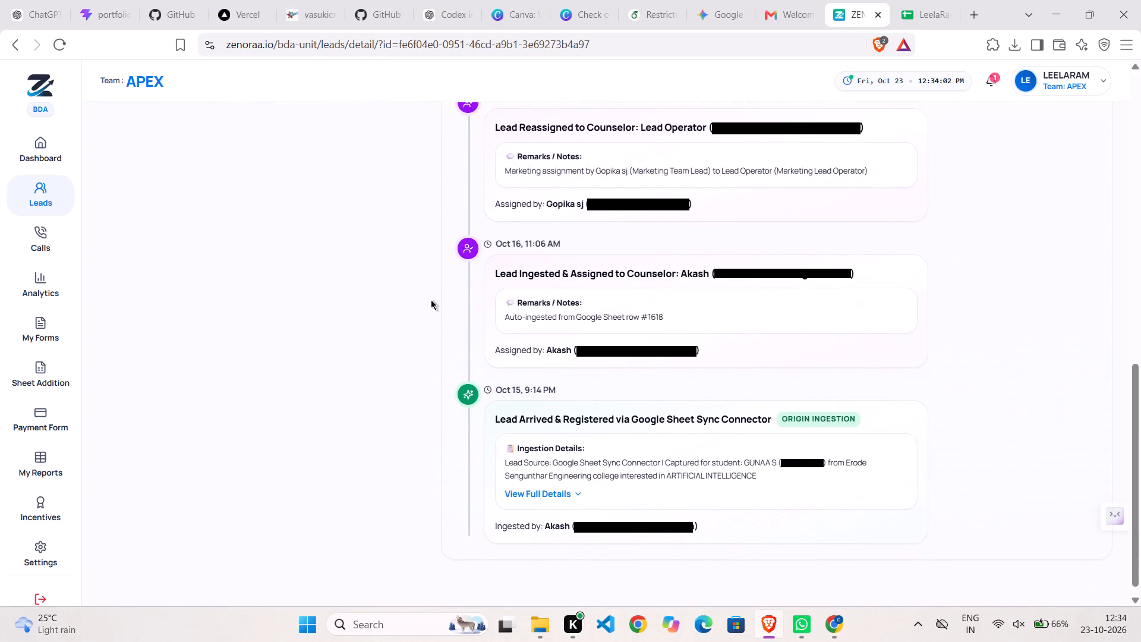
pyautogui.scroll(-2, 431, 300)
pyautogui.scroll(5, 431, 300)
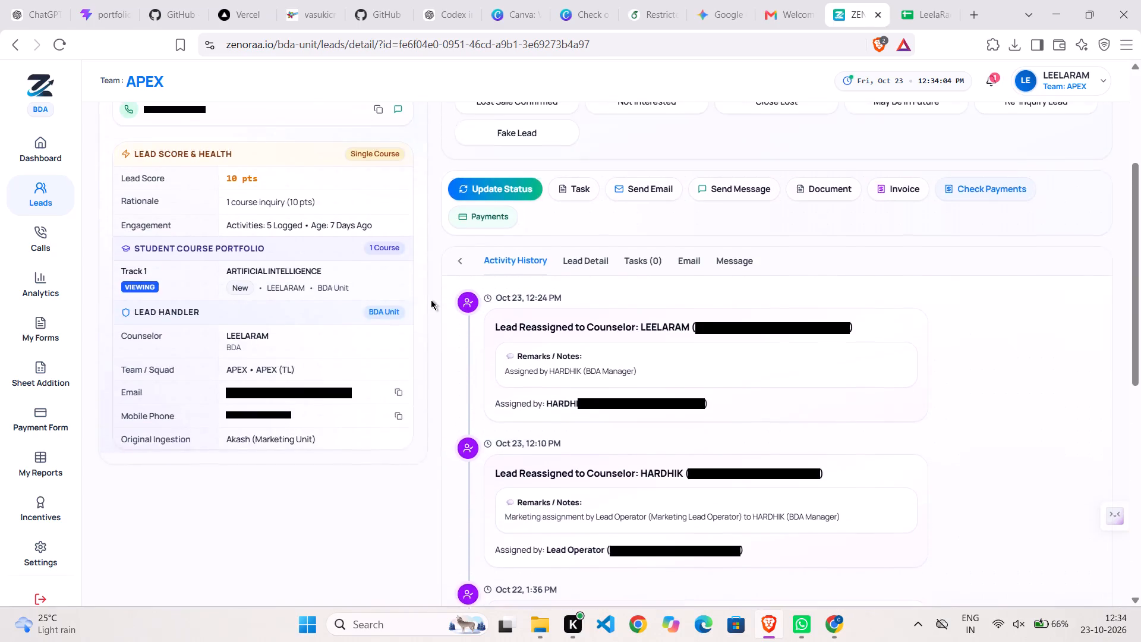
pyautogui.scroll(3, 431, 300)
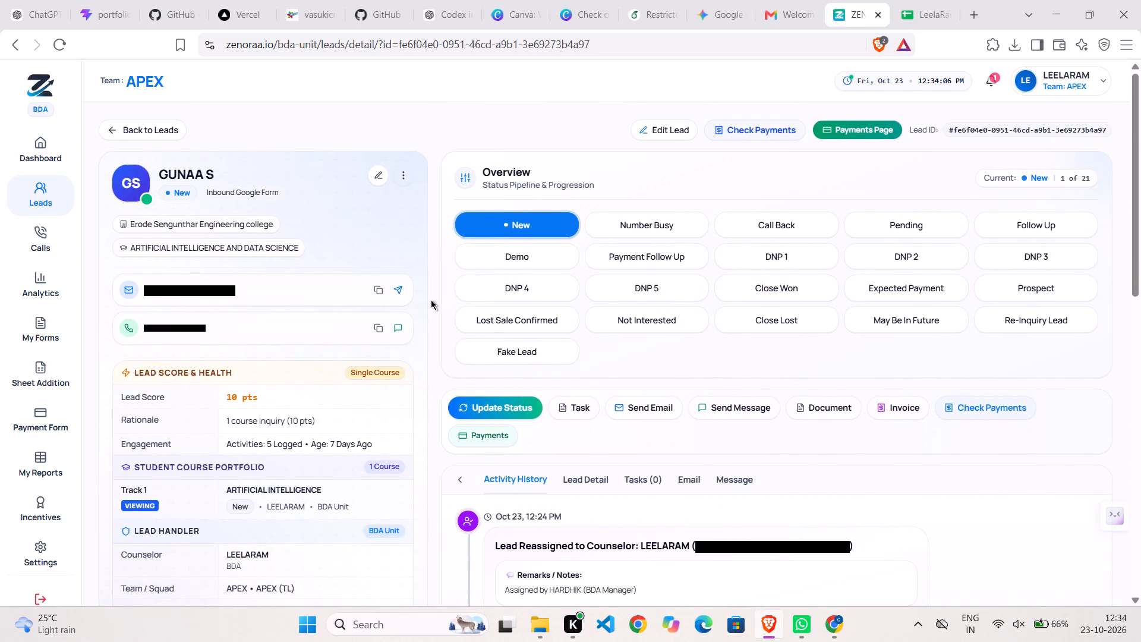
pyautogui.scroll(1, 431, 300)
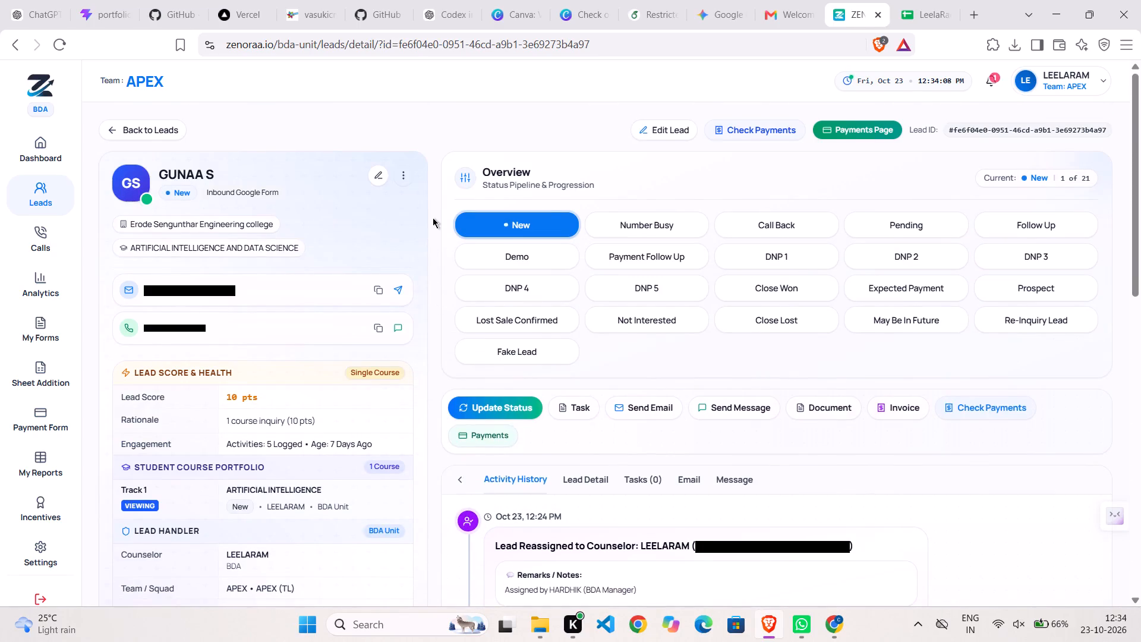
pyautogui.scroll(-1, 430, 0)
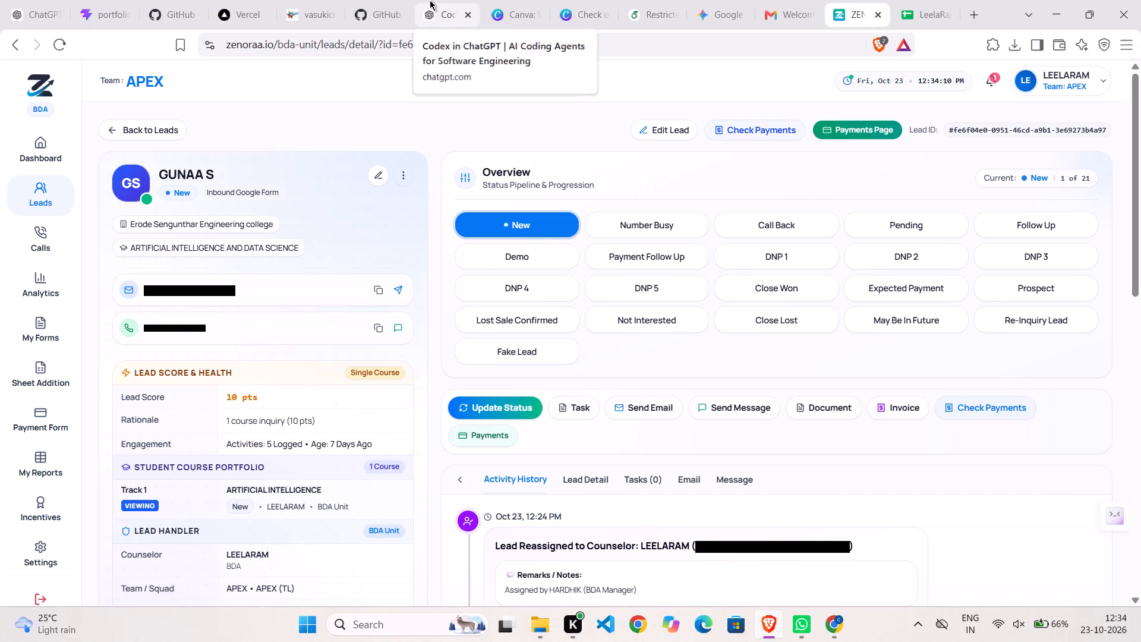
pyautogui.scroll(-1, 430, 0)
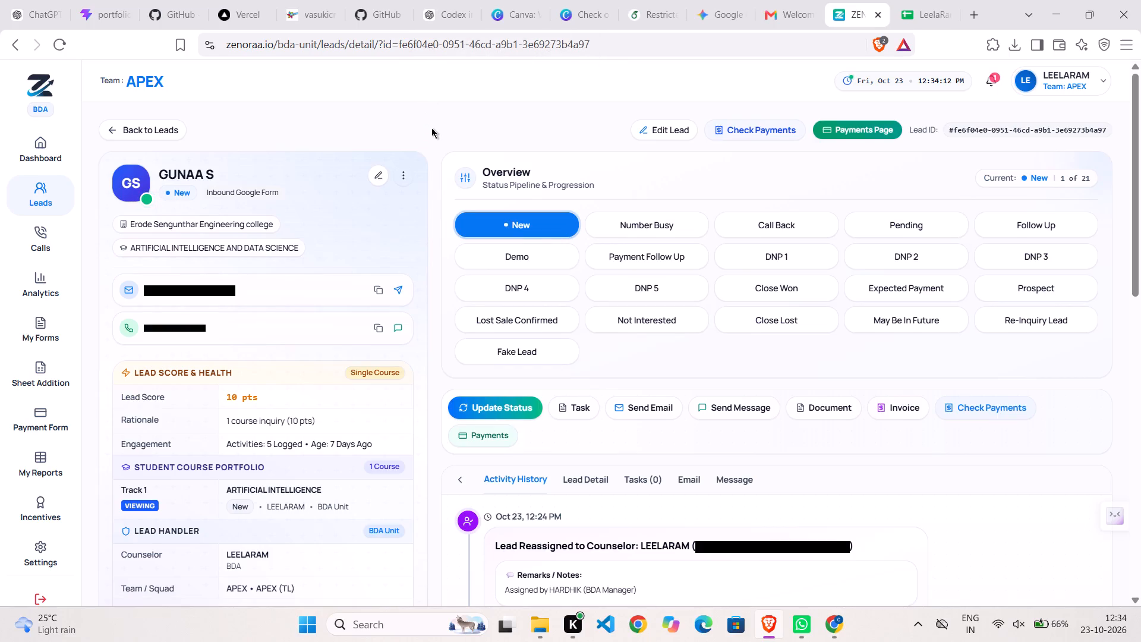
pyautogui.scroll(-1, 430, 136)
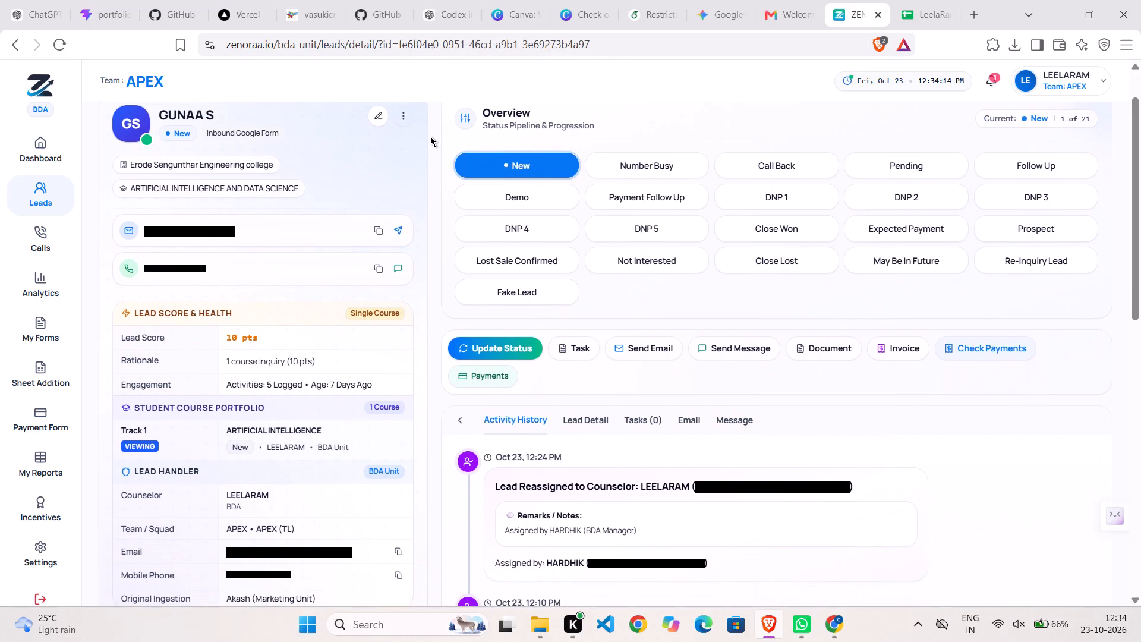
# Read through the lead's activity history, from the reassignment to LEELARAM down to the Google Sheet origin ingestion.
pyautogui.scroll(-2, 430, 136)
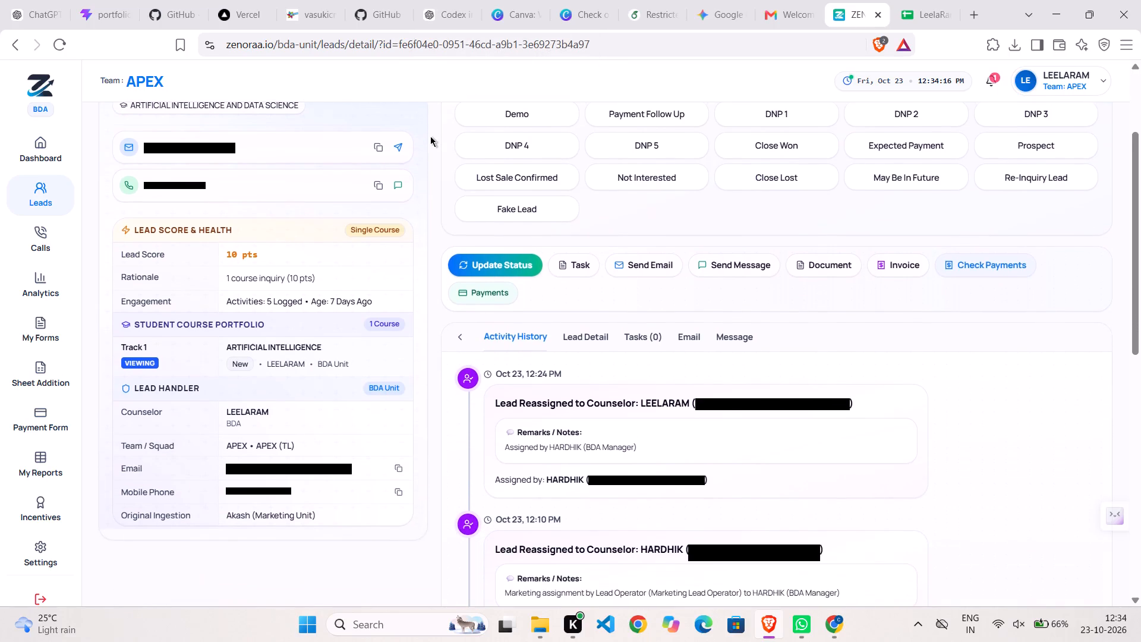
pyautogui.scroll(-2, 430, 136)
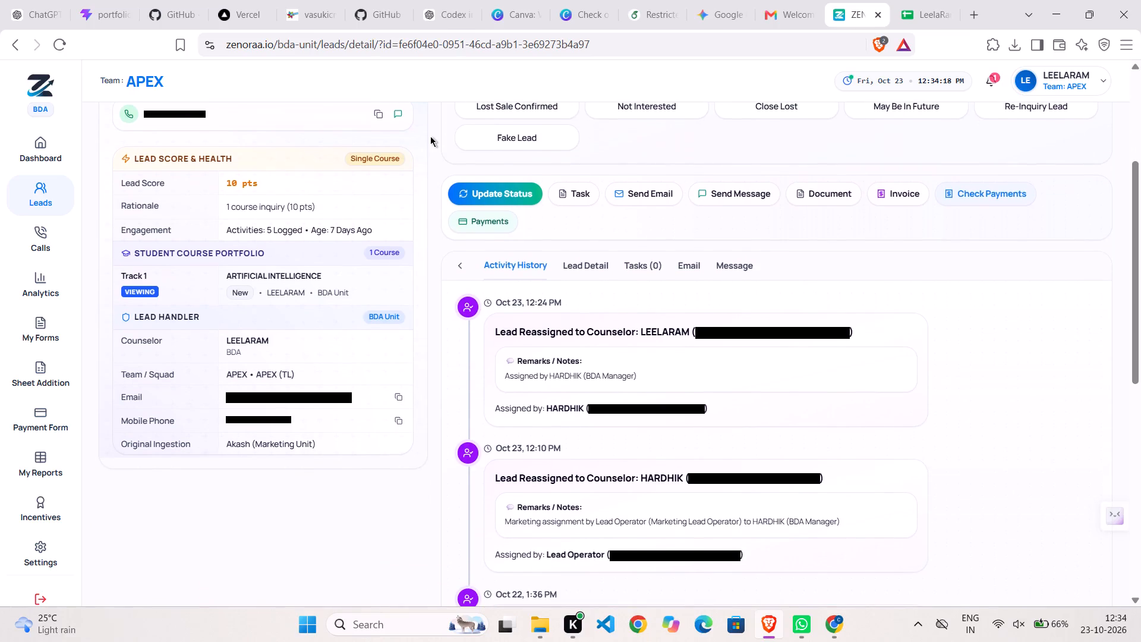
pyautogui.scroll(-3, 430, 136)
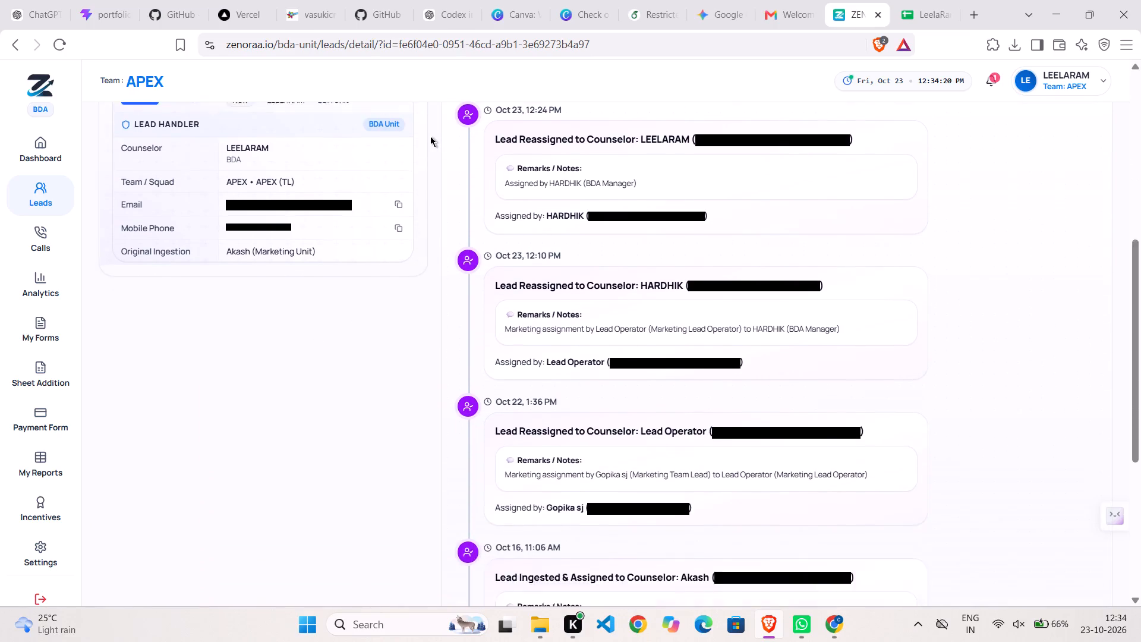
pyautogui.scroll(-2, 430, 136)
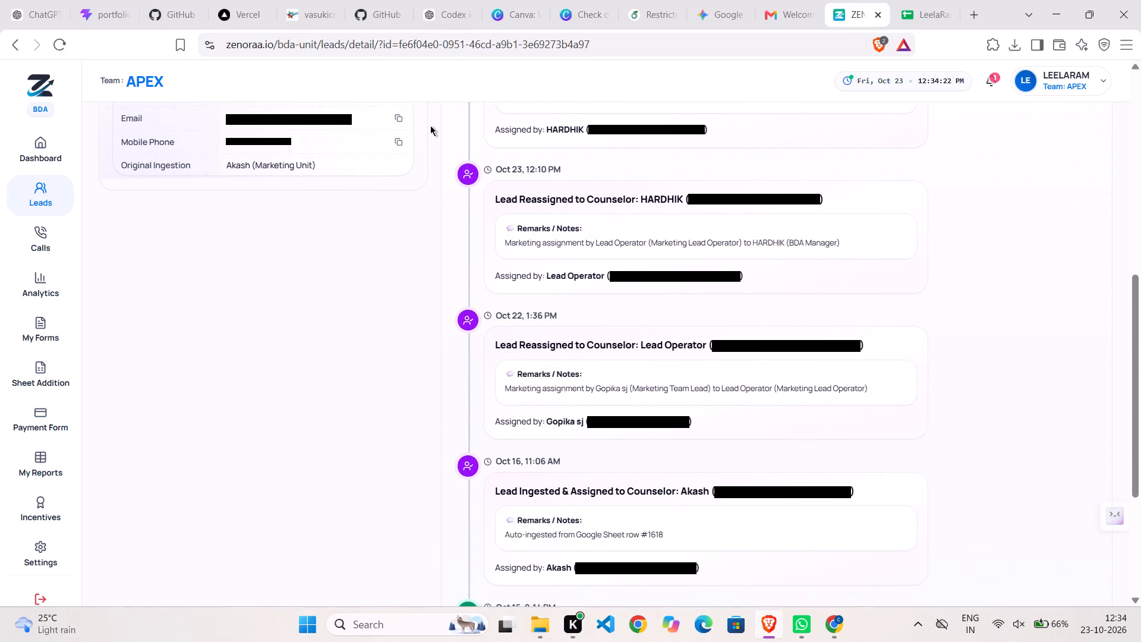
pyautogui.scroll(-1, 430, 125)
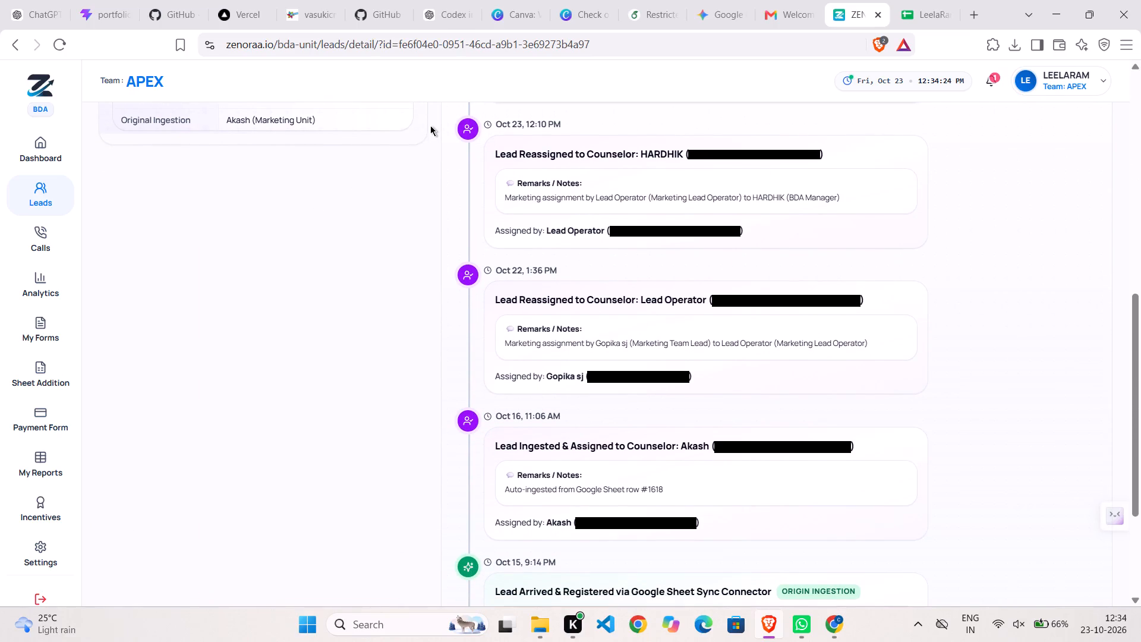
pyautogui.scroll(-4, 430, 125)
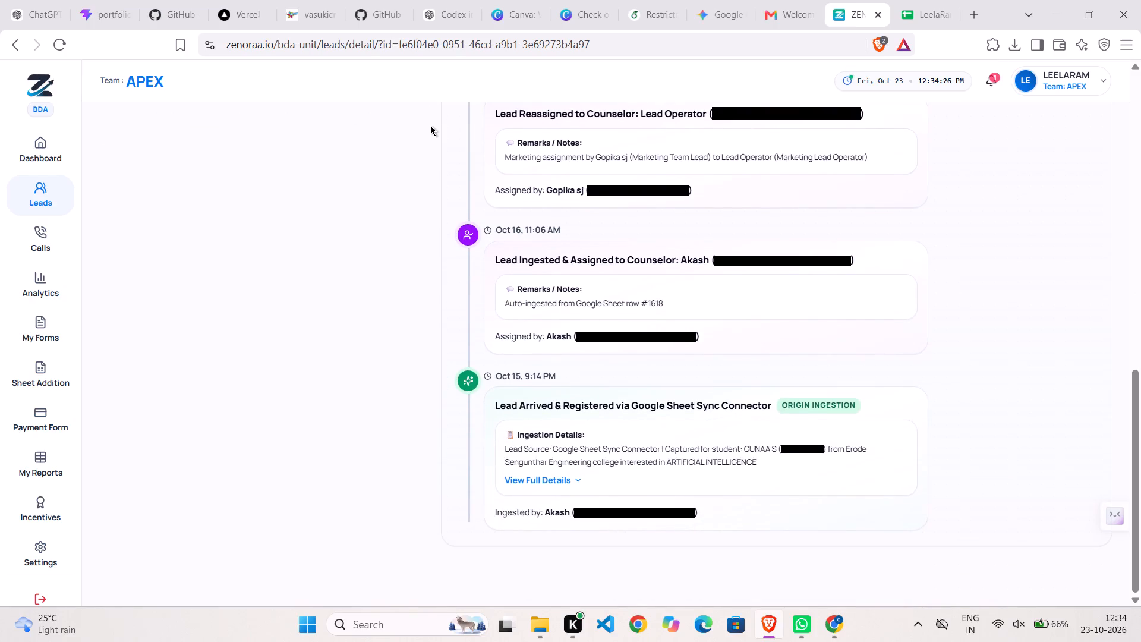
pyautogui.scroll(-3, 430, 125)
pyautogui.scroll(2, 430, 125)
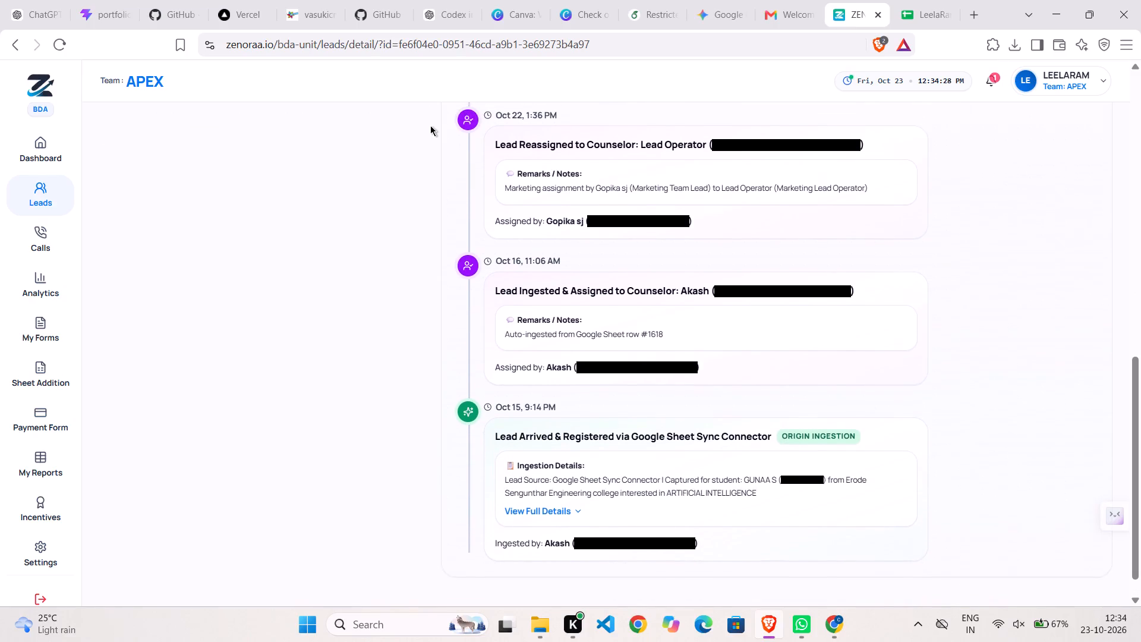
pyautogui.scroll(4, 430, 125)
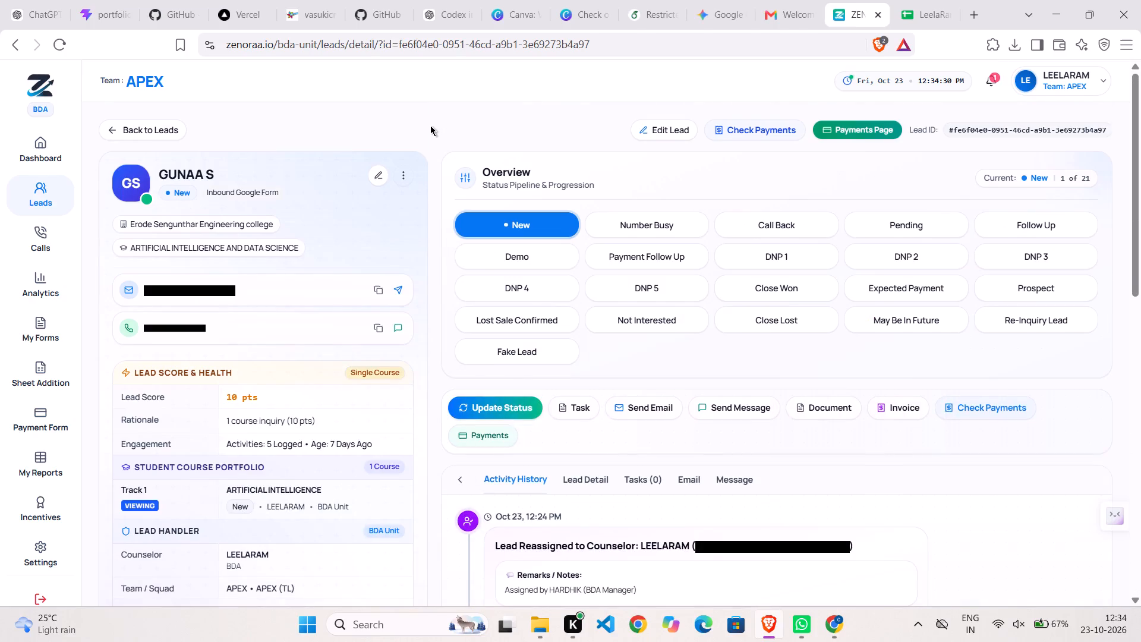
# Compare the lead's reassignment entries and their assigners with the counselor, team and original ingestion in the lead handler details.
pyautogui.scroll(-6, 430, 125)
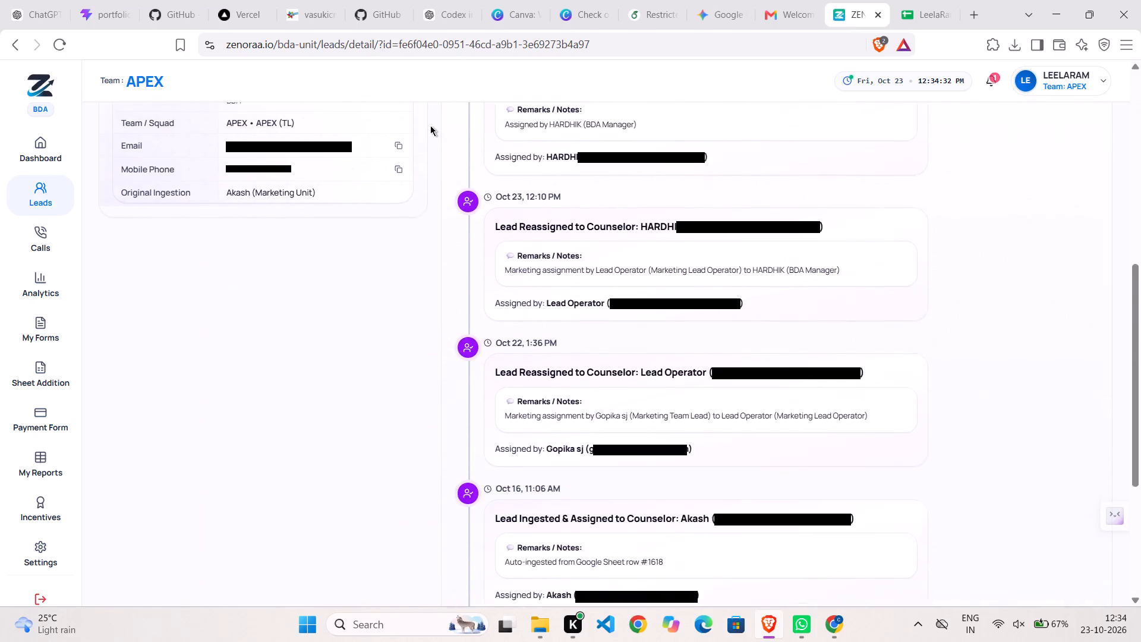
pyautogui.scroll(5, 430, 125)
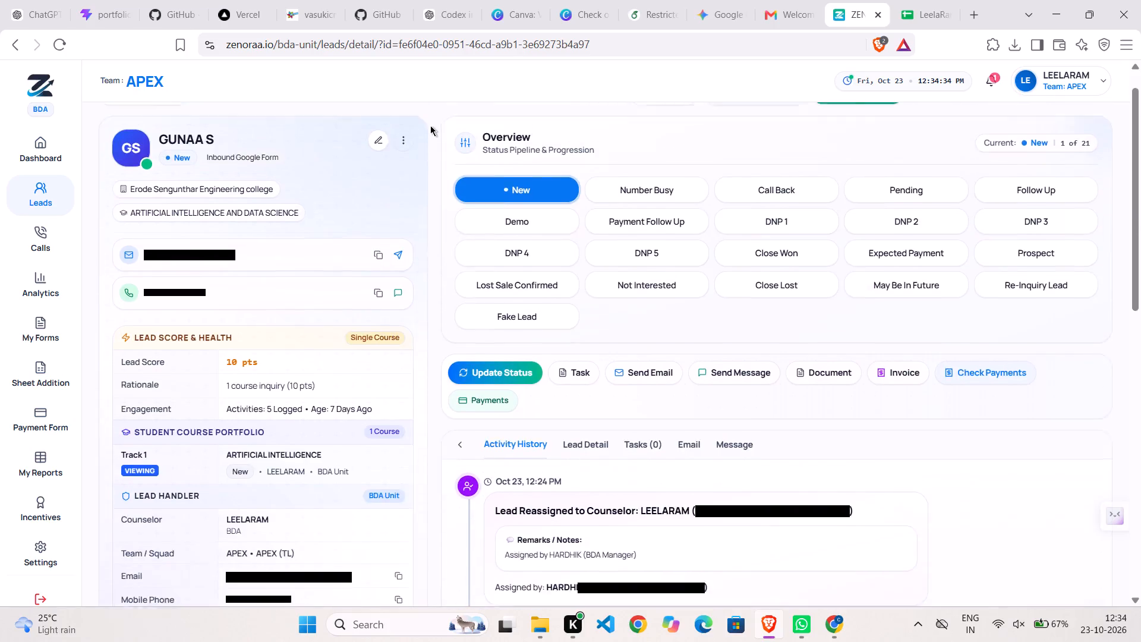
pyautogui.scroll(-4, 430, 125)
pyautogui.scroll(1, 430, 125)
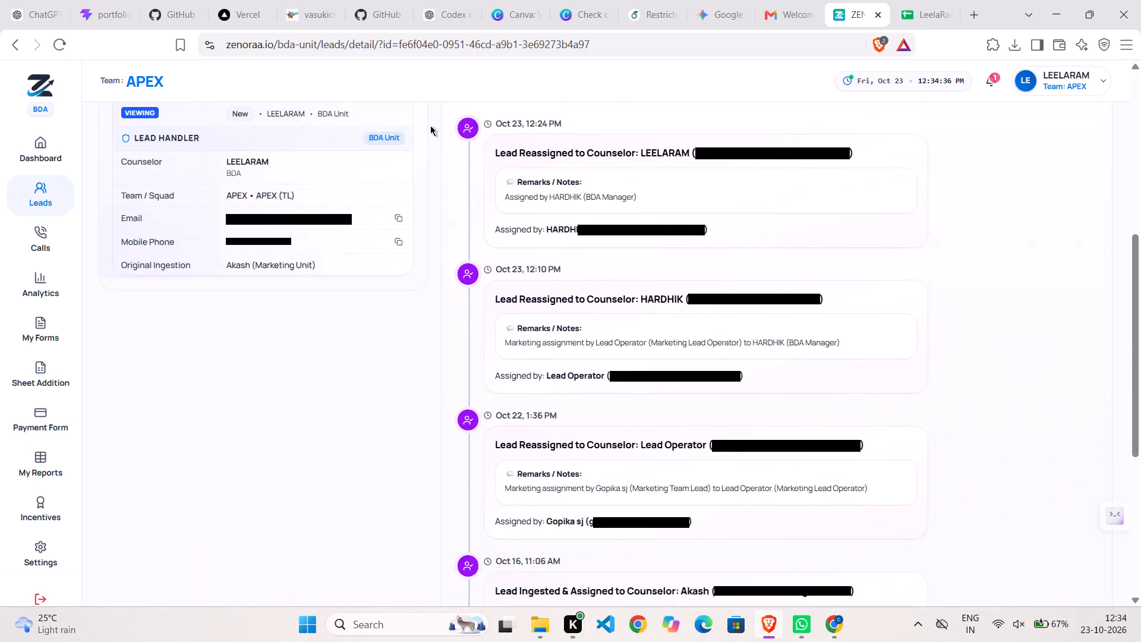
pyautogui.scroll(2, 430, 125)
pyautogui.scroll(-3, 430, 125)
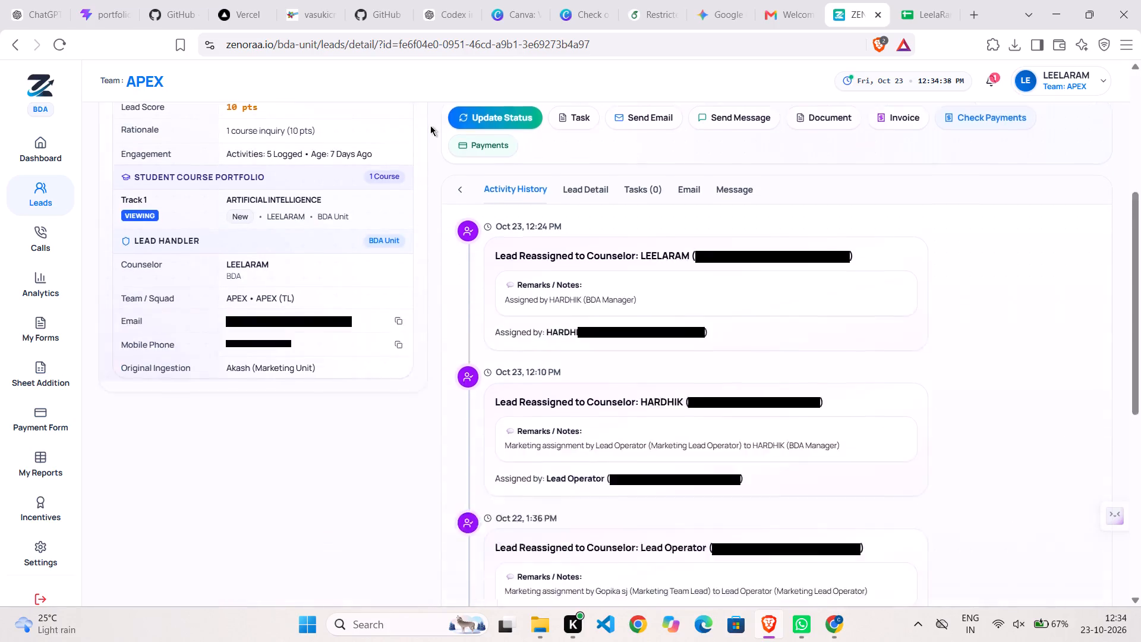
pyautogui.scroll(8, 430, 125)
pyautogui.scroll(-7, 430, 125)
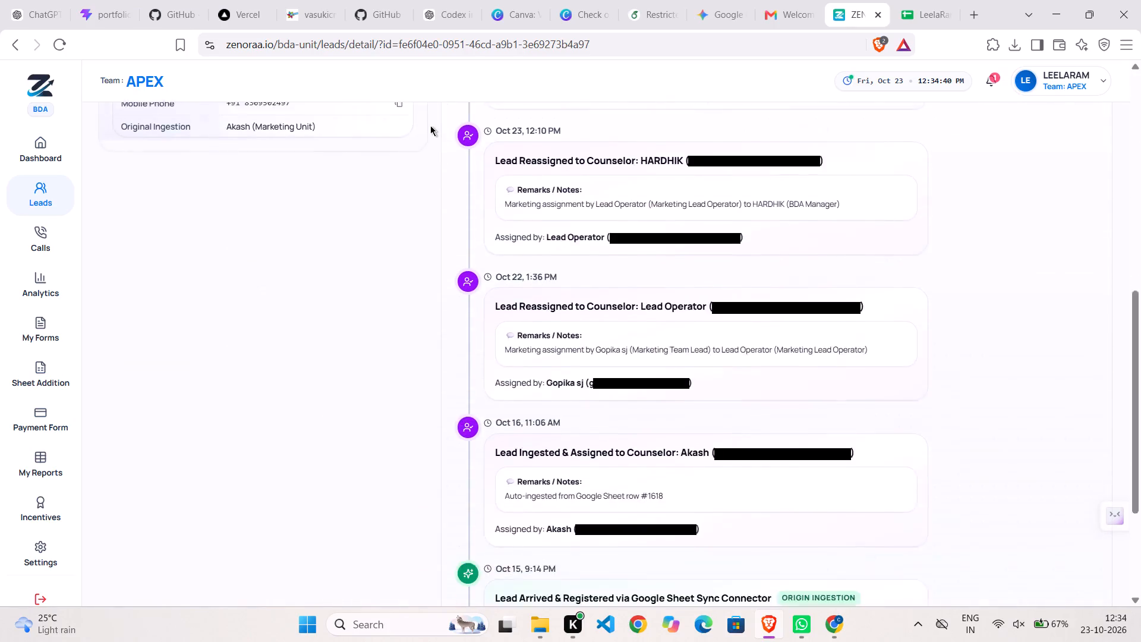
pyautogui.scroll(4, 430, 125)
pyautogui.scroll(-3, 430, 125)
pyautogui.scroll(3, 430, 125)
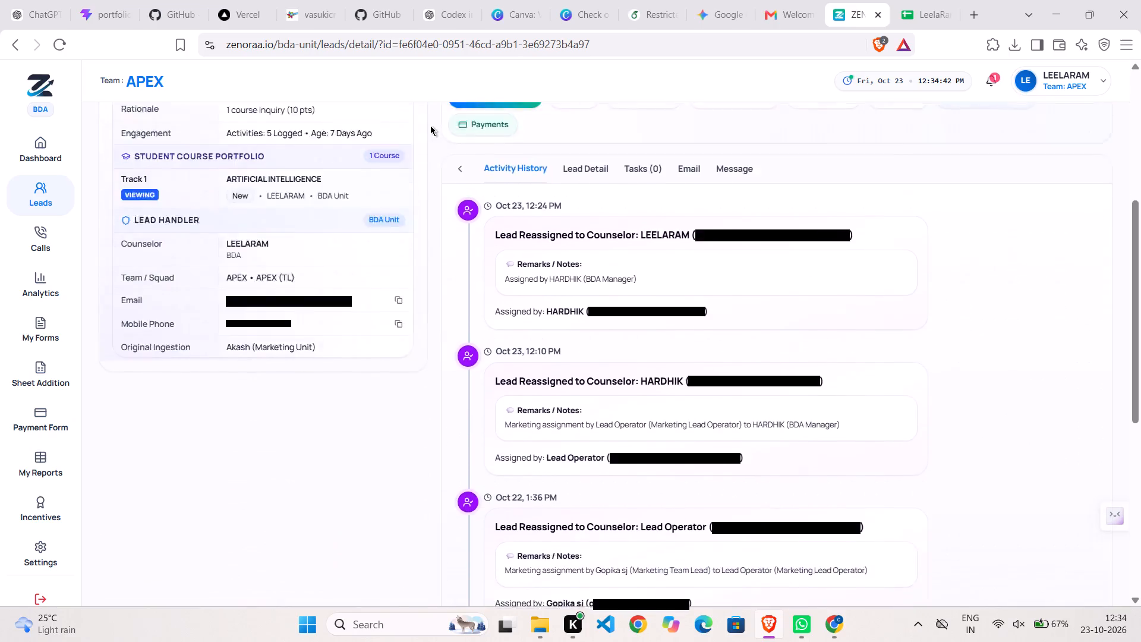
pyautogui.scroll(2, 430, 125)
pyautogui.scroll(-6, 430, 125)
pyautogui.scroll(2, 430, 125)
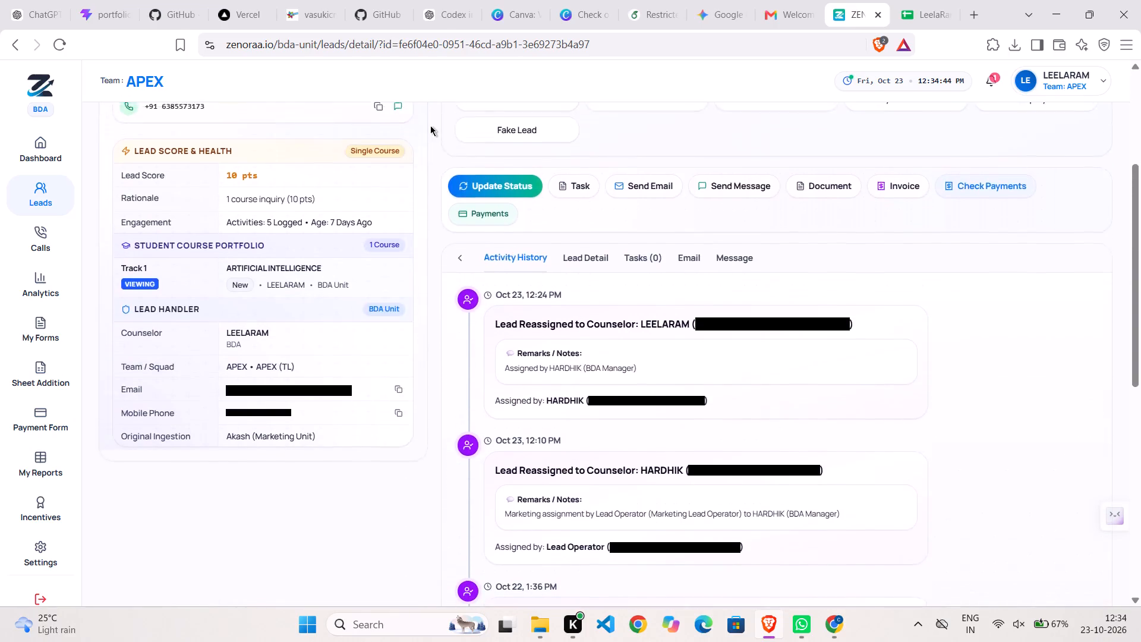
pyautogui.scroll(2, 430, 125)
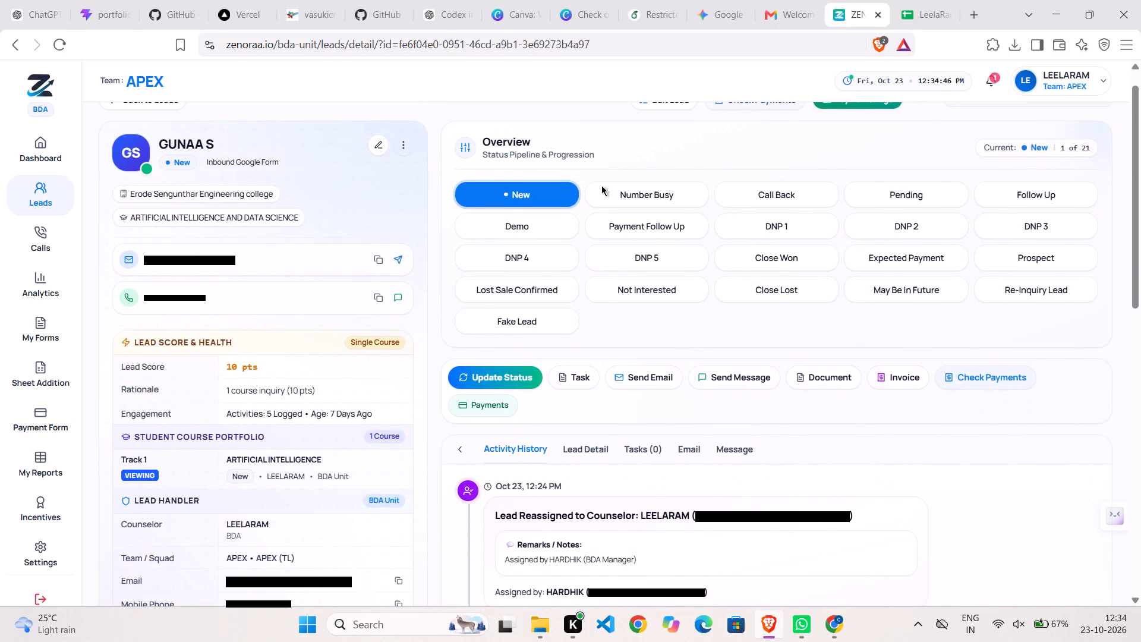
pyautogui.scroll(3, 622, 202)
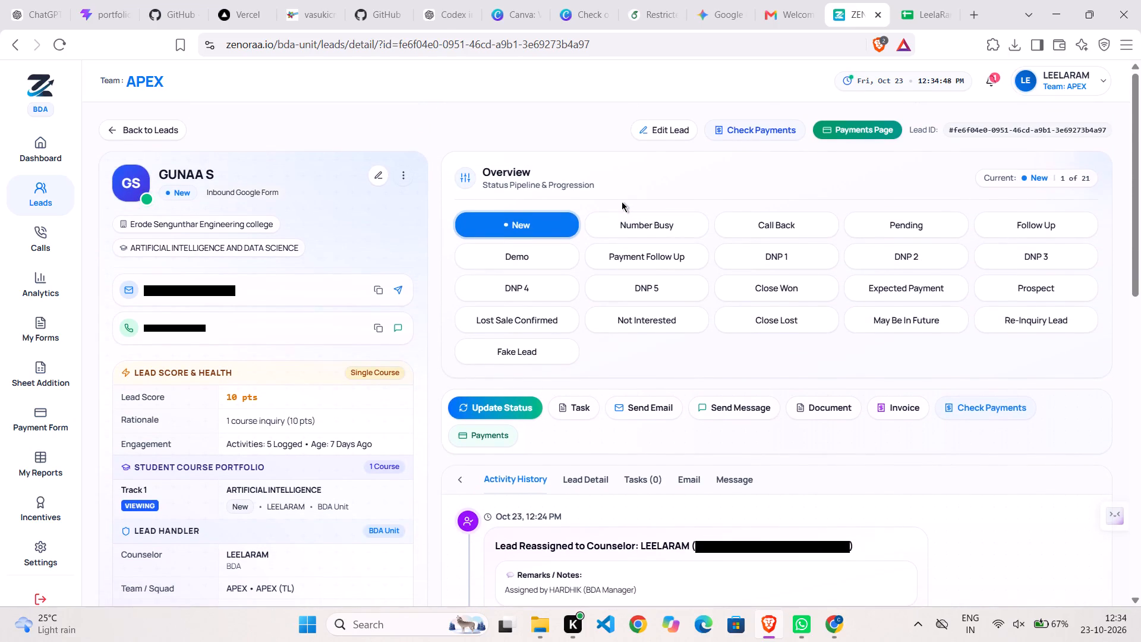
pyautogui.scroll(1, 622, 202)
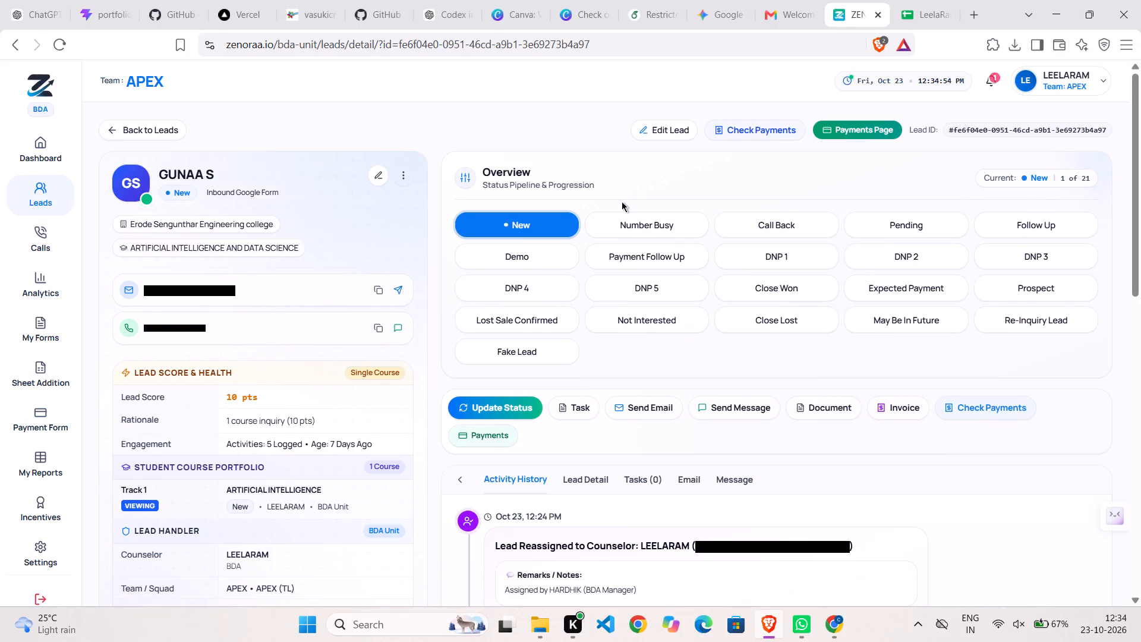
# Recheck the lead's status pipeline, course portfolio and lead handler alongside the reassignment remarks in its activity history.
pyautogui.scroll(-2, 622, 202)
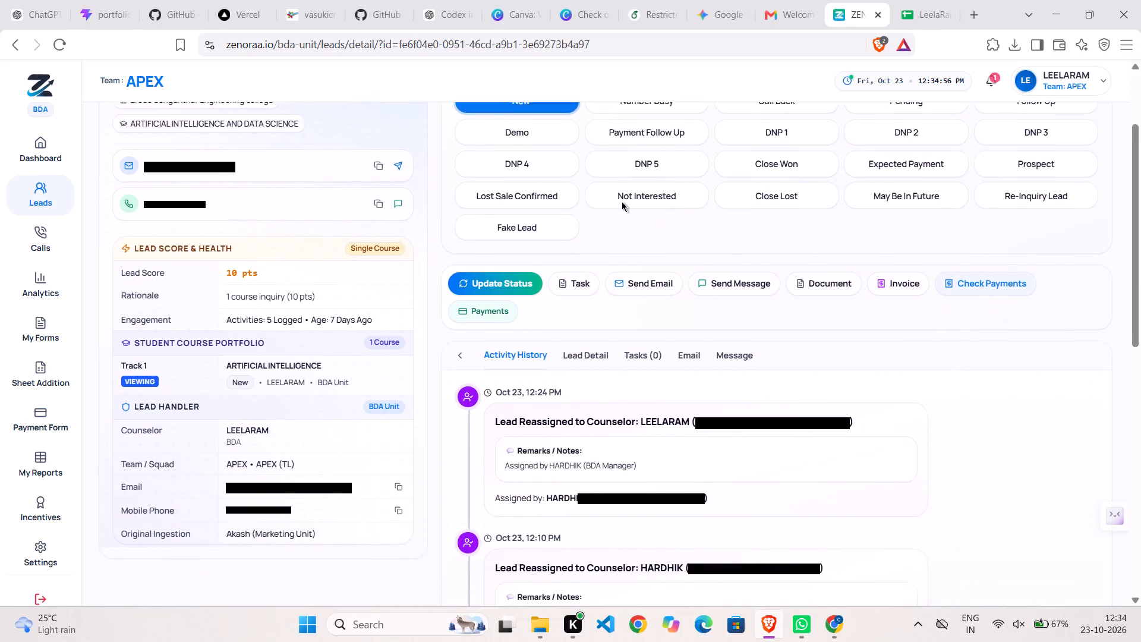
pyautogui.scroll(-3, 622, 202)
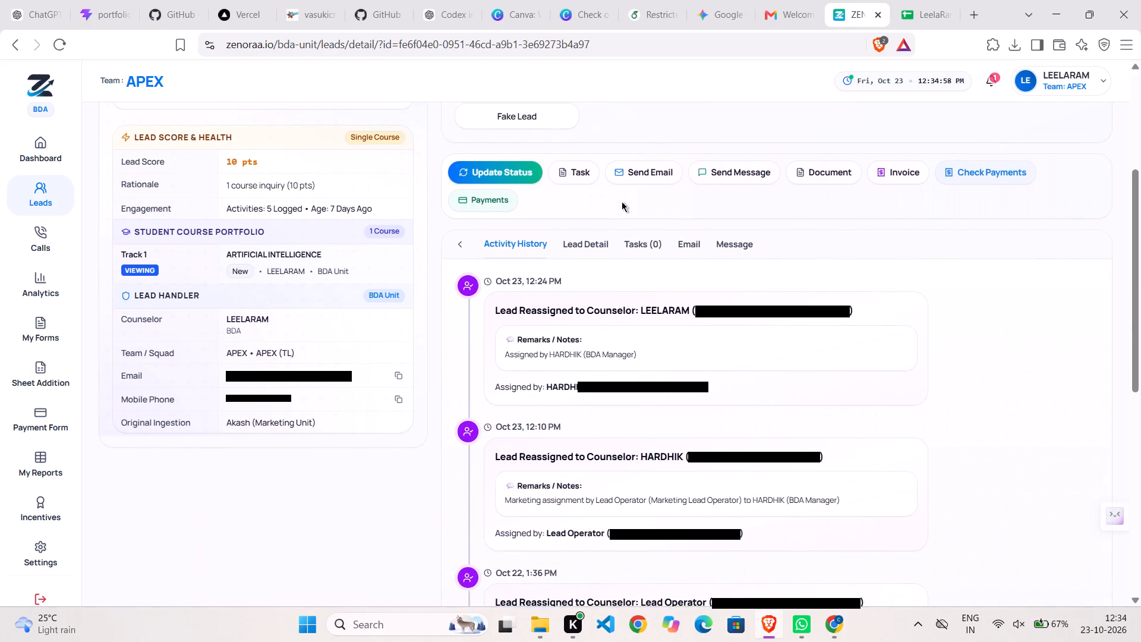
pyautogui.scroll(-5, 622, 202)
pyautogui.scroll(6, 622, 202)
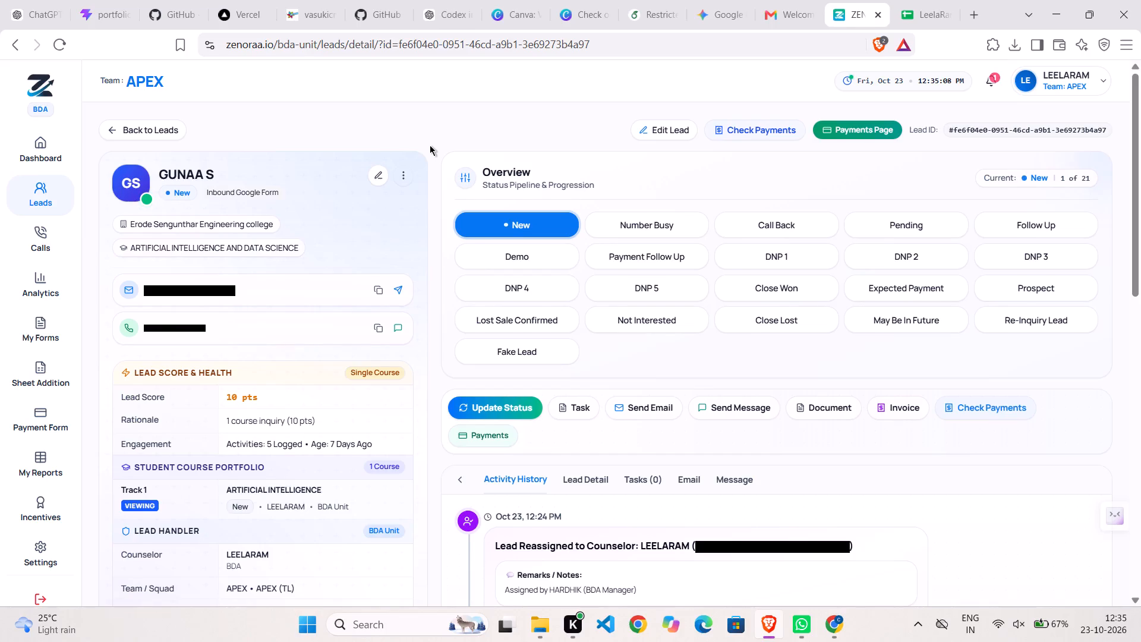
pyautogui.scroll(-5, 430, 145)
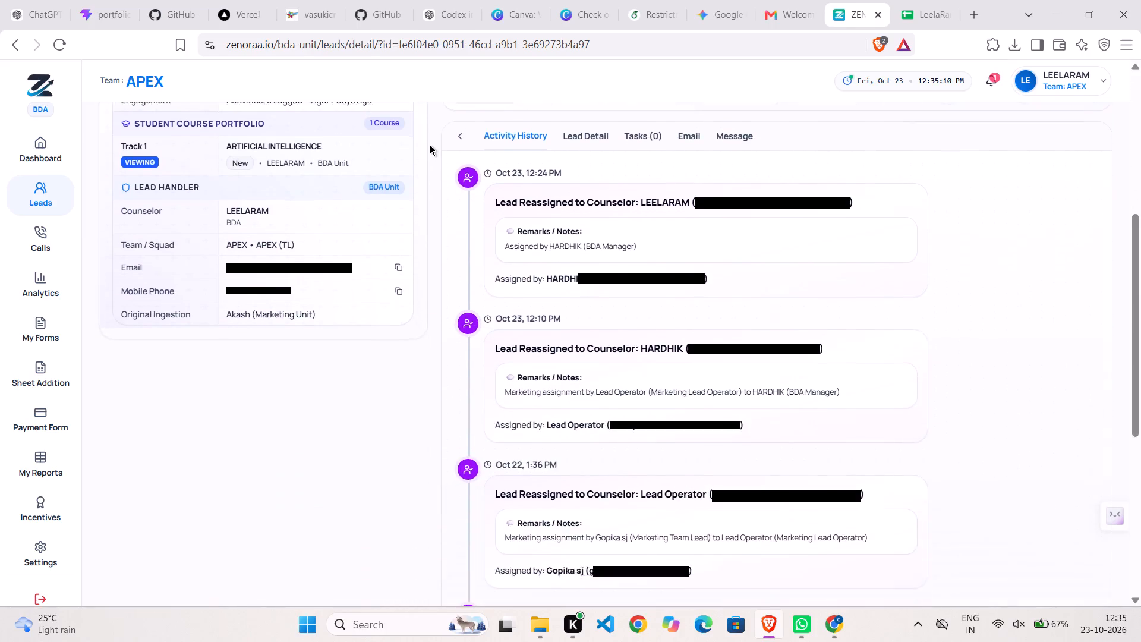
pyautogui.scroll(-5, 430, 145)
pyautogui.scroll(5, 430, 145)
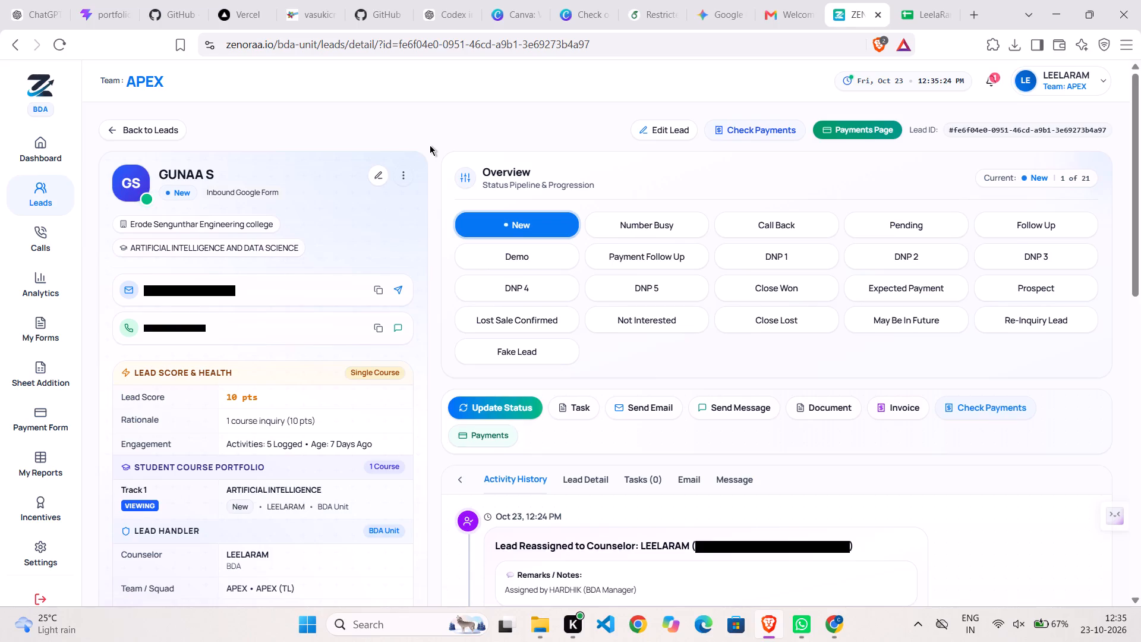
pyautogui.scroll(-1, 430, 145)
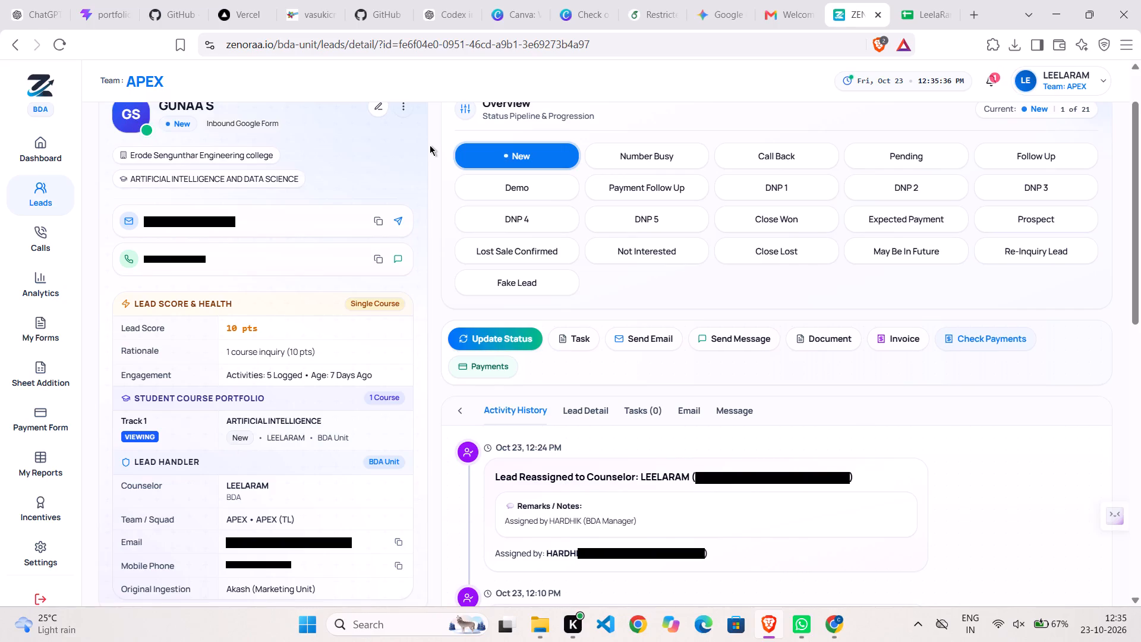
pyautogui.scroll(1, 430, 145)
# Return from the lead's detail page to the leads list and switch to the New Lead view.
pyautogui.hscroll(5, 430, 145)
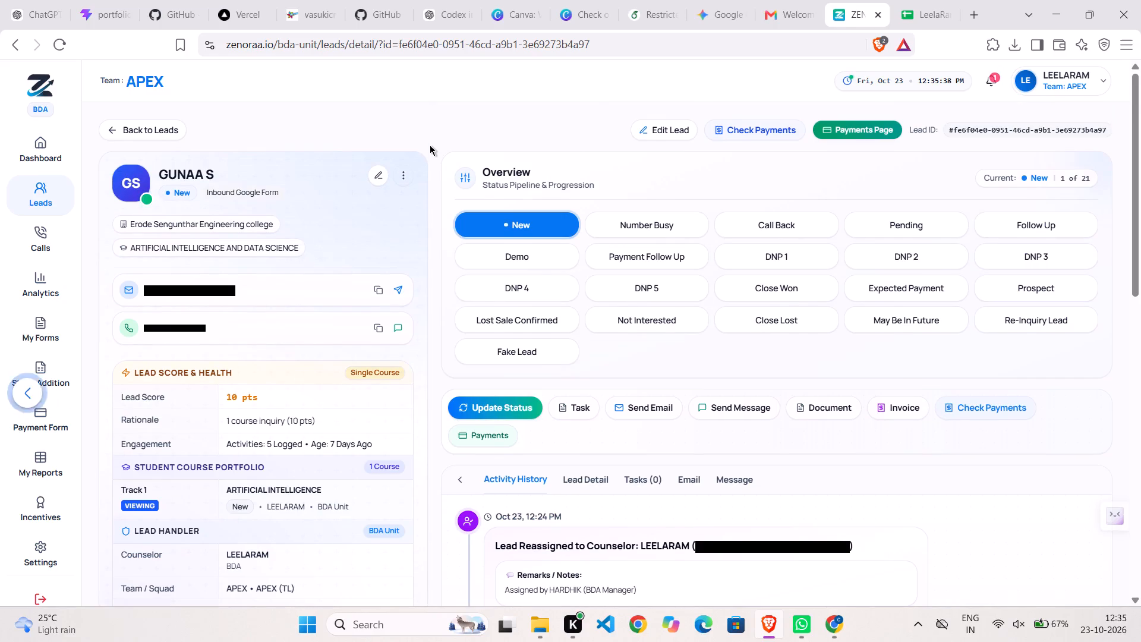
pyautogui.hscroll(6, 430, 145)
pyautogui.scroll(2, 430, 145)
pyautogui.click(201, 191)
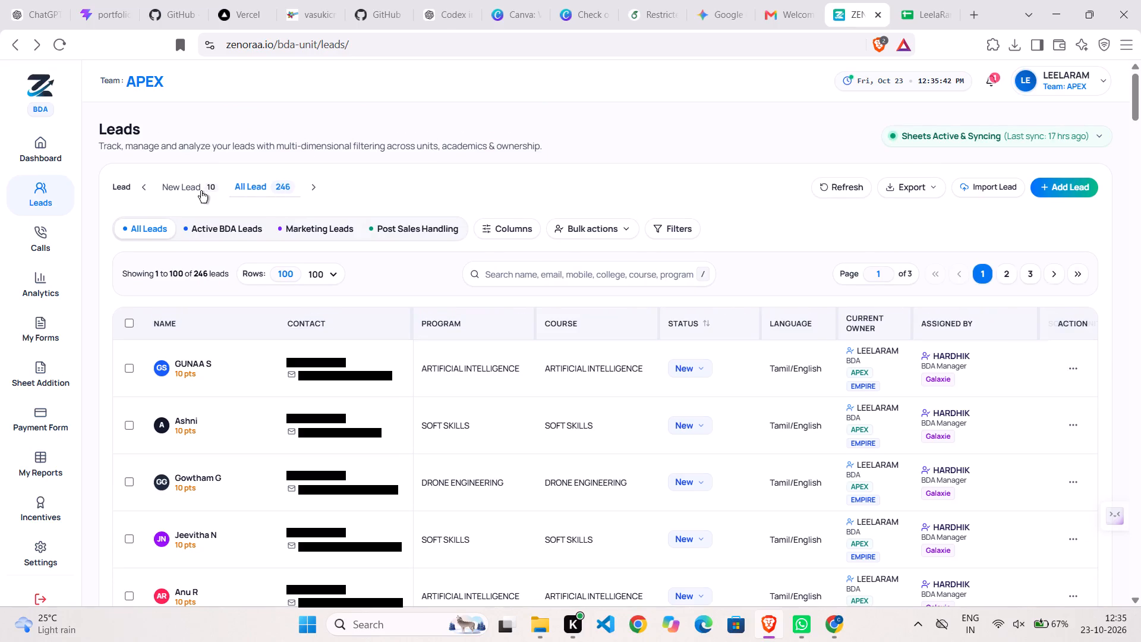
# Look through LEELARAM's leads, checking each one's program, course, status, language, current owner and assigner.
pyautogui.scroll(-2, 446, 393)
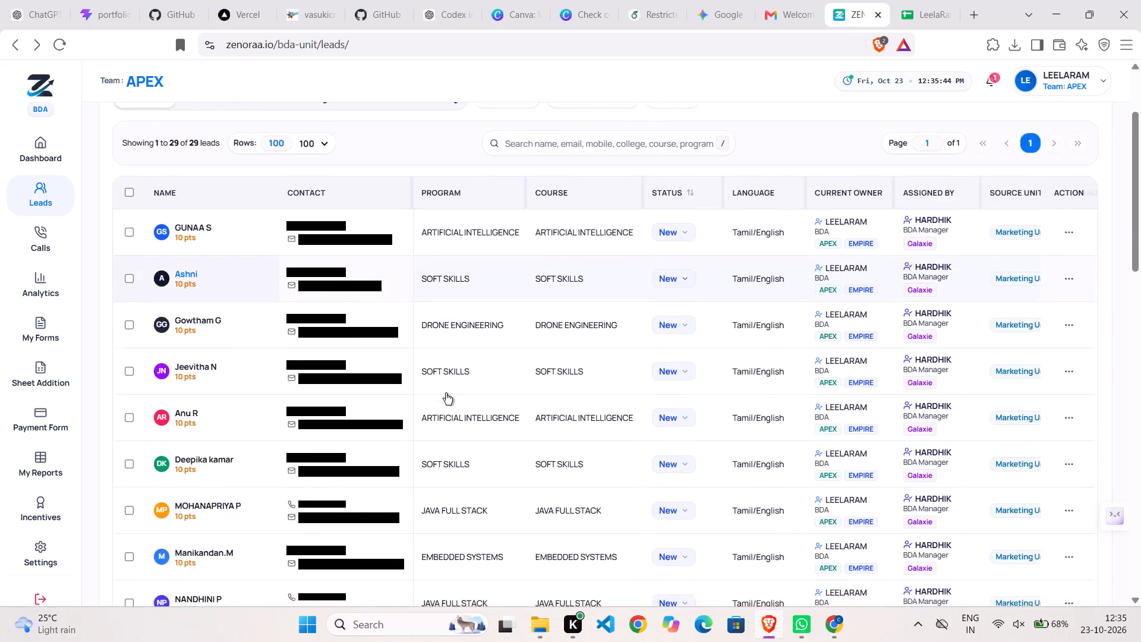
pyautogui.scroll(-2, 446, 393)
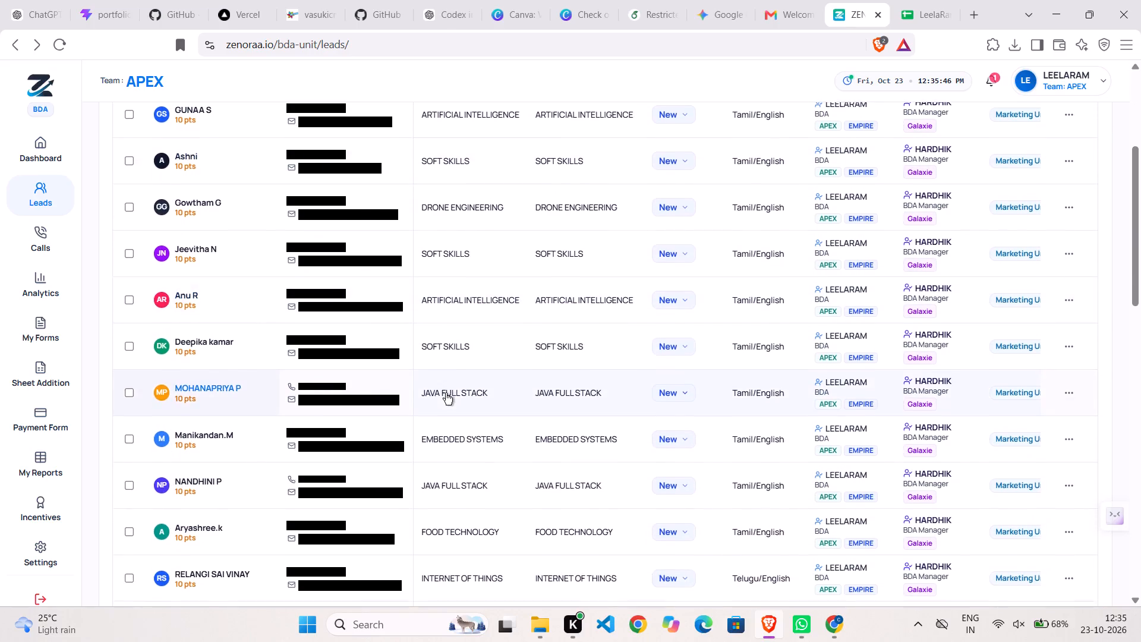
pyautogui.scroll(-8, 446, 393)
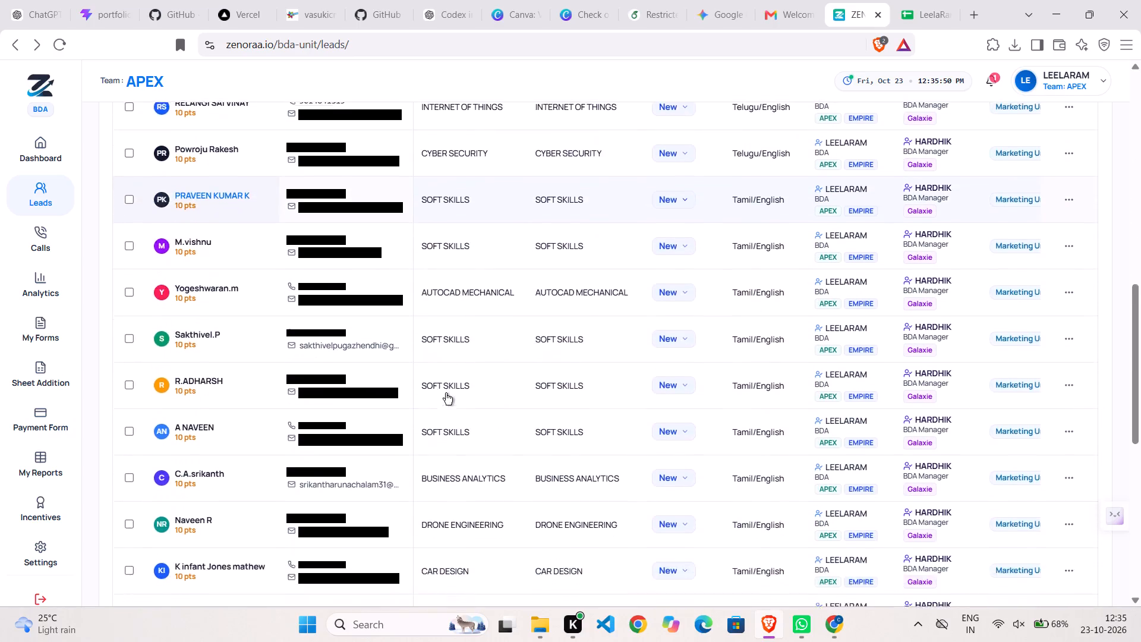
pyautogui.scroll(-6, 446, 393)
pyautogui.scroll(6, 446, 393)
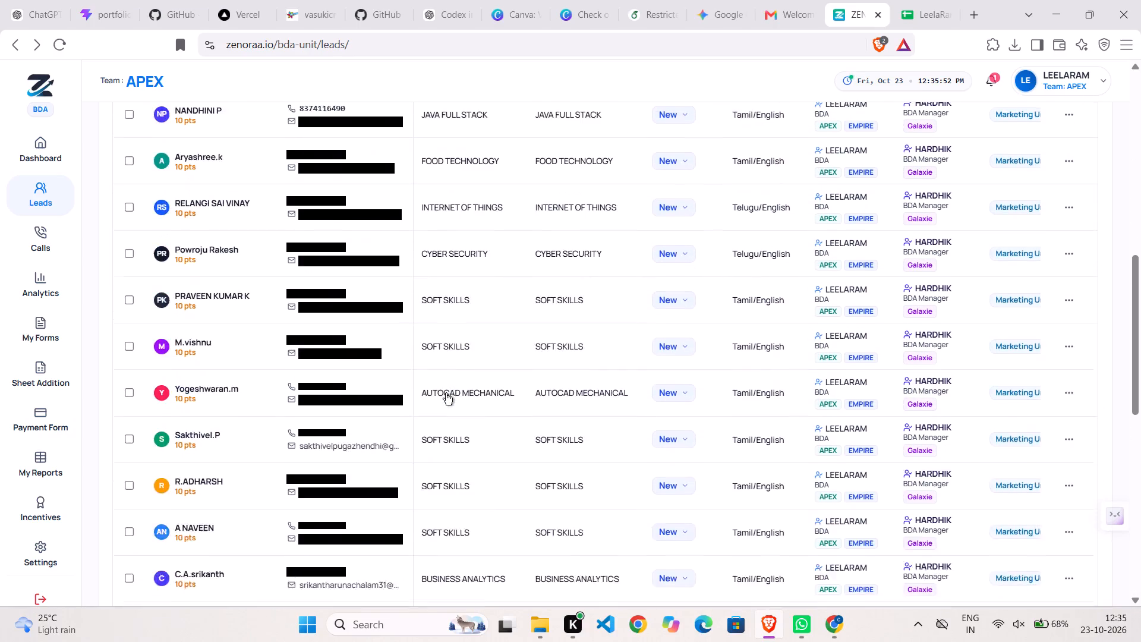
pyautogui.scroll(3, 446, 393)
# Examine the source unit, handling unit, original owner and college of LEELARAM's leads alongside their current owner and assigner.
pyautogui.hscroll(-5, 446, 393)
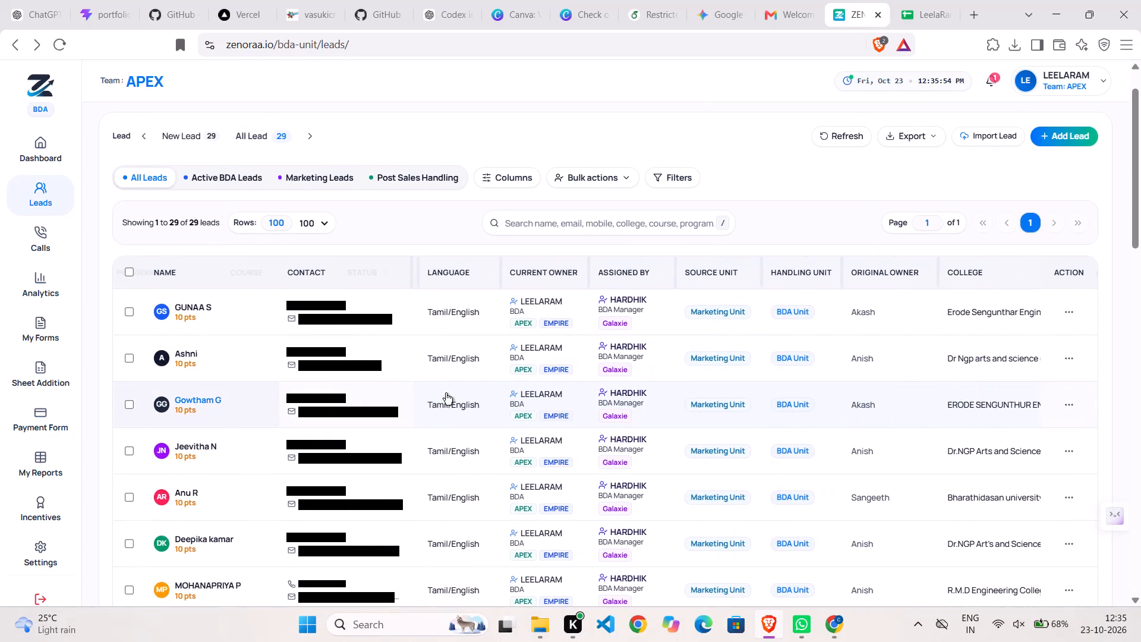
pyautogui.scroll(-6, 446, 393)
pyautogui.hscroll(-1, 446, 393)
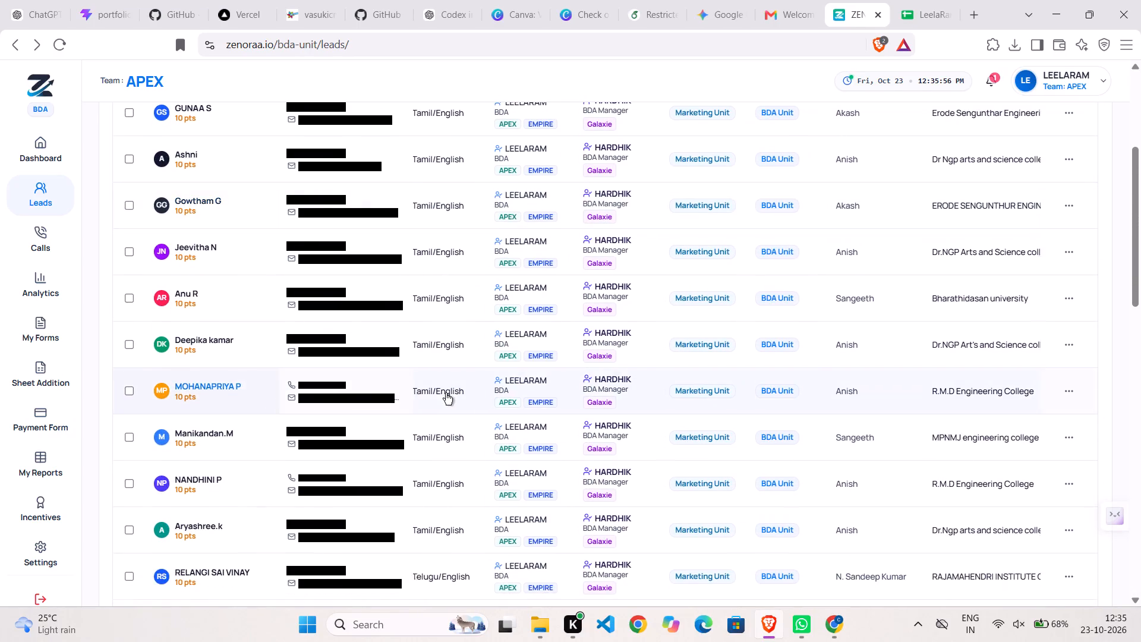
pyautogui.hscroll(-1, 446, 393)
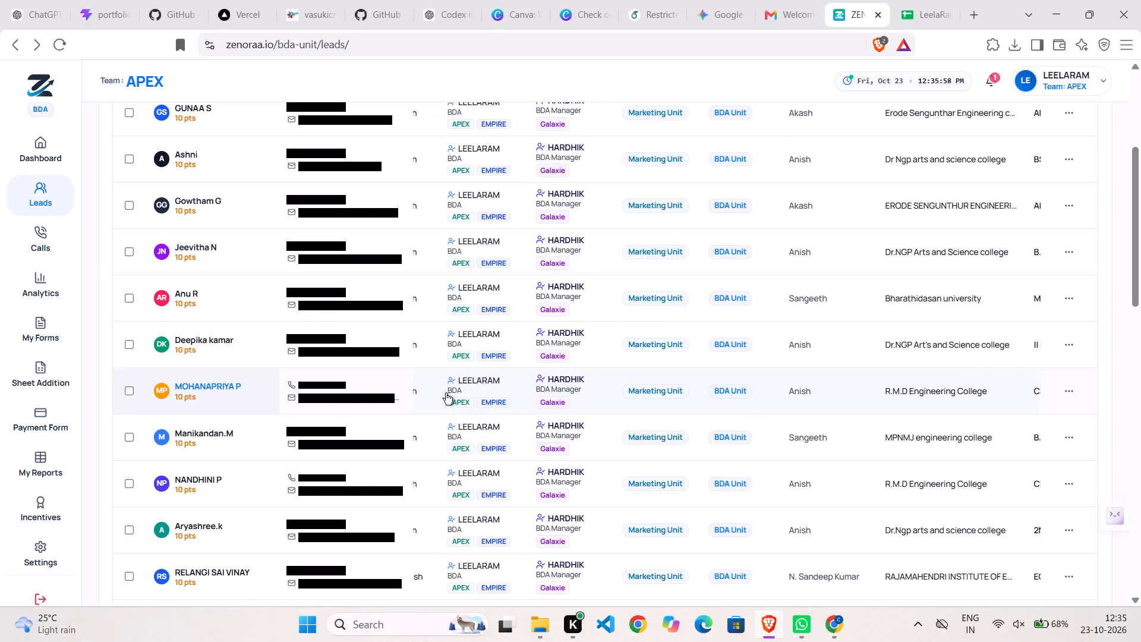
pyautogui.hscroll(-1, 446, 393)
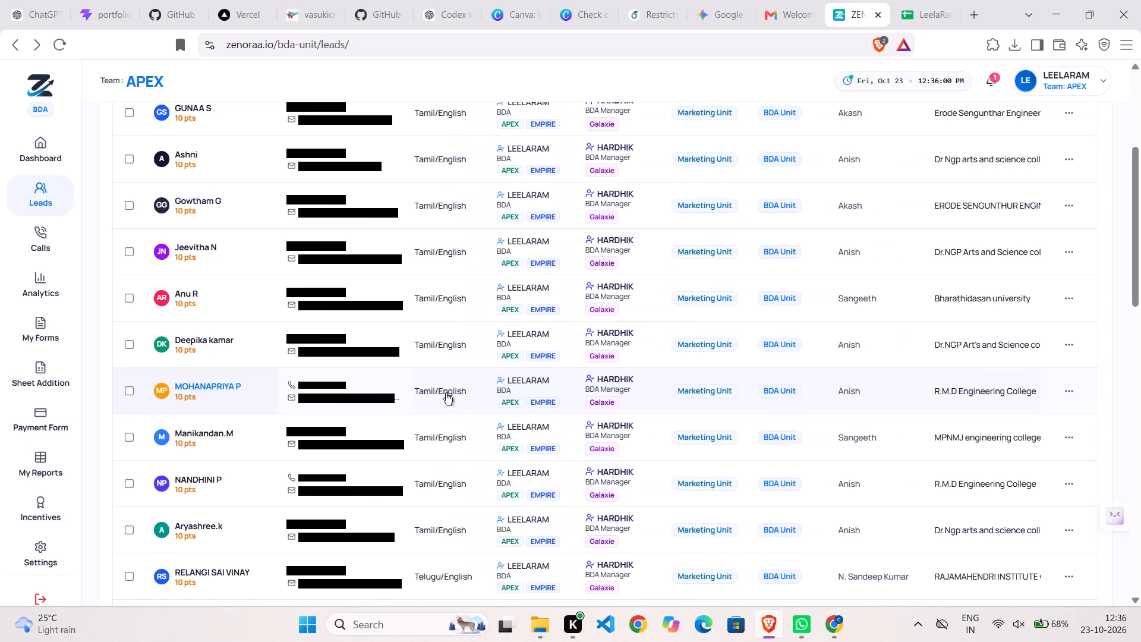
pyautogui.hscroll(-1, 446, 393)
pyautogui.scroll(1, 446, 393)
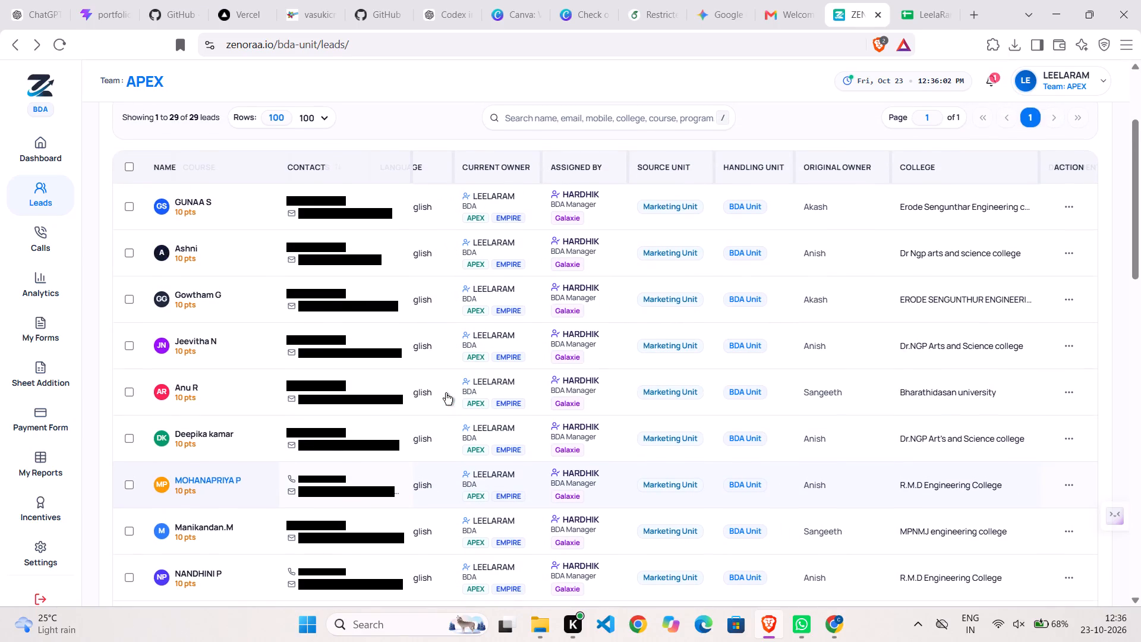
# Examine the original owner, college, department and section of LEELARAM's leads alongside their status, language, current owner and assigner.
pyautogui.scroll(1, 446, 393)
pyautogui.hscroll(2, 446, 393)
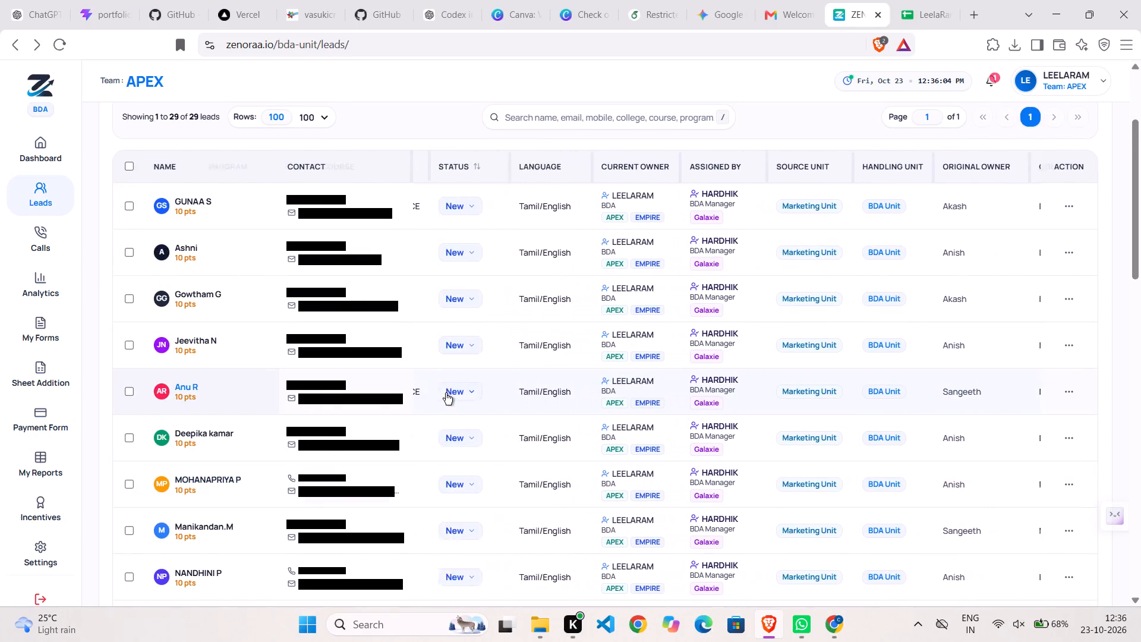
pyautogui.hscroll(2, 446, 393)
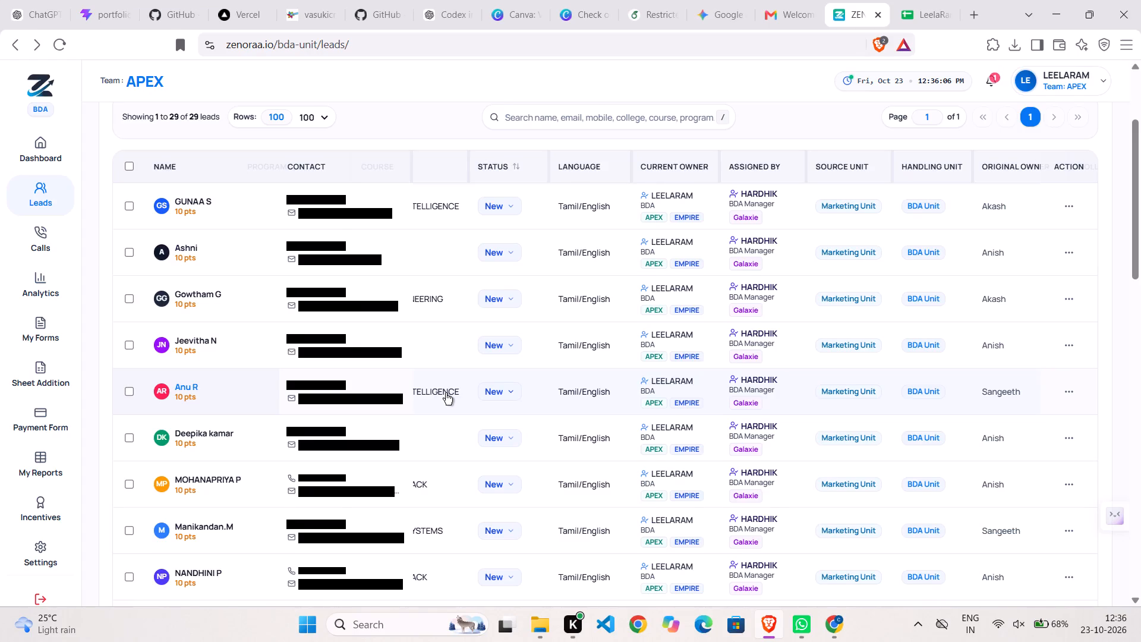
pyautogui.scroll(-1, 446, 393)
pyautogui.scroll(1, 446, 393)
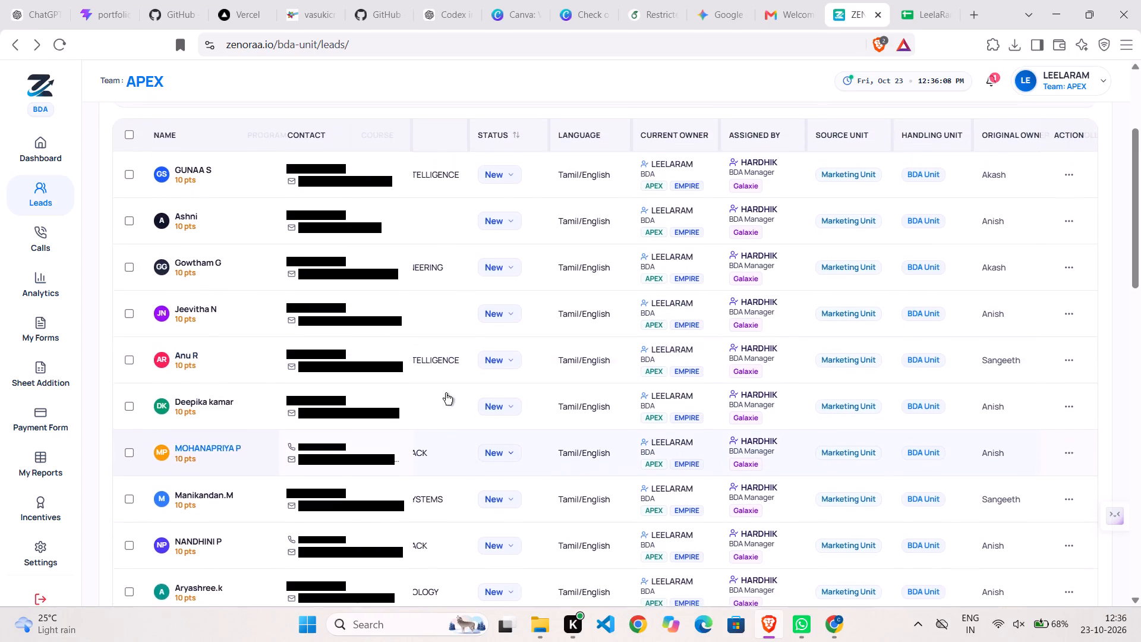
pyautogui.scroll(1, 446, 393)
pyautogui.hscroll(-4, 446, 393)
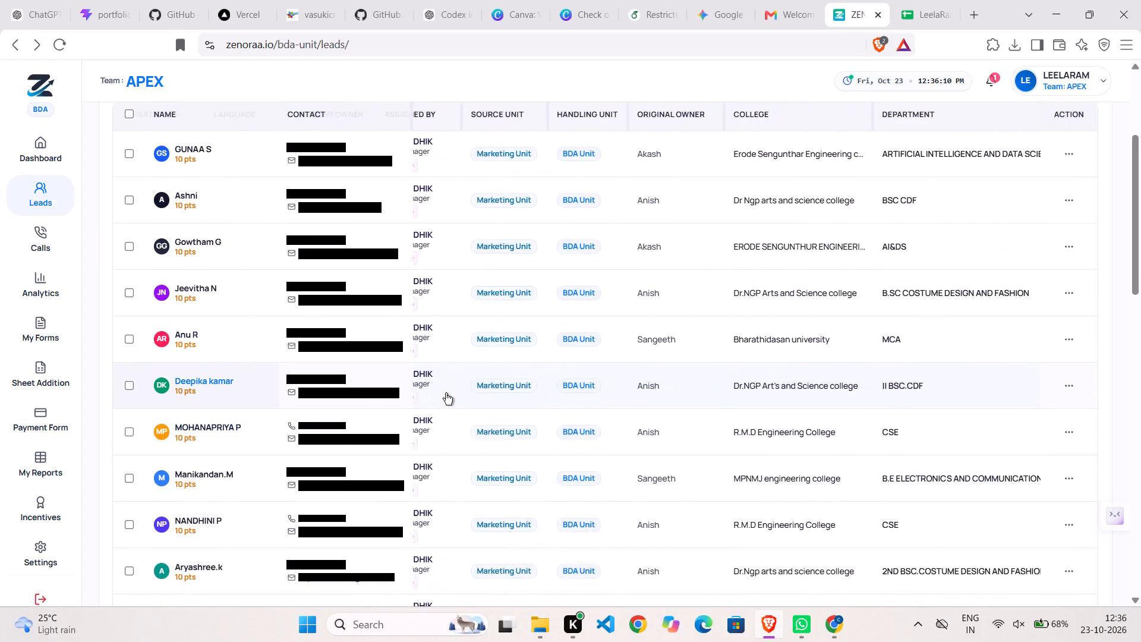
pyautogui.hscroll(-1, 446, 393)
pyautogui.scroll(-4, 446, 393)
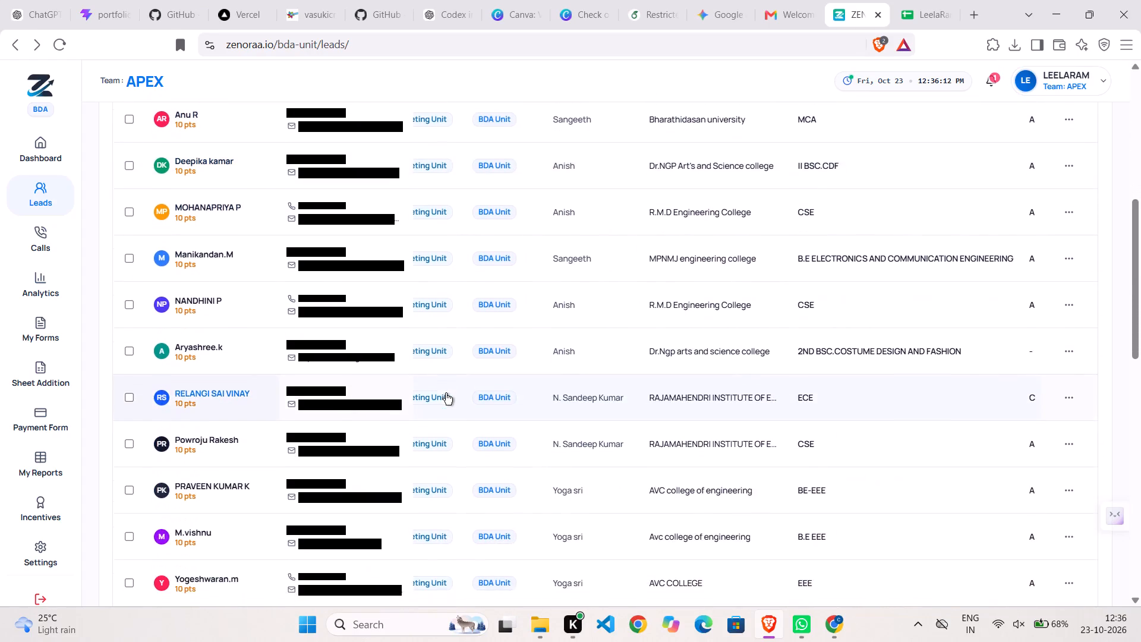
pyautogui.scroll(-1, 446, 393)
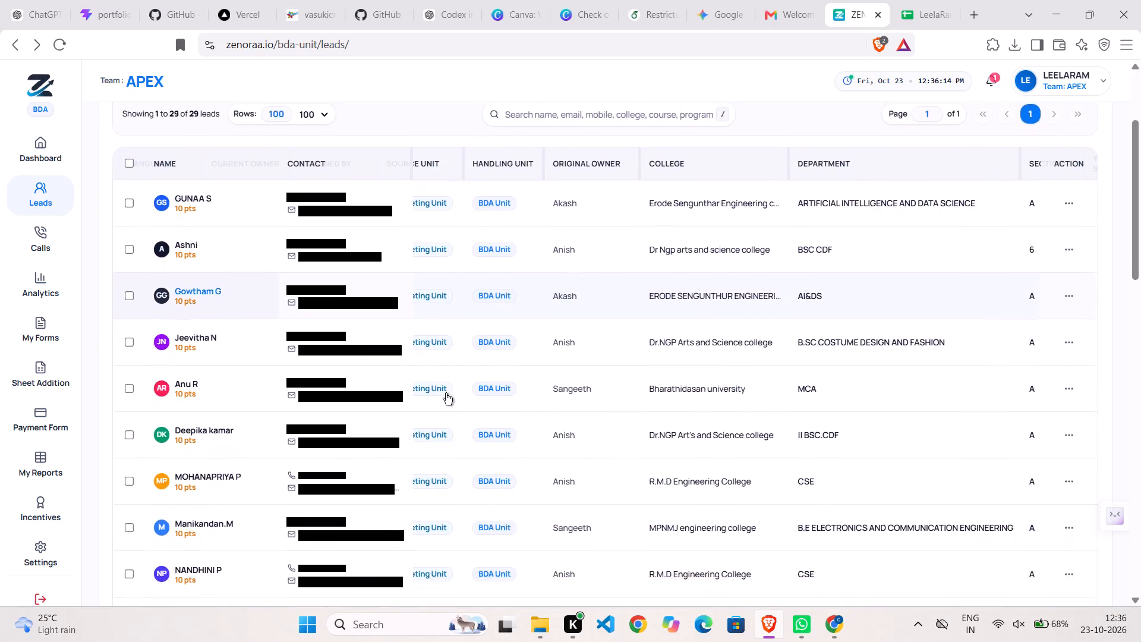
pyautogui.scroll(-4, 446, 393)
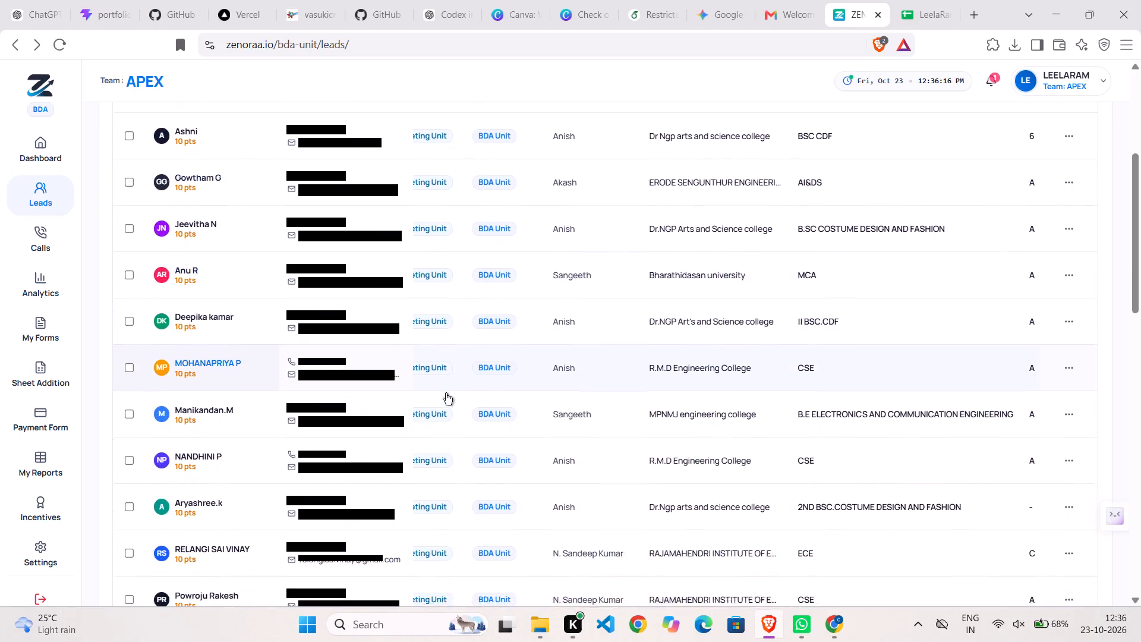
pyautogui.scroll(-1, 446, 393)
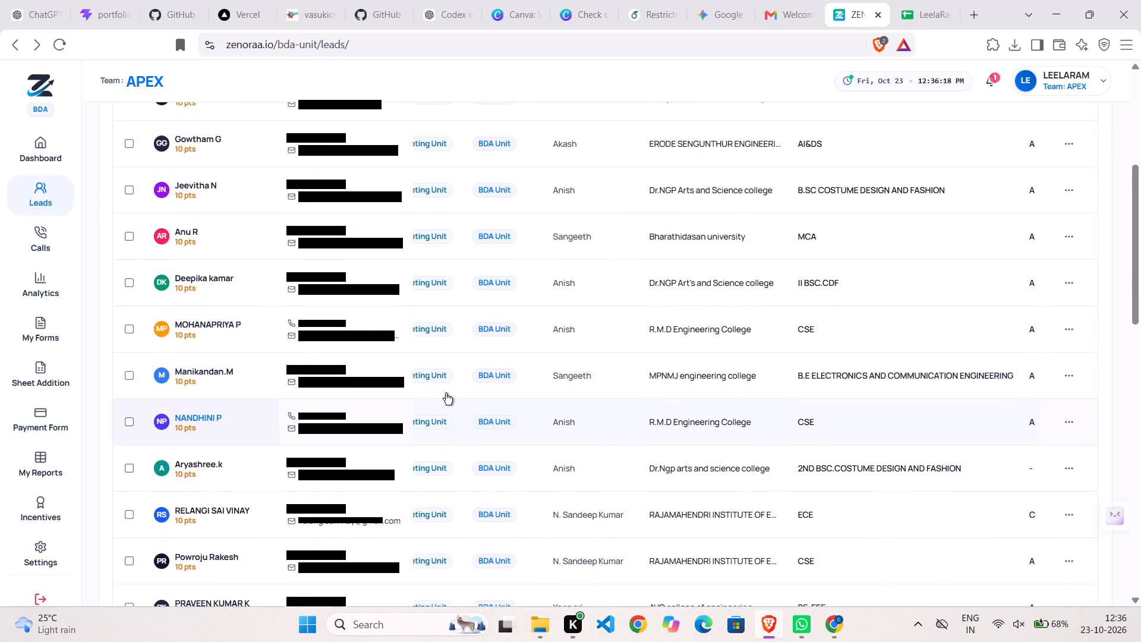
# Recheck the program, course, status, language, current owner, assigner and source unit of LEELARAM's leads.
pyautogui.hscroll(4, 446, 393)
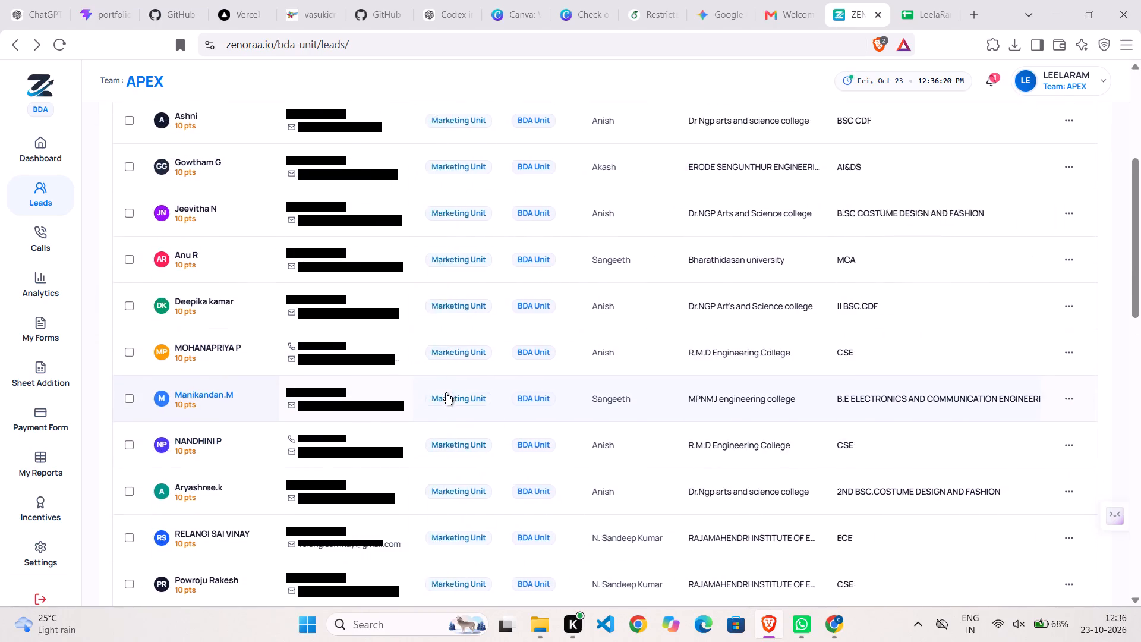
pyautogui.hscroll(5, 446, 393)
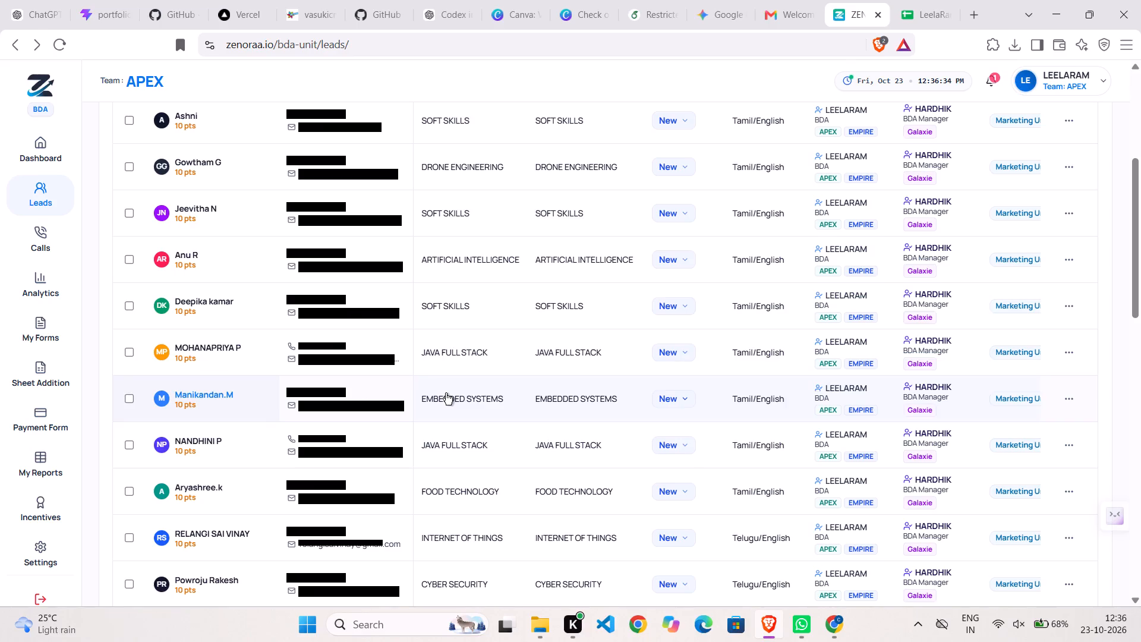
pyautogui.scroll(3, 446, 393)
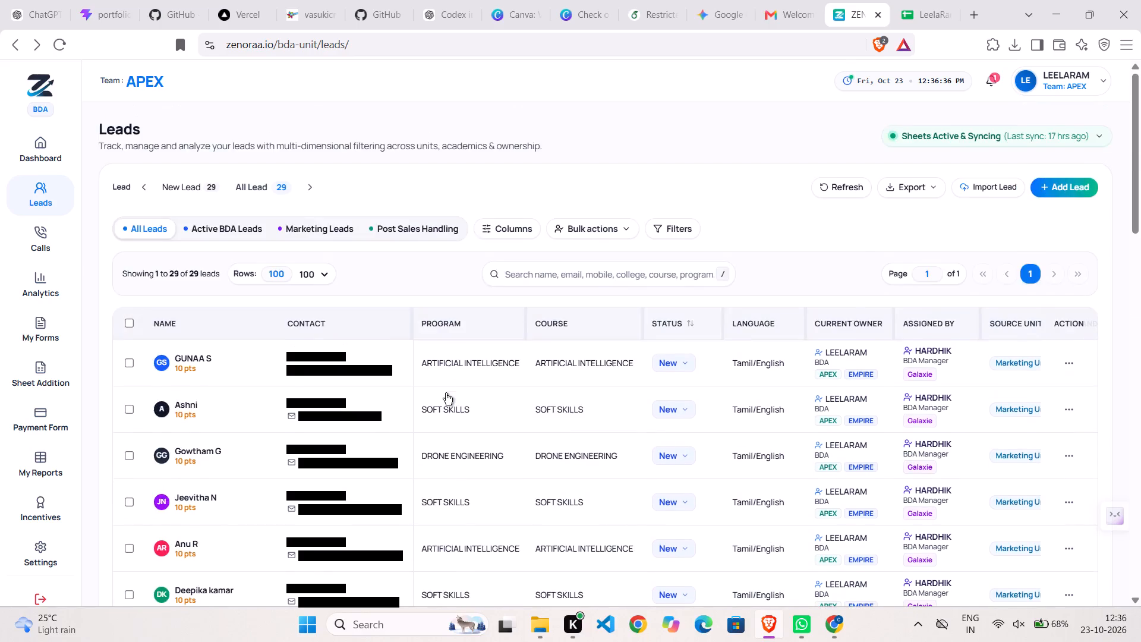
pyautogui.scroll(-1, 446, 393)
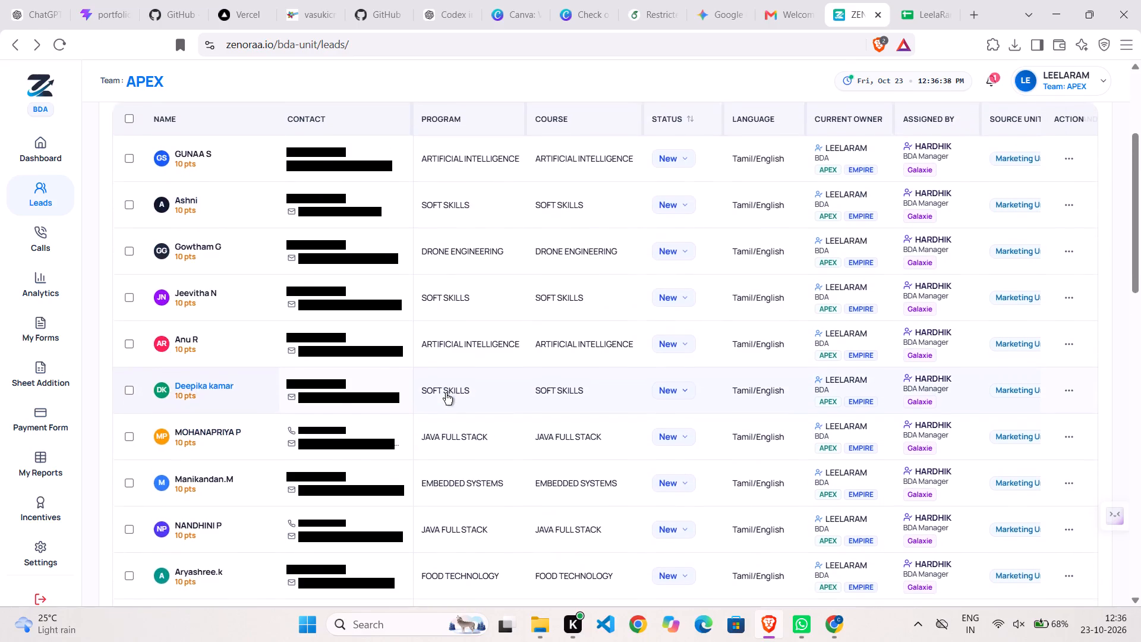
pyautogui.scroll(-1, 446, 393)
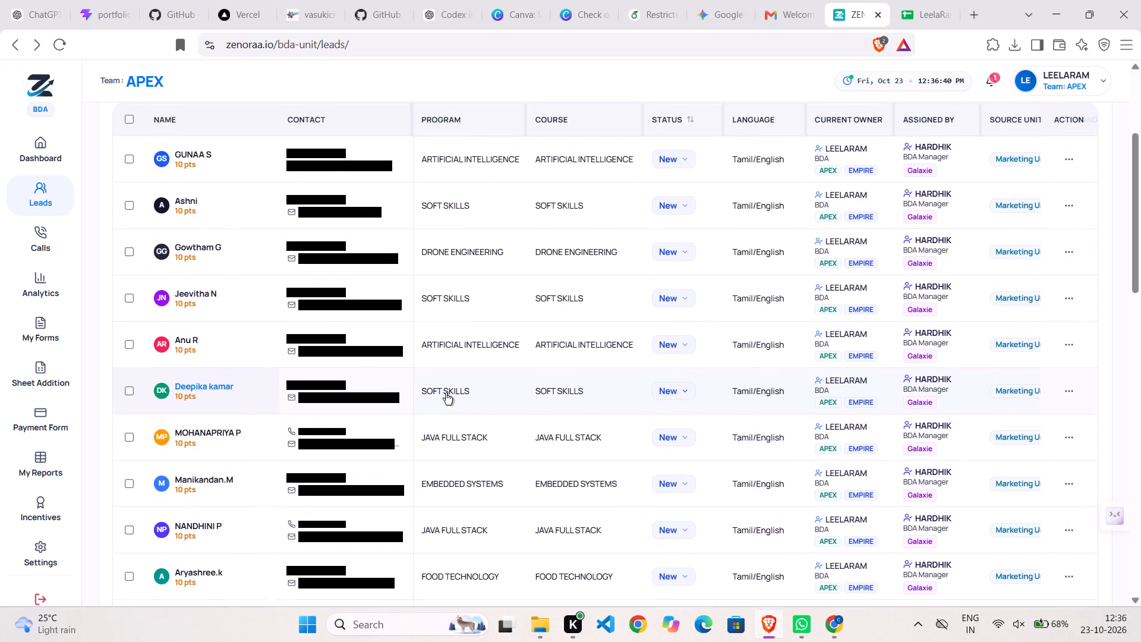
pyautogui.scroll(-1, 446, 393)
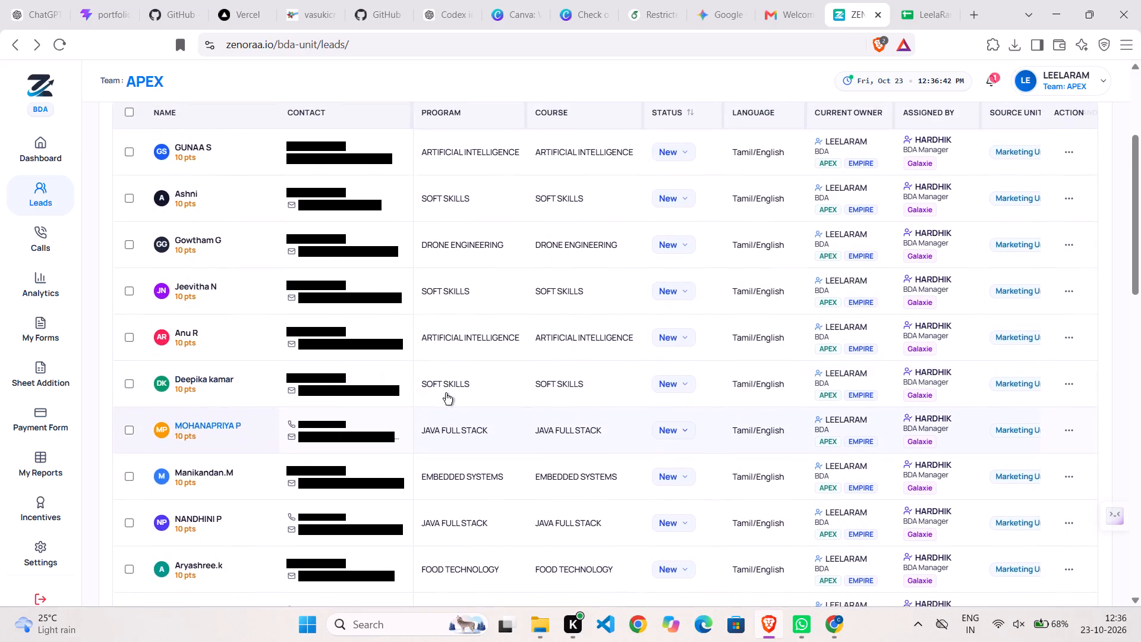
pyautogui.scroll(-1, 446, 393)
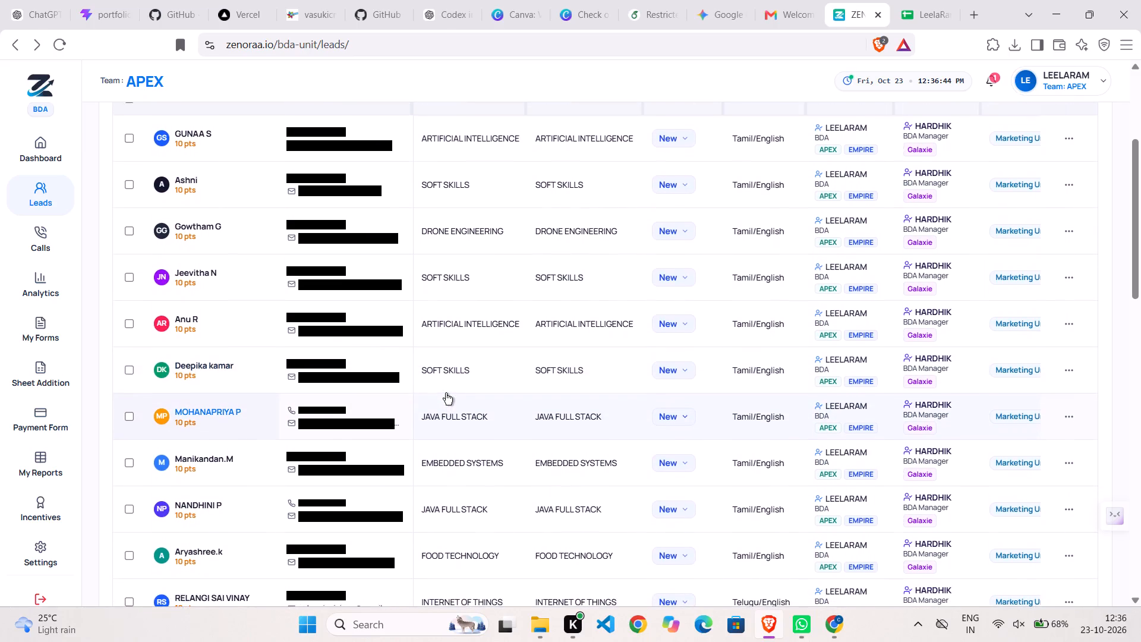
pyautogui.scroll(1, 446, 393)
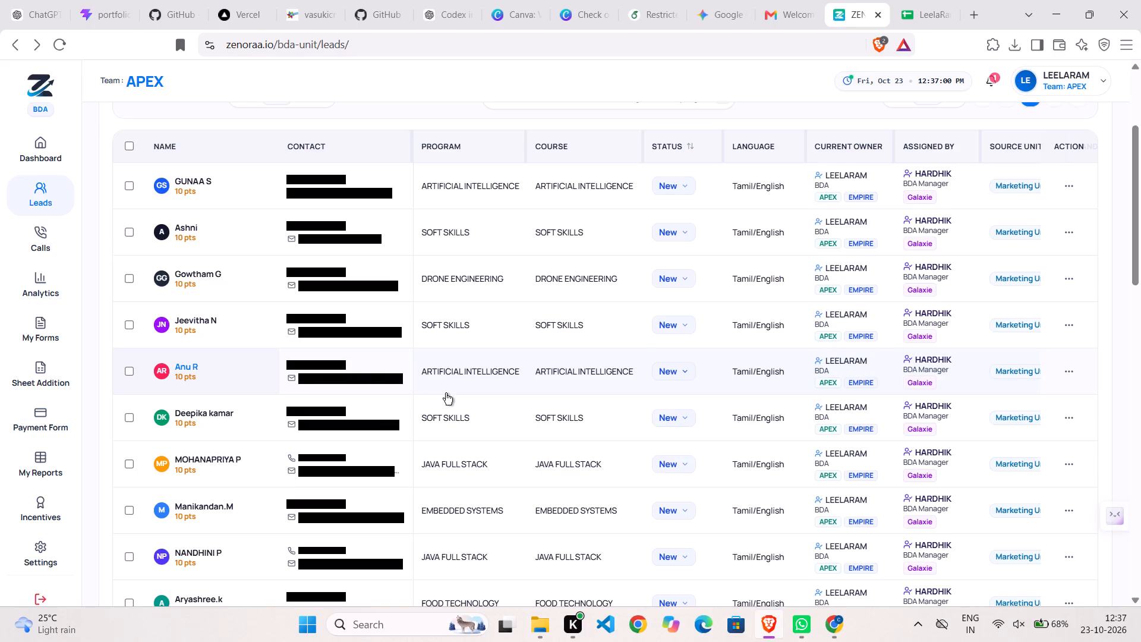
pyautogui.scroll(-1, 446, 393)
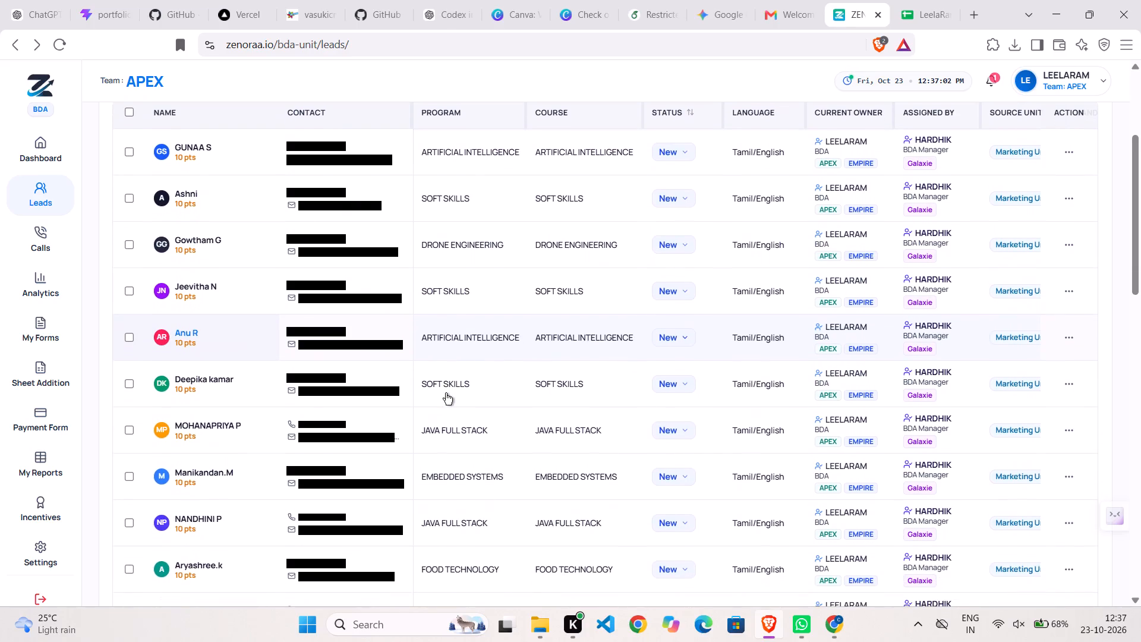
pyautogui.scroll(-1, 446, 393)
pyautogui.scroll(1, 446, 393)
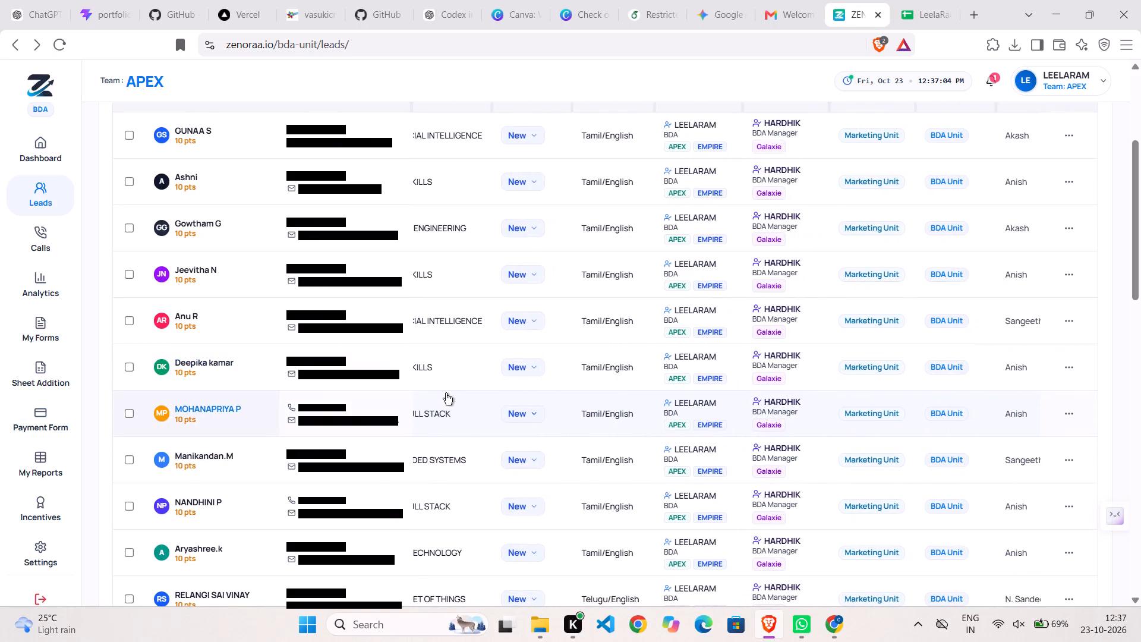
pyautogui.scroll(1, 446, 393)
pyautogui.hscroll(4, 446, 393)
pyautogui.scroll(1, 446, 393)
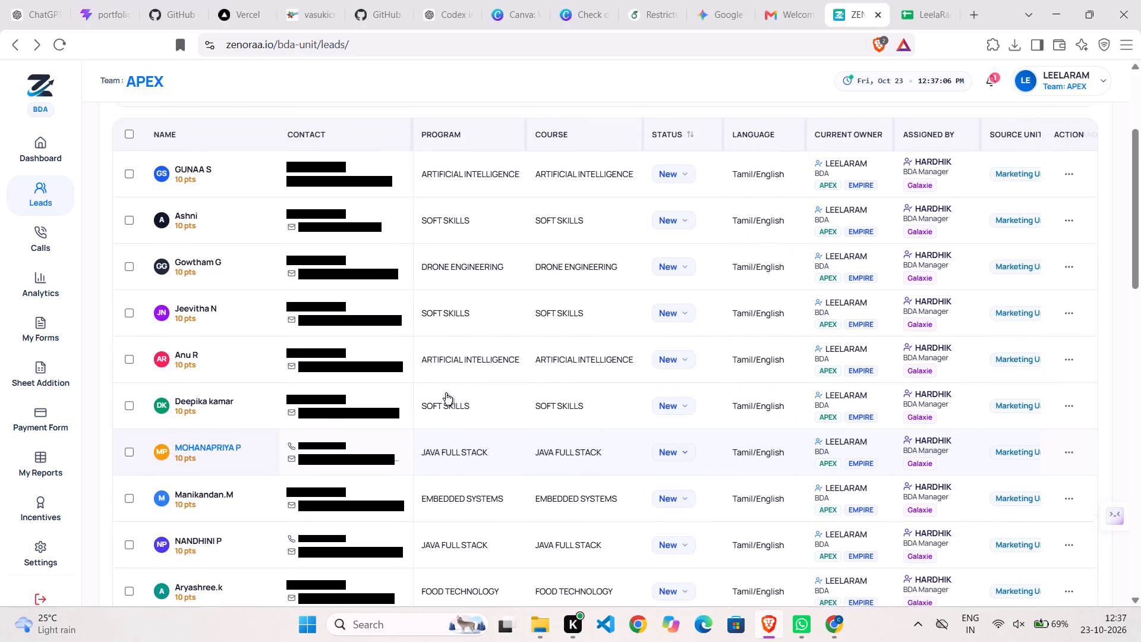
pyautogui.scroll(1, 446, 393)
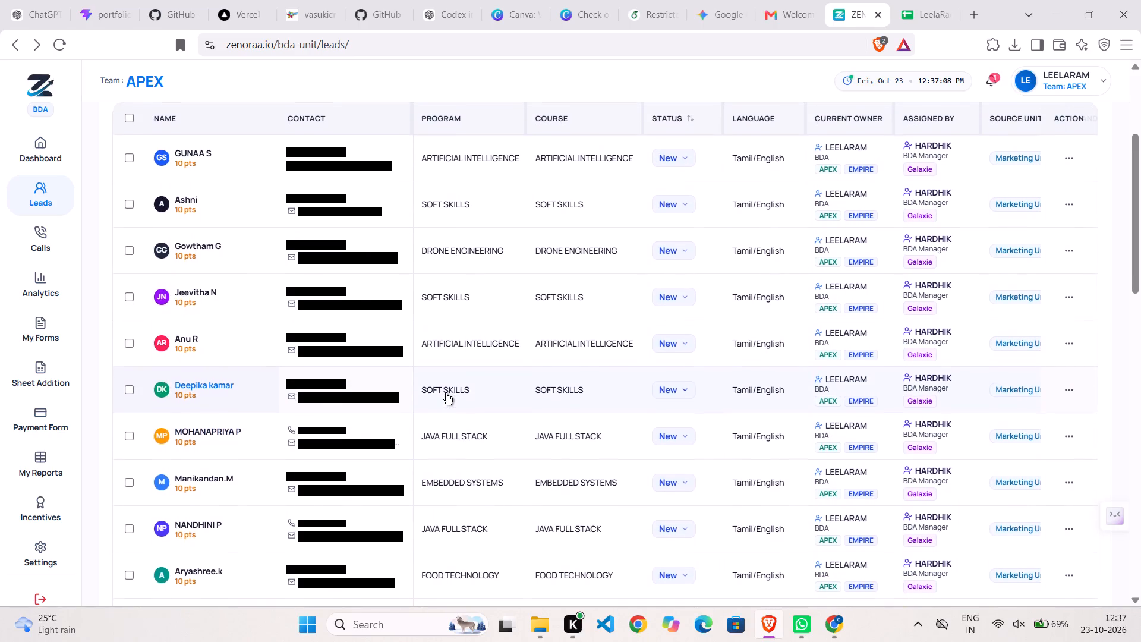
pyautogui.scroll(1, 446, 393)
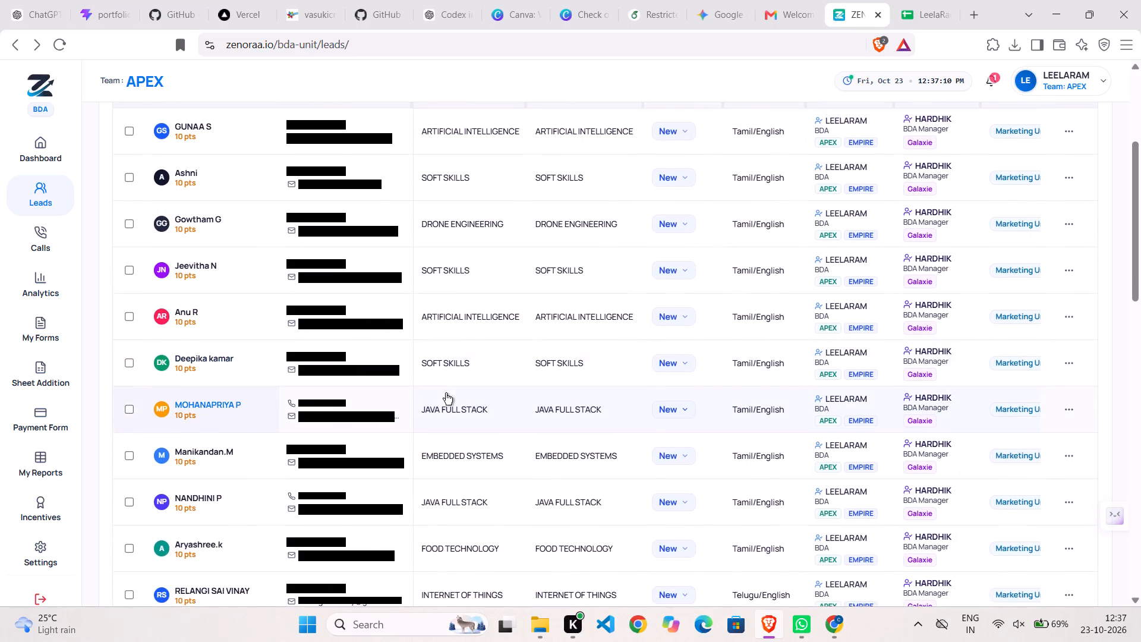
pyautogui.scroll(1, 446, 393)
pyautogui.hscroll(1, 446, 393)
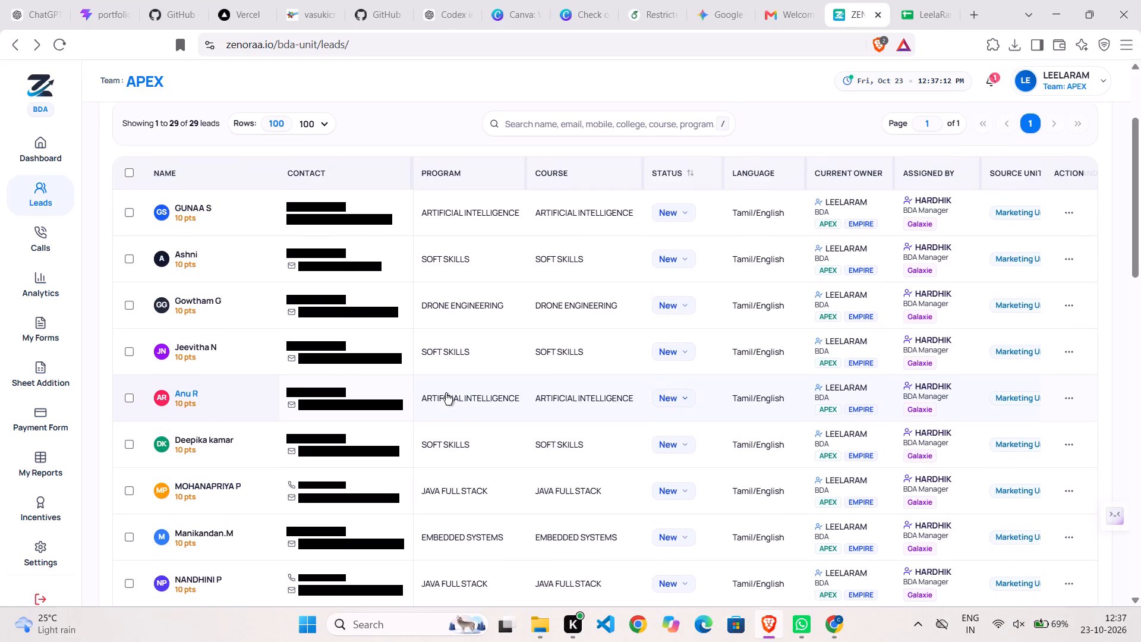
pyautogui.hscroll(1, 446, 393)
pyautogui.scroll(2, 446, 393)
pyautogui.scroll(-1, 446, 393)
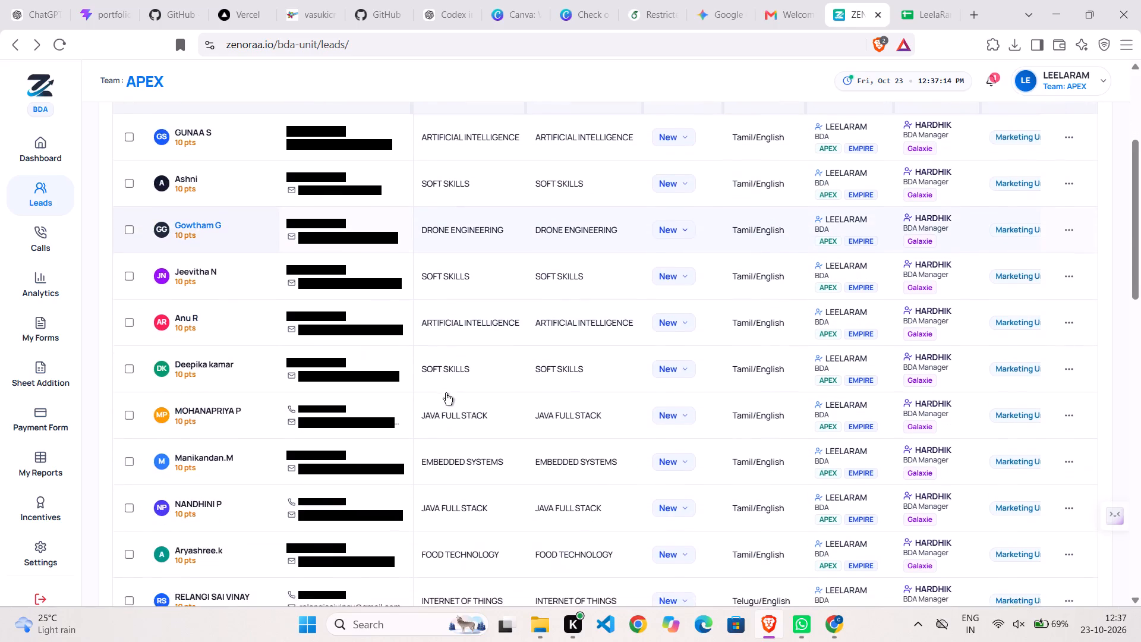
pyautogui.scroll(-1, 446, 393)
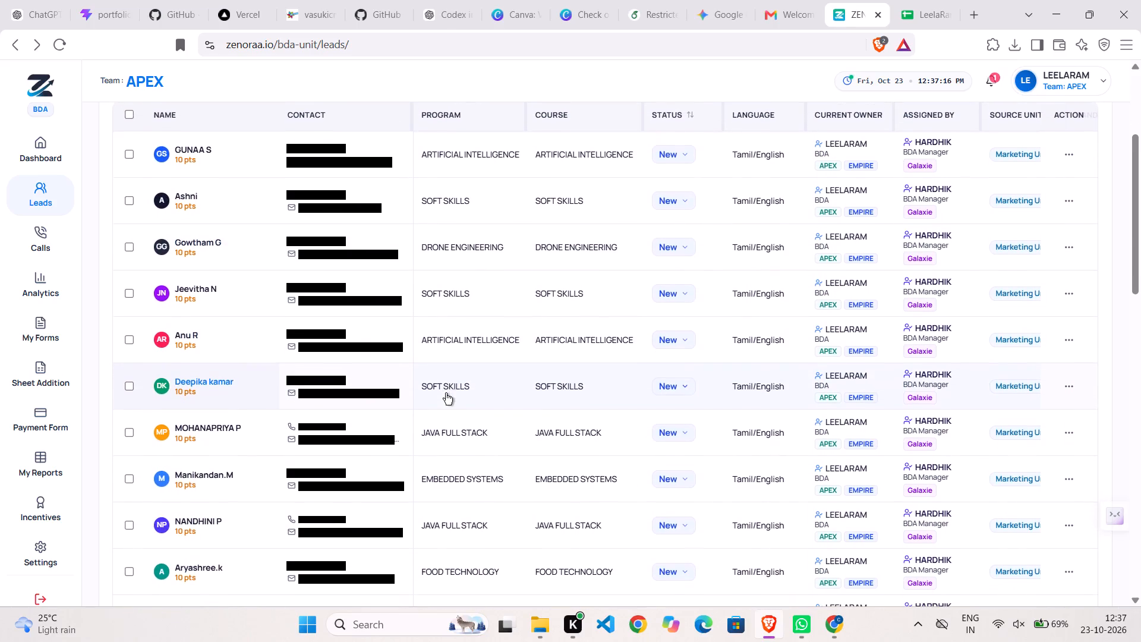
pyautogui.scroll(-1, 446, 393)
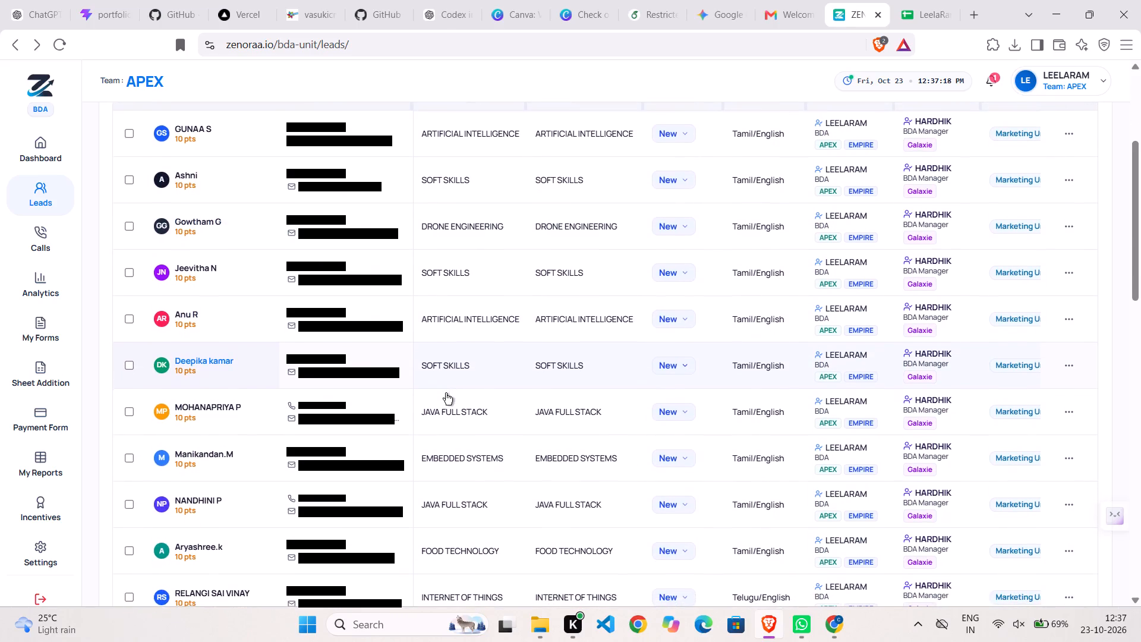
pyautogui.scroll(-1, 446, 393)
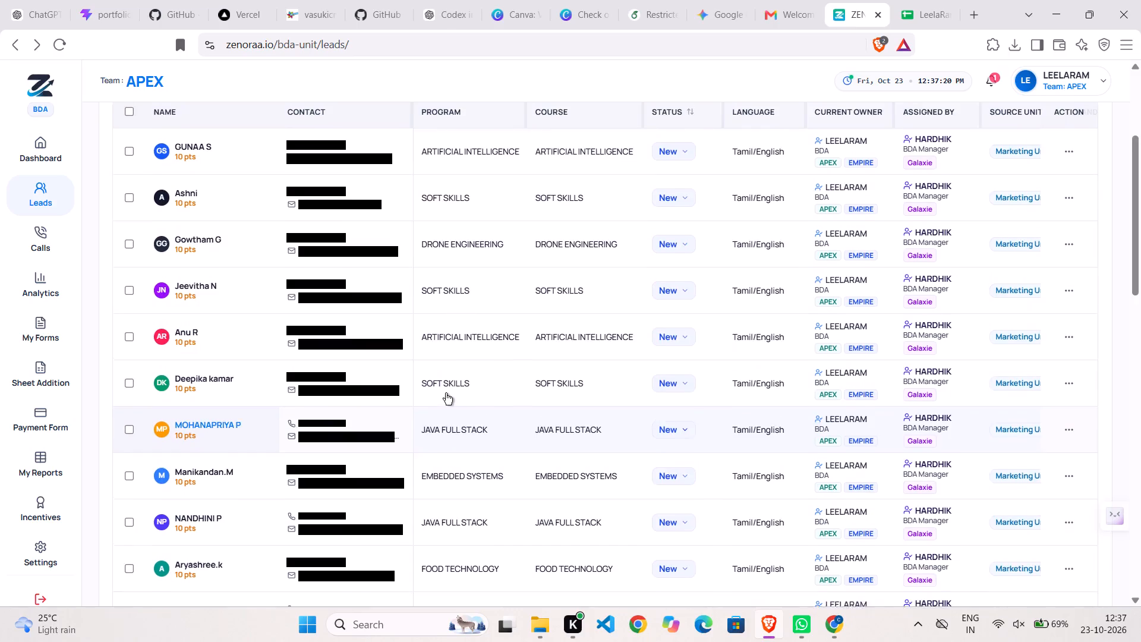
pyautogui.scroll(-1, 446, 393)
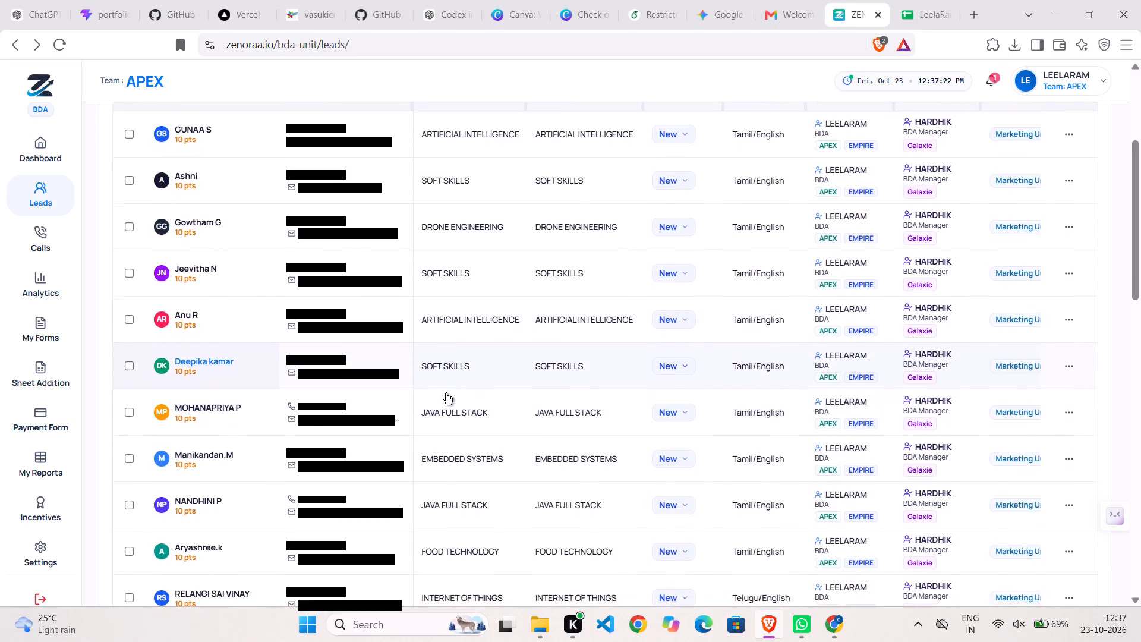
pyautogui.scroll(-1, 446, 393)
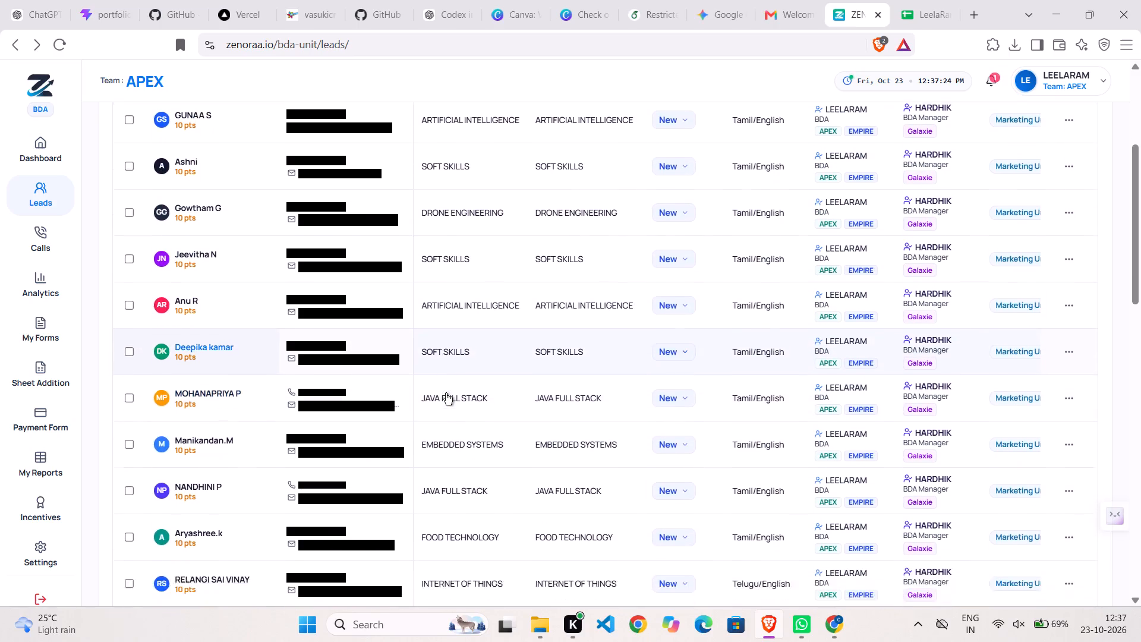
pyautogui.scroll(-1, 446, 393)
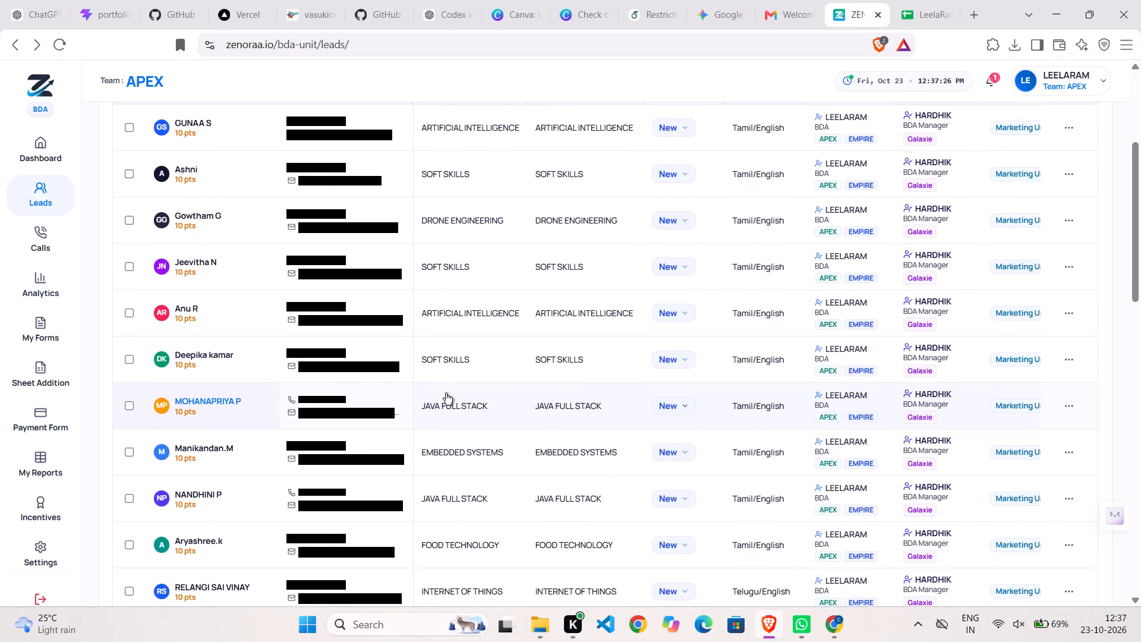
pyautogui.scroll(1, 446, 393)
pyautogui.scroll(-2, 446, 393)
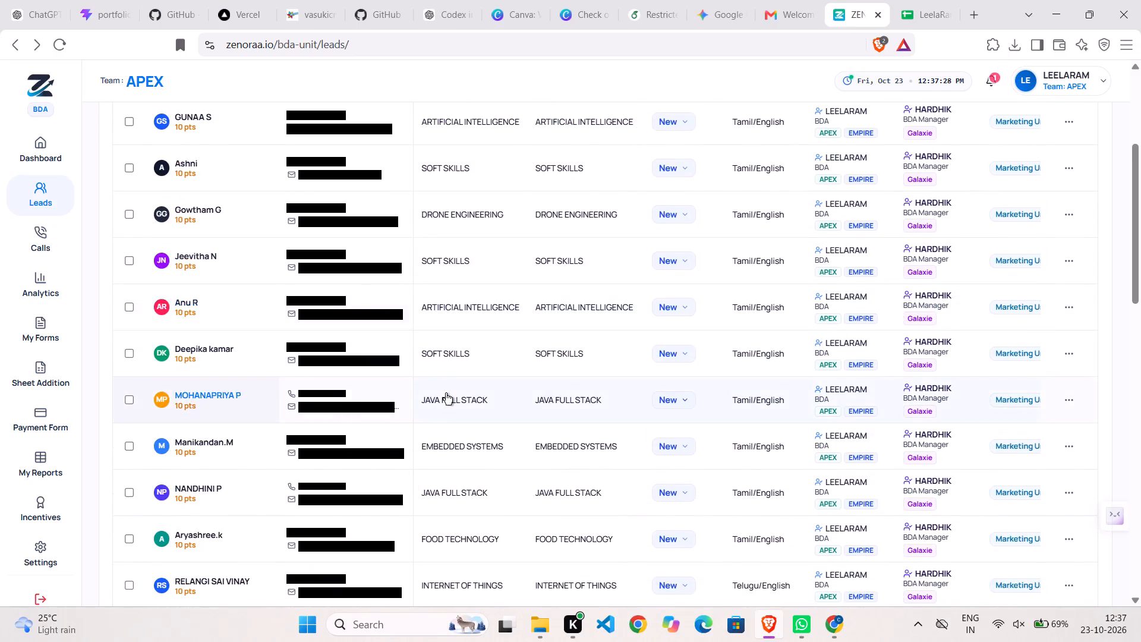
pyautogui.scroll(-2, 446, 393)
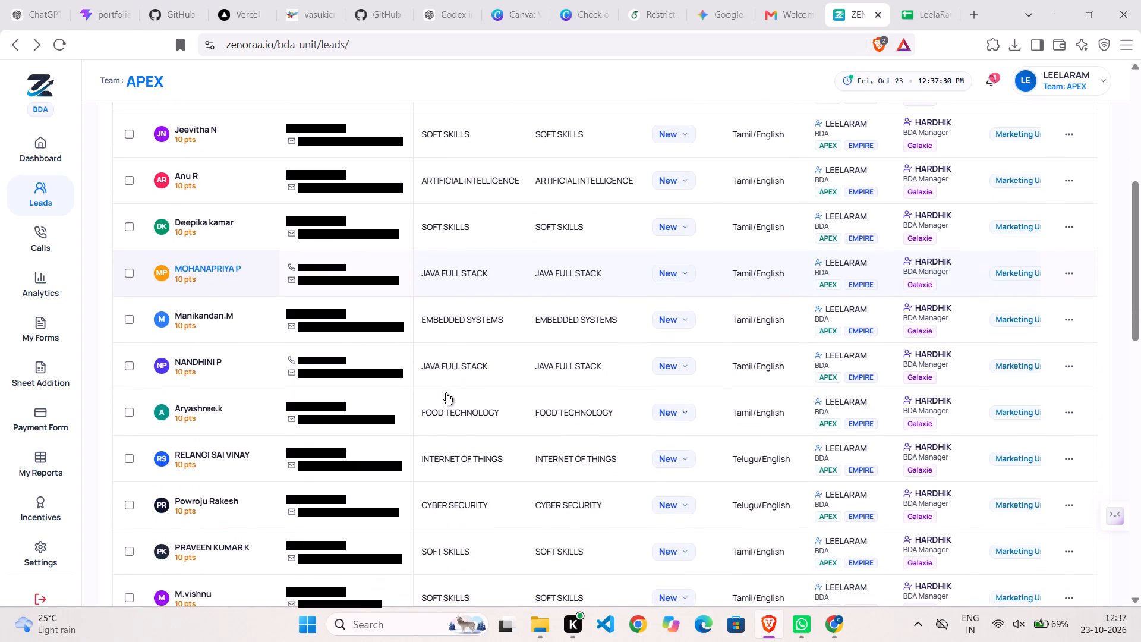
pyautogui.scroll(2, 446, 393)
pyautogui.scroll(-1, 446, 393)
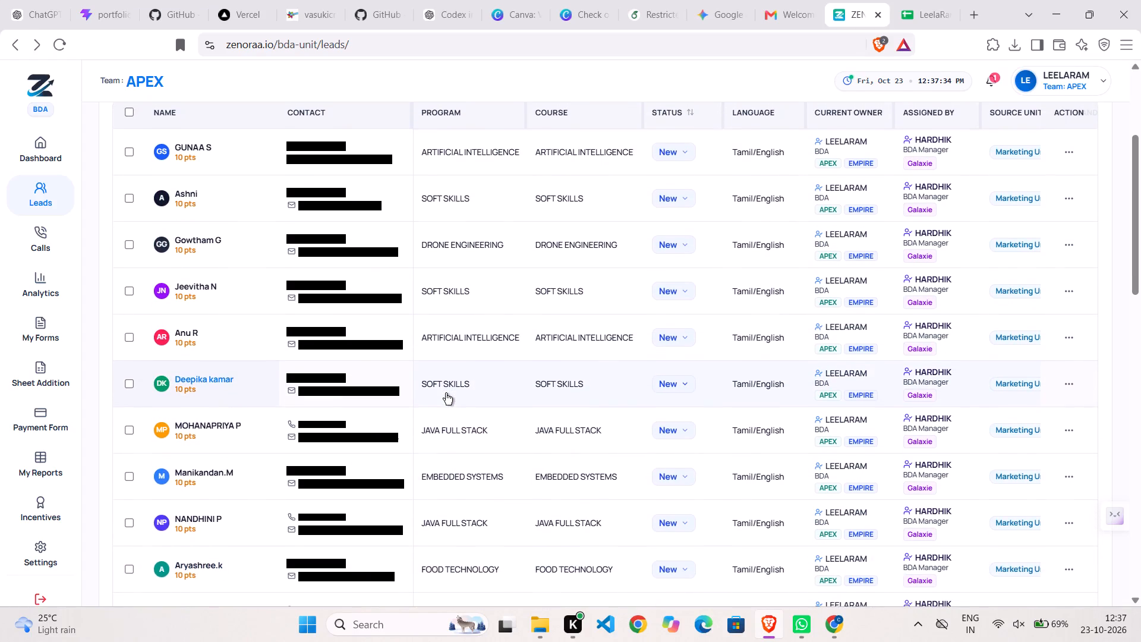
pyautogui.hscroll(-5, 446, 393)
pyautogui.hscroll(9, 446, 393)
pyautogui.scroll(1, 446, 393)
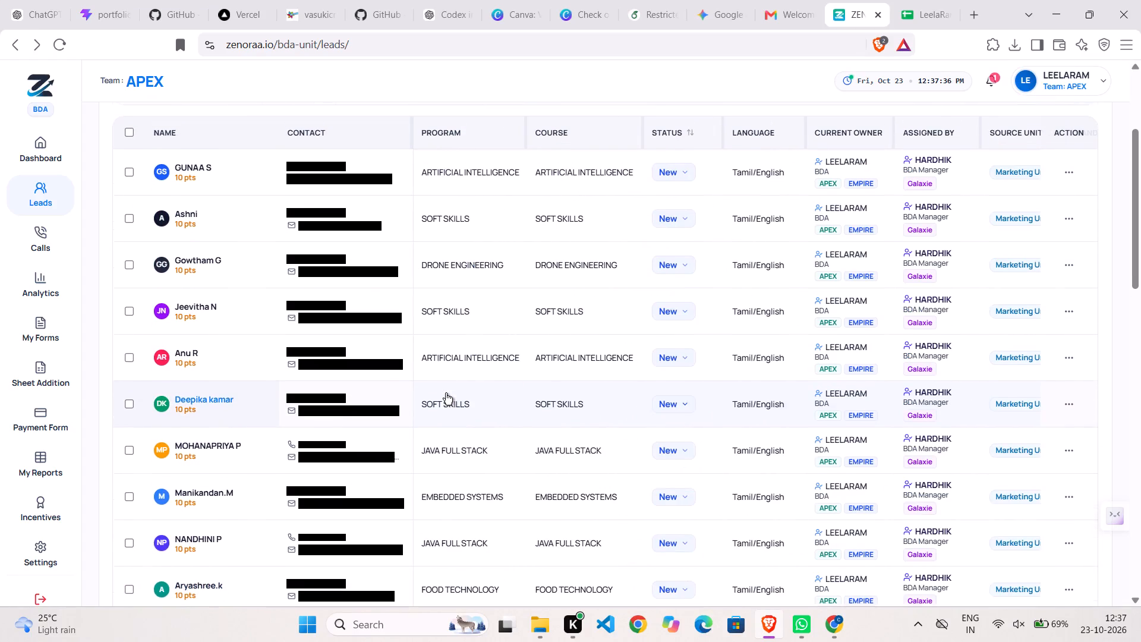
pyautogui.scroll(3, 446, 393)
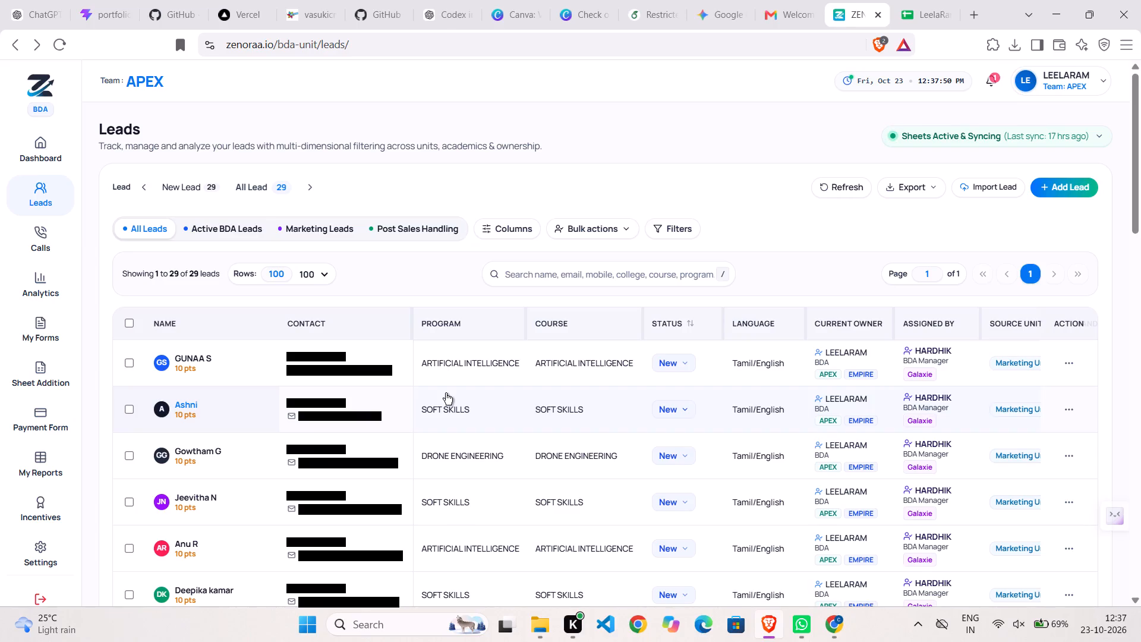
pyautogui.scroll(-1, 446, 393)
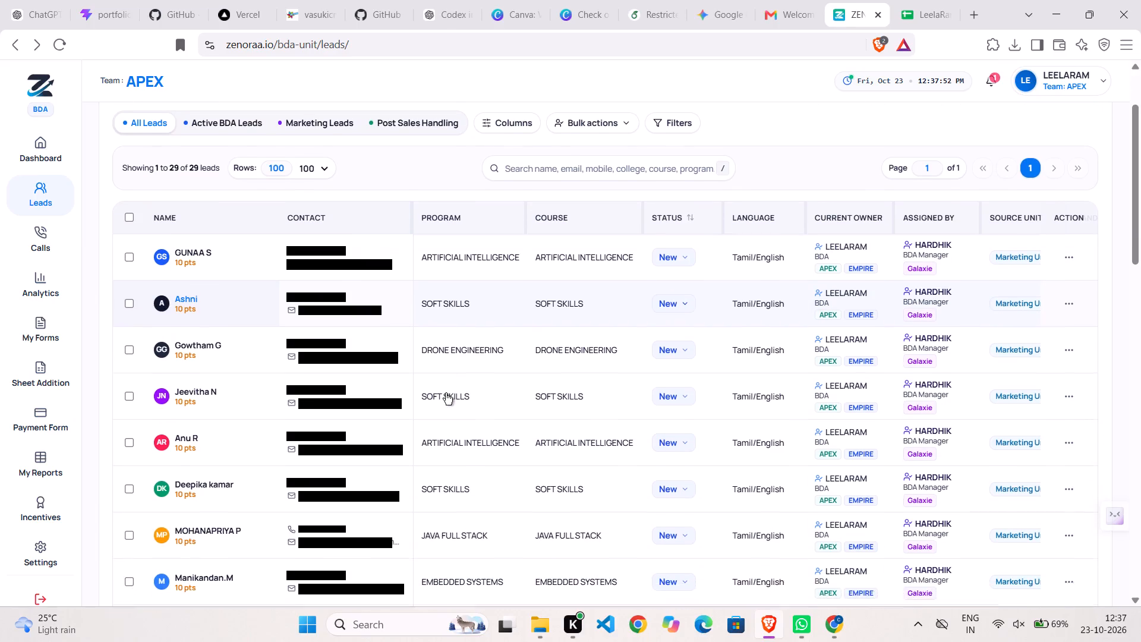
# Review the source unit, handling unit, original owner, college and department of LEELARAM's leads.
pyautogui.scroll(-1, 446, 393)
pyautogui.hscroll(-4, 446, 393)
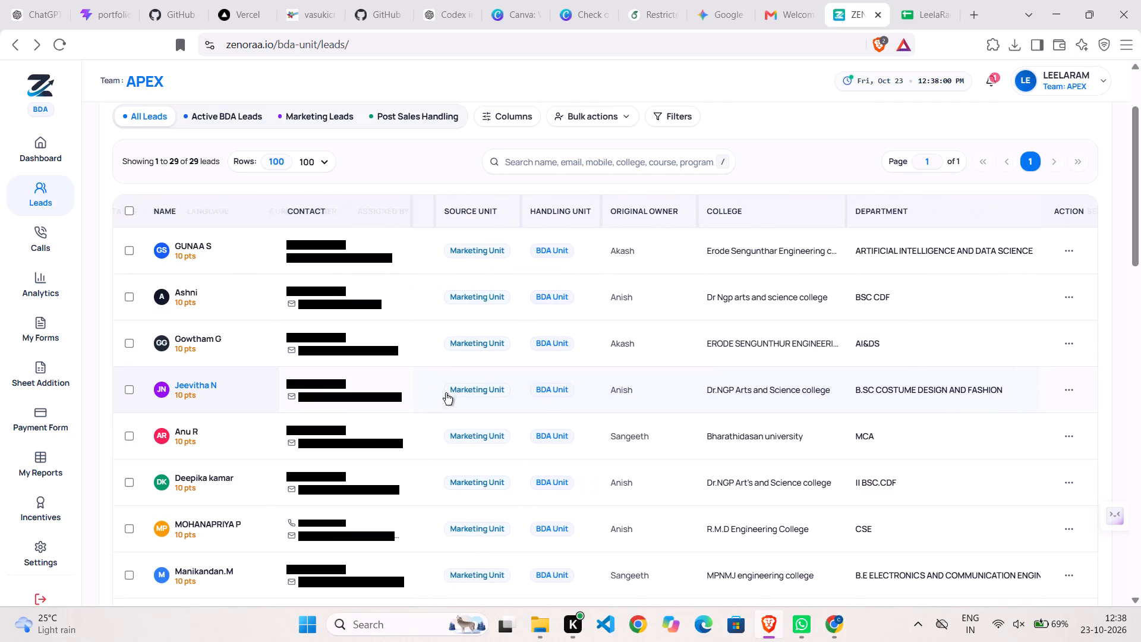
pyautogui.hscroll(9, 446, 393)
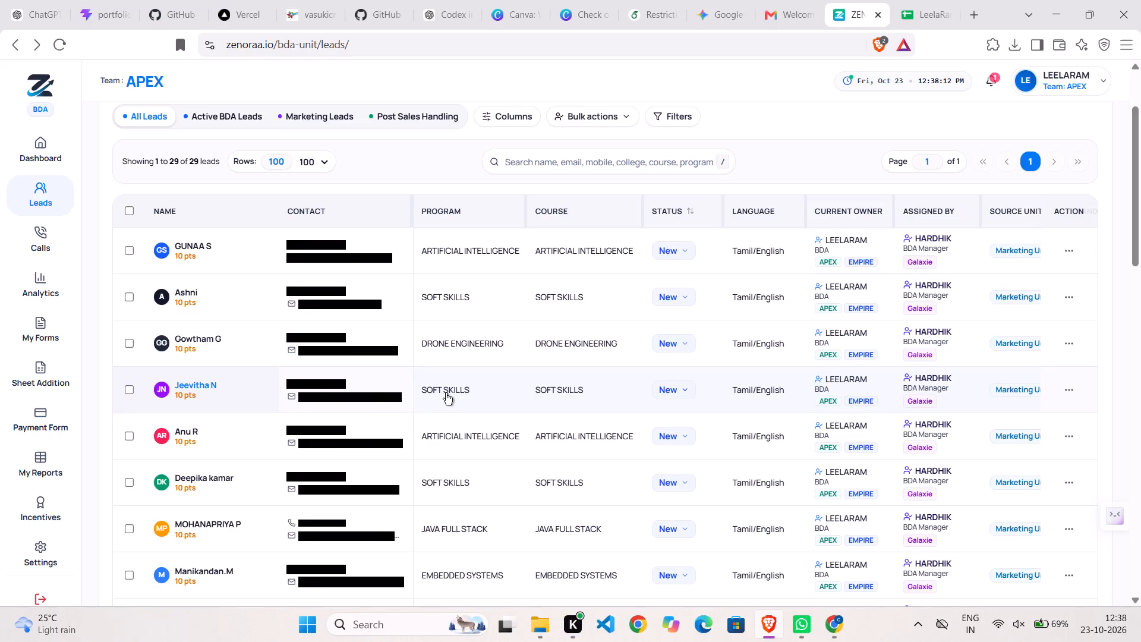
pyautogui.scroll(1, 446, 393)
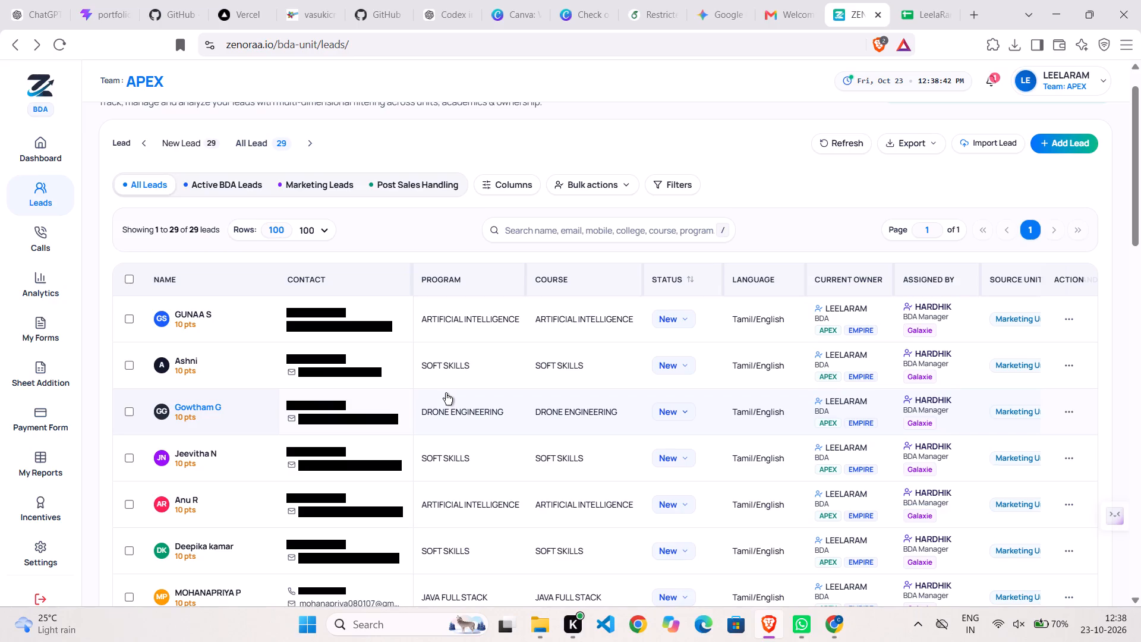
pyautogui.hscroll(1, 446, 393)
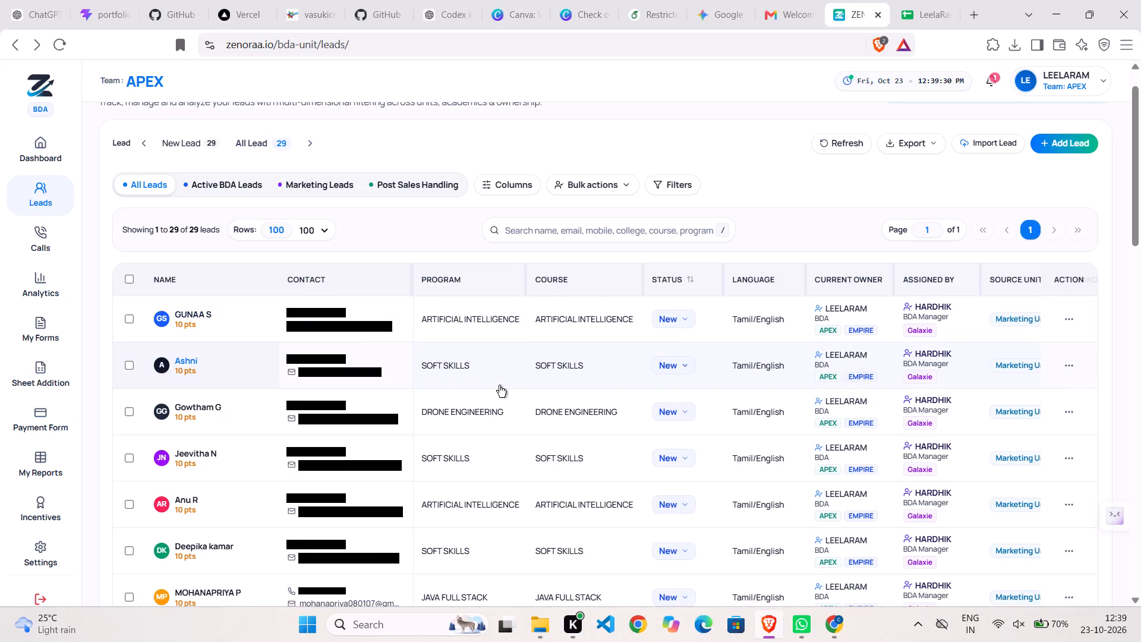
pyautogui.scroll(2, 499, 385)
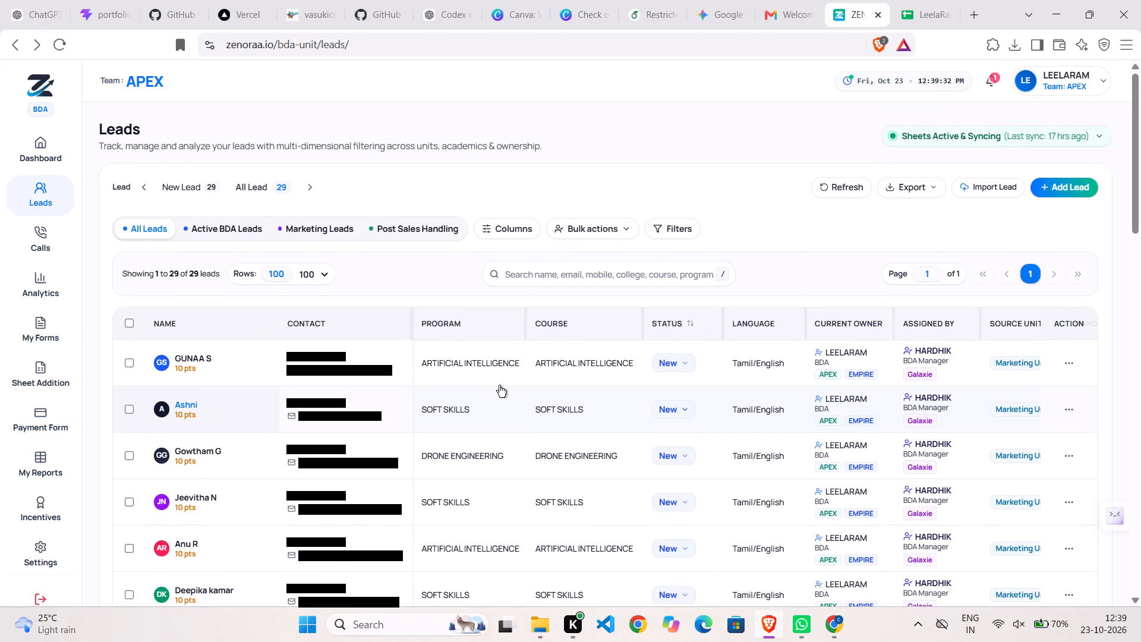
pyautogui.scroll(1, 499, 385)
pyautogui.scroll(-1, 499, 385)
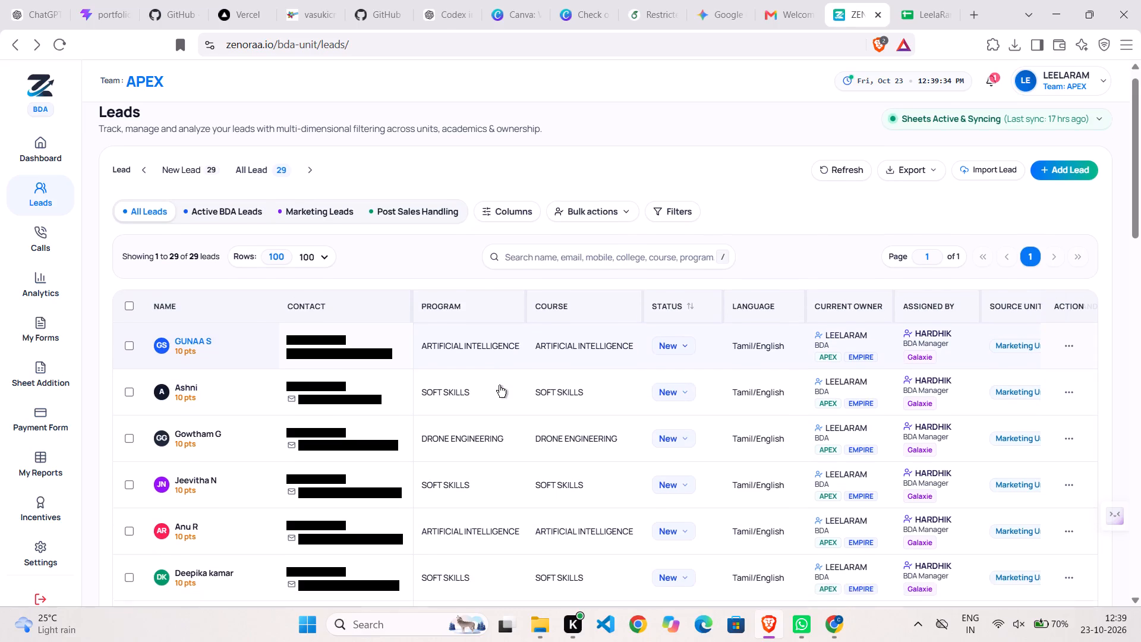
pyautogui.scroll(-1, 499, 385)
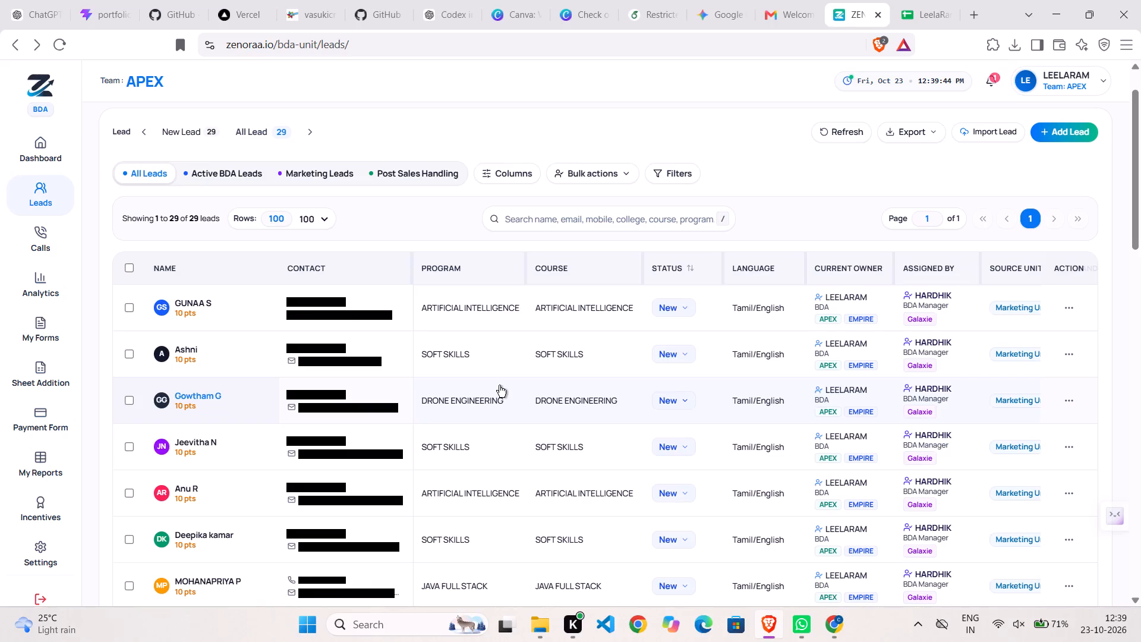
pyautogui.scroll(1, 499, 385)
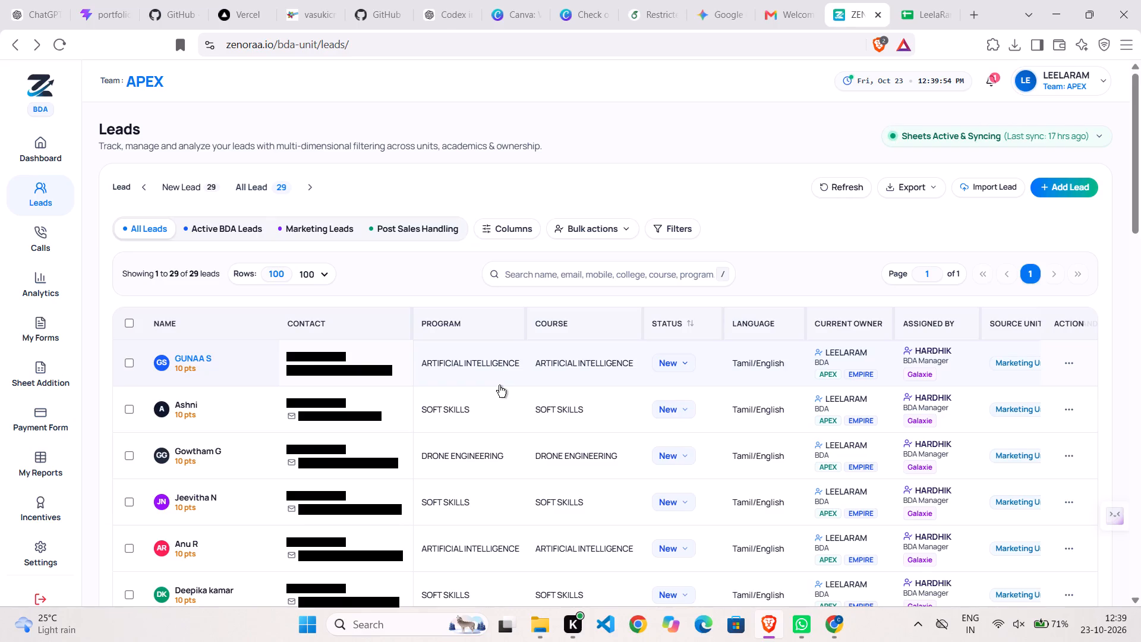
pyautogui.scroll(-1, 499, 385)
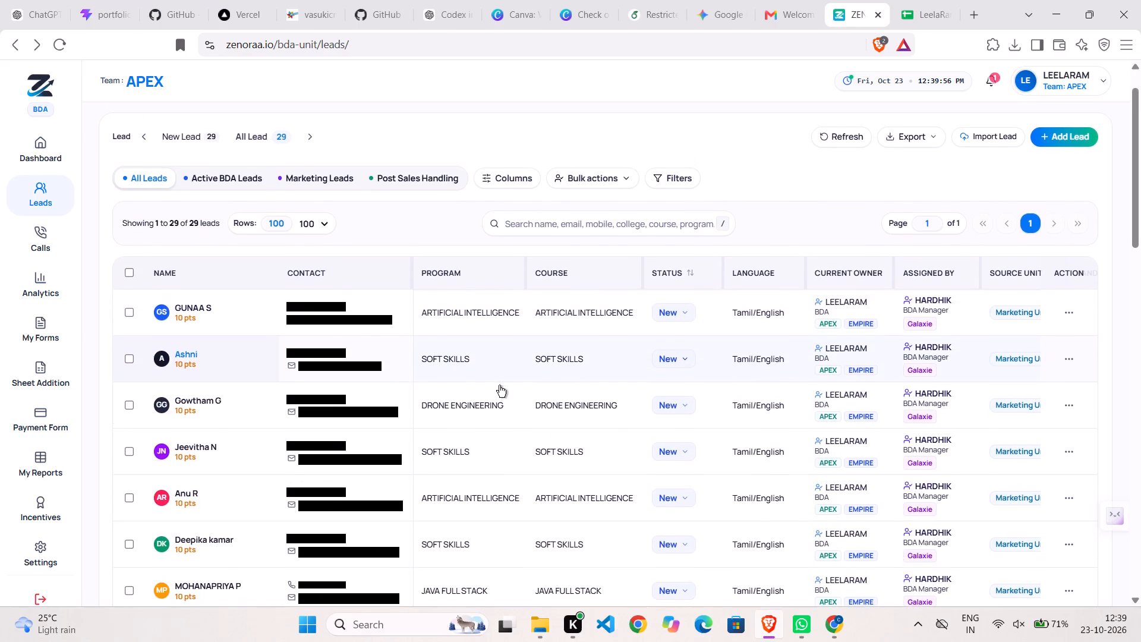
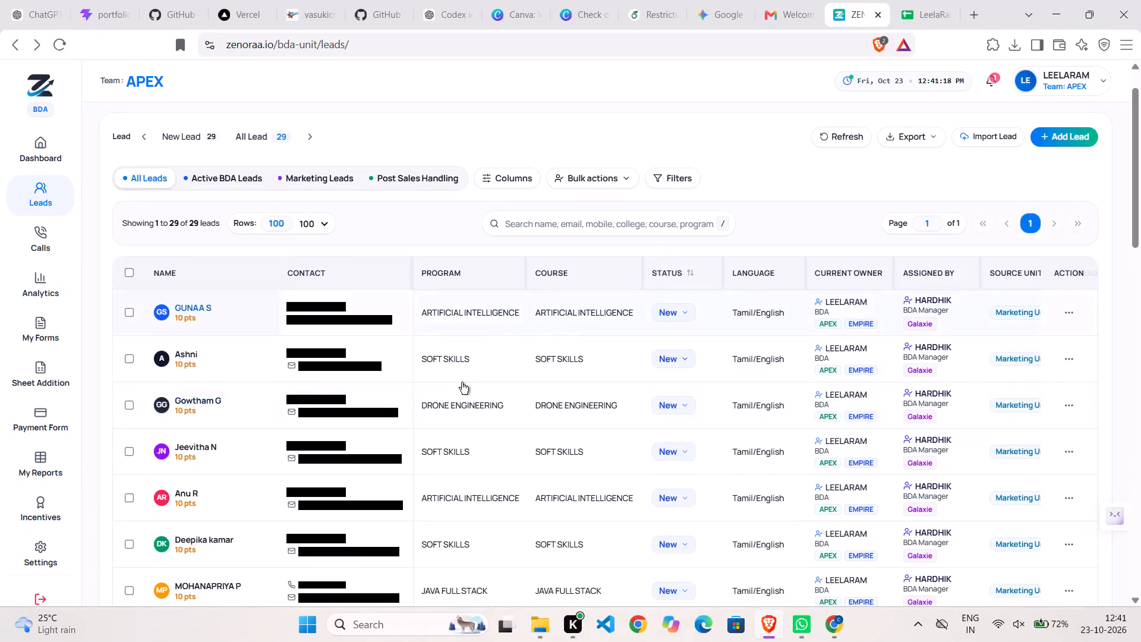
# Open the detail record of the first Artificial Intelligence lead in LEELARAM's leads table.
pyautogui.scroll(-1, 462, 382)
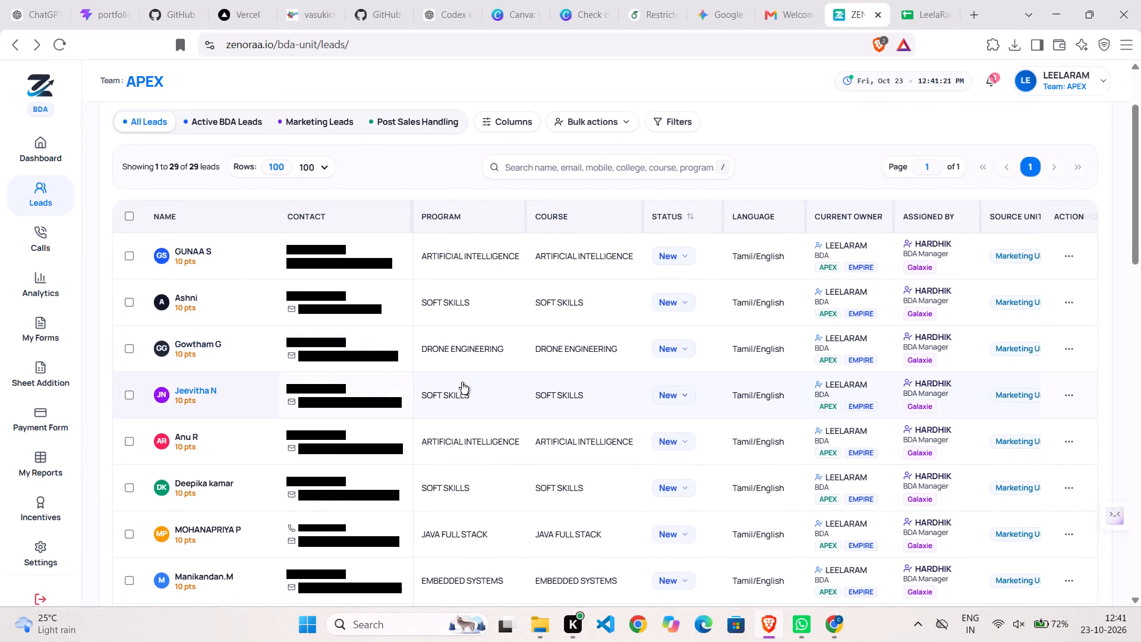
pyautogui.scroll(1, 462, 382)
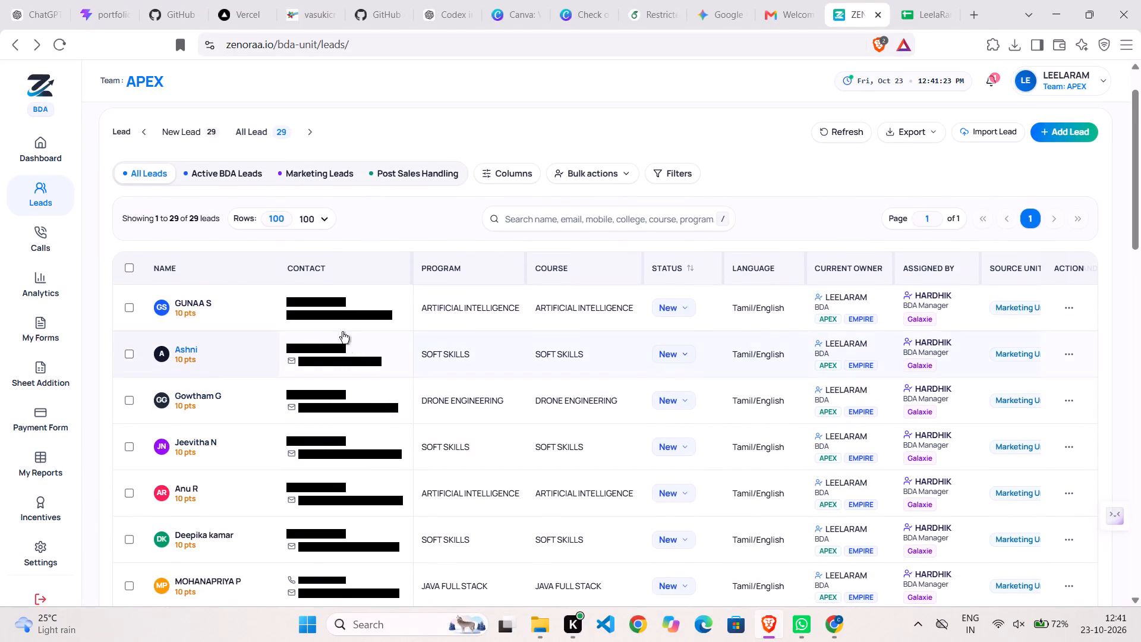
pyautogui.click(371, 306)
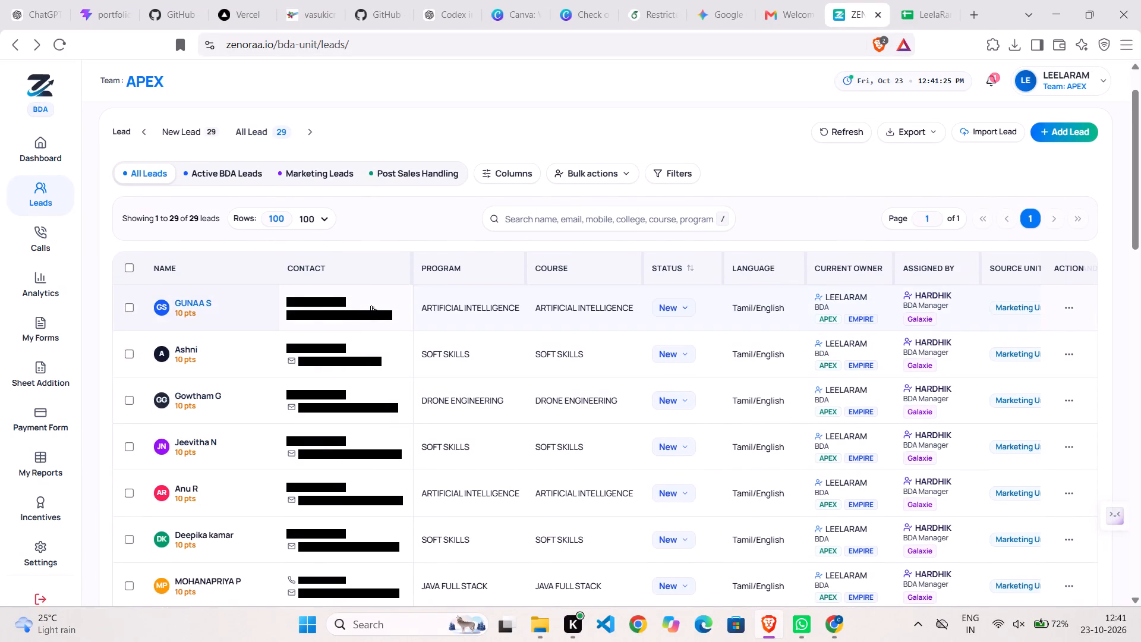
pyautogui.click(371, 306)
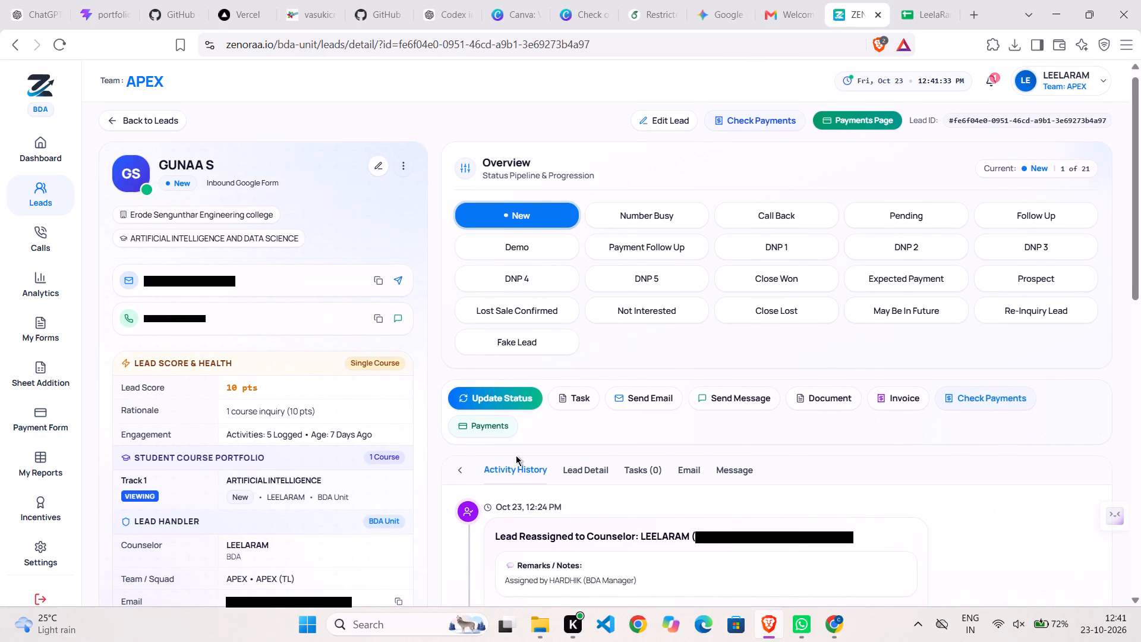
# Examine the lead's status pipeline, score, course portfolio, lead handler, original ingestion and reassignment entries in its activity history.
pyautogui.scroll(-1, 516, 455)
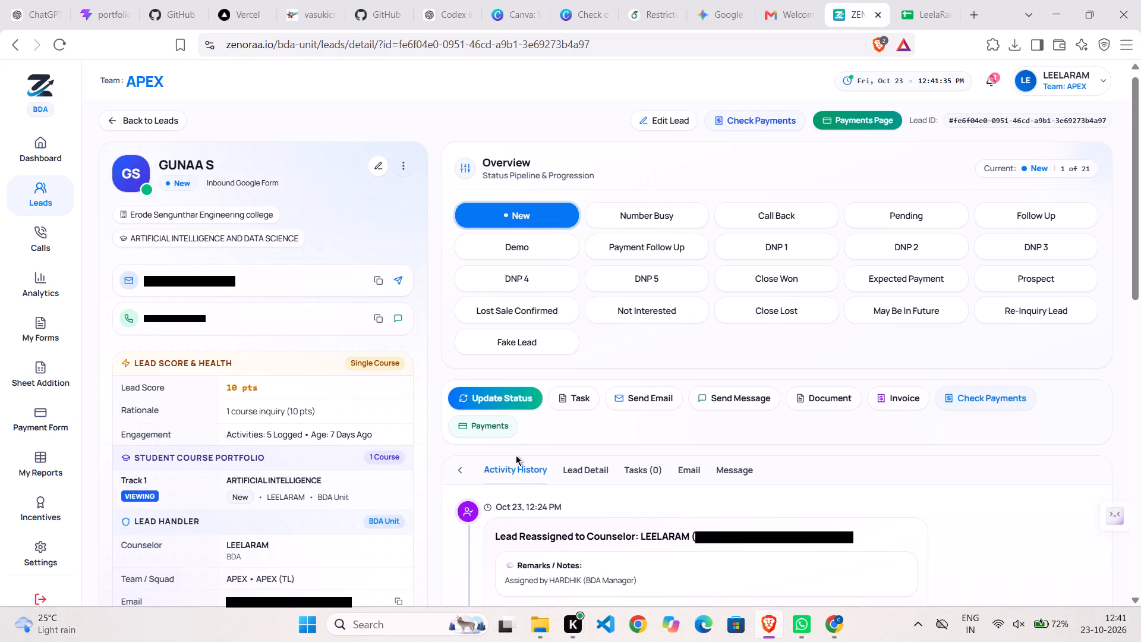
pyautogui.scroll(-2, 516, 455)
pyautogui.scroll(1, 516, 455)
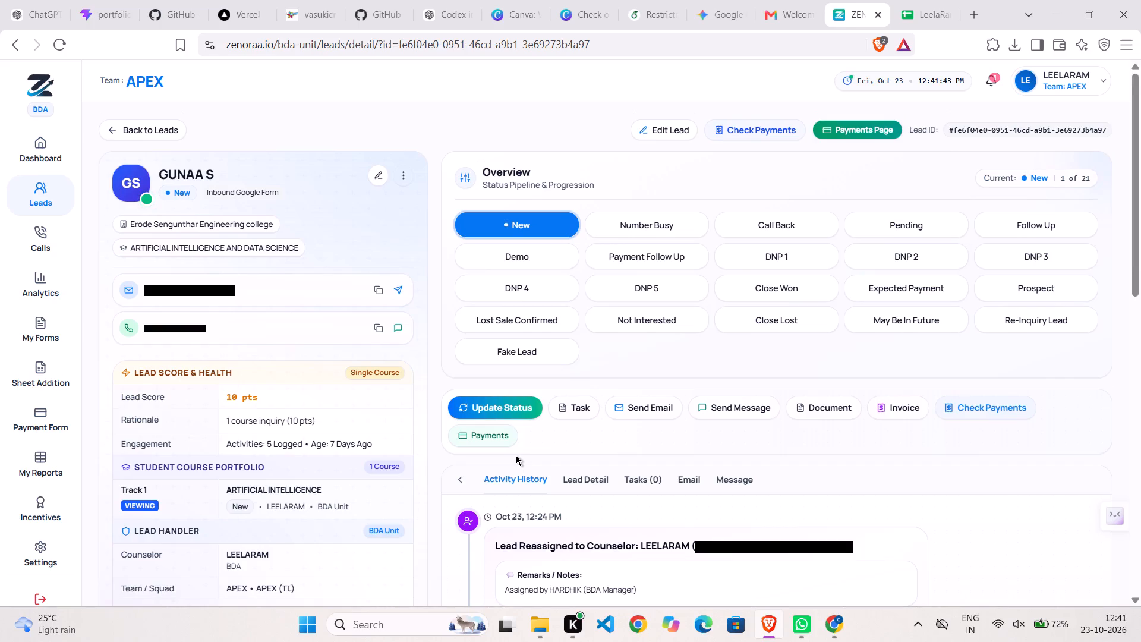
pyautogui.scroll(1, 516, 455)
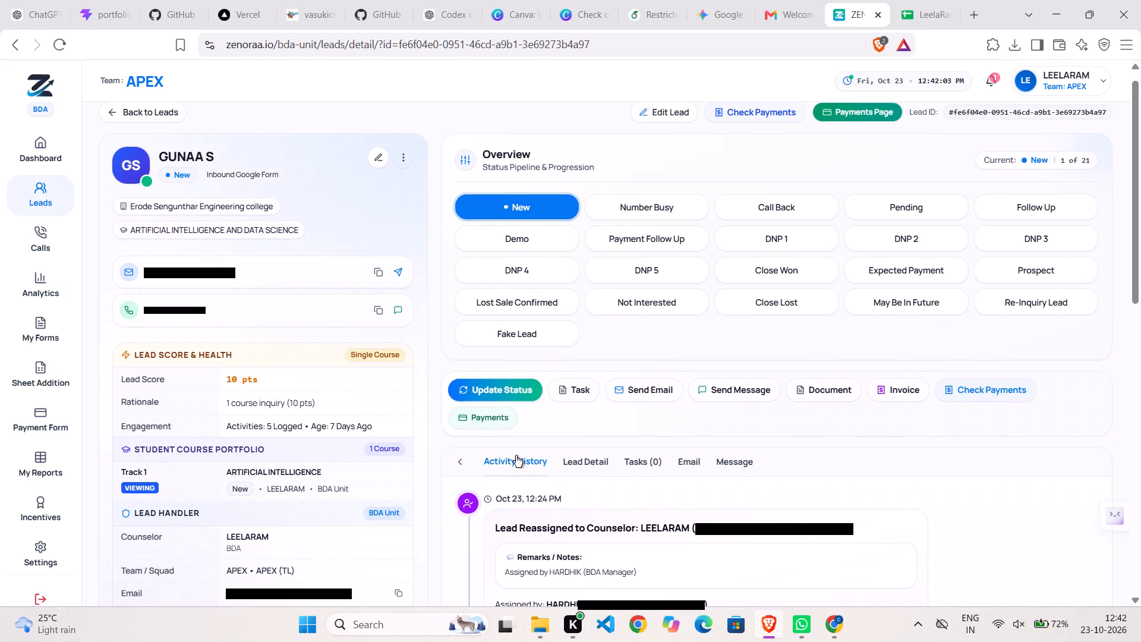
pyautogui.scroll(-1, 516, 455)
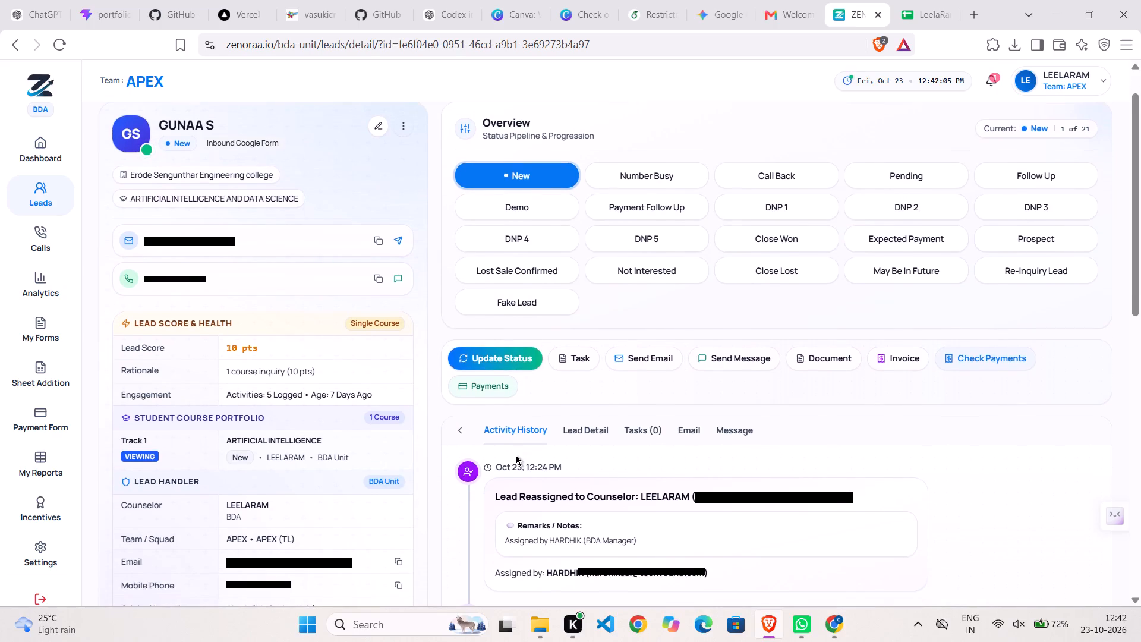
pyautogui.scroll(1, 516, 455)
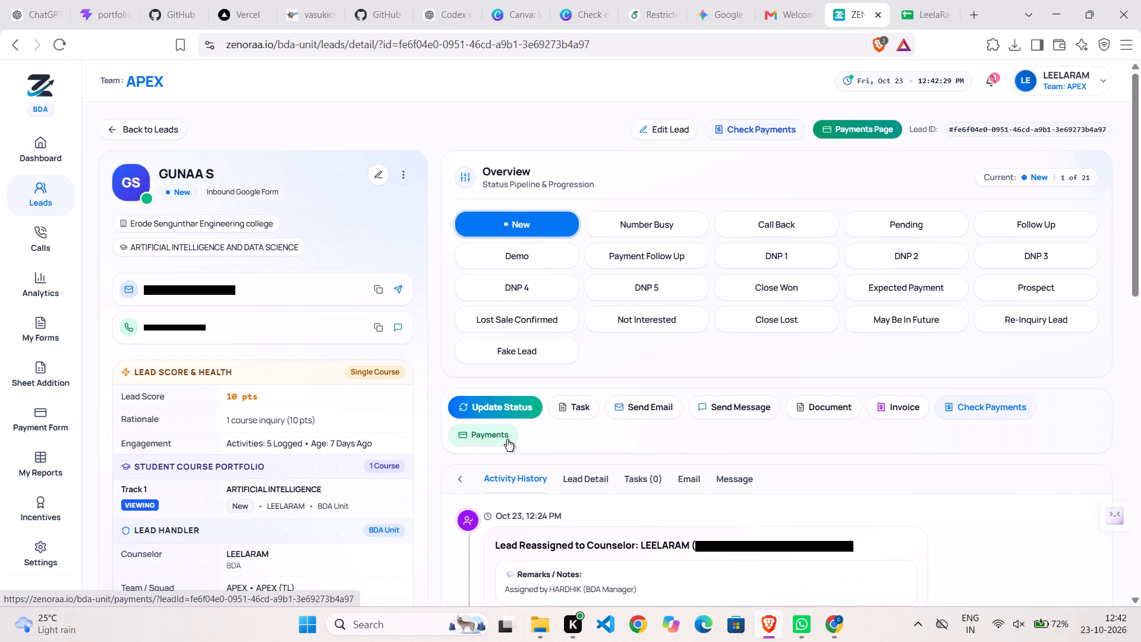
pyautogui.scroll(-1, 507, 439)
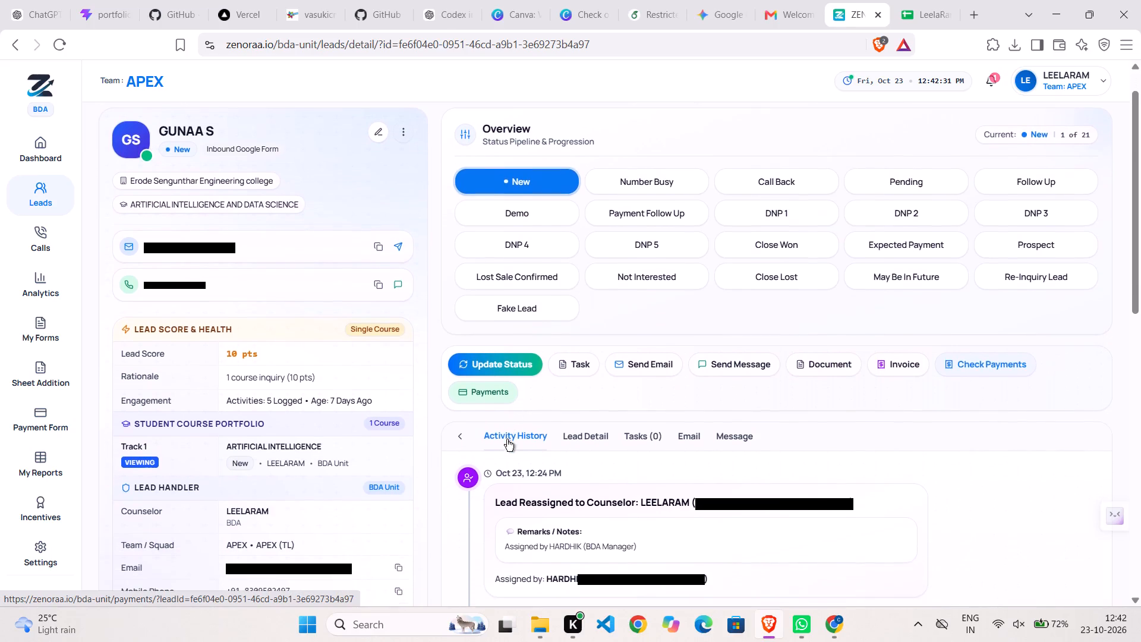
pyautogui.scroll(-1, 507, 439)
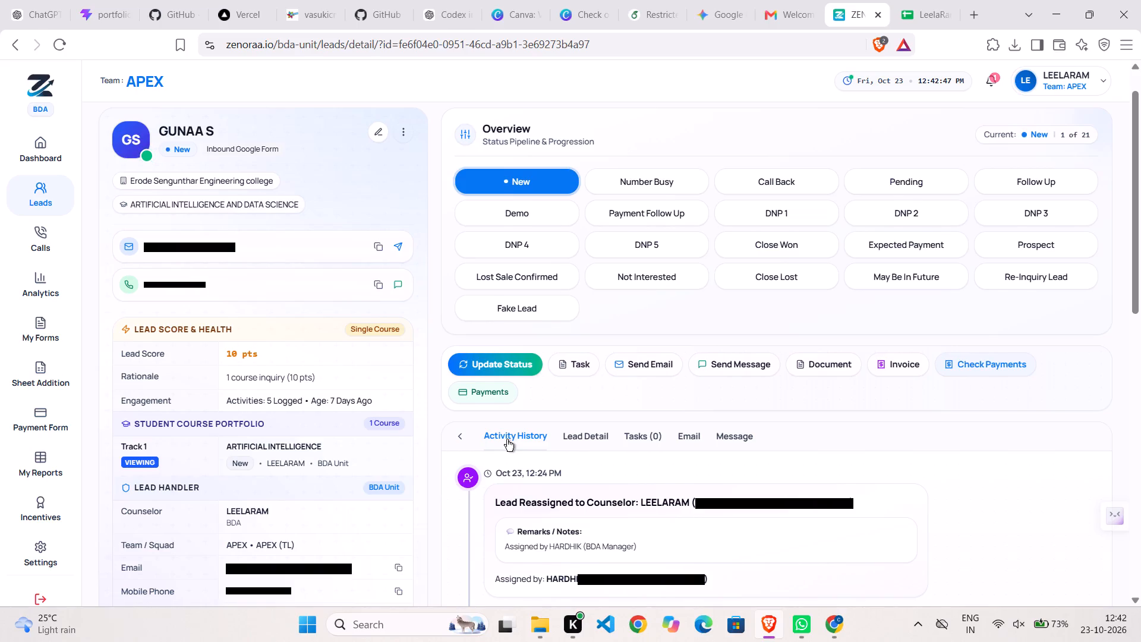
pyautogui.scroll(-1, 507, 439)
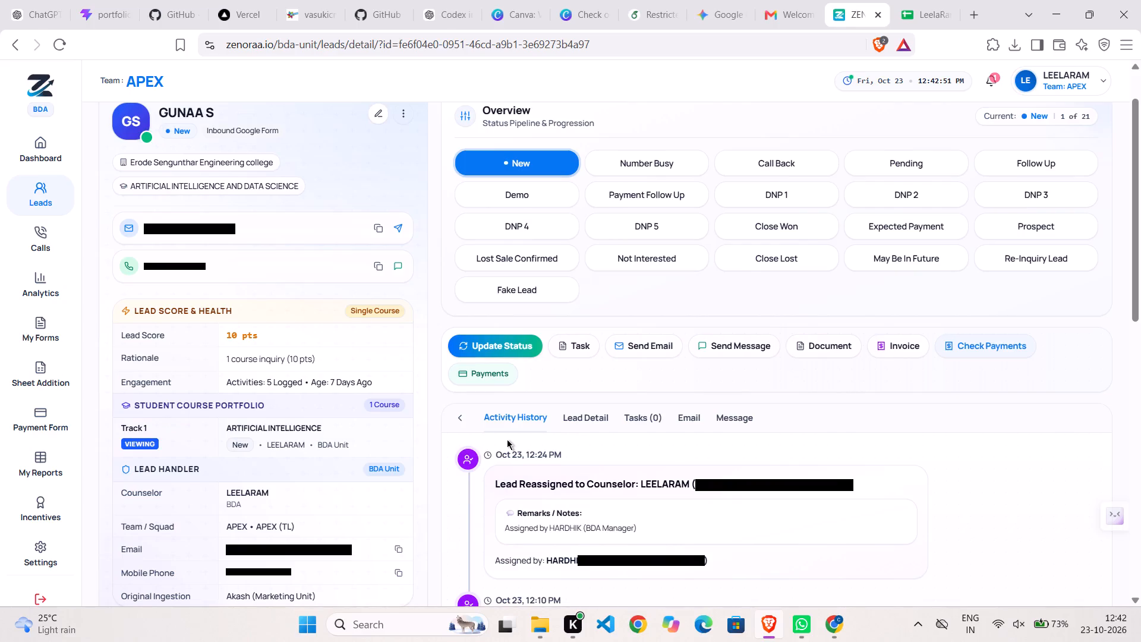
pyautogui.scroll(1, 507, 439)
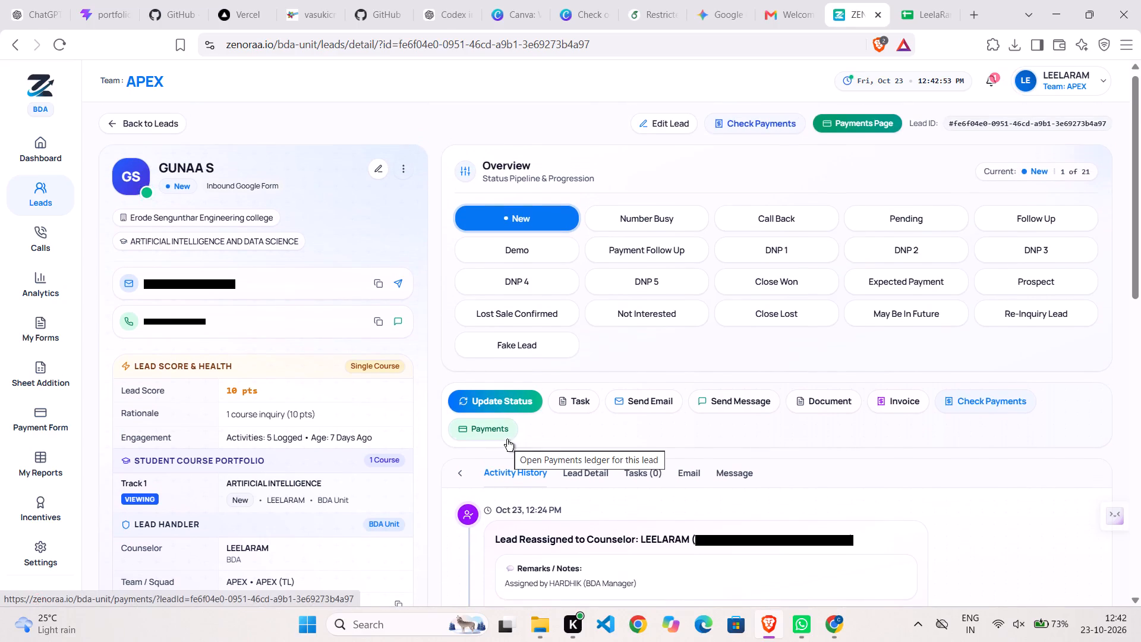
pyautogui.scroll(-2, 507, 439)
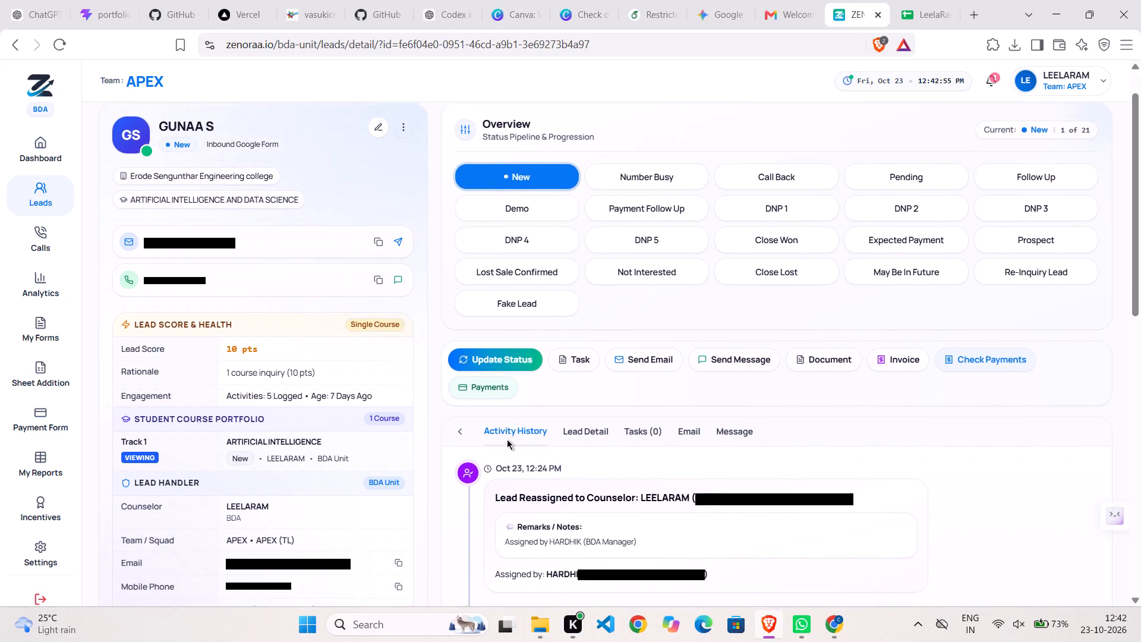
pyautogui.scroll(-1, 507, 439)
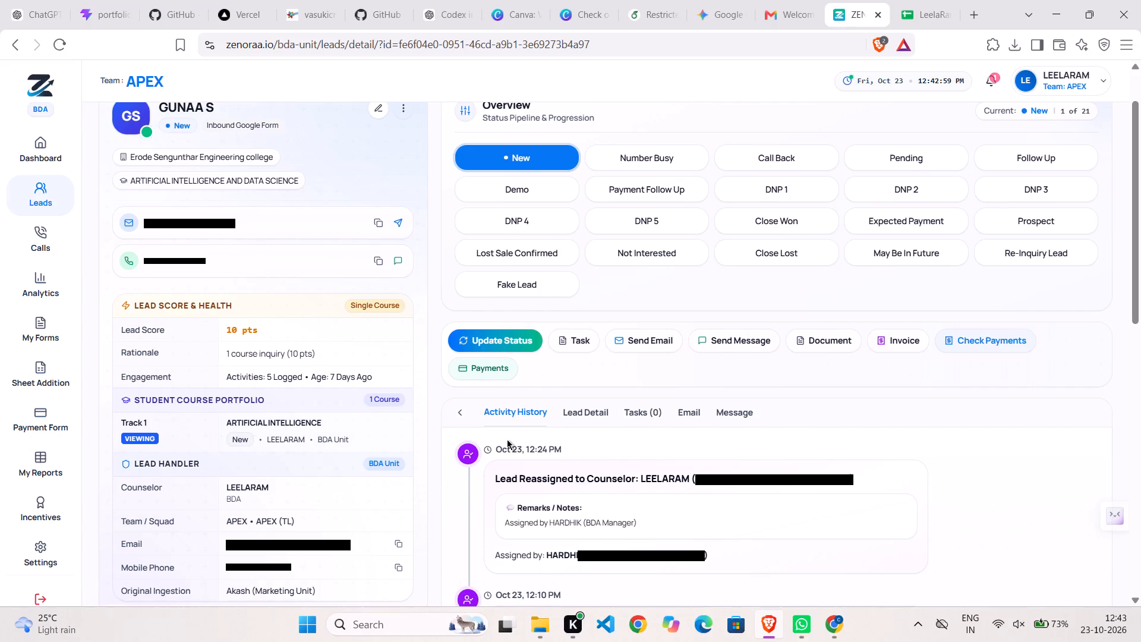
pyautogui.scroll(1, 507, 439)
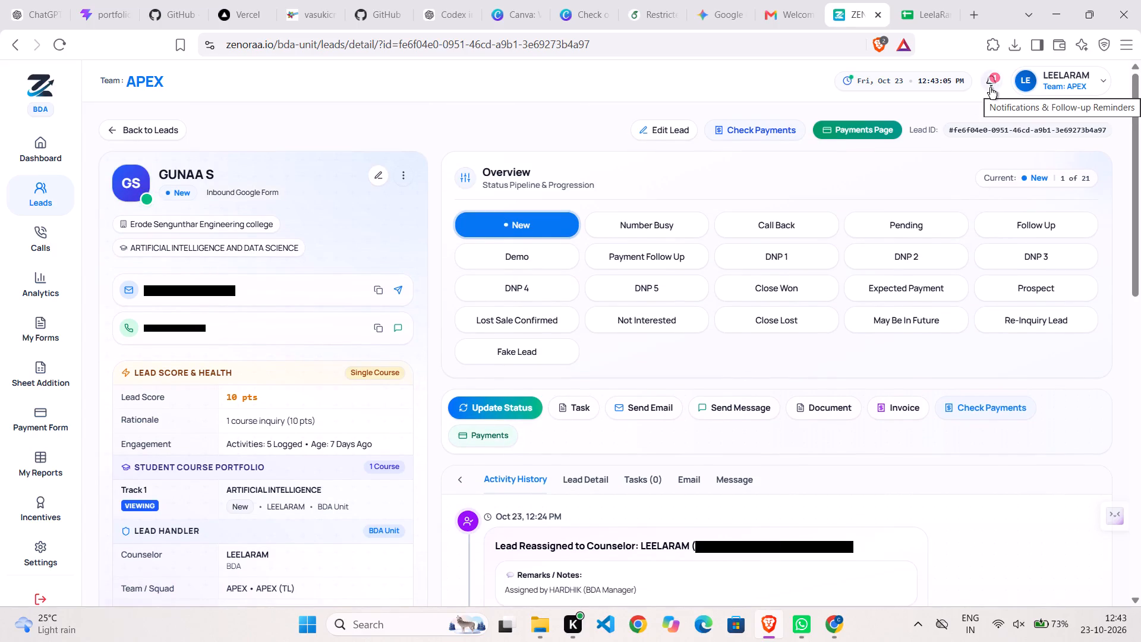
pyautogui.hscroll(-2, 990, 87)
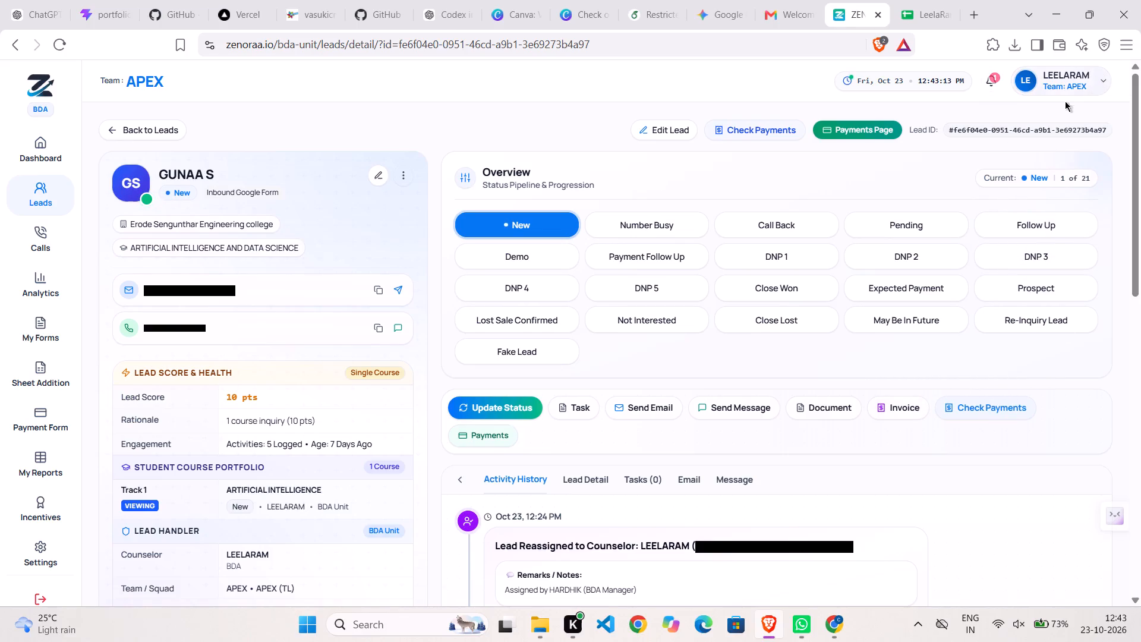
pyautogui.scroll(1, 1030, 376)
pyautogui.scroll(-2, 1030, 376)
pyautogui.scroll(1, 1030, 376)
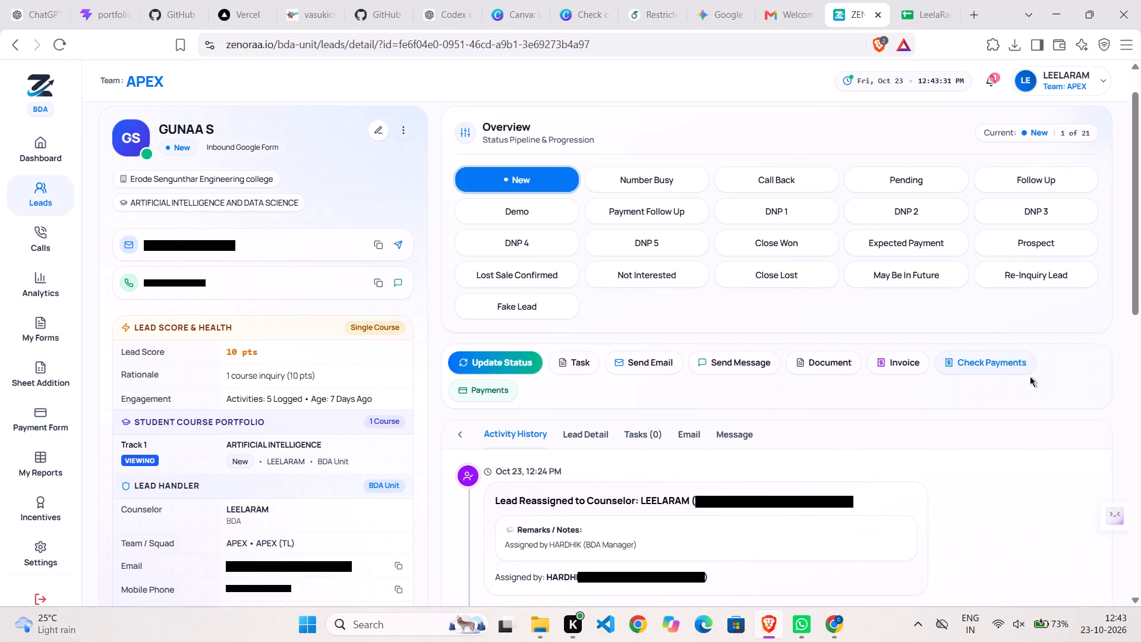
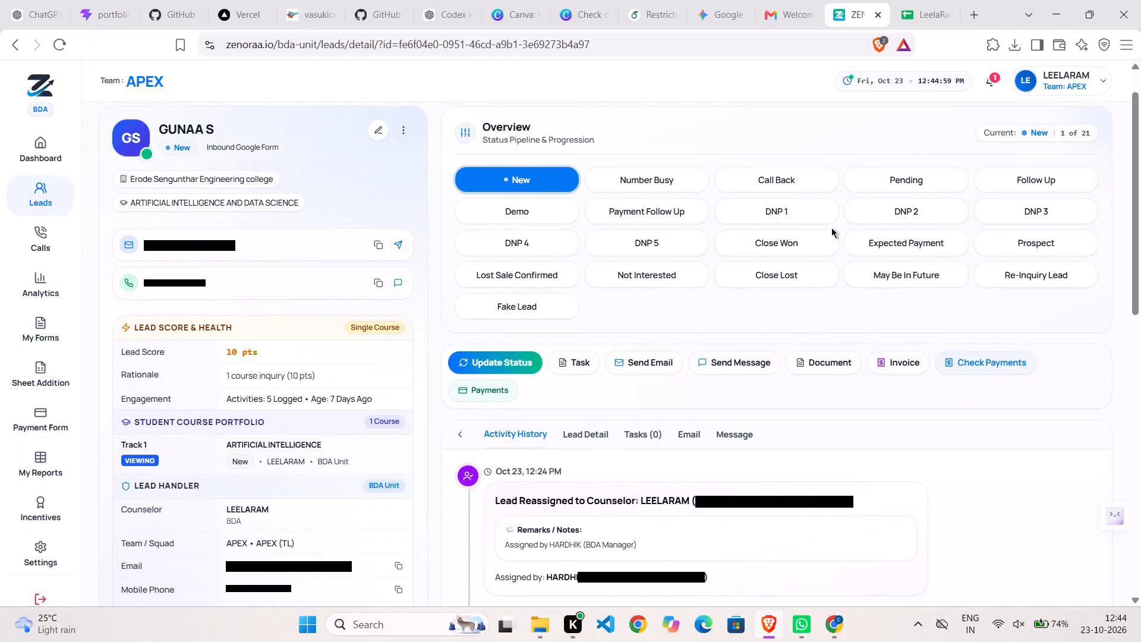
# Review the Artificial Intelligence lead's status pipeline, score and health, course portfolio, lead handler, original ingestion and reassignment entries.
pyautogui.scroll(-1, 831, 228)
pyautogui.scroll(2, 831, 228)
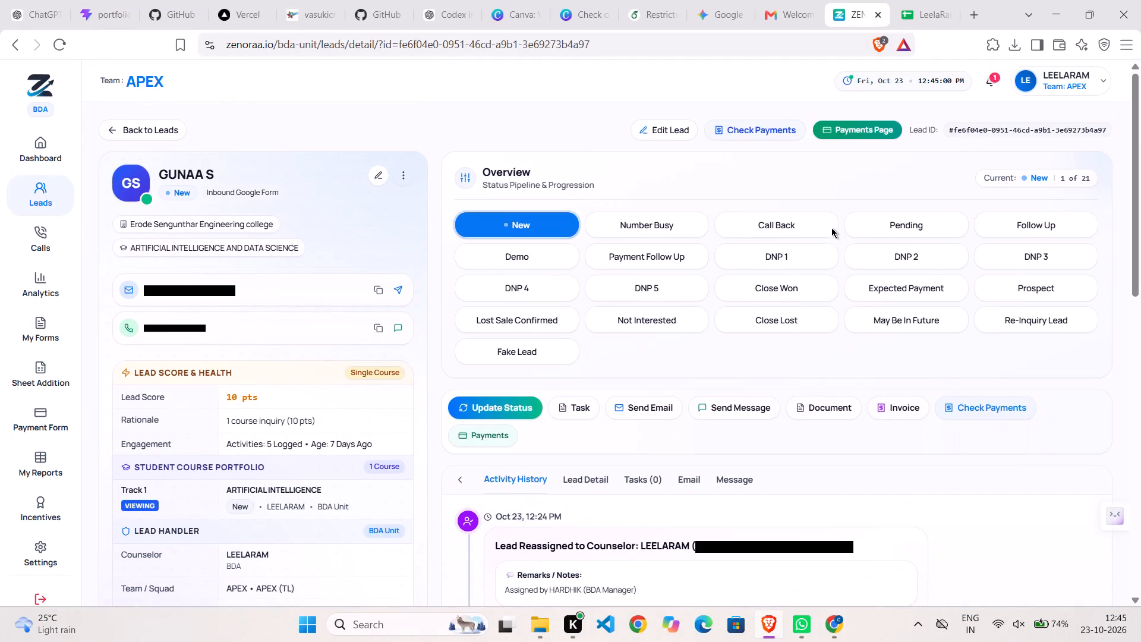
pyautogui.scroll(-1, 831, 228)
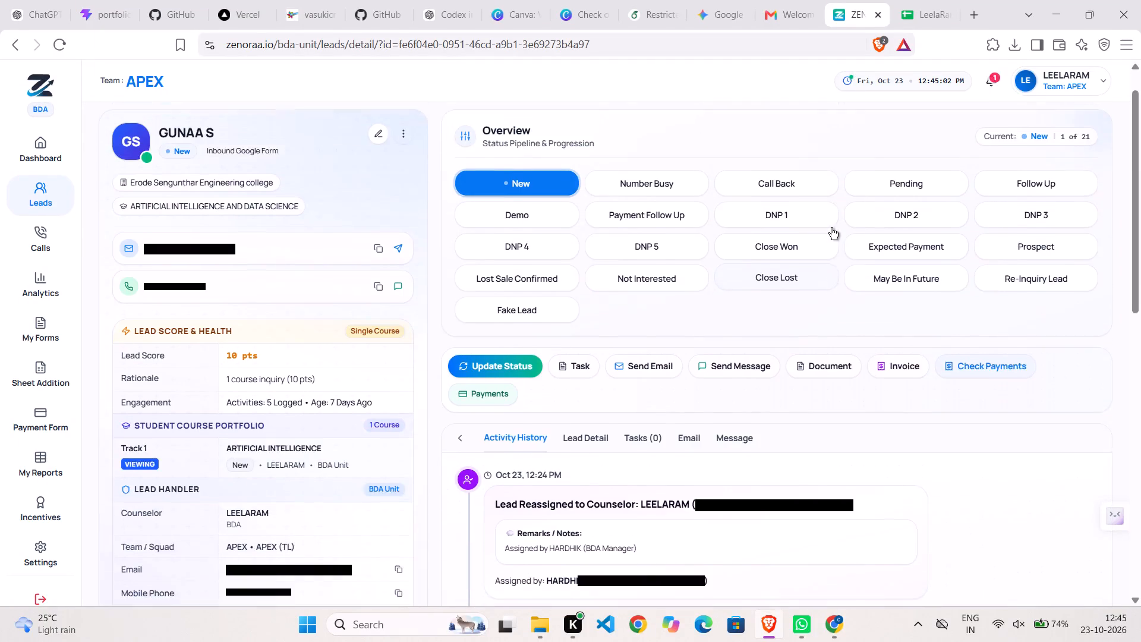
pyautogui.scroll(1, 831, 228)
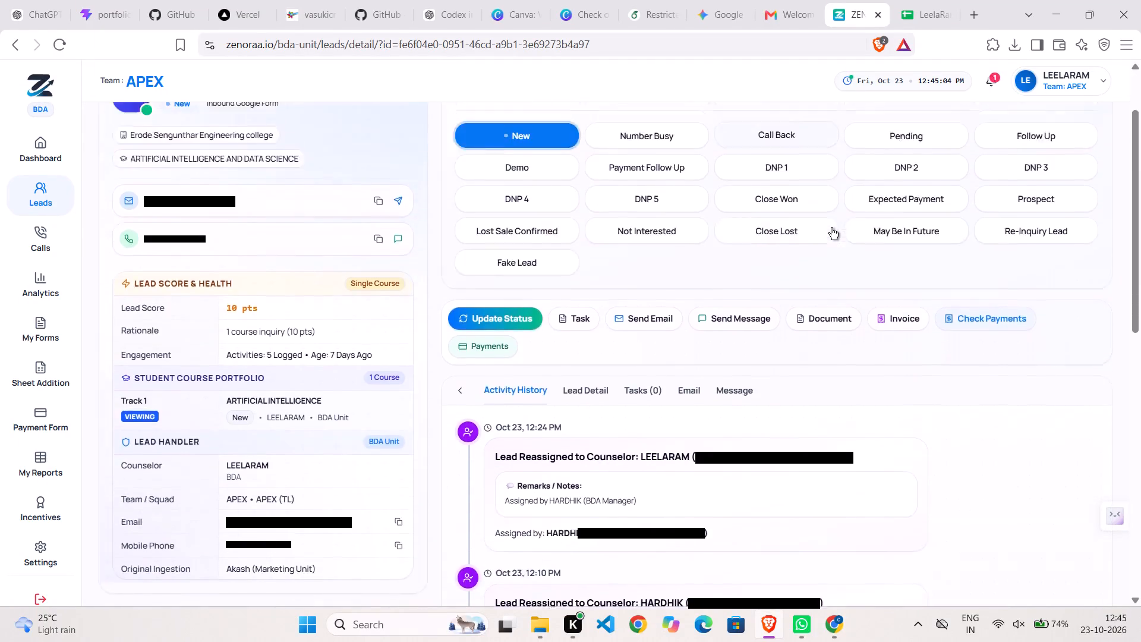
pyautogui.scroll(1, 831, 228)
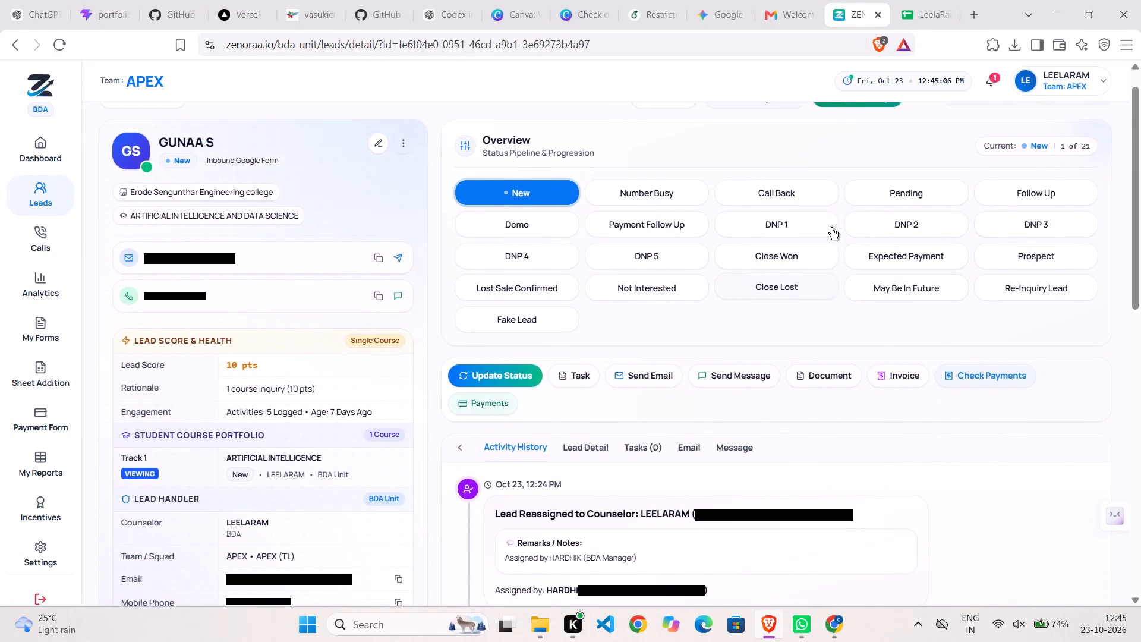
pyautogui.scroll(1, 831, 228)
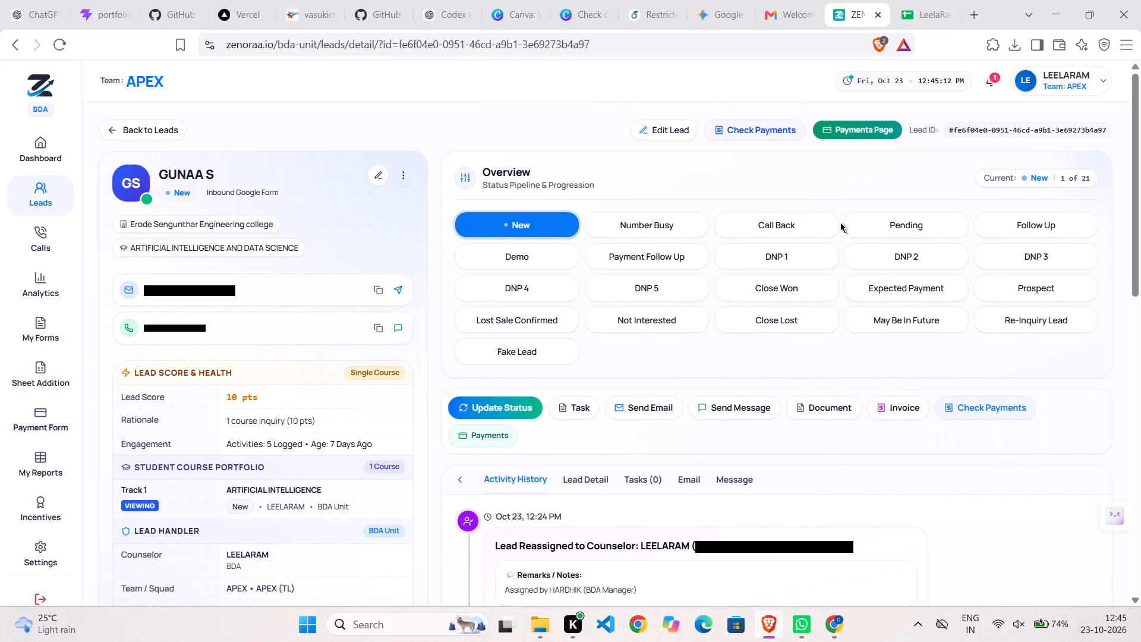
pyautogui.scroll(2, 840, 222)
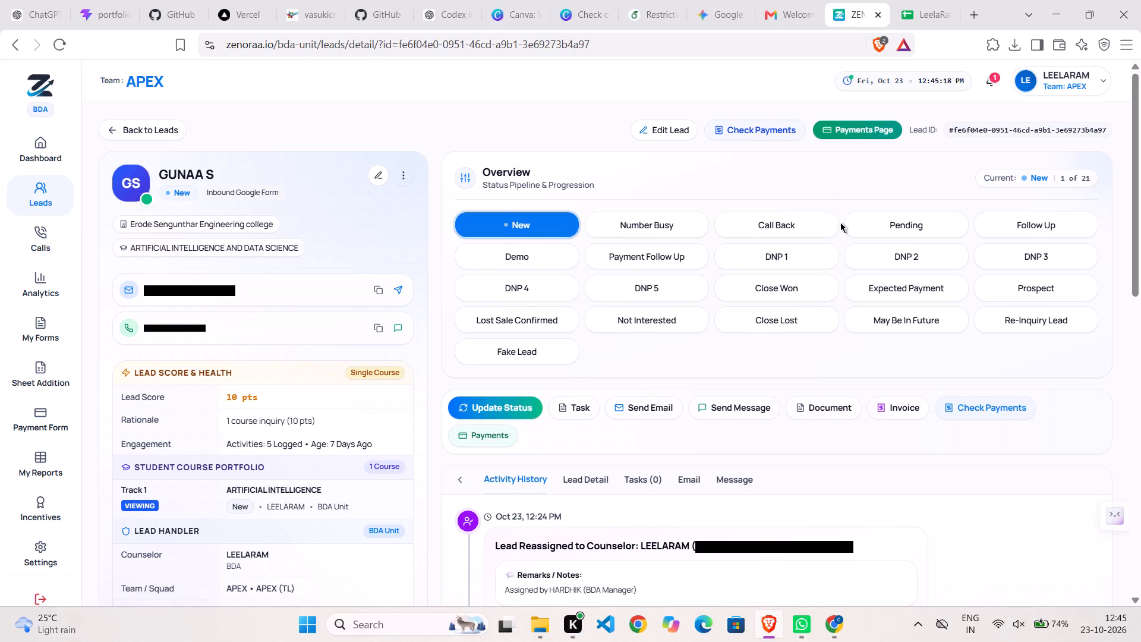
pyautogui.scroll(-2, 840, 222)
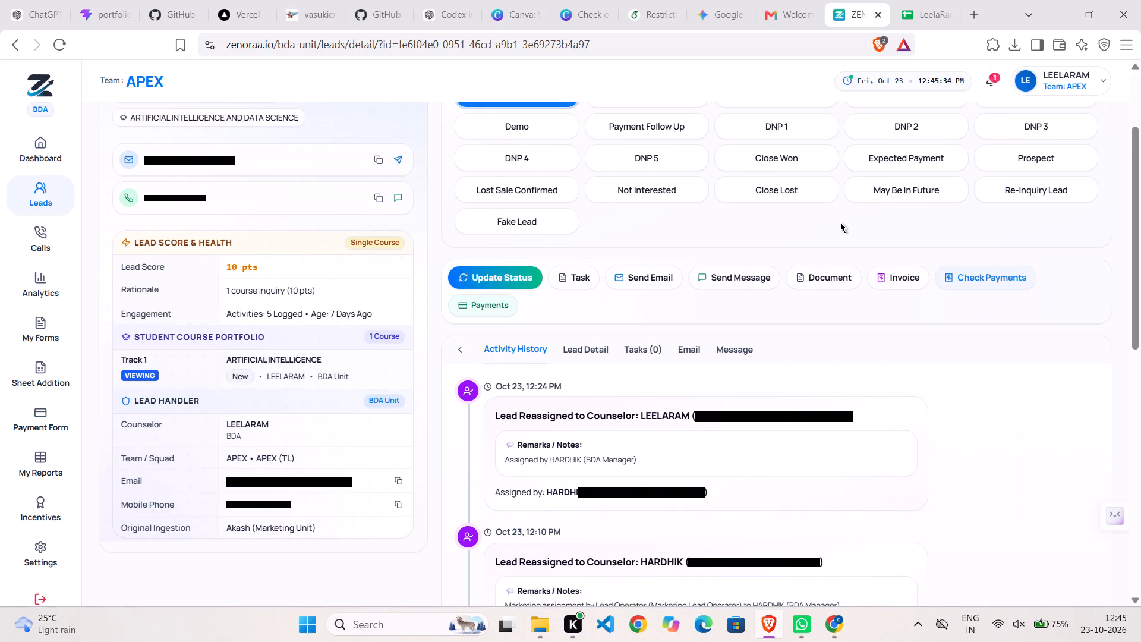
pyautogui.scroll(1, 840, 222)
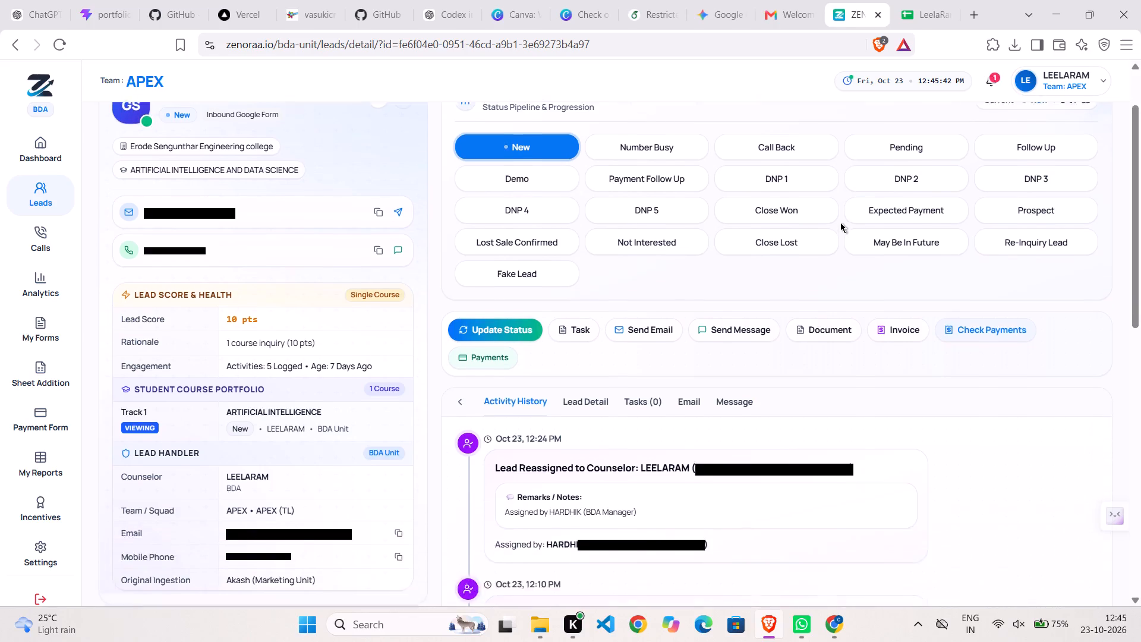
pyautogui.scroll(-1, 840, 222)
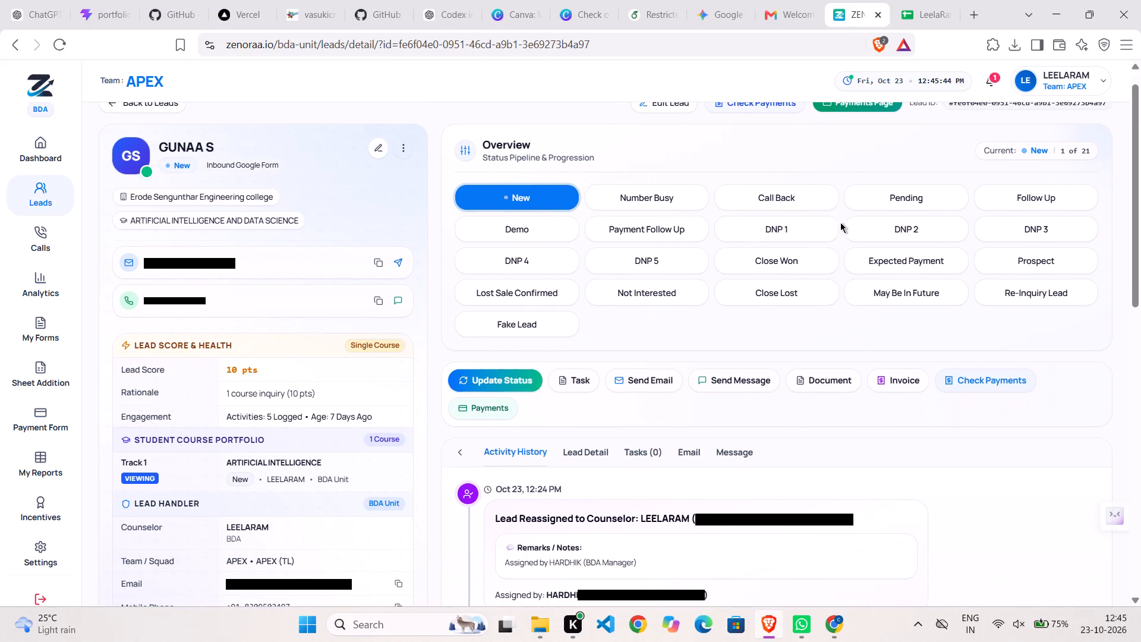
pyautogui.scroll(-1, 840, 222)
pyautogui.scroll(1, 840, 222)
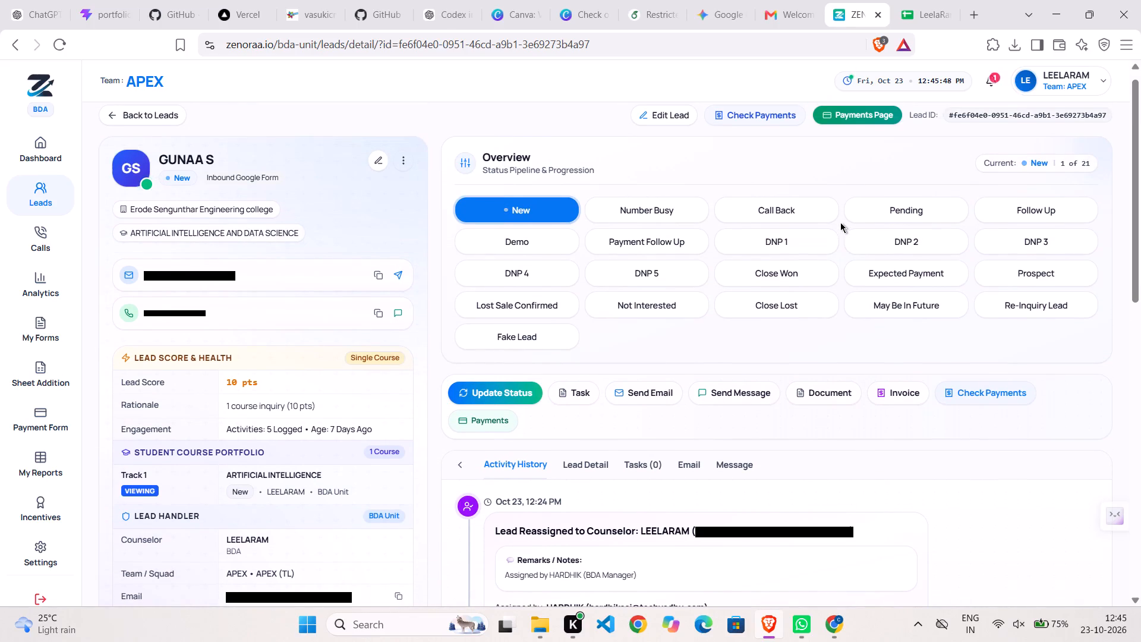
pyautogui.scroll(-1, 840, 222)
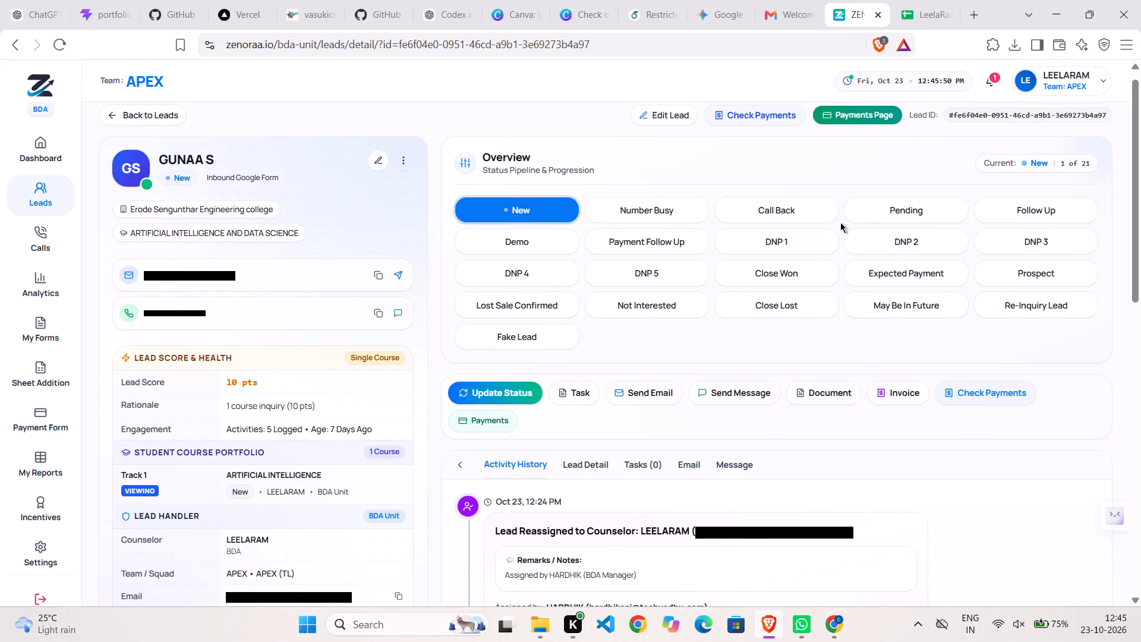
pyautogui.scroll(-2, 840, 222)
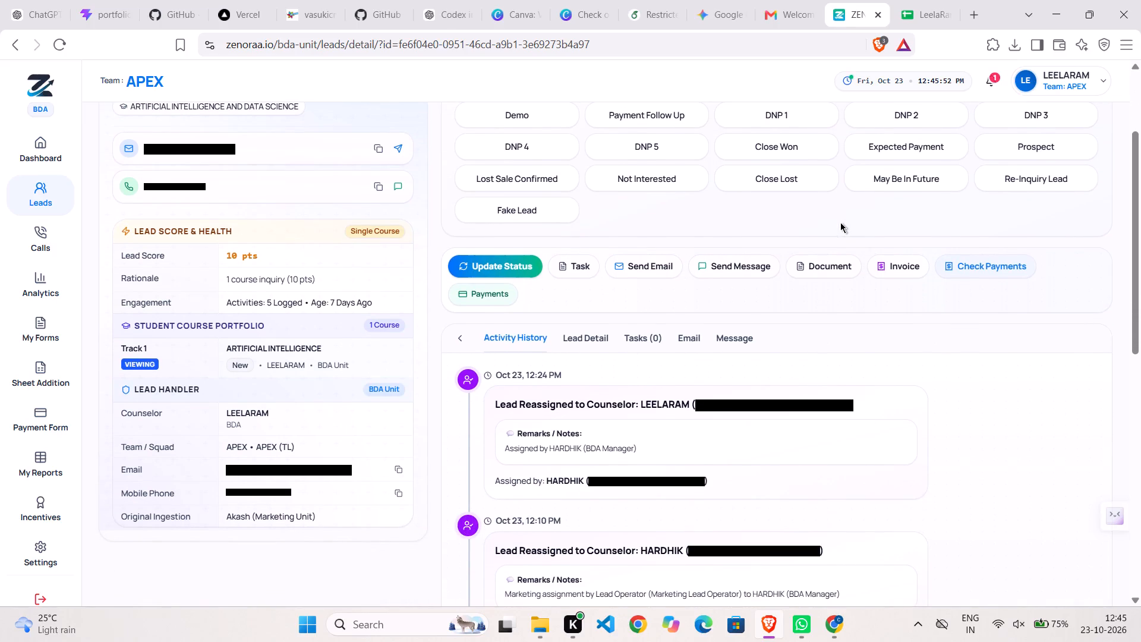
pyautogui.scroll(-1, 840, 222)
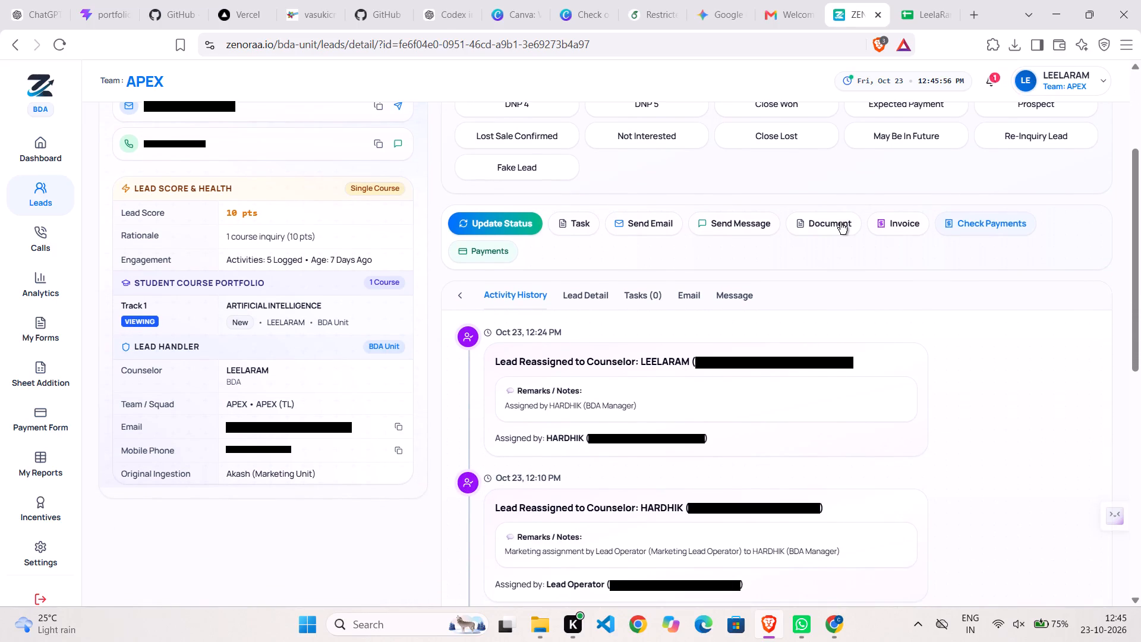
pyautogui.scroll(2, 840, 222)
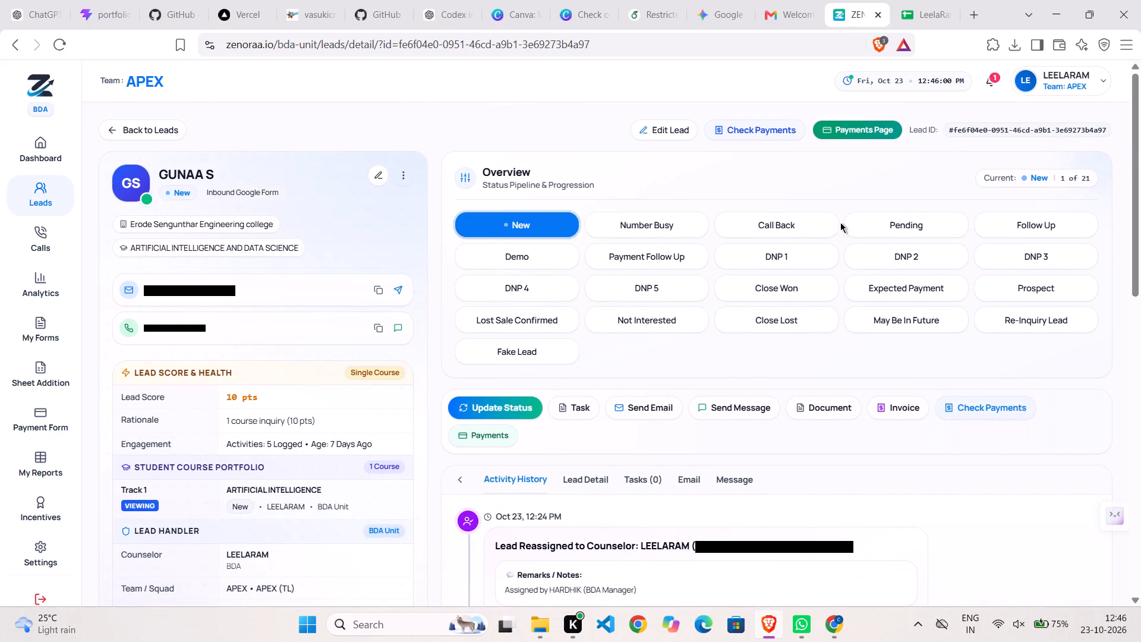
pyautogui.scroll(-1, 840, 222)
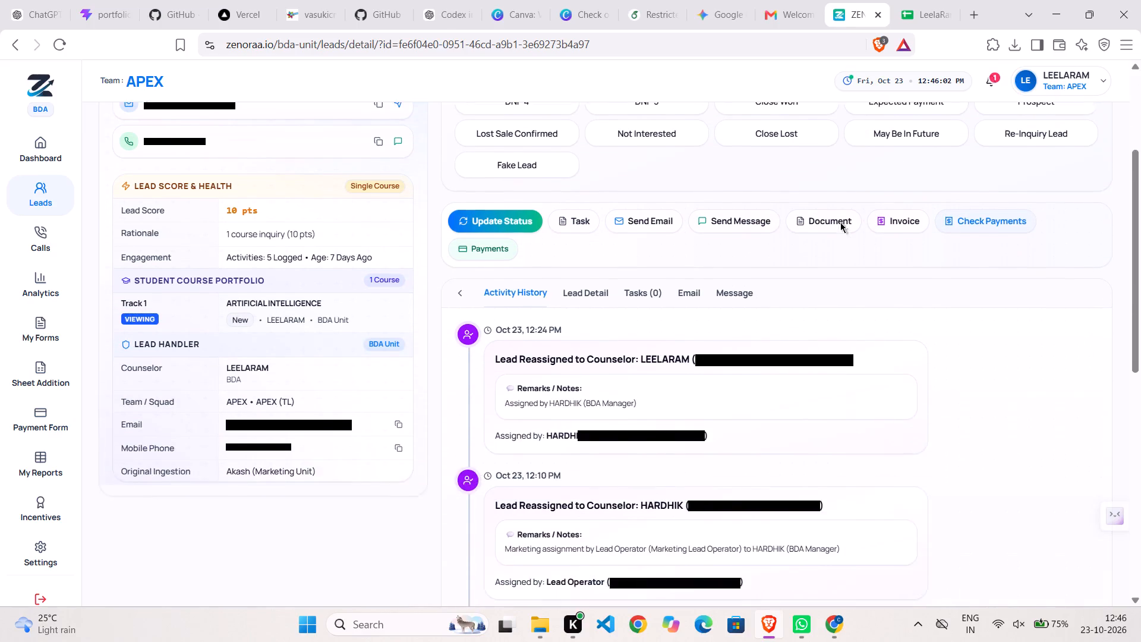
pyautogui.scroll(-1, 840, 222)
pyautogui.scroll(3, 840, 222)
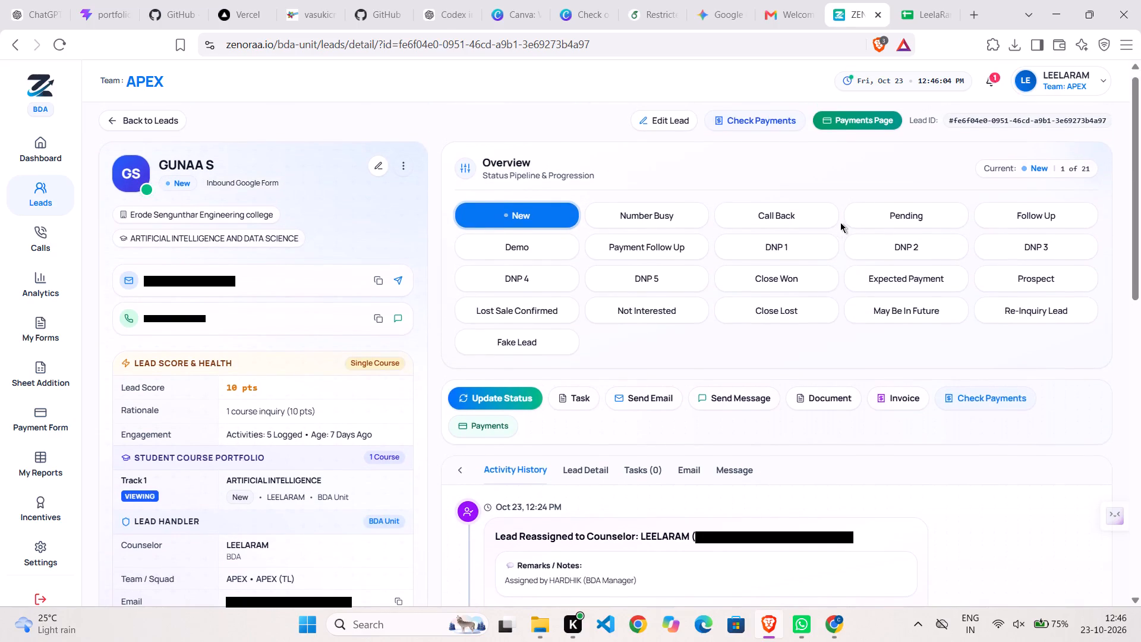
pyautogui.scroll(-1, 840, 222)
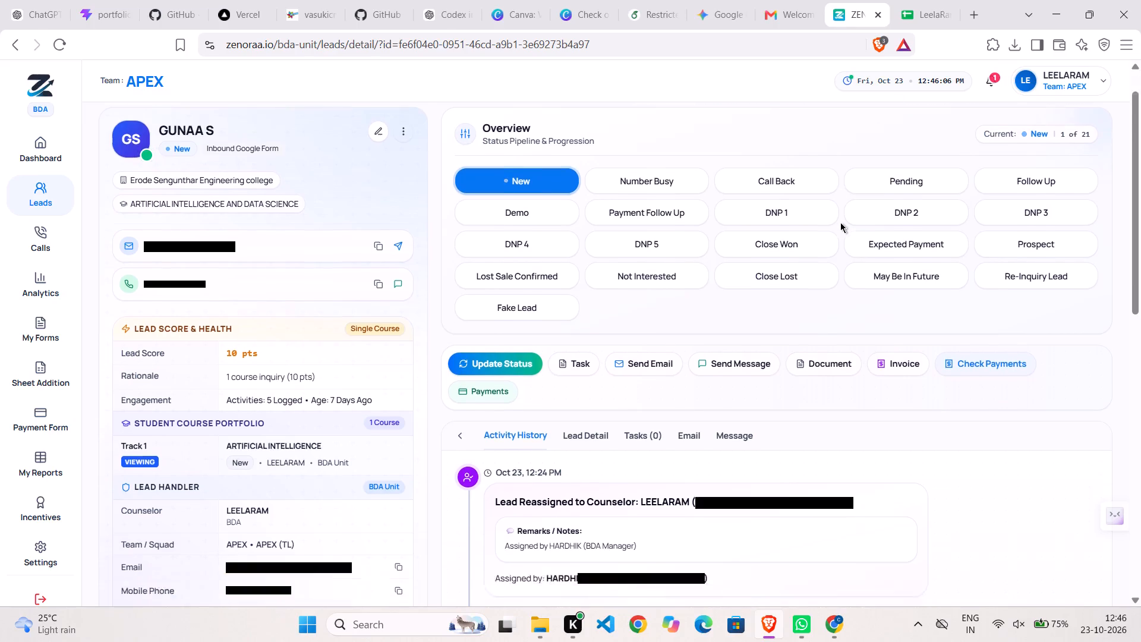
pyautogui.scroll(-1, 840, 222)
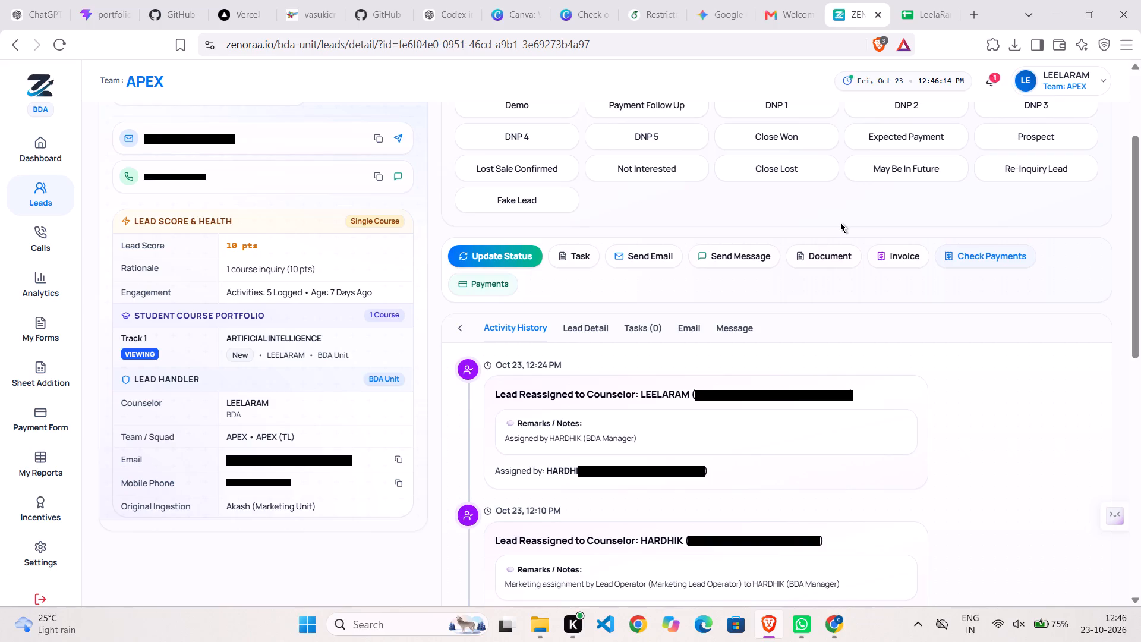
pyautogui.scroll(-1, 840, 222)
pyautogui.scroll(4, 840, 222)
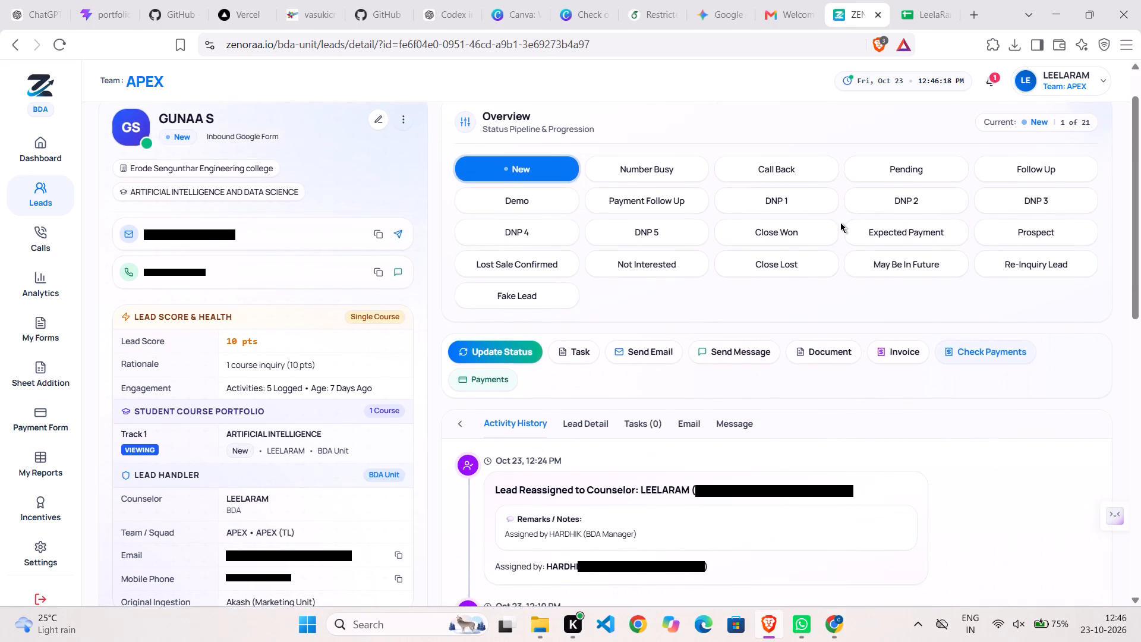
pyautogui.scroll(1, 840, 222)
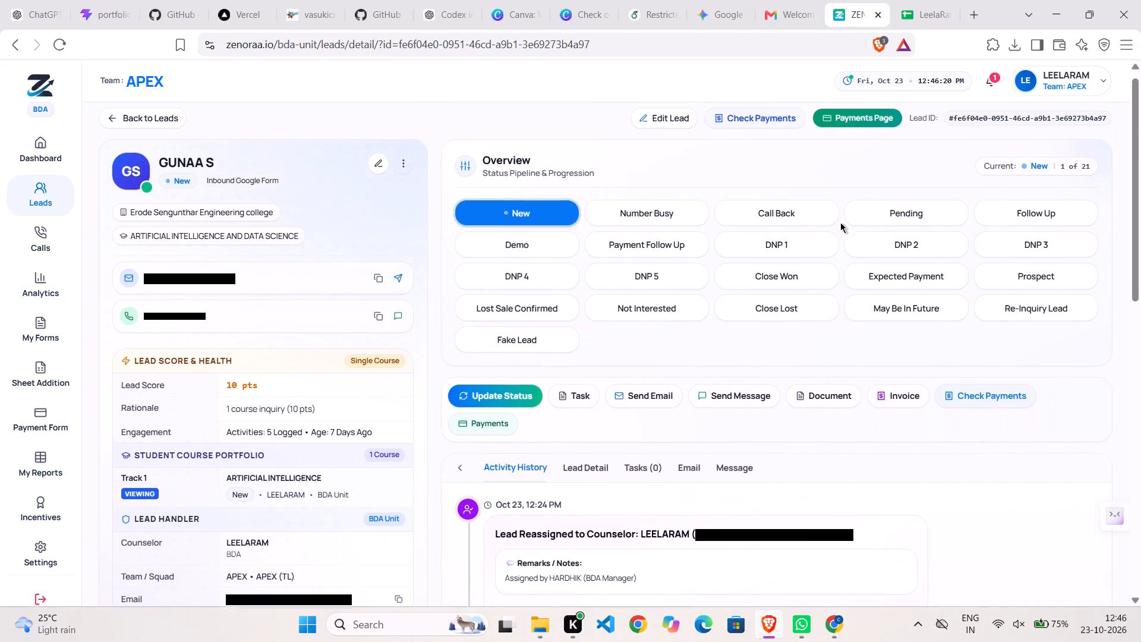
pyautogui.scroll(1, 840, 222)
pyautogui.scroll(-1, 840, 222)
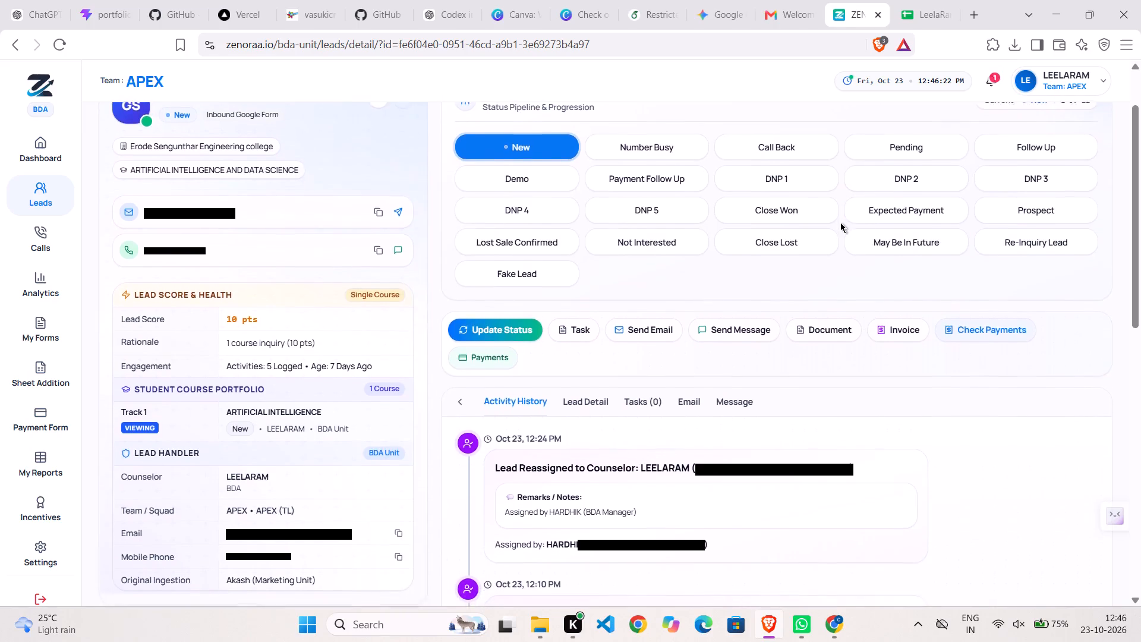
pyautogui.scroll(-1, 840, 222)
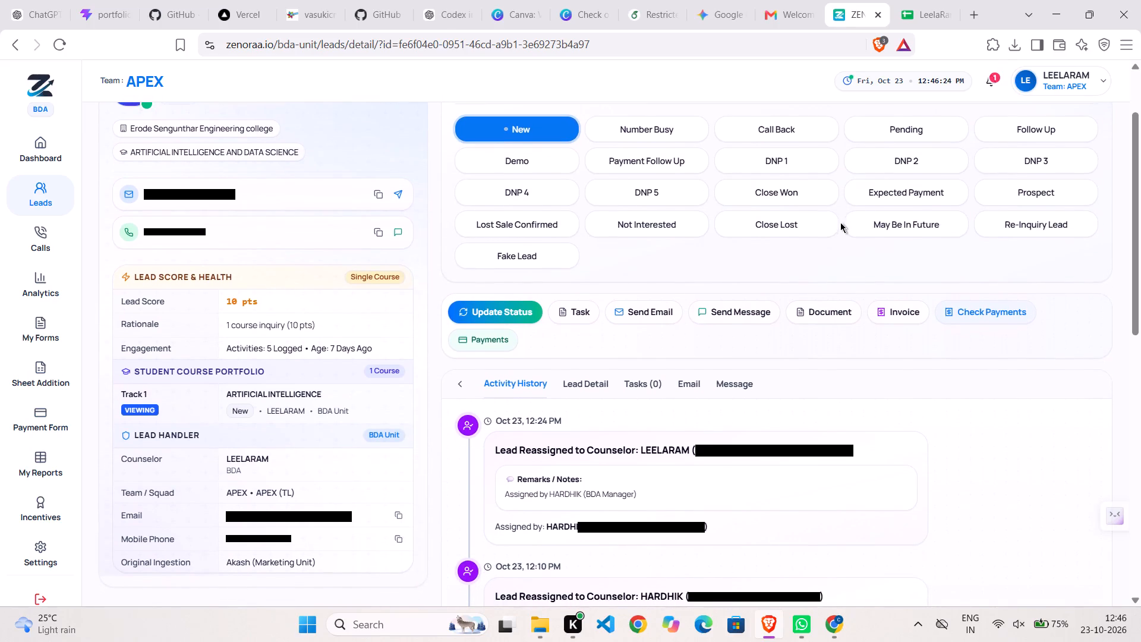
pyautogui.scroll(1, 840, 222)
pyautogui.scroll(-1, 840, 222)
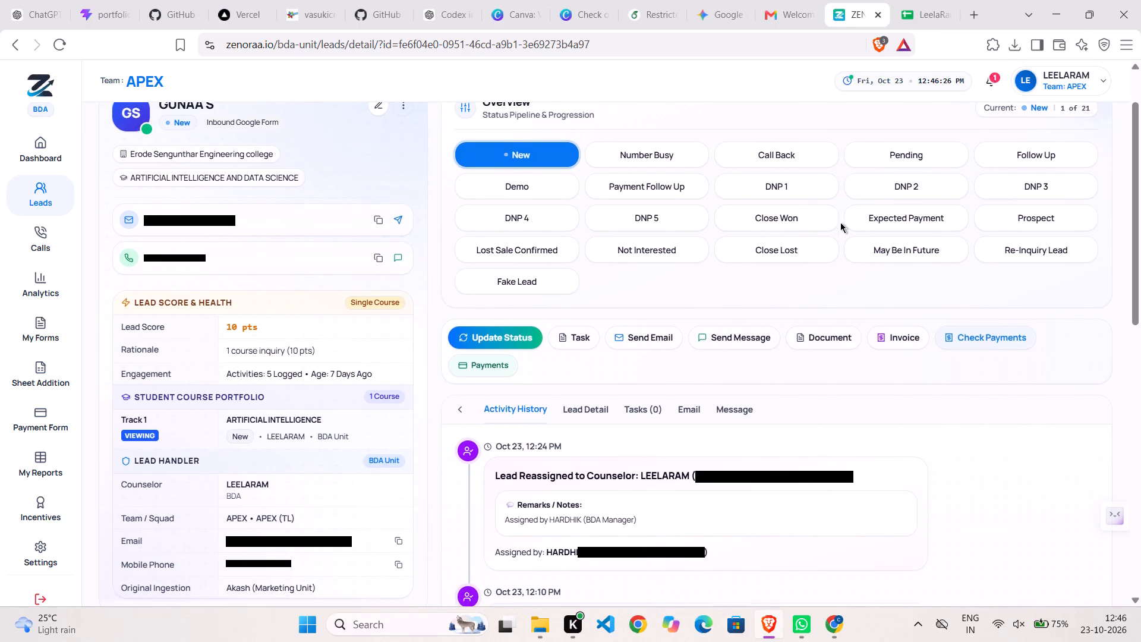
pyautogui.scroll(-1, 840, 222)
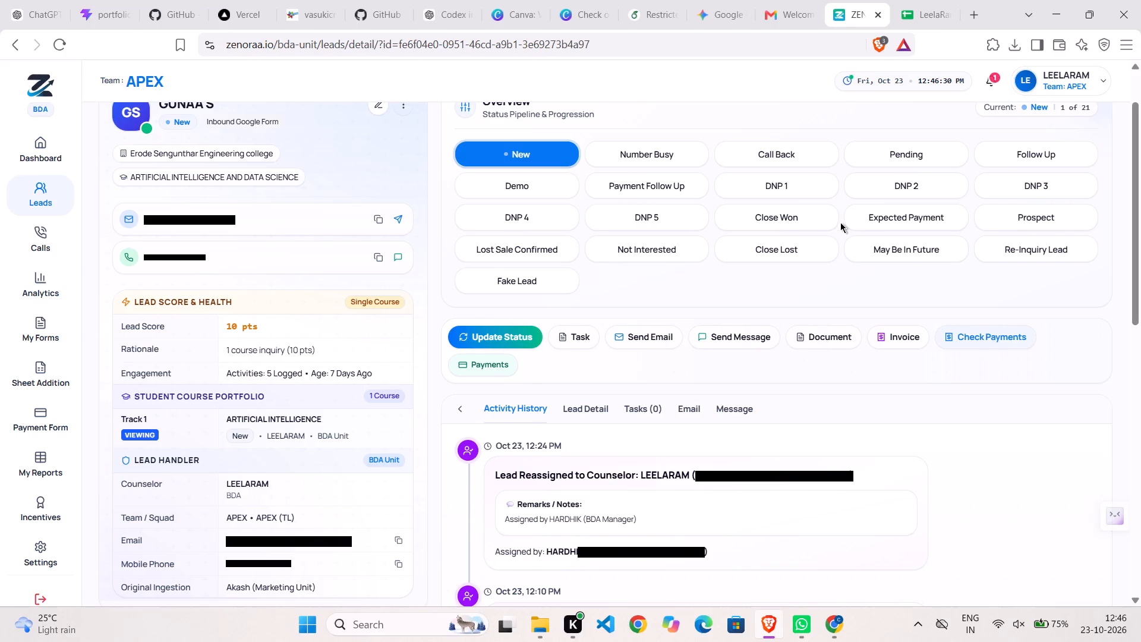
pyautogui.scroll(-1, 840, 222)
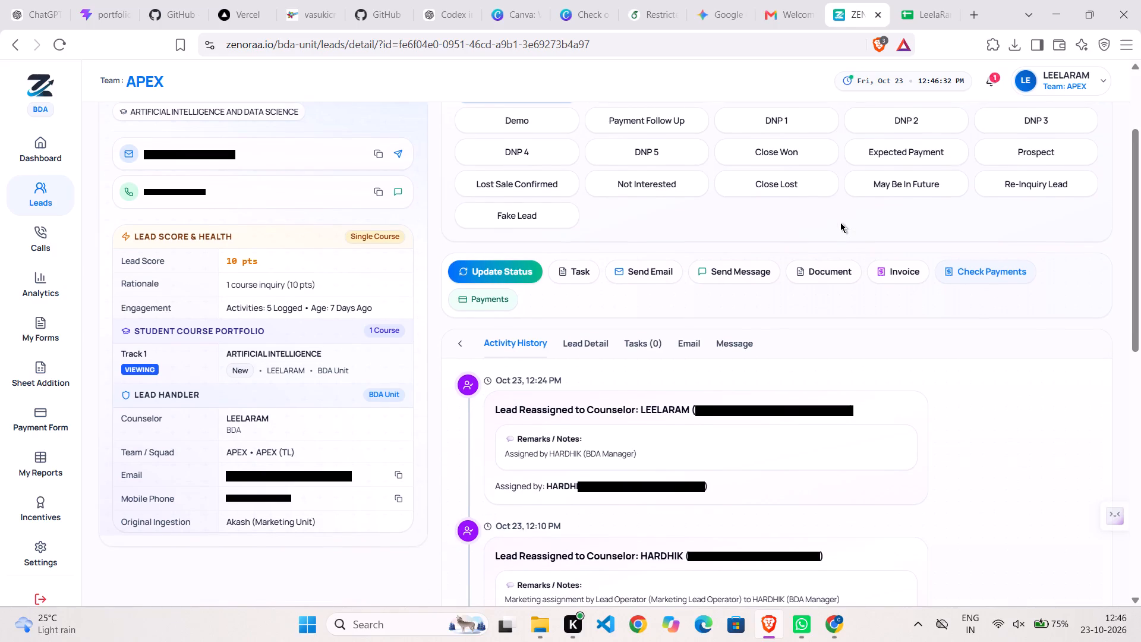
pyautogui.scroll(-1, 840, 222)
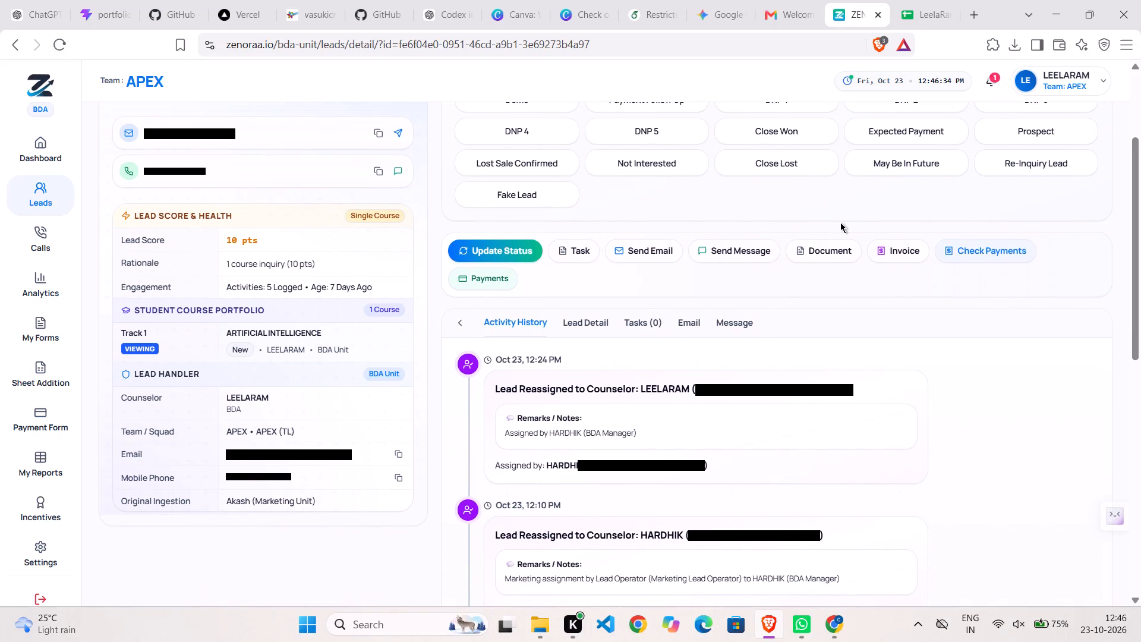
pyautogui.scroll(4, 840, 222)
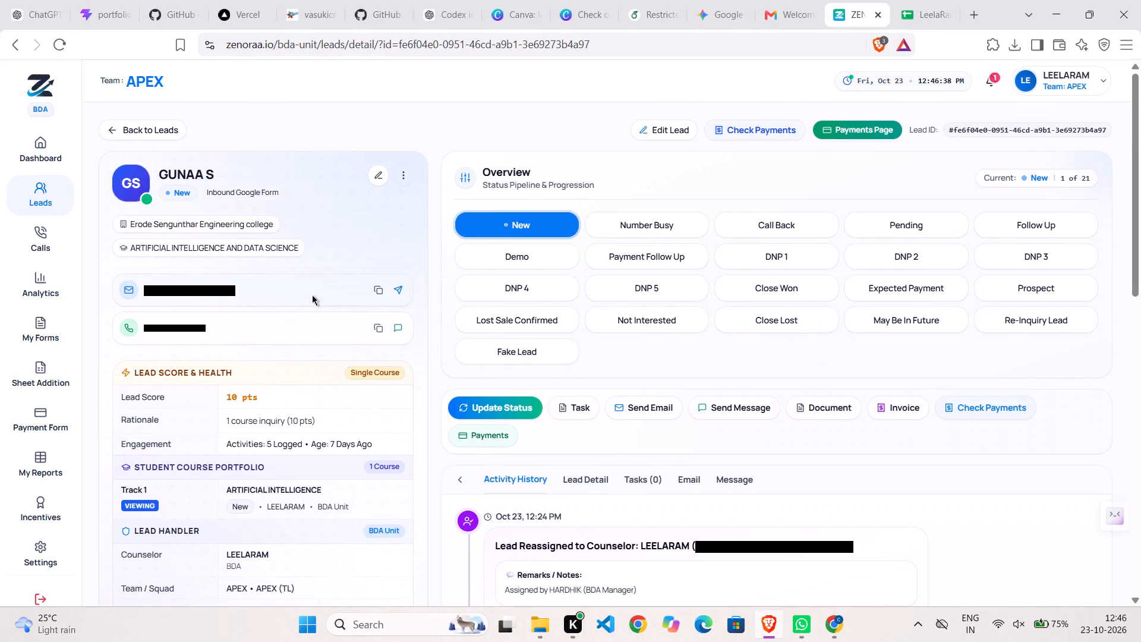
pyautogui.scroll(-1, 312, 295)
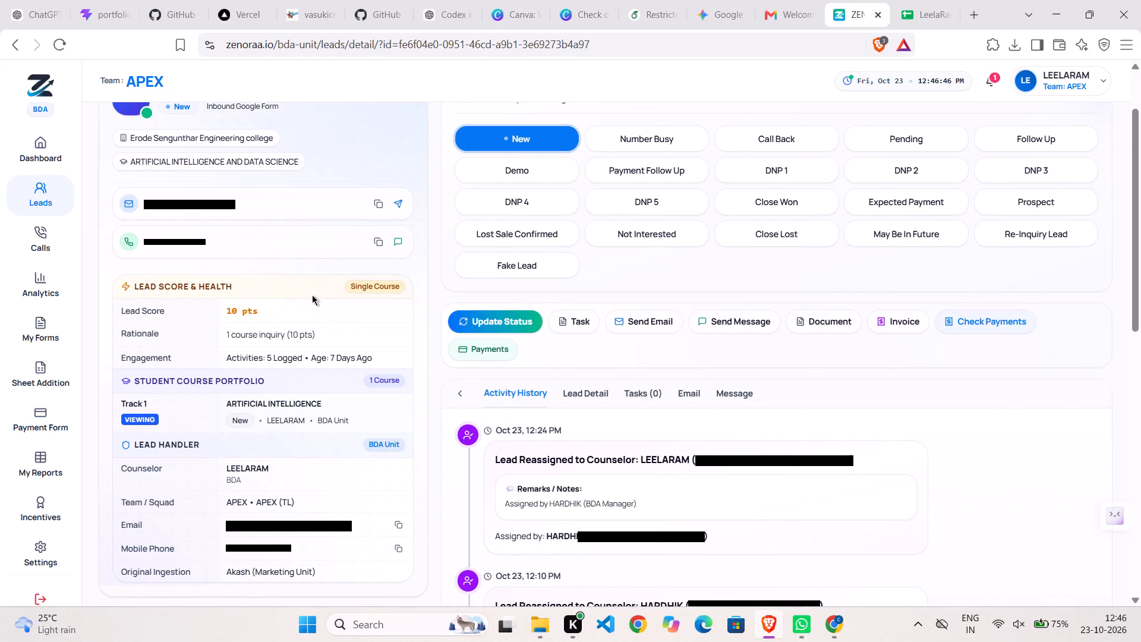
pyautogui.hscroll(1, 312, 295)
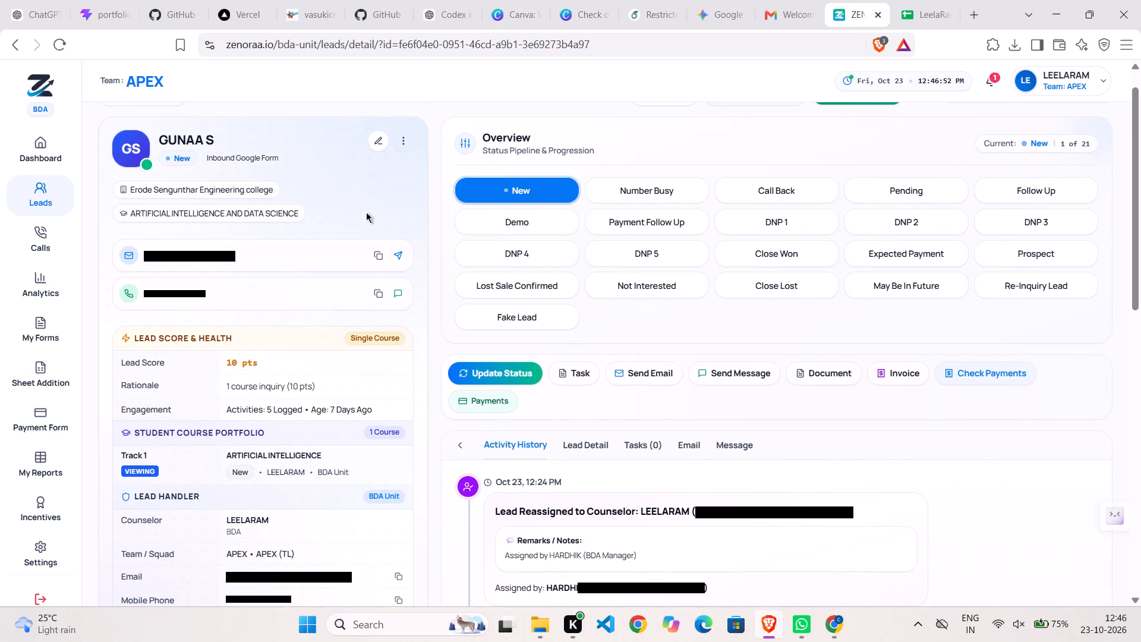
pyautogui.scroll(-2, 366, 212)
pyautogui.scroll(1, 366, 212)
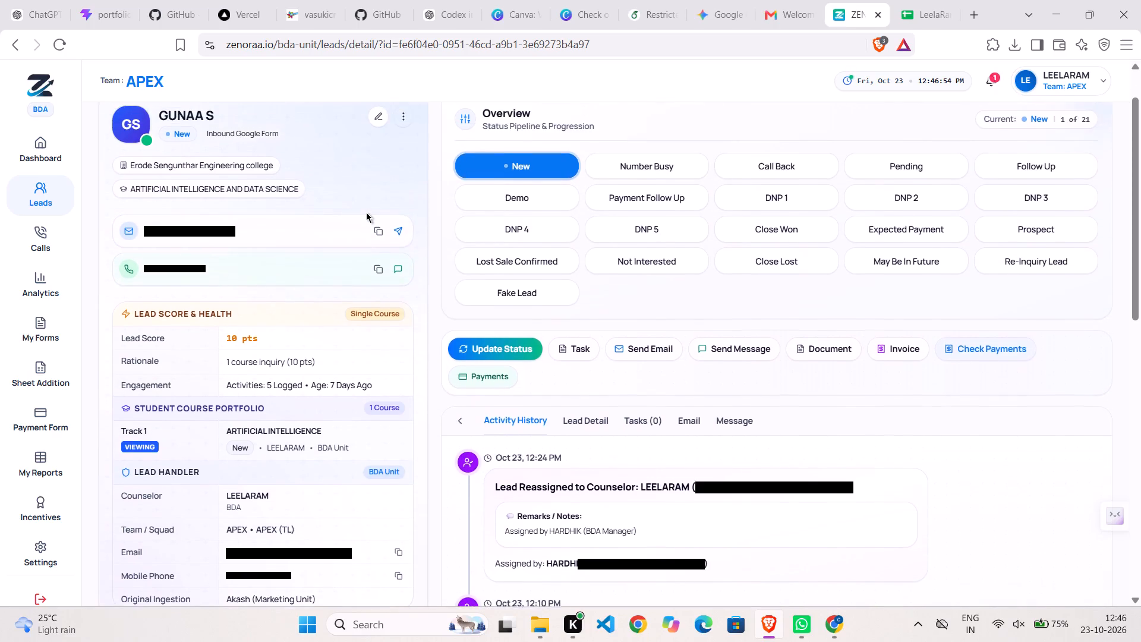
pyautogui.scroll(1, 366, 212)
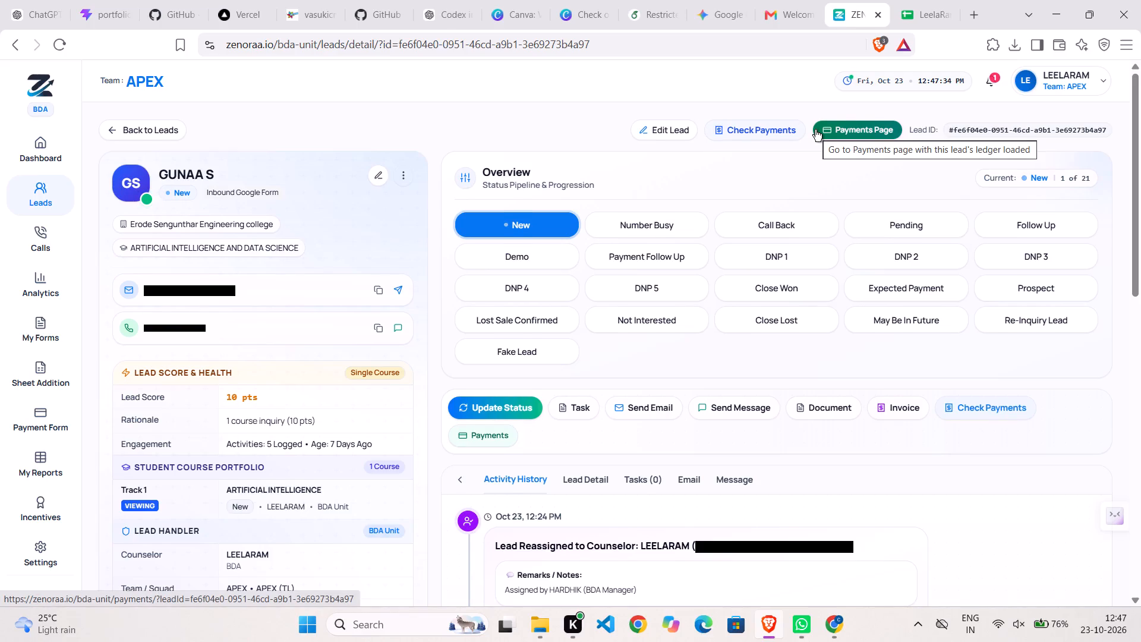
pyautogui.scroll(-1, 815, 130)
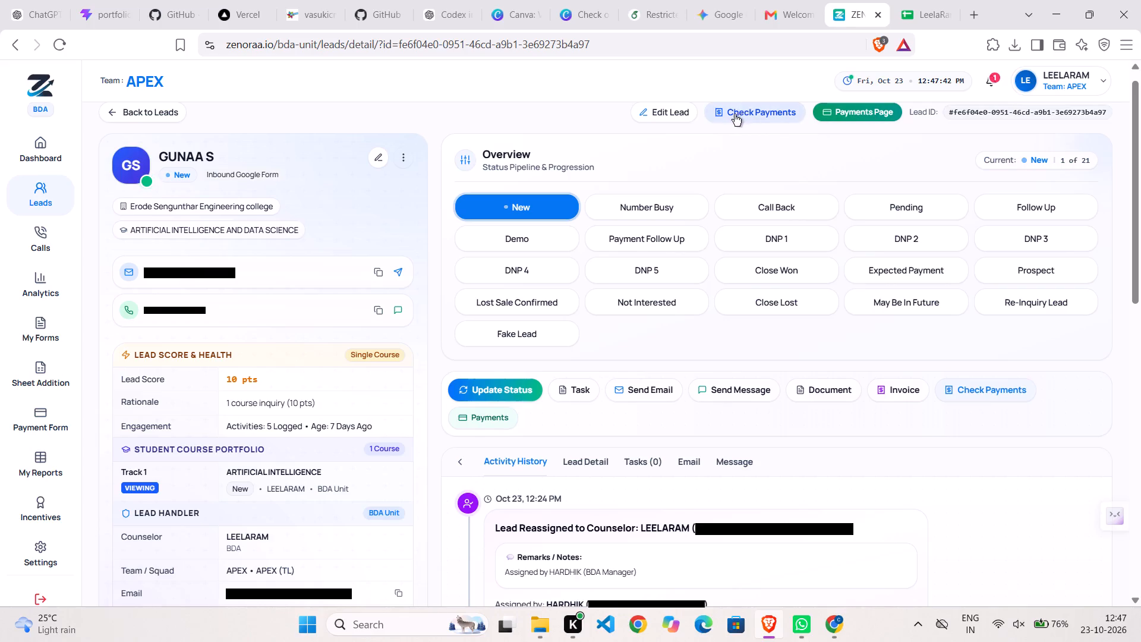
# Open the lead's details and academic profile for editing.
pyautogui.click(672, 108)
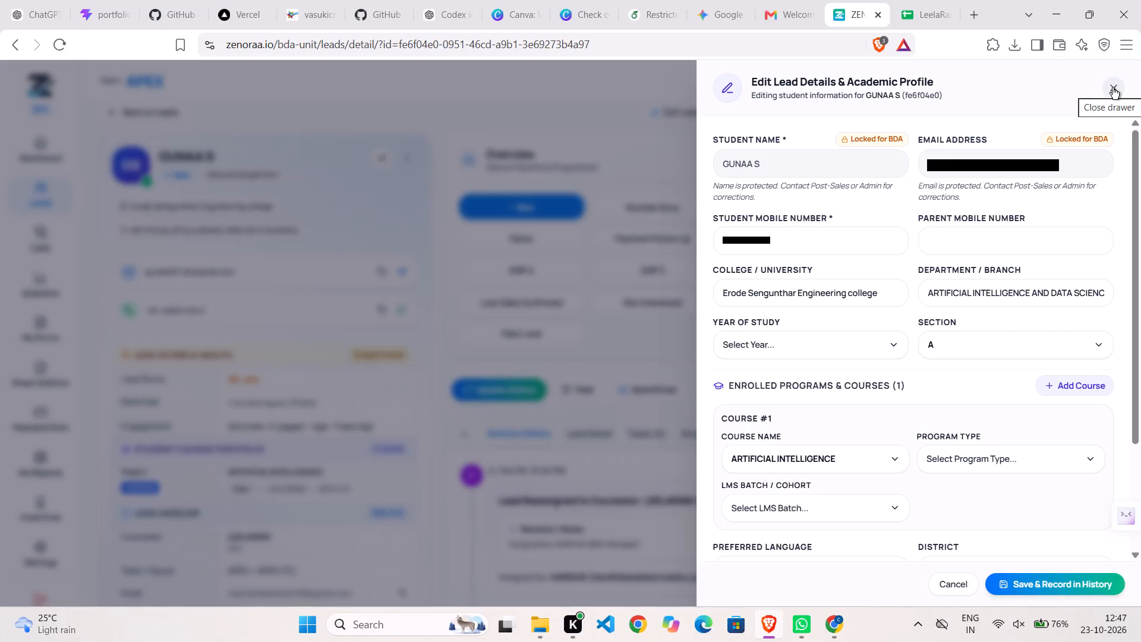
# Close the lead details and academic profile editor without saving any changes.
pyautogui.click(1112, 87)
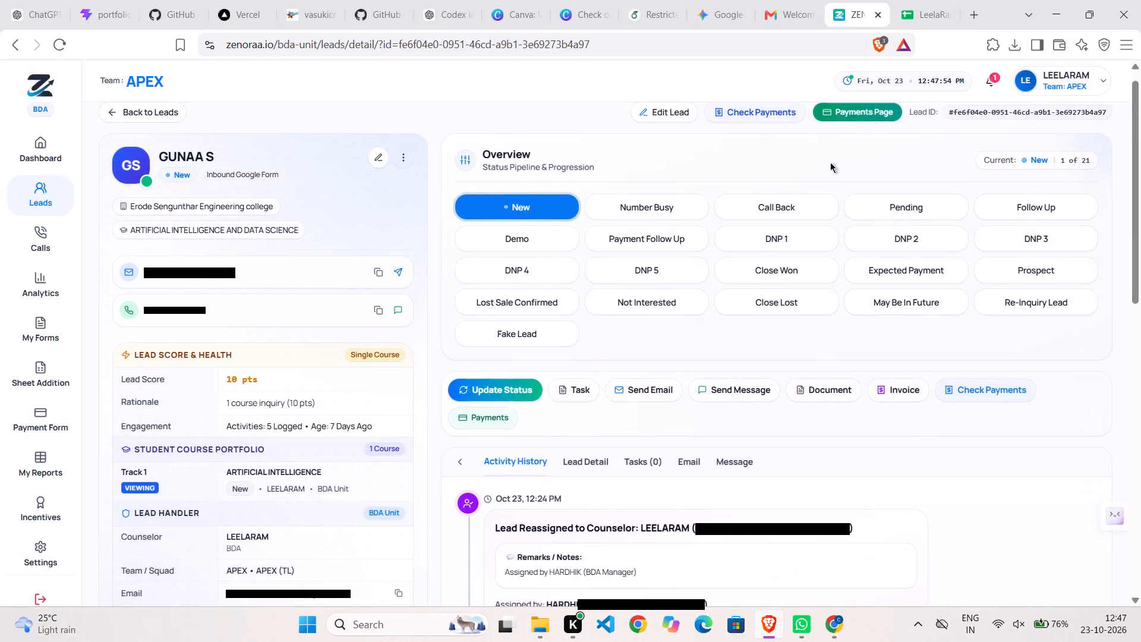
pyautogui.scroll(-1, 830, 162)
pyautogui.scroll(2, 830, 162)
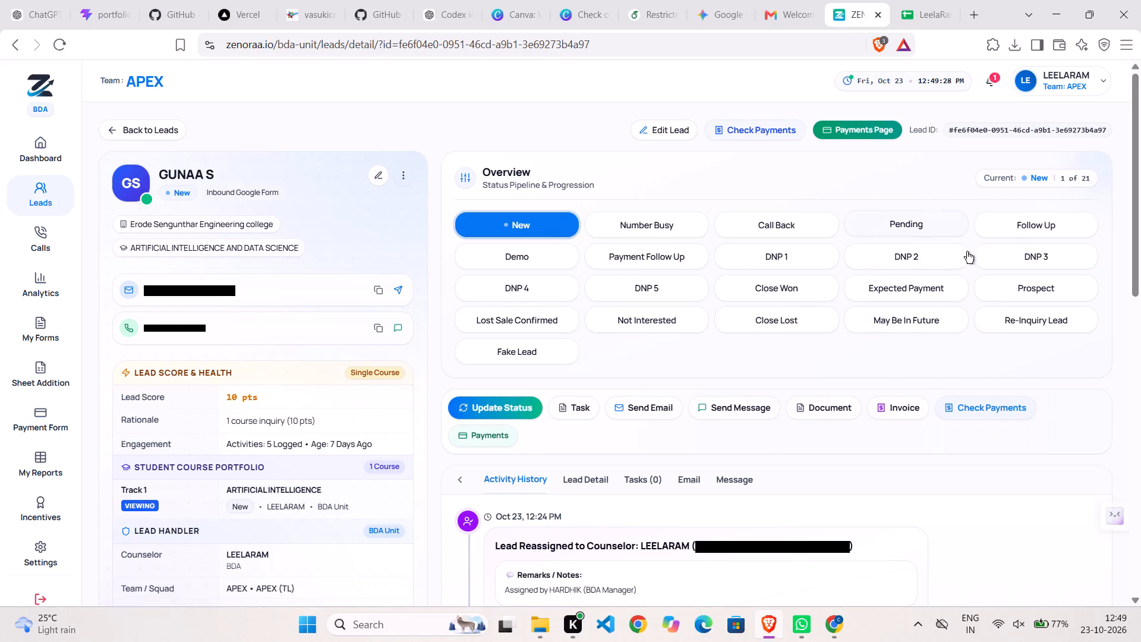
# Read through the lead's activity history from the latest reassignment down to the origin ingestion entry.
pyautogui.scroll(-2, 967, 269)
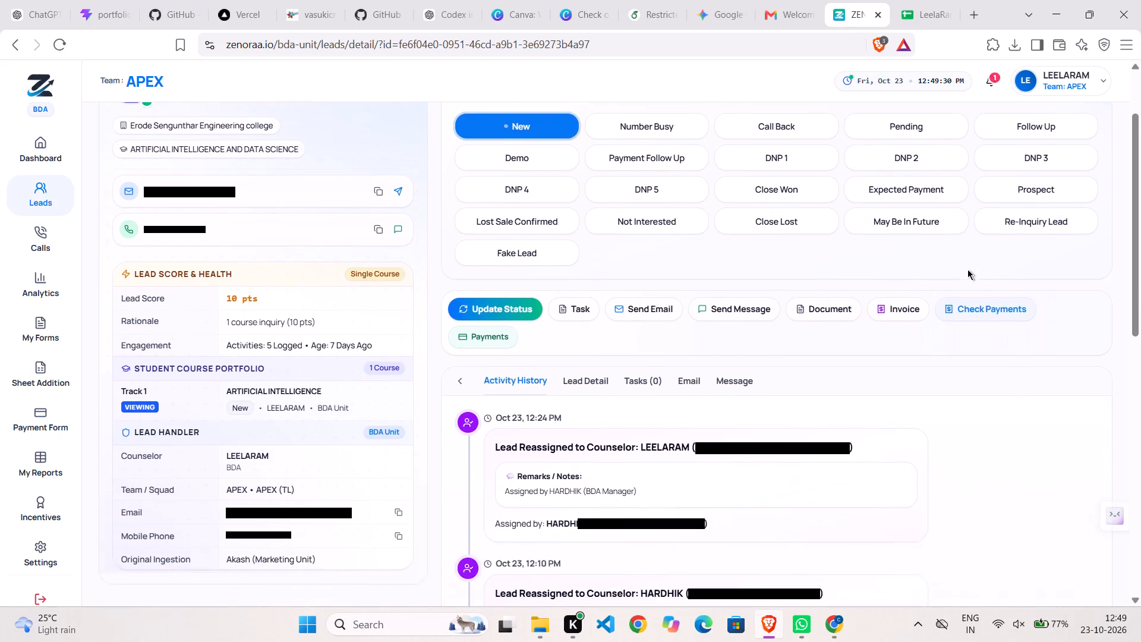
pyautogui.scroll(-6, 967, 269)
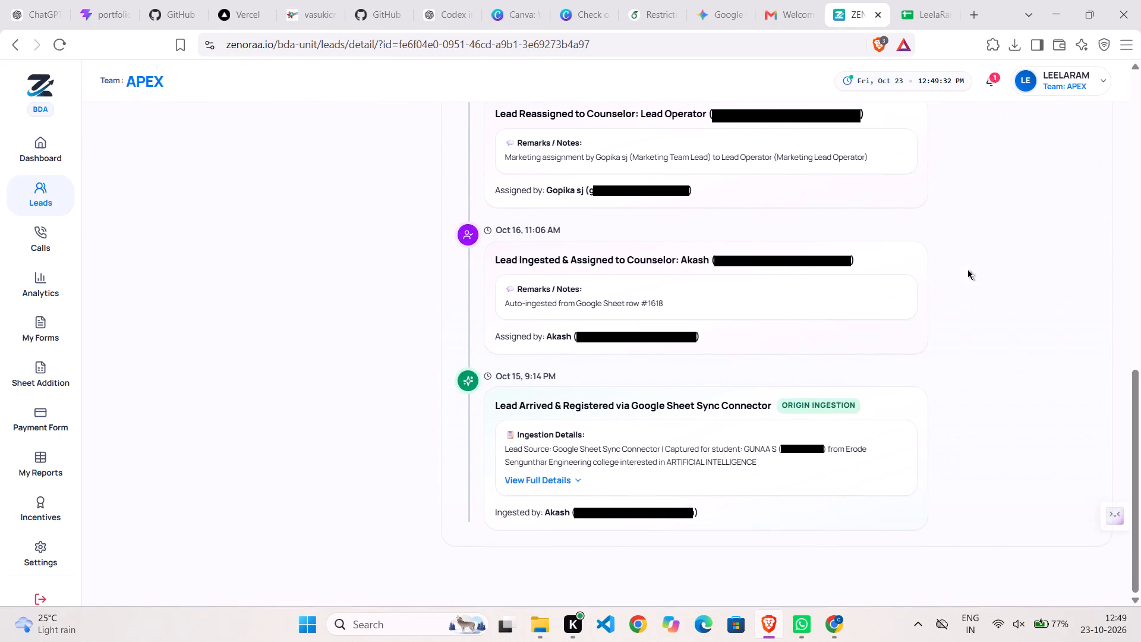
pyautogui.scroll(-1, 967, 269)
pyautogui.scroll(9, 967, 269)
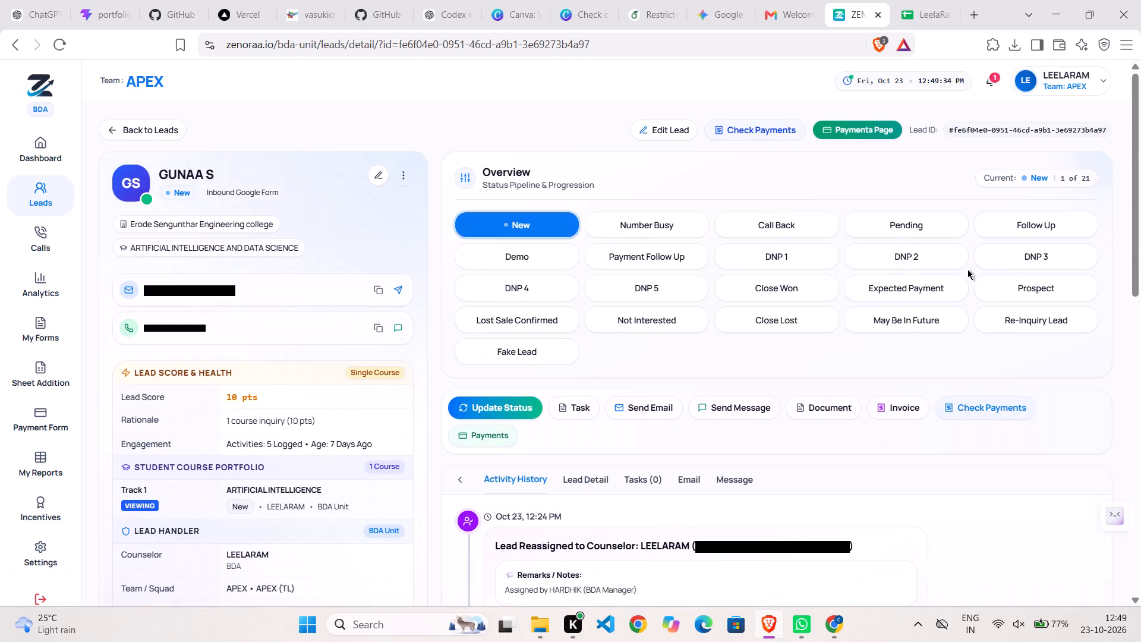
pyautogui.scroll(1, 967, 269)
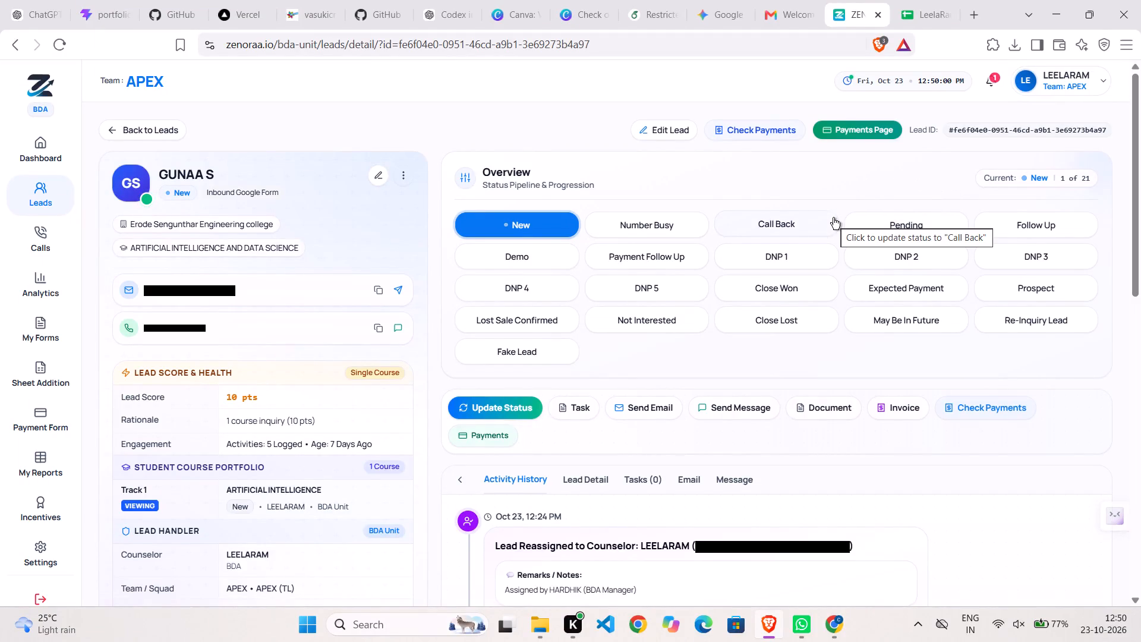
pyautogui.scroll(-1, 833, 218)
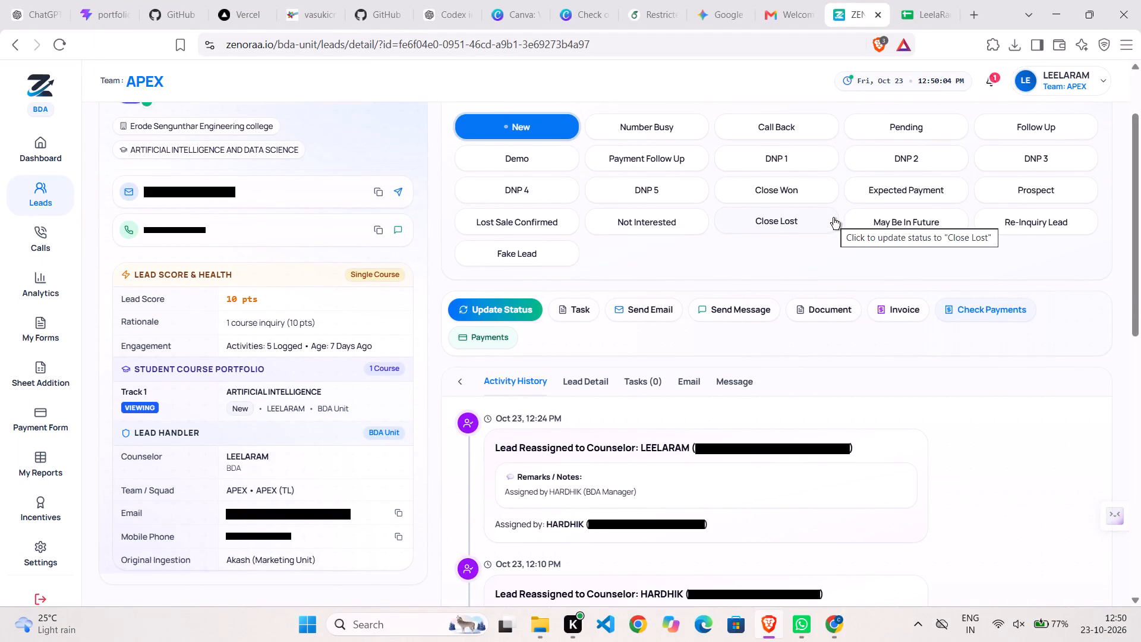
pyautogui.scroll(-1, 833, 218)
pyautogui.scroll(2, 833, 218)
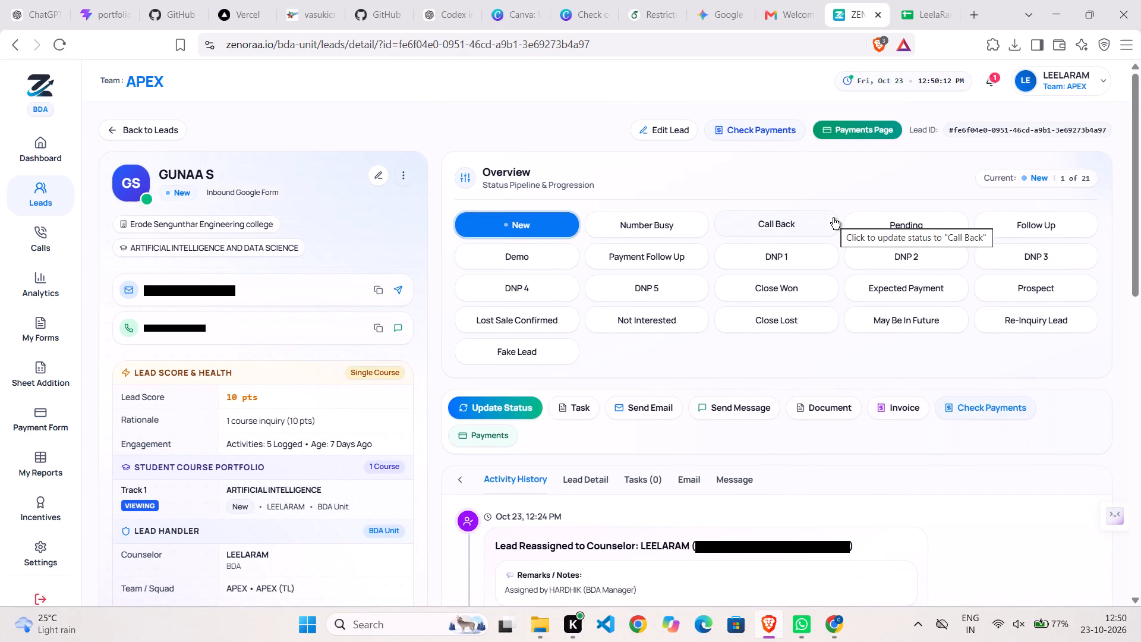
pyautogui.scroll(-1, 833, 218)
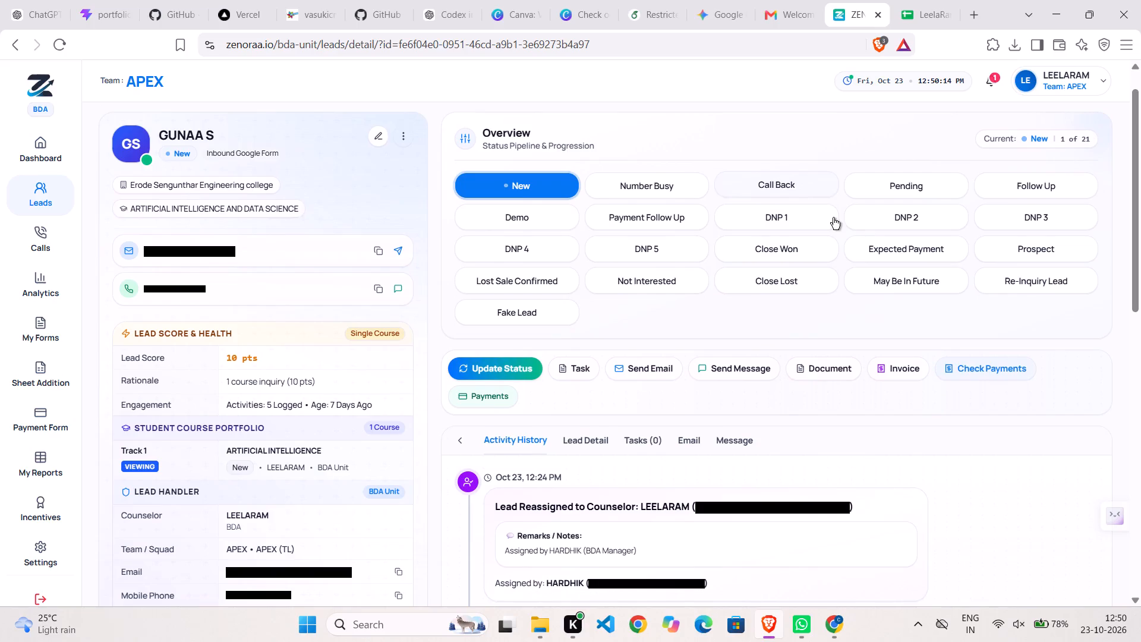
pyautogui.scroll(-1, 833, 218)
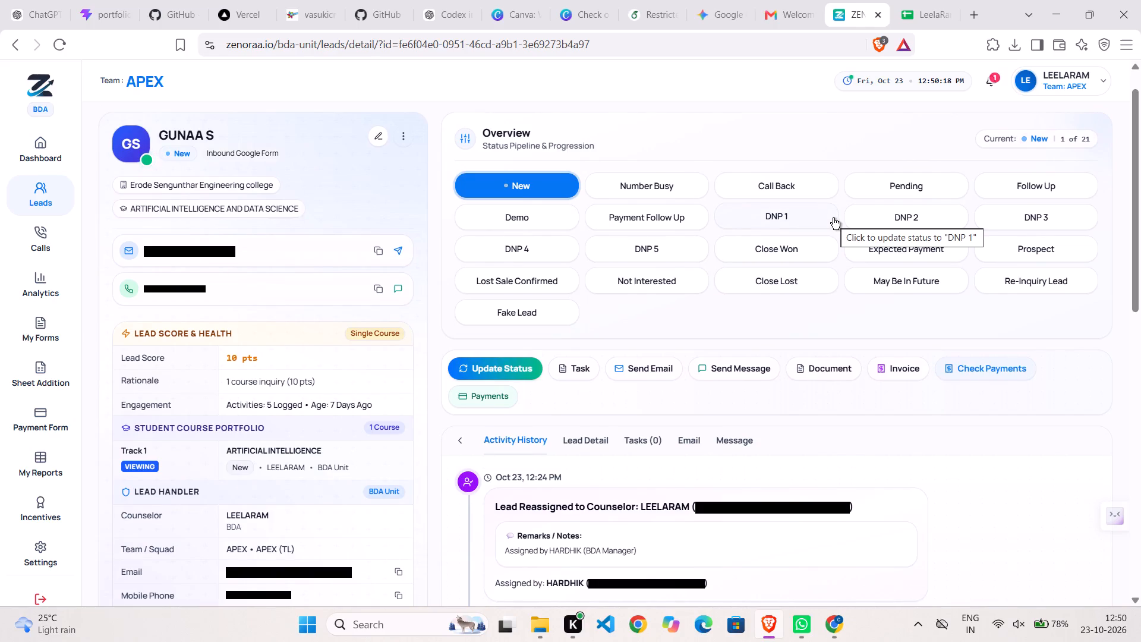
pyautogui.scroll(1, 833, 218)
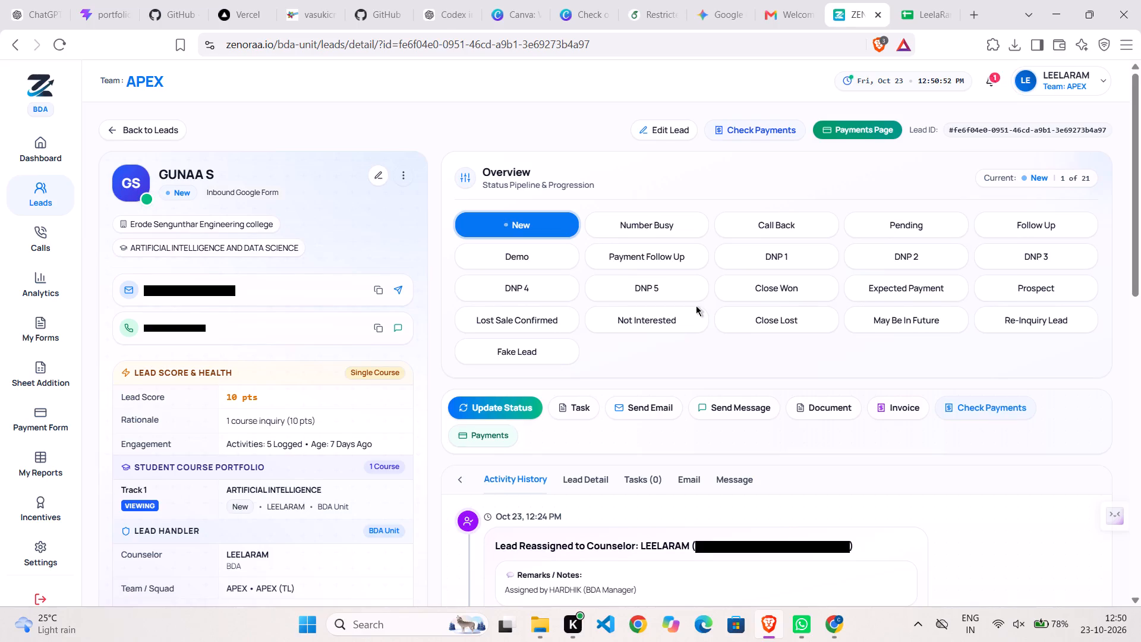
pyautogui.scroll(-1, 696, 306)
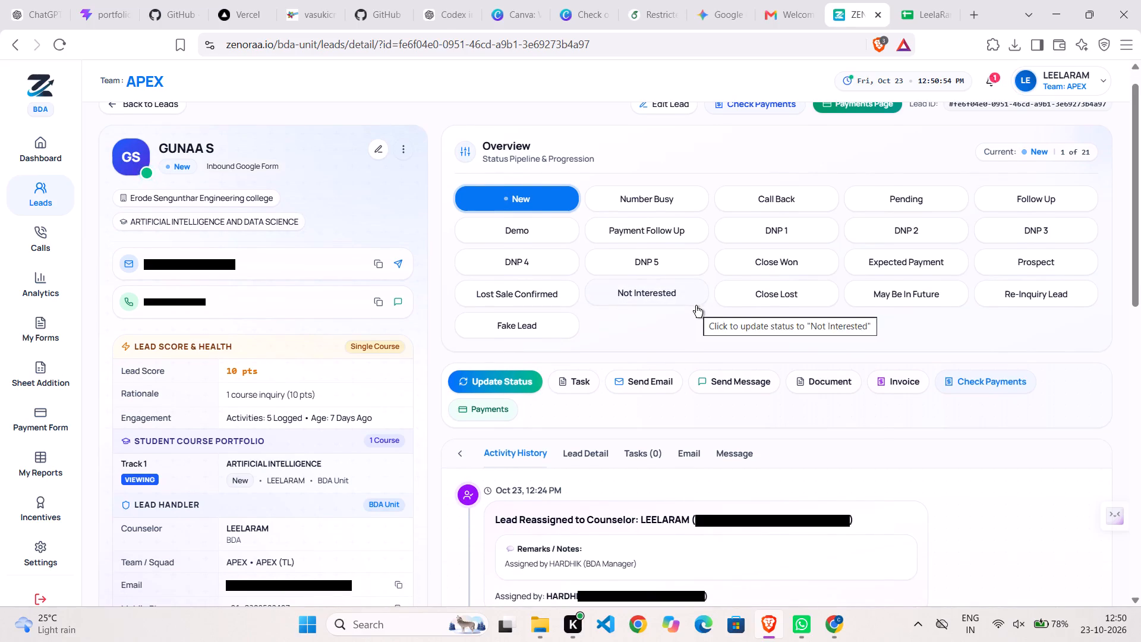
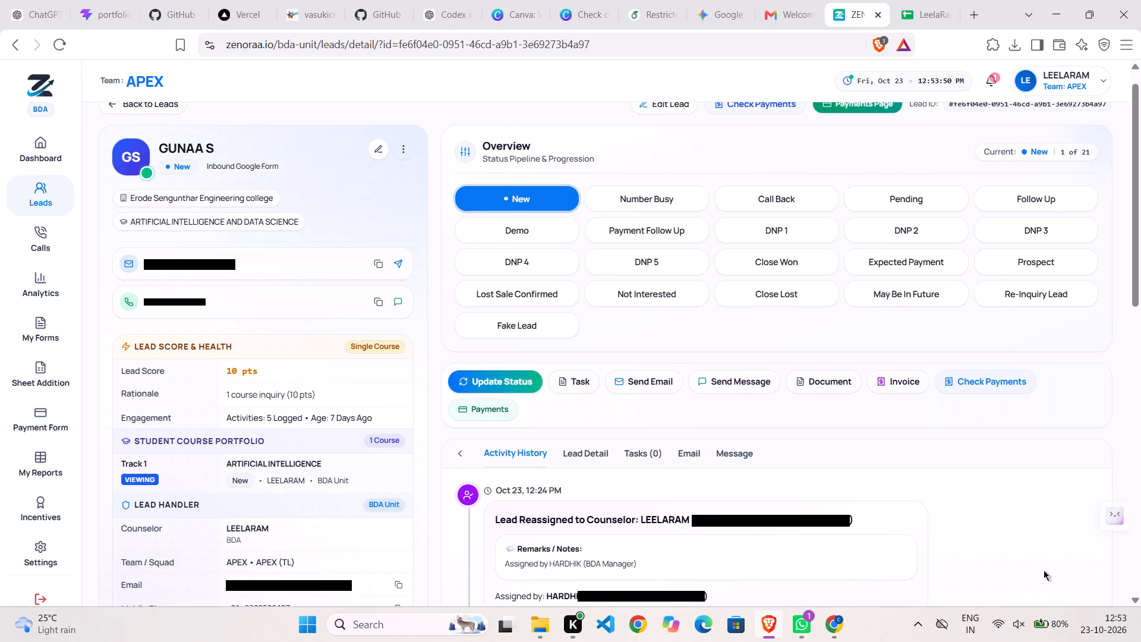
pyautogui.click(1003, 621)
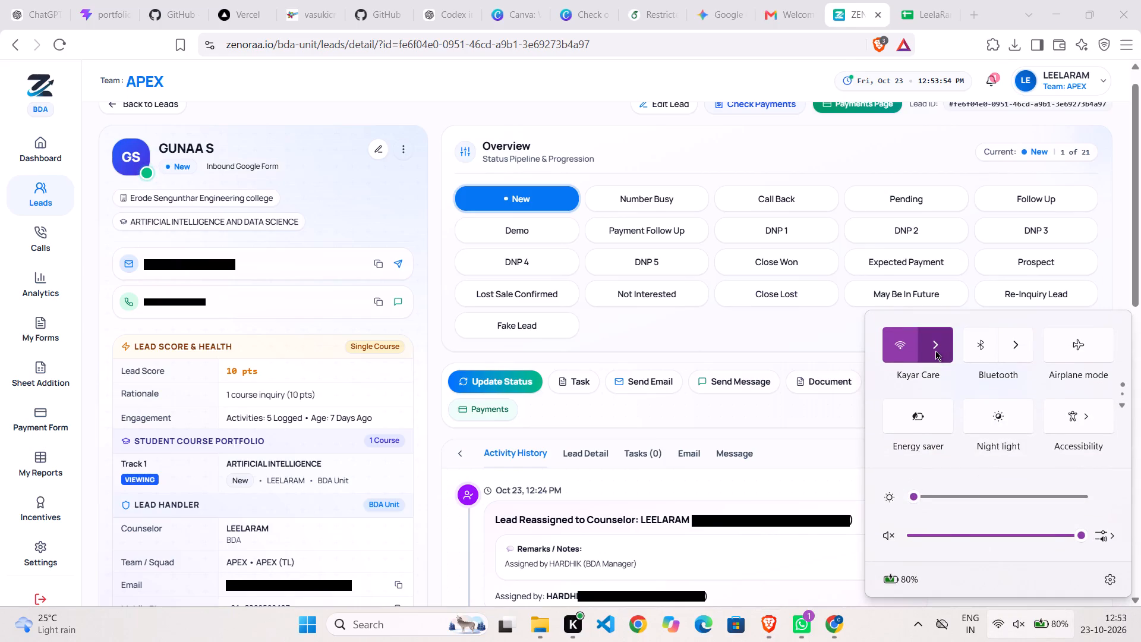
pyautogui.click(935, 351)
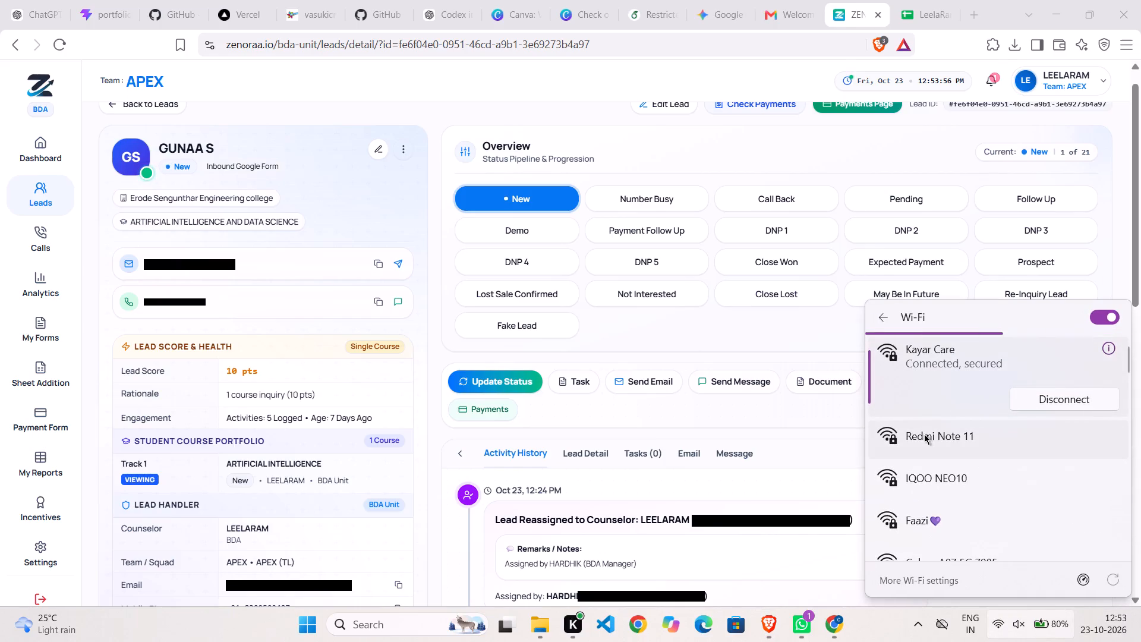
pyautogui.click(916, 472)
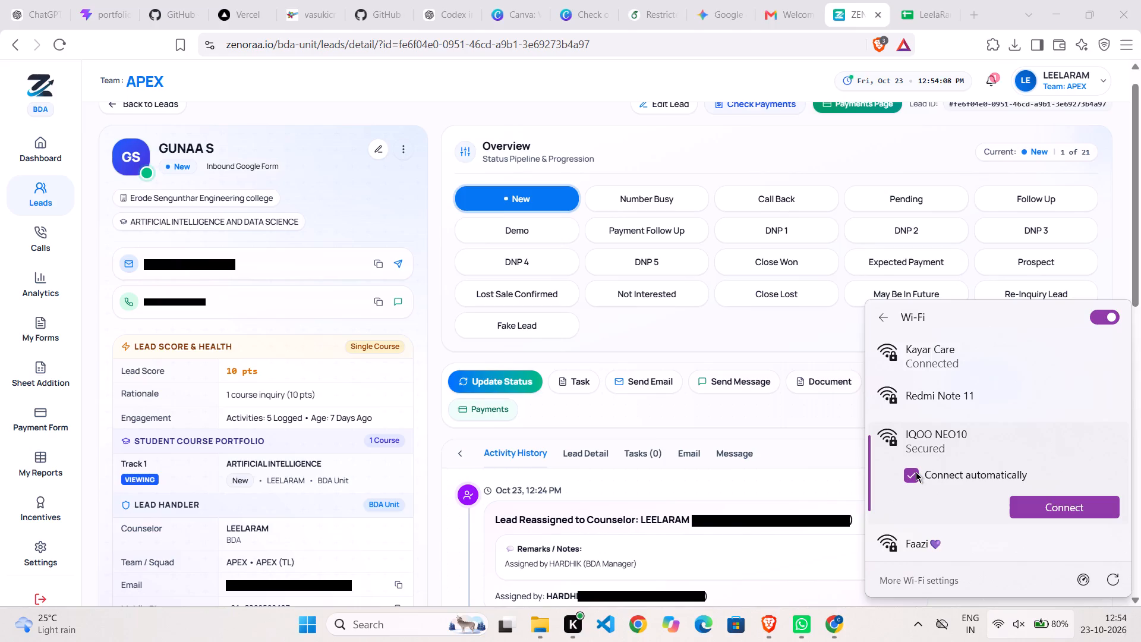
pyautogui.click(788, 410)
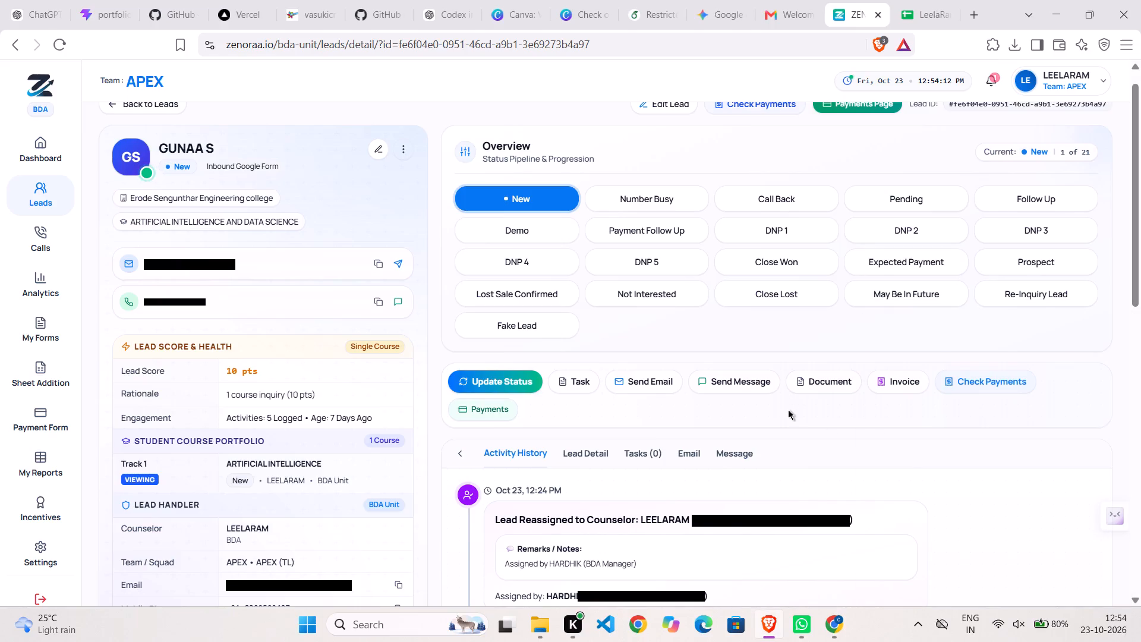
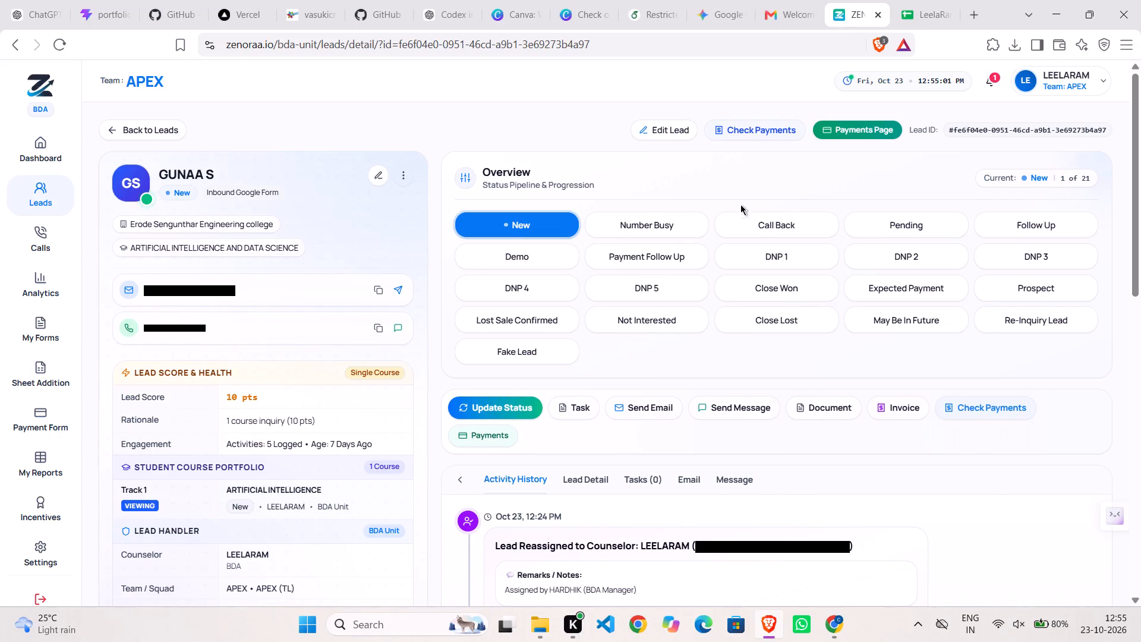
# Update the Artificial Intelligence lead's status to Call Back with the call remark "before 4pm today".
pyautogui.click(755, 231)
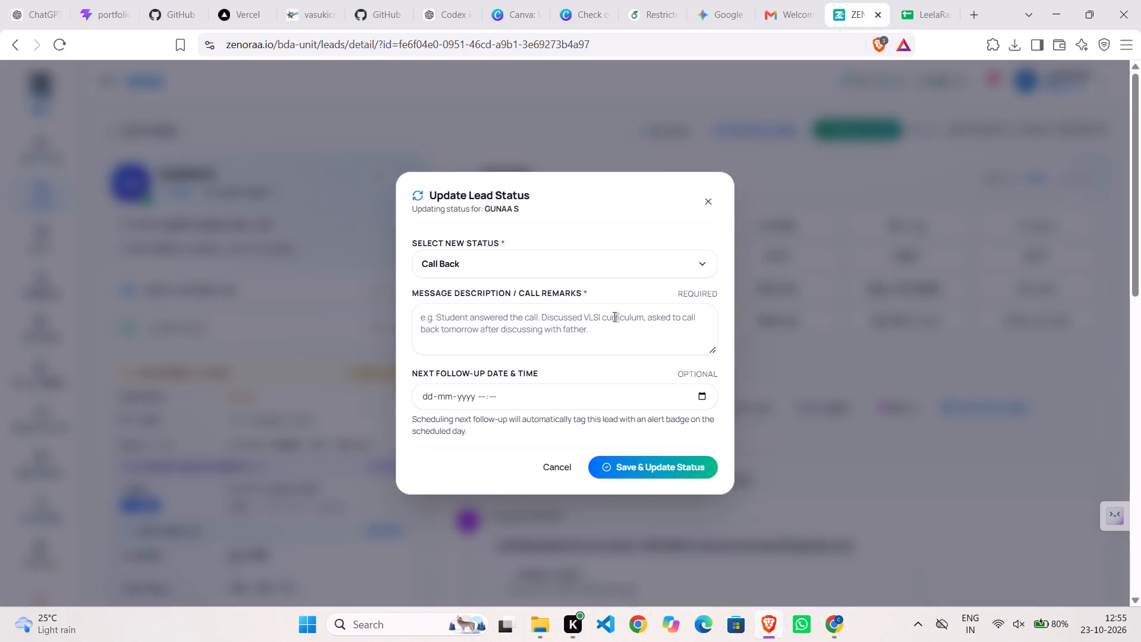
pyautogui.click(614, 318)
pyautogui.write('before')
pyautogui.press('space')
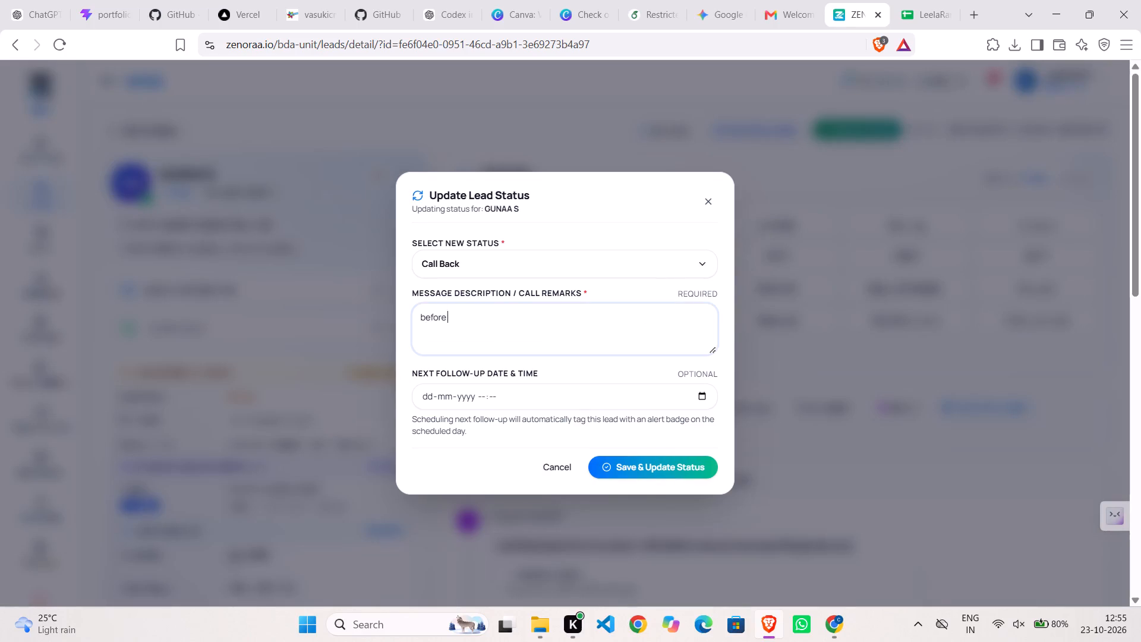
pyautogui.write('4pm today')
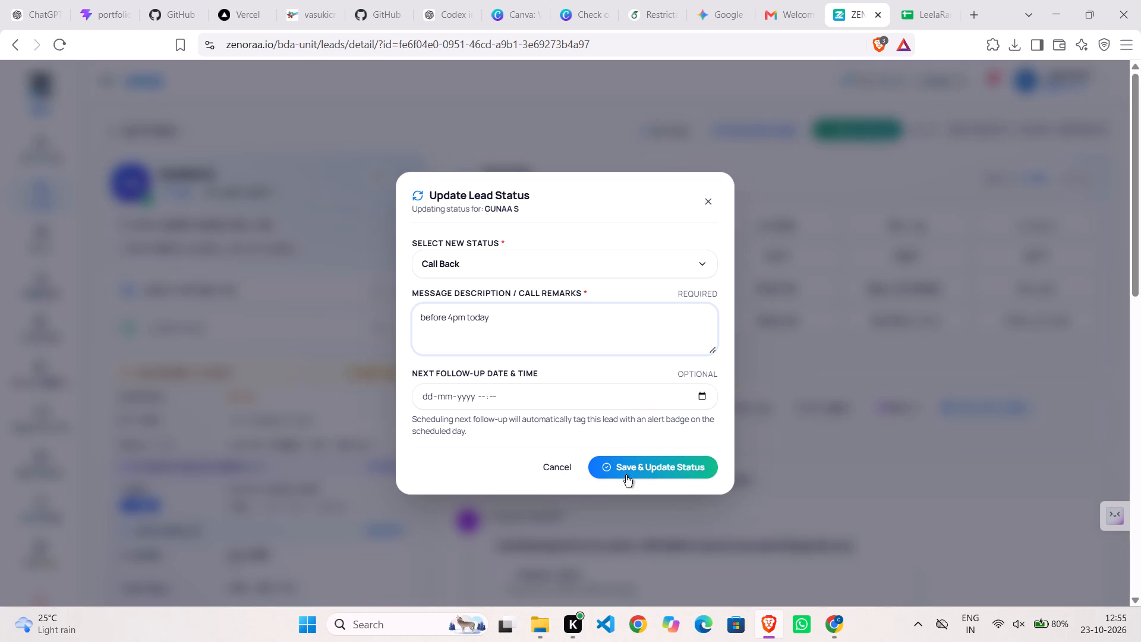
pyautogui.click(626, 475)
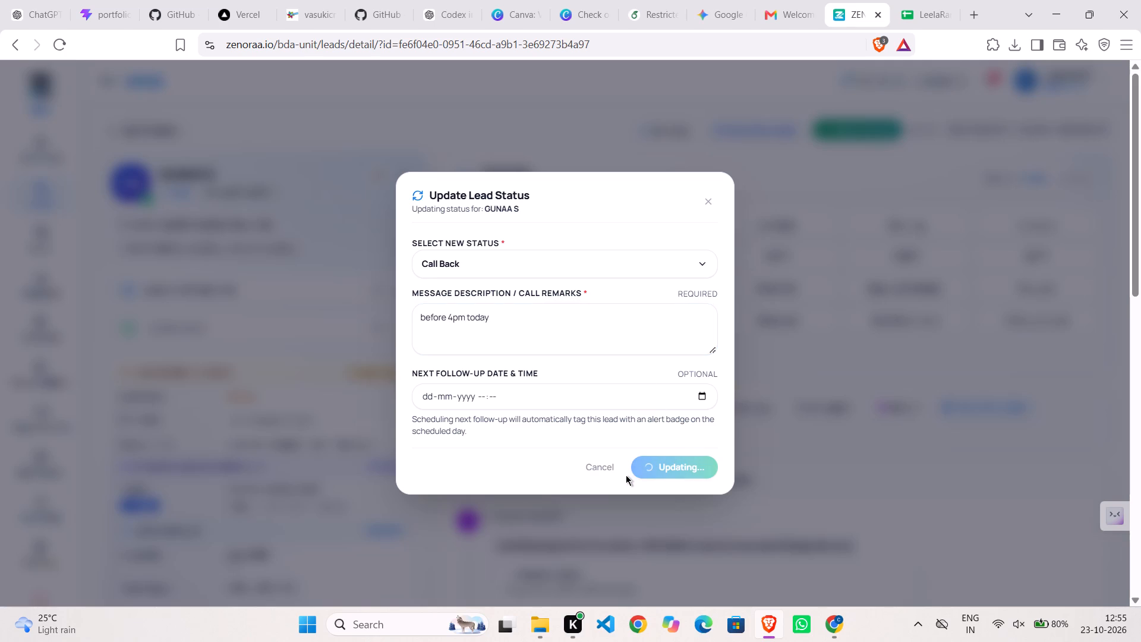
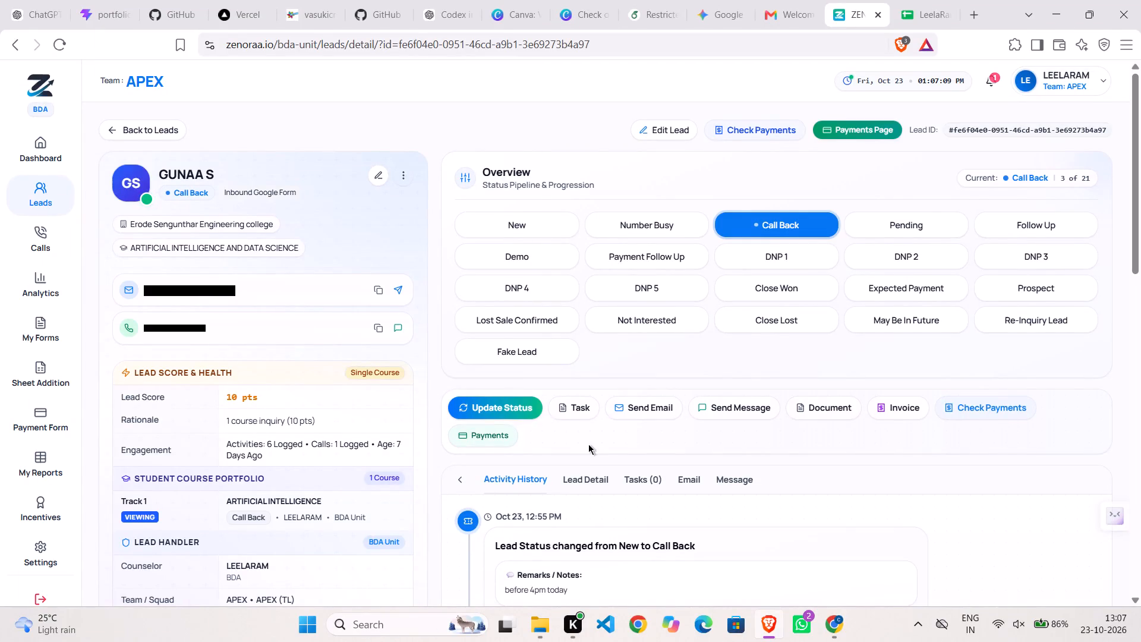
# Review the Artificial Intelligence lead's activity history, including its status change, call remark and counselor reassignment entries.
pyautogui.scroll(-1, 588, 444)
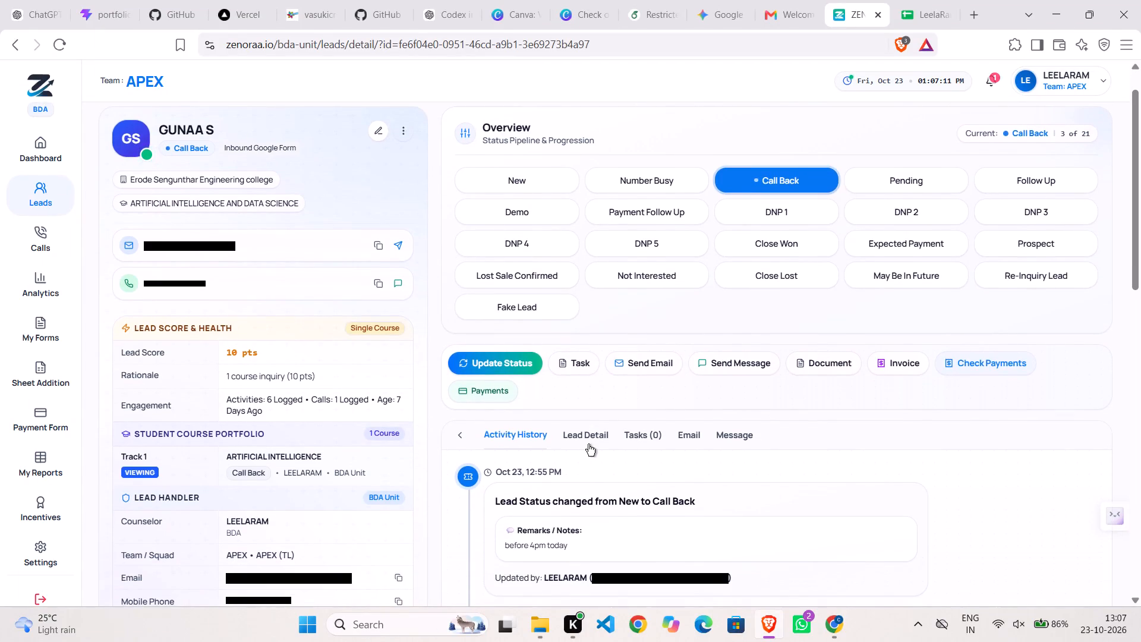
pyautogui.scroll(-4, 588, 444)
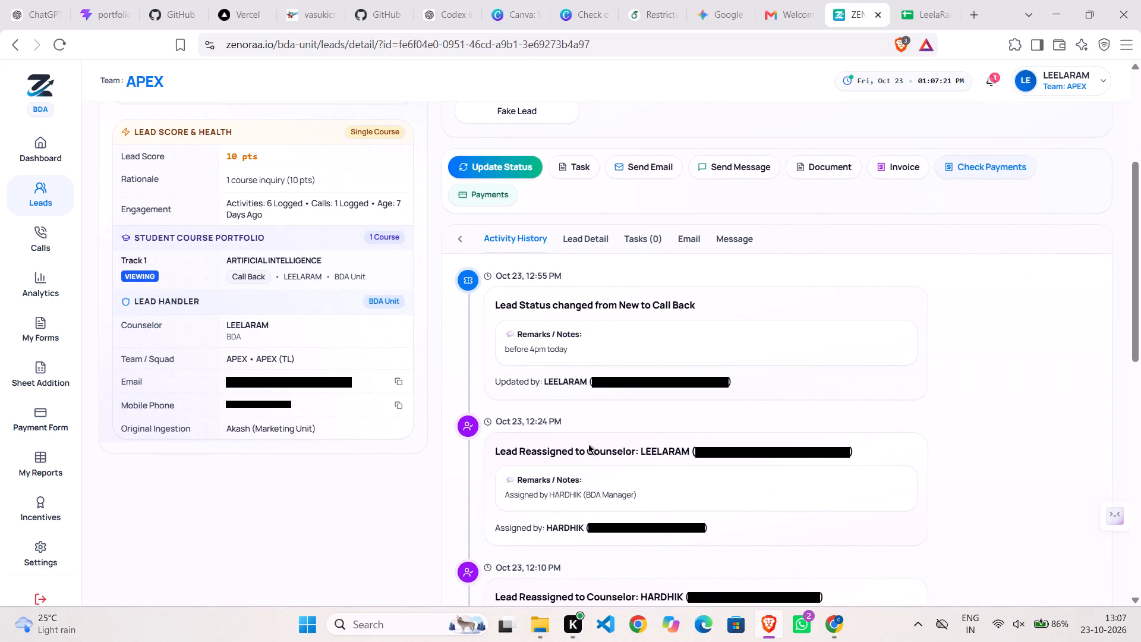
pyautogui.scroll(3, 588, 444)
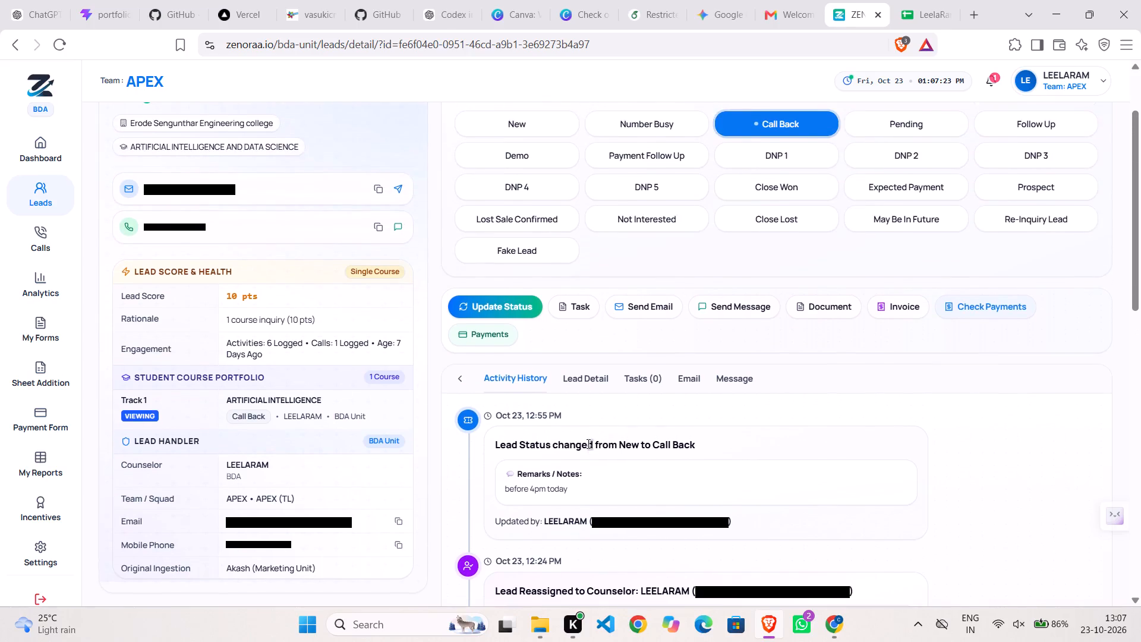
pyautogui.scroll(1, 588, 444)
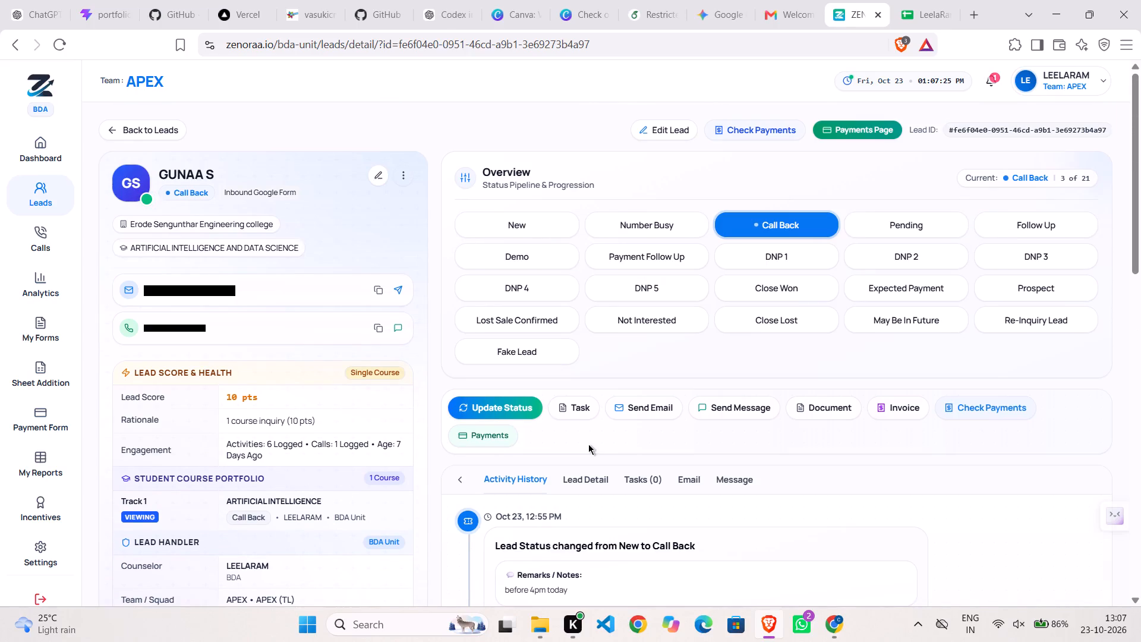
pyautogui.scroll(1, 588, 444)
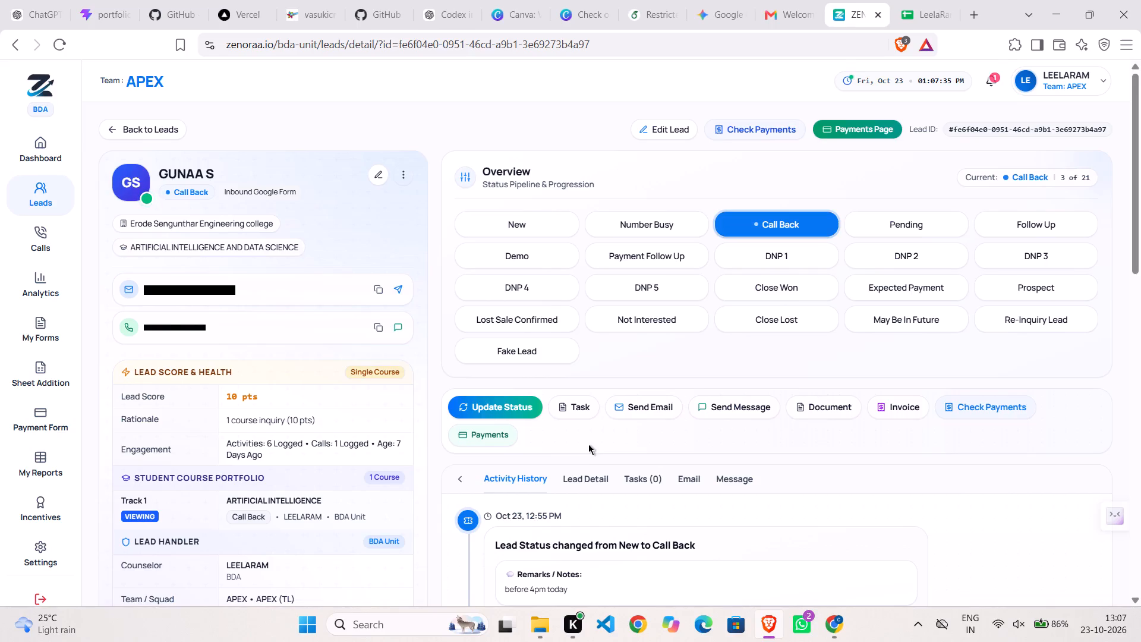
pyautogui.scroll(-1, 588, 444)
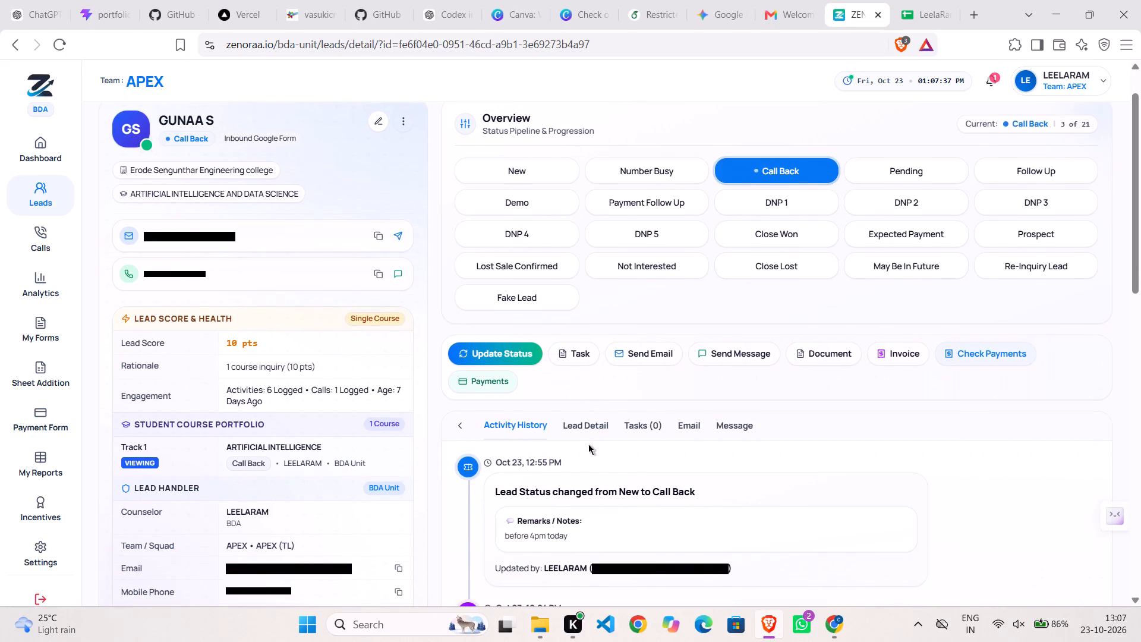
pyautogui.scroll(-1, 588, 444)
pyautogui.scroll(4, 588, 444)
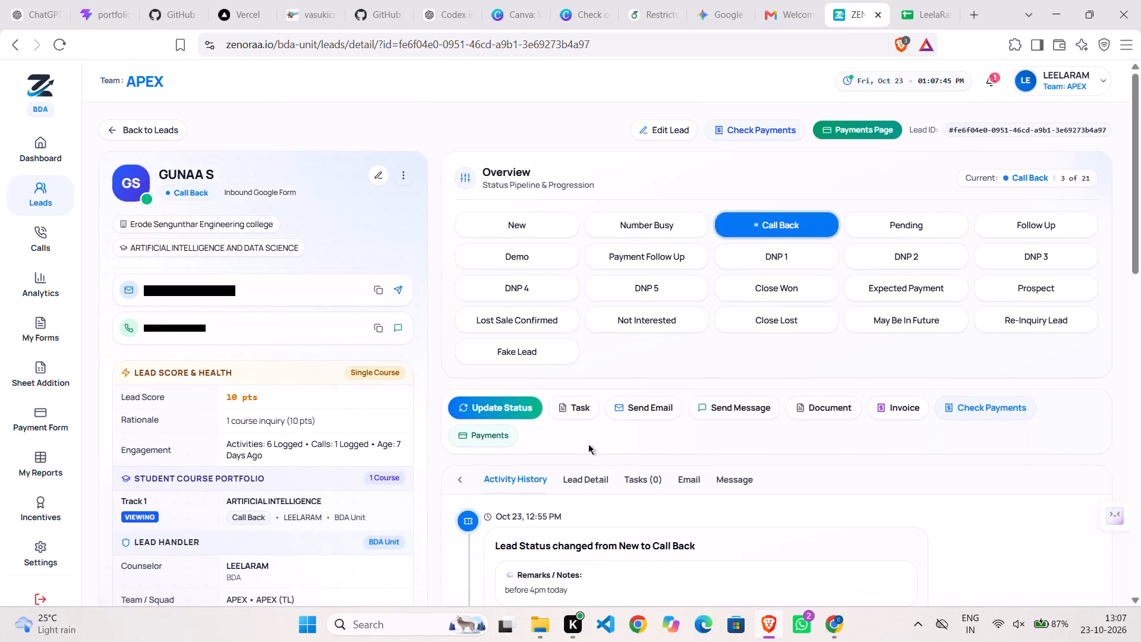
pyautogui.hscroll(1, 588, 444)
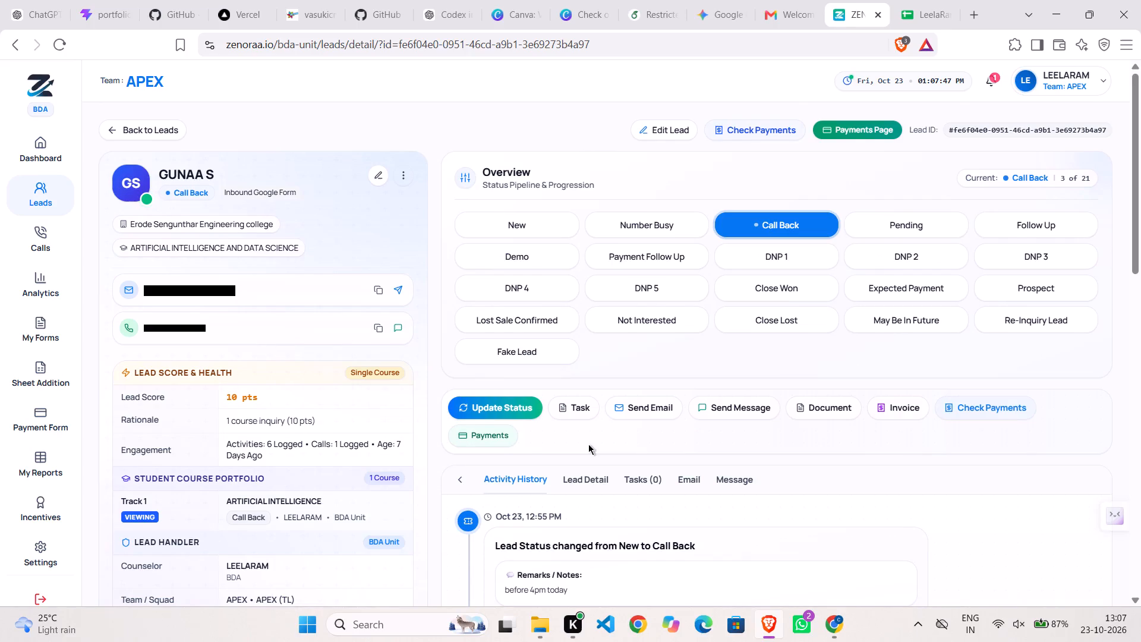
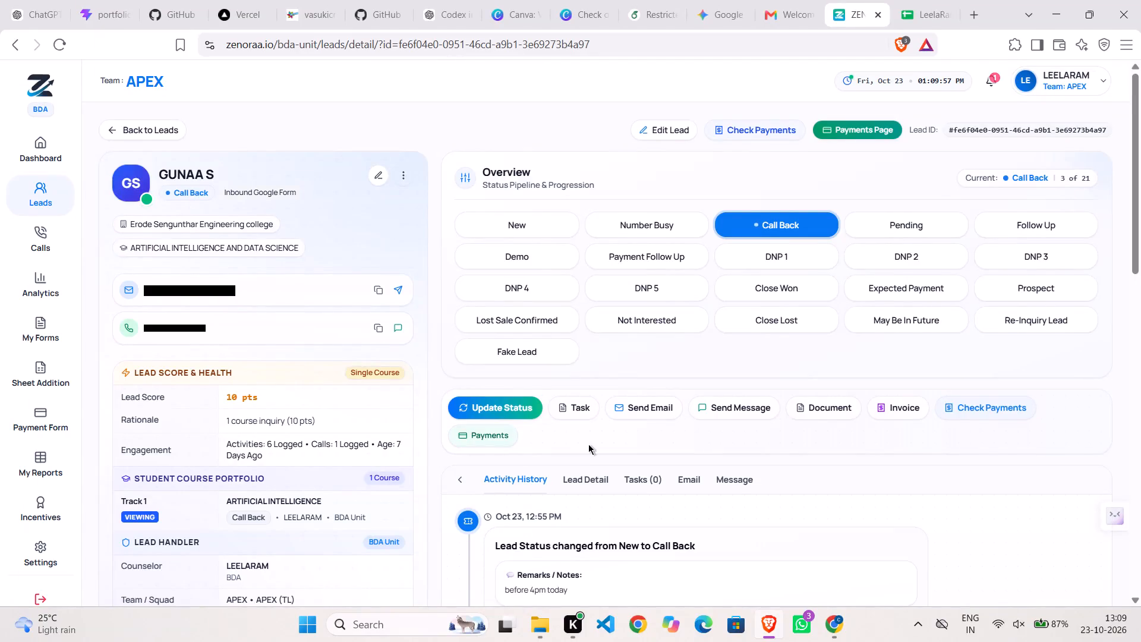
# Return from the lead's detail page to the leads list and show only the new leads.
pyautogui.scroll(-1, 588, 444)
pyautogui.hscroll(6, 588, 444)
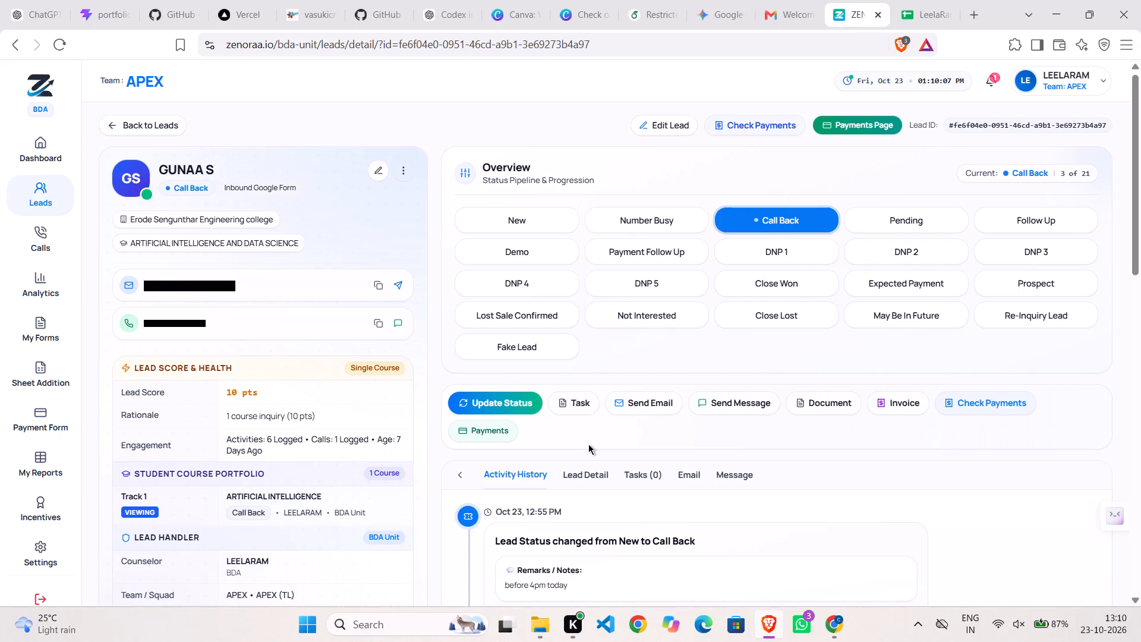
pyautogui.hscroll(1, 588, 444)
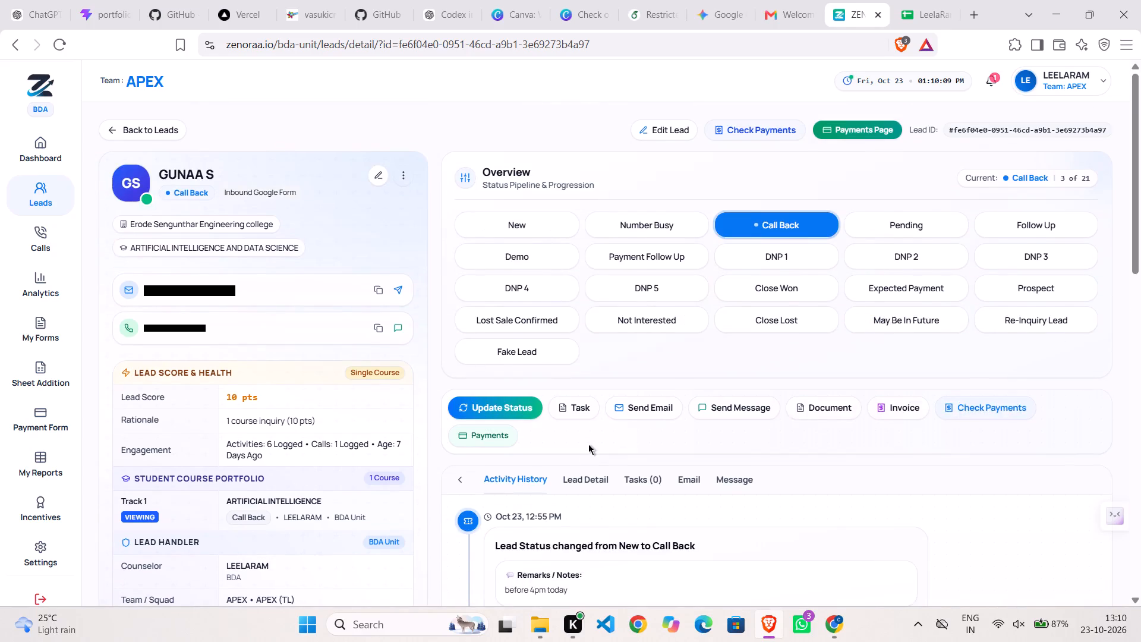
pyautogui.hscroll(10, 588, 444)
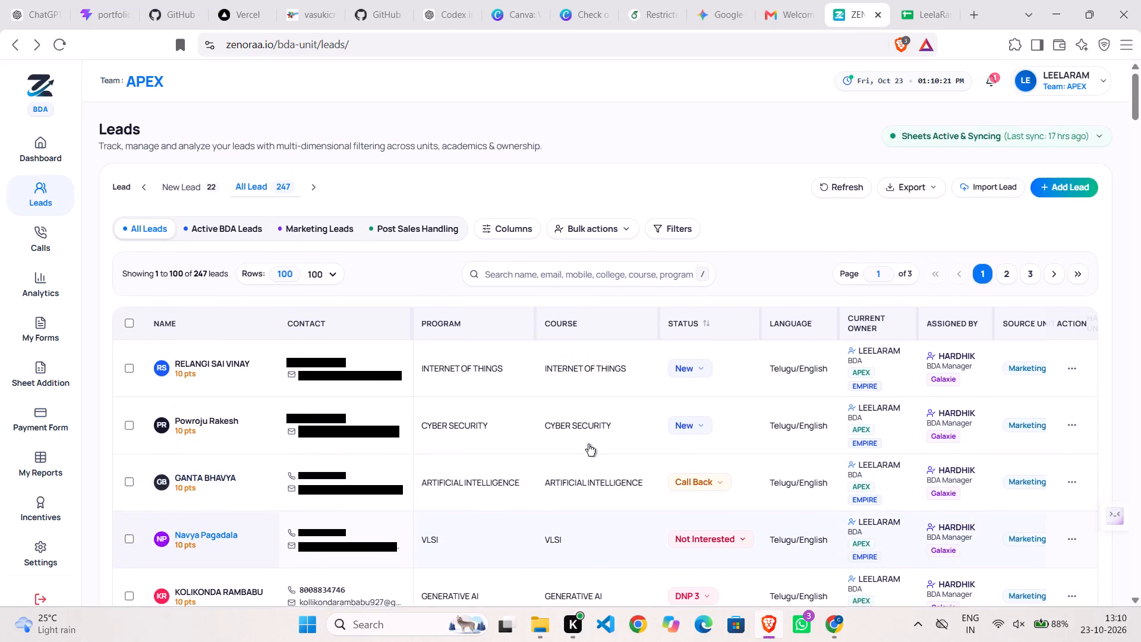
pyautogui.click(211, 182)
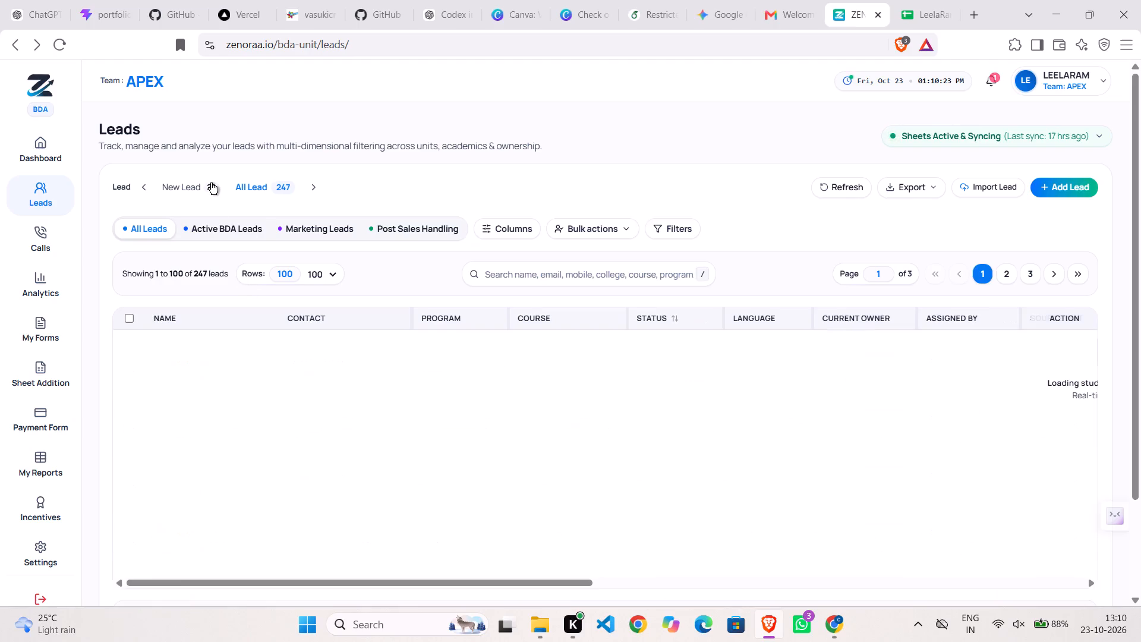
# Update the Telugu/English Cyber Security lead's status to Call Back with the call remark "today evening" and save it.
pyautogui.hscroll(-1, 502, 413)
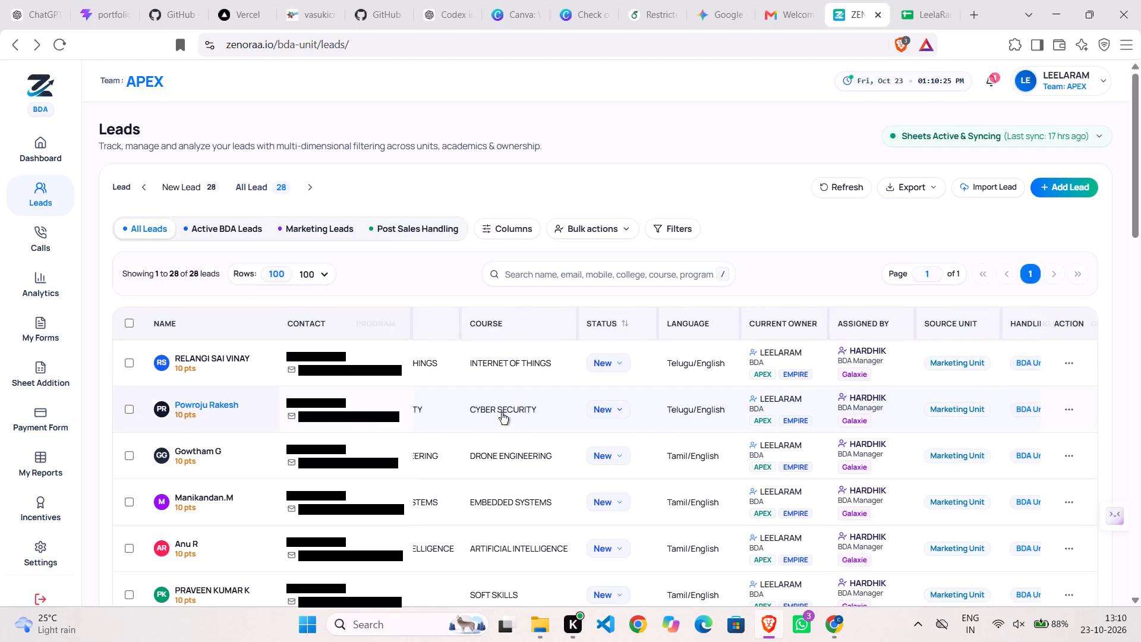
pyautogui.hscroll(-3, 502, 413)
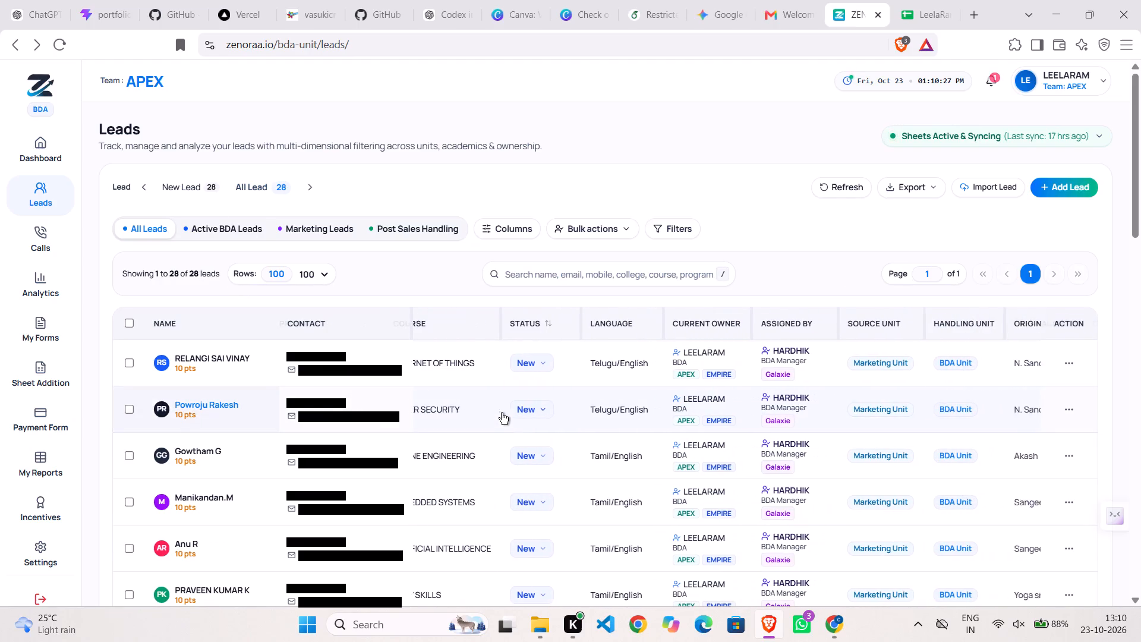
pyautogui.hscroll(-2, 502, 413)
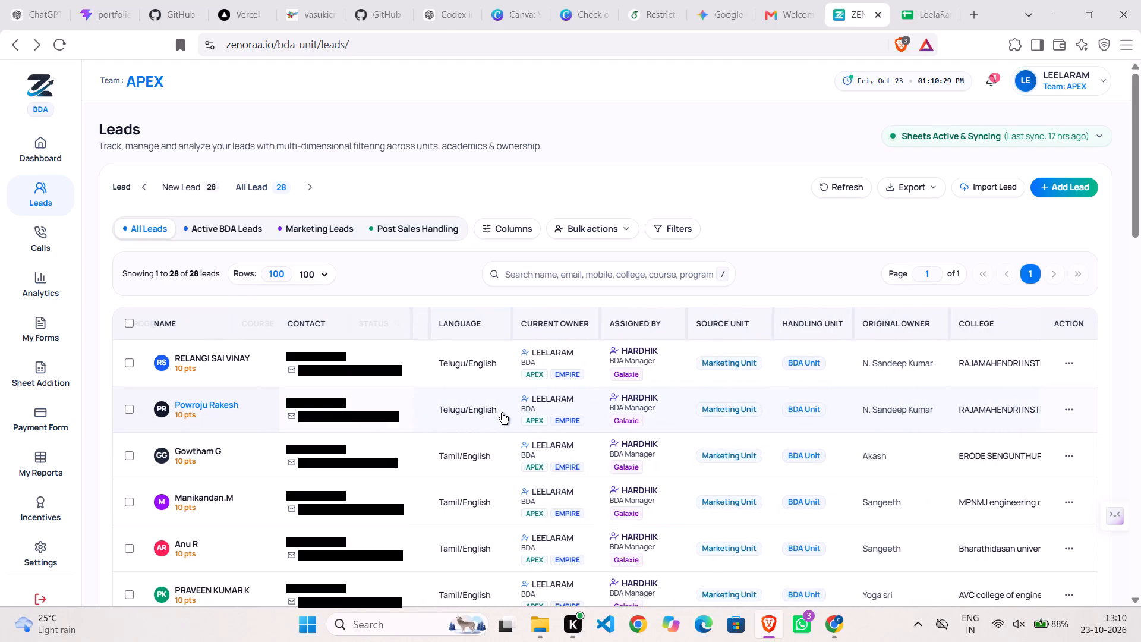
pyautogui.hscroll(-1, 502, 413)
pyautogui.hscroll(3, 502, 413)
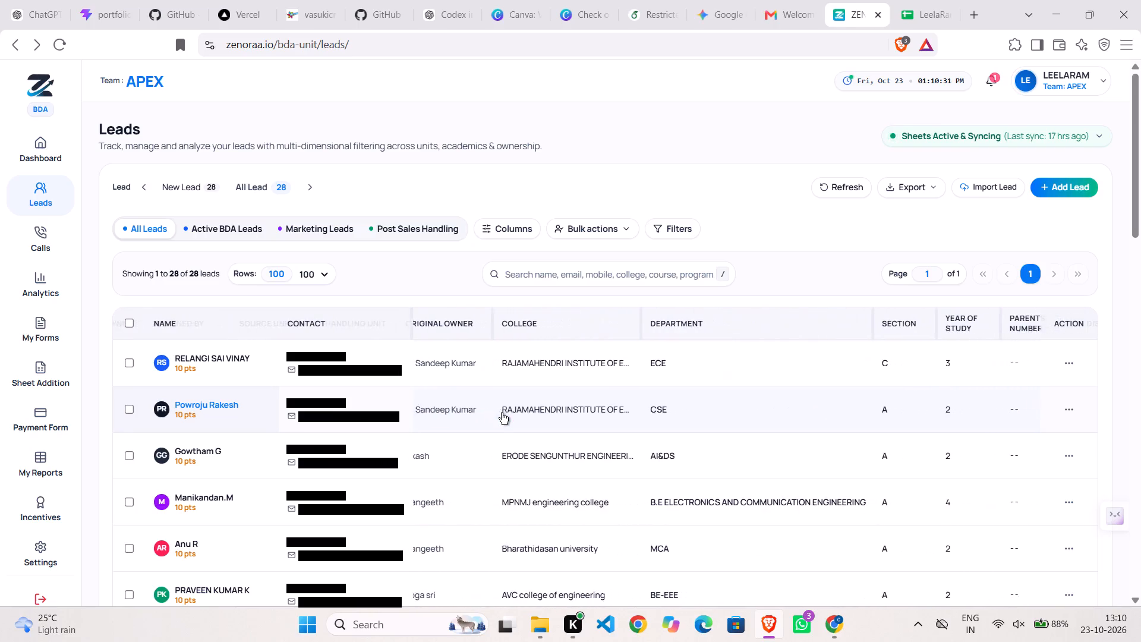
pyautogui.hscroll(2, 502, 413)
pyautogui.click(689, 414)
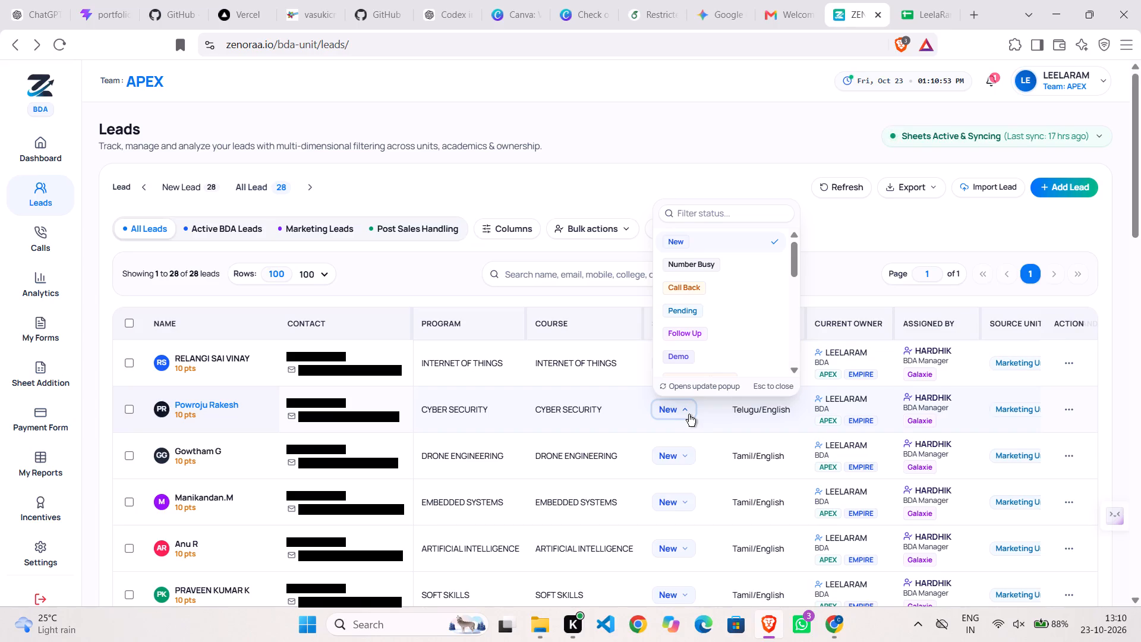
pyautogui.click(689, 295)
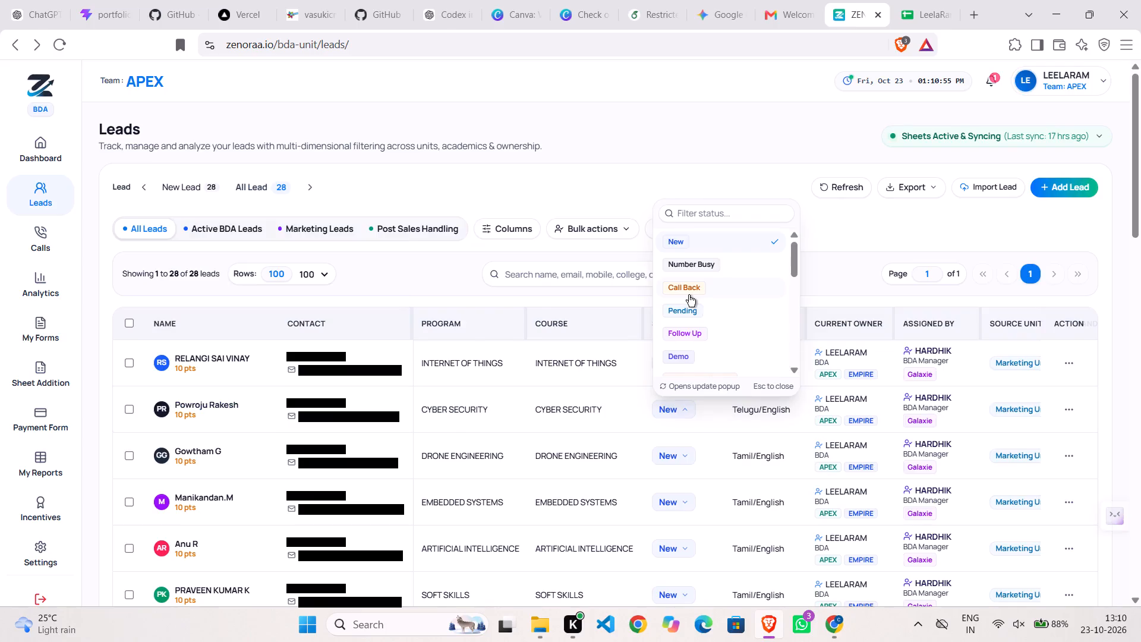
pyautogui.click(622, 313)
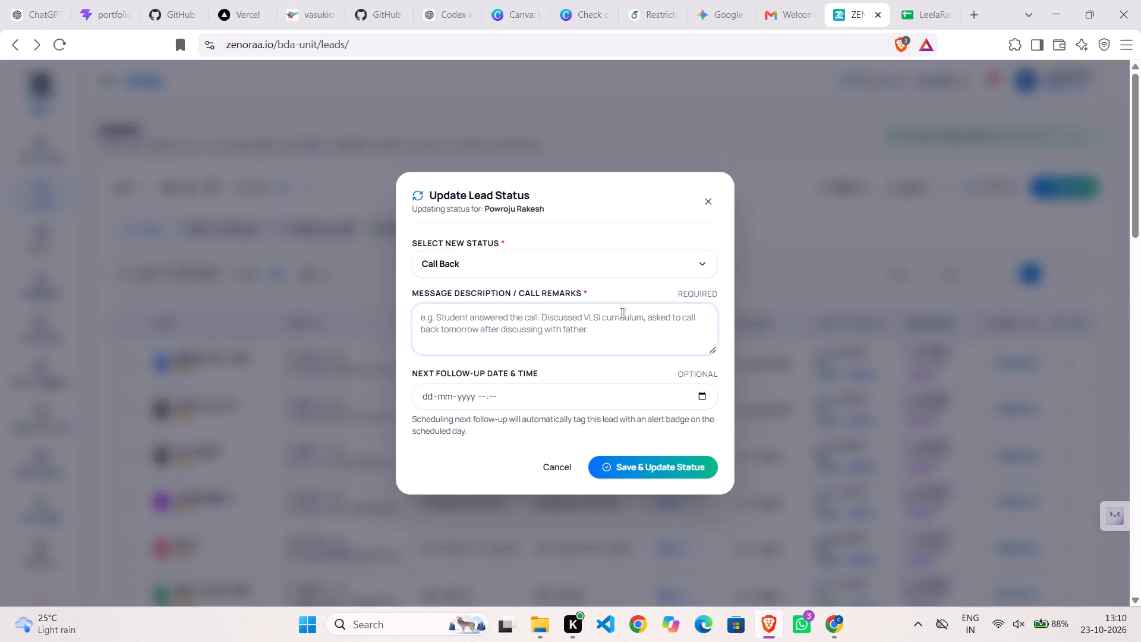
pyautogui.press('t')
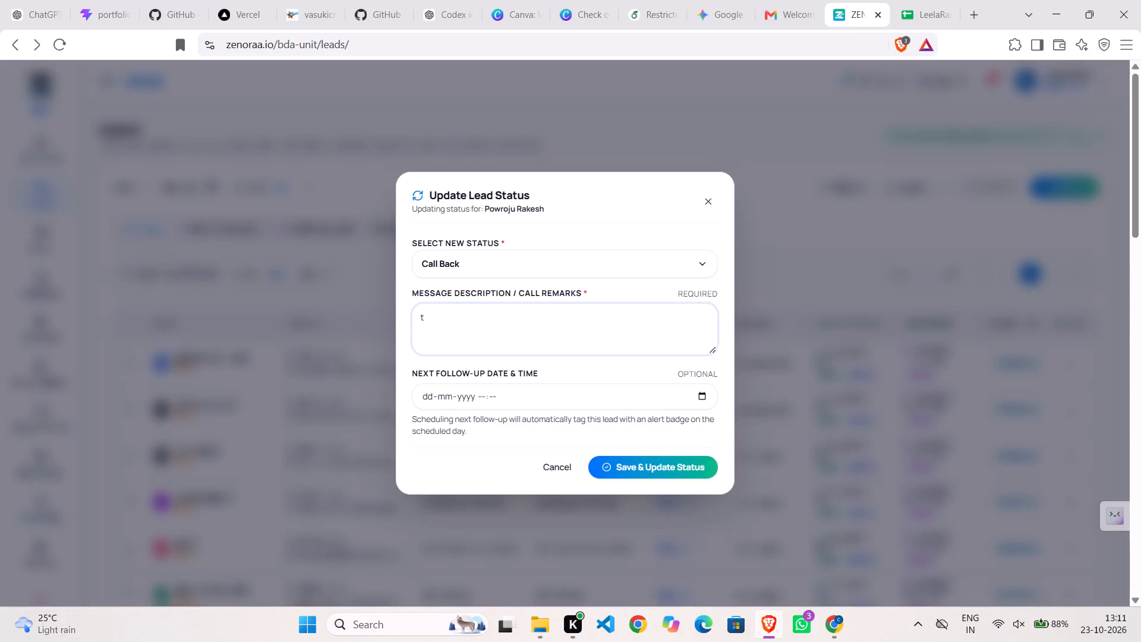
pyautogui.press('BackSpace')
pyautogui.press('BackSpace')
pyautogui.write('today')
pyautogui.press('space')
pyautogui.write('evening')
pyautogui.click(669, 471)
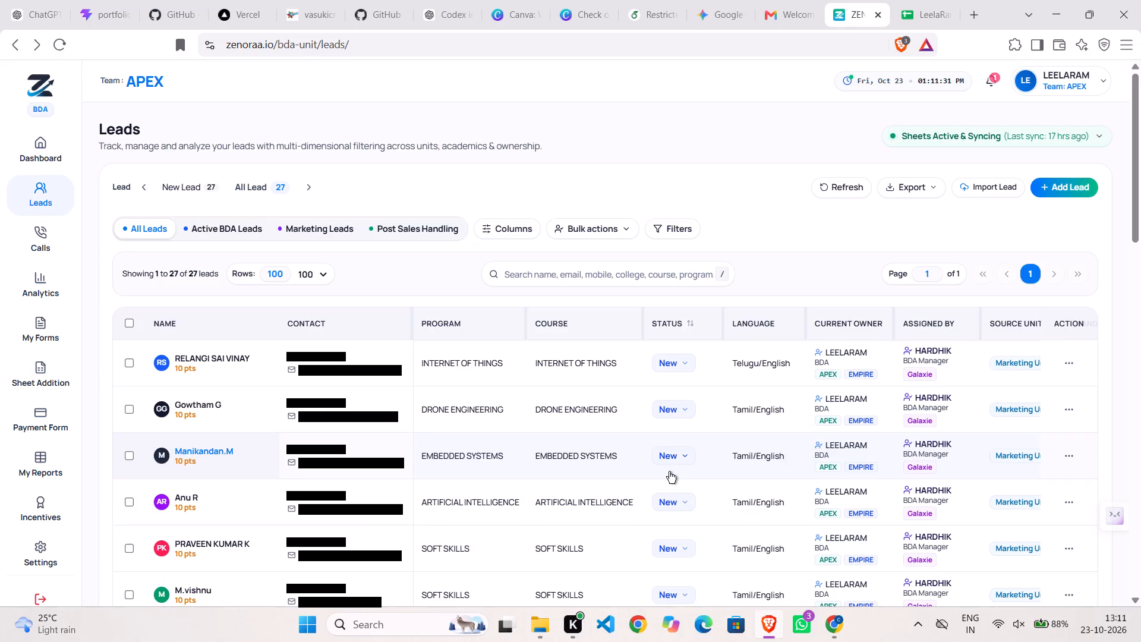
# Look through the remaining new leads, checking their courses, statuses, languages and current owners.
pyautogui.scroll(-1, 669, 471)
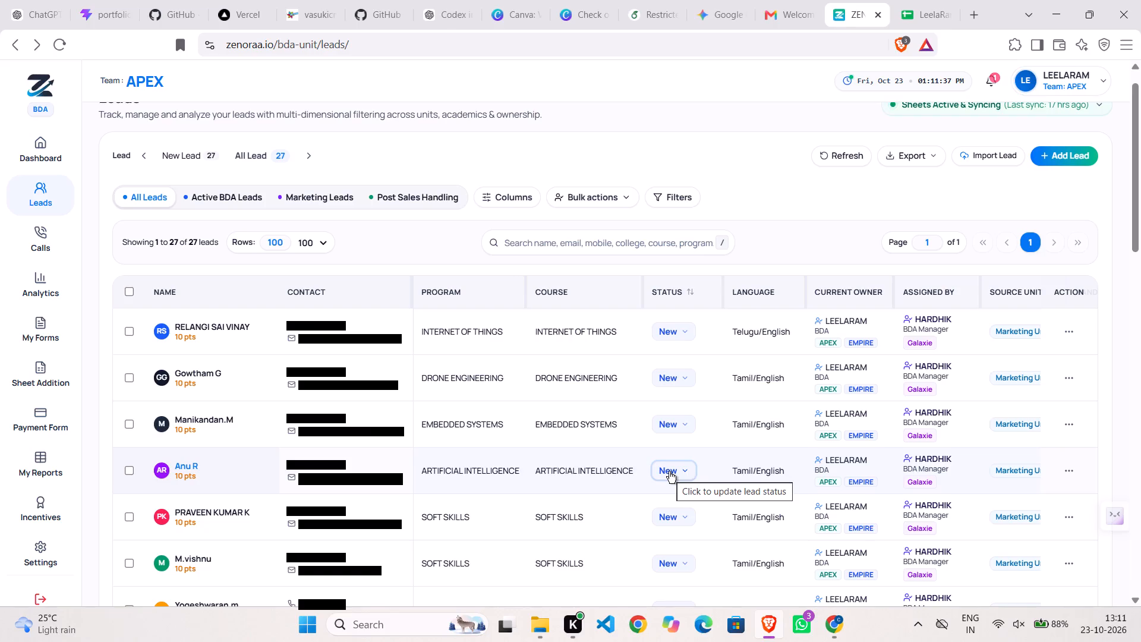
pyautogui.scroll(-2, 669, 471)
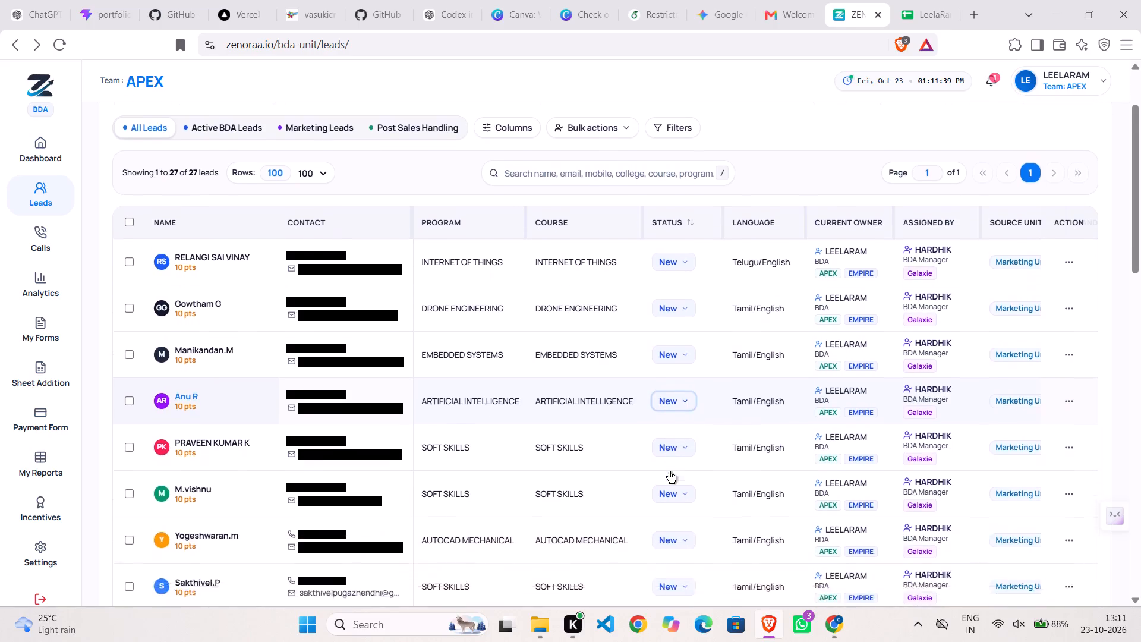
pyautogui.scroll(-1, 669, 471)
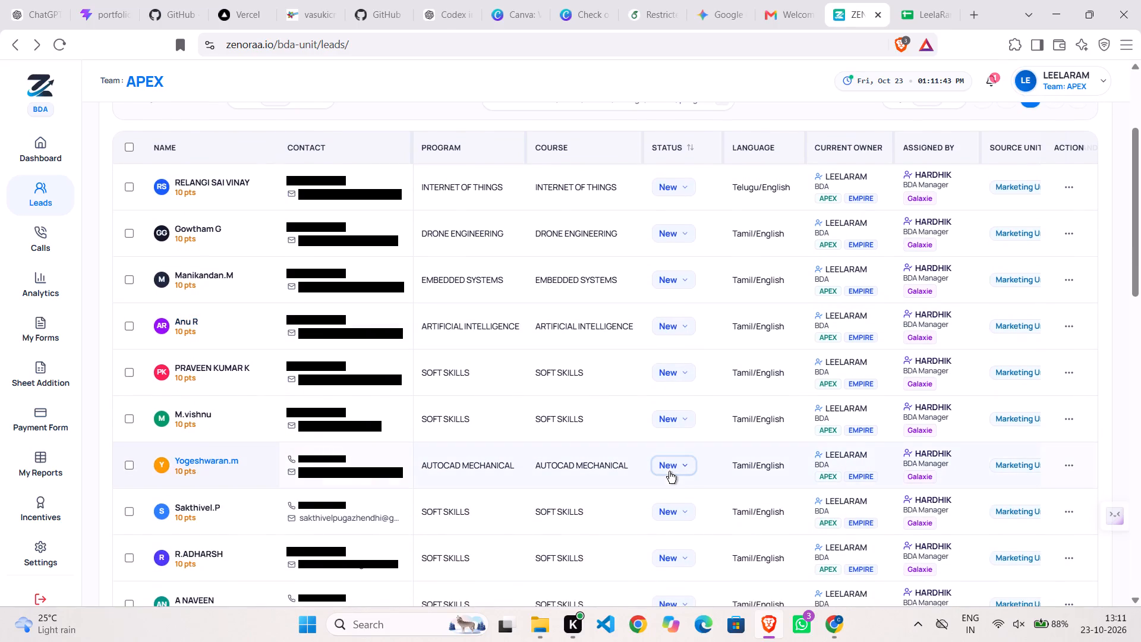
pyautogui.scroll(-1, 669, 471)
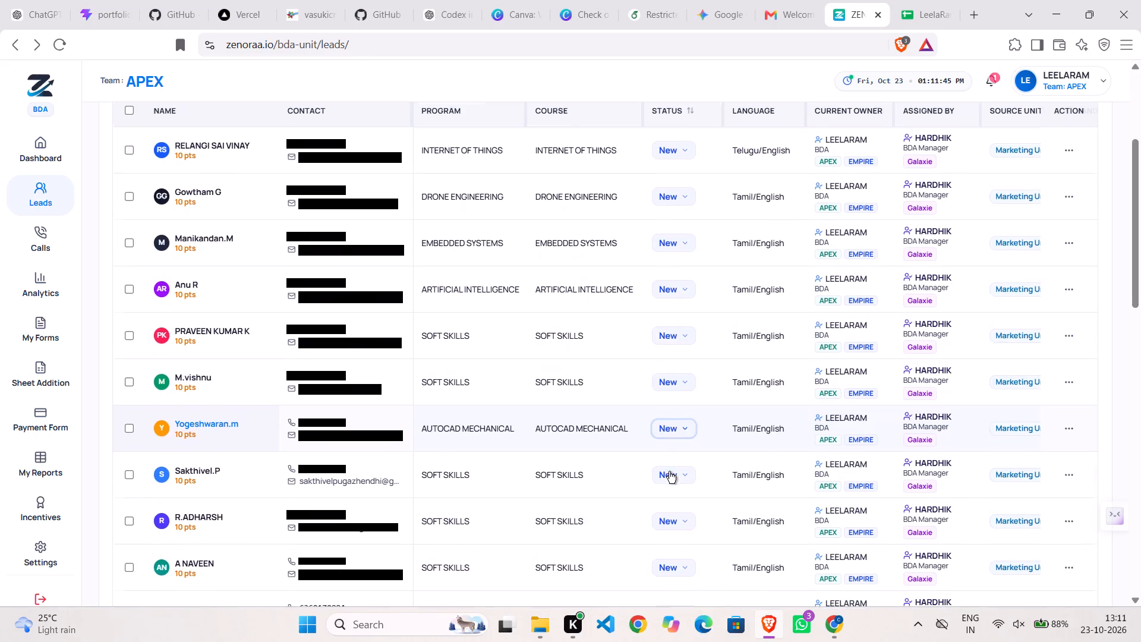
pyautogui.scroll(-1, 669, 471)
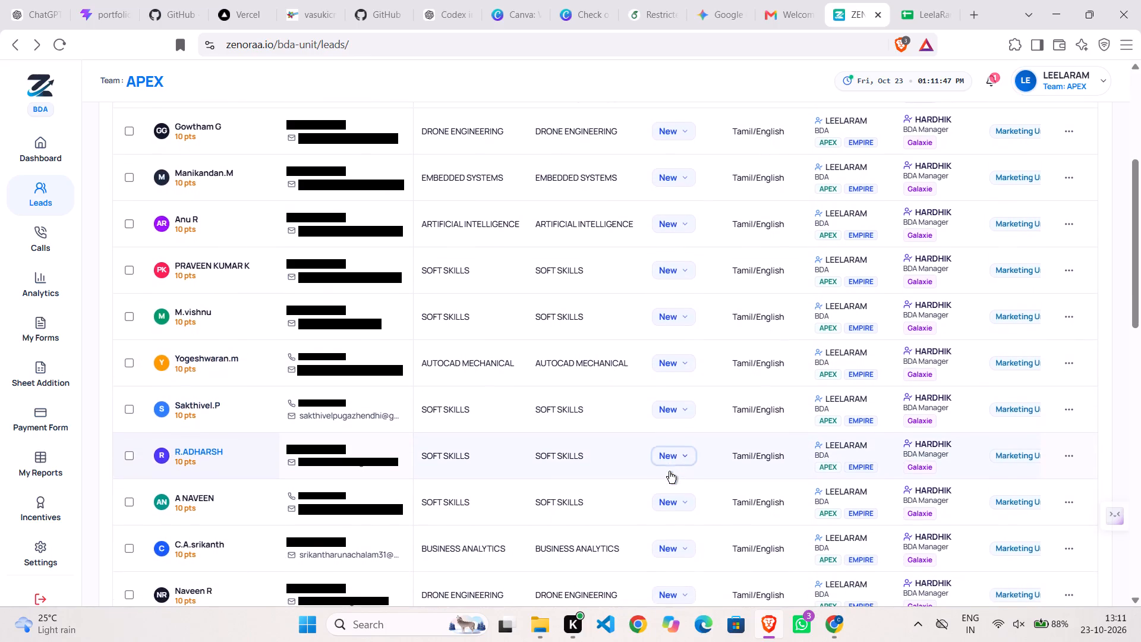
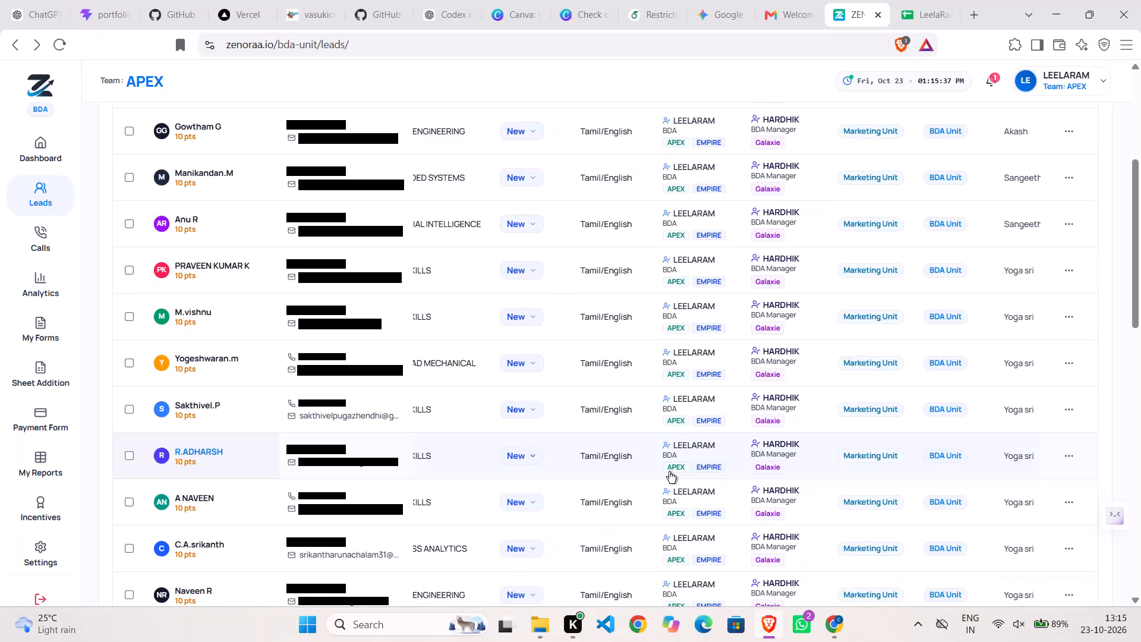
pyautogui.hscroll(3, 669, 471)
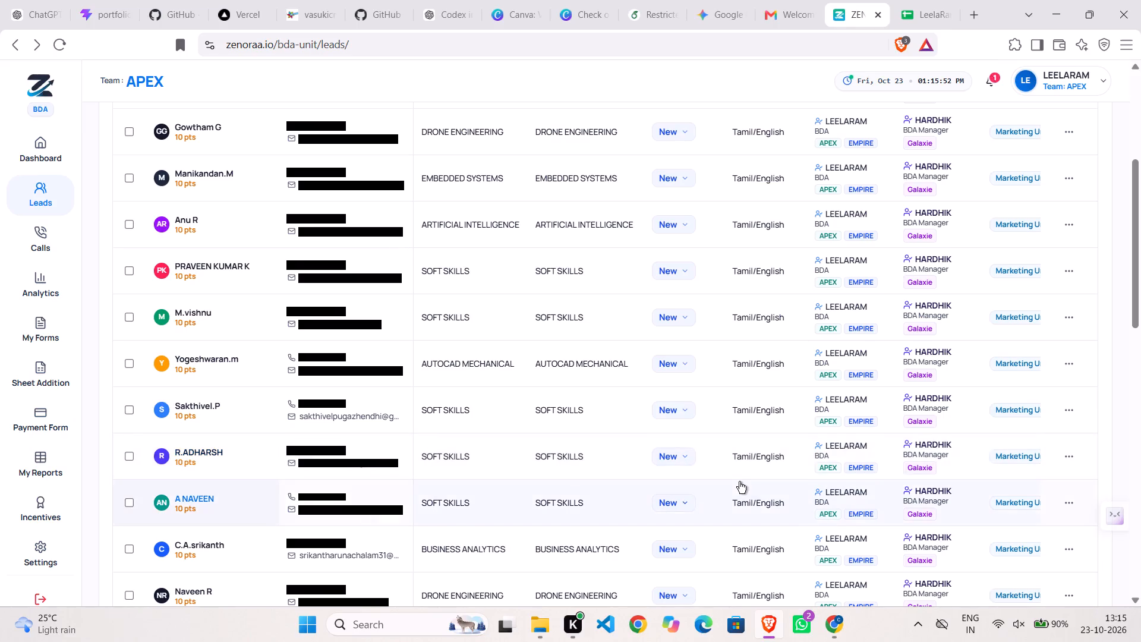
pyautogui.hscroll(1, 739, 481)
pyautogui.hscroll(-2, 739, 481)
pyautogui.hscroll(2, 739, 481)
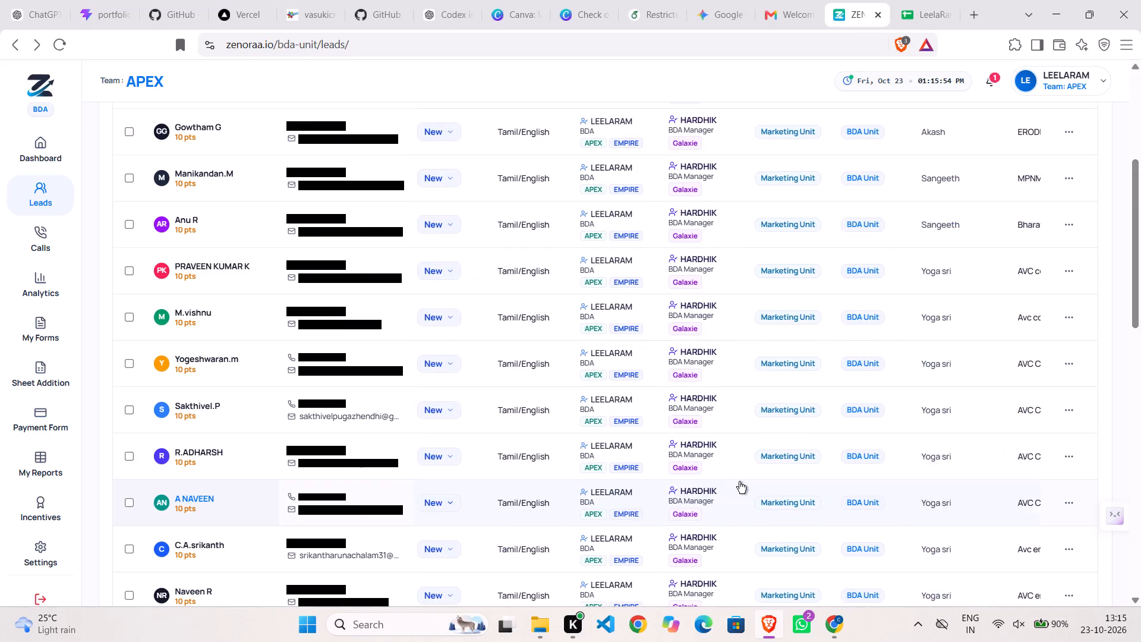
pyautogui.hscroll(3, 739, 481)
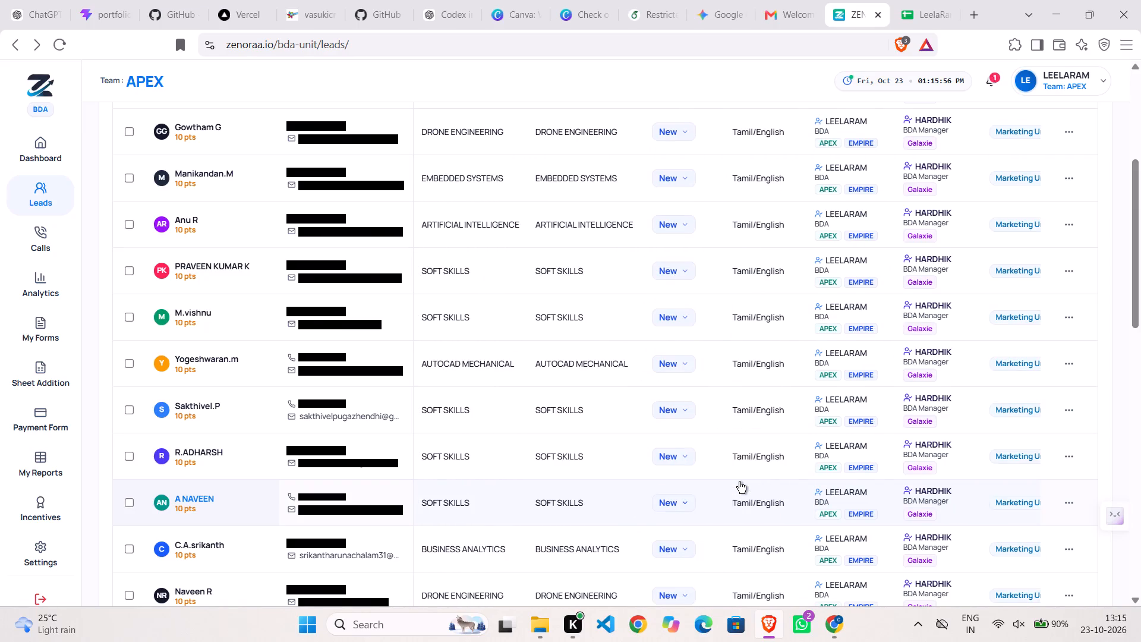
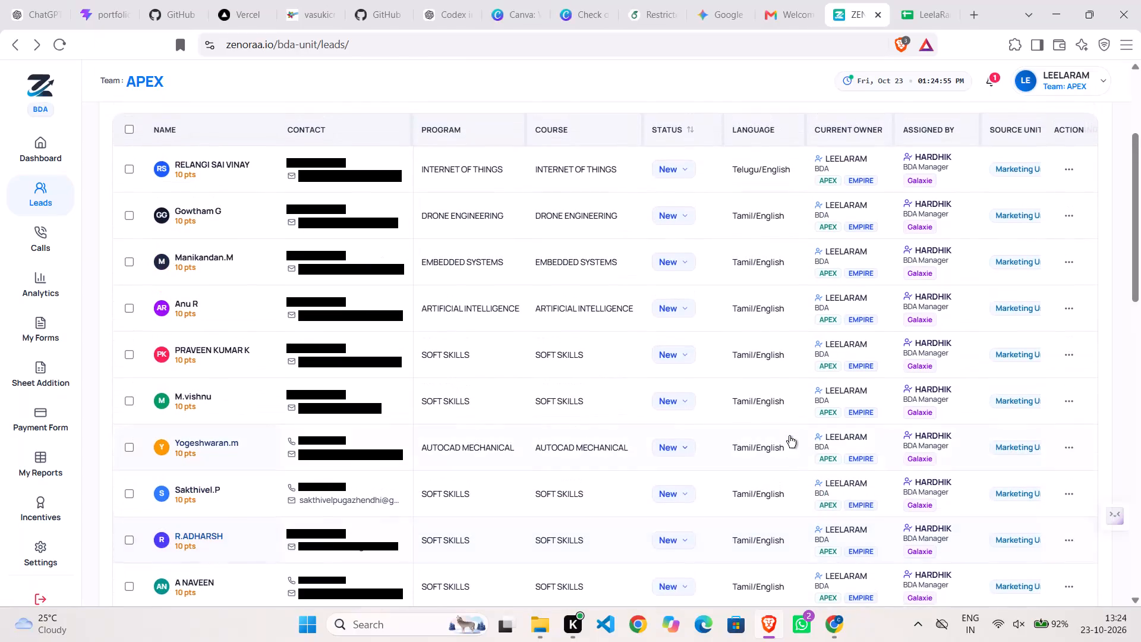
# Review the ownership, assigning manager, source and handling unit, college, department and year details of the leads assigned to LEELARAM.
pyautogui.hscroll(-8, 789, 436)
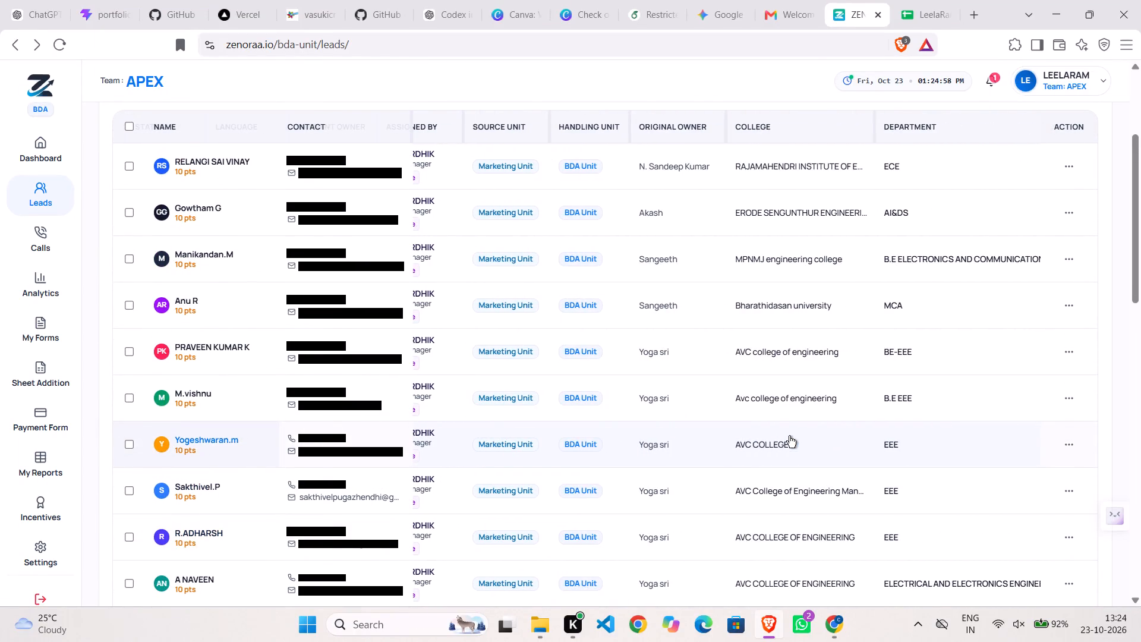
pyautogui.hscroll(3, 789, 436)
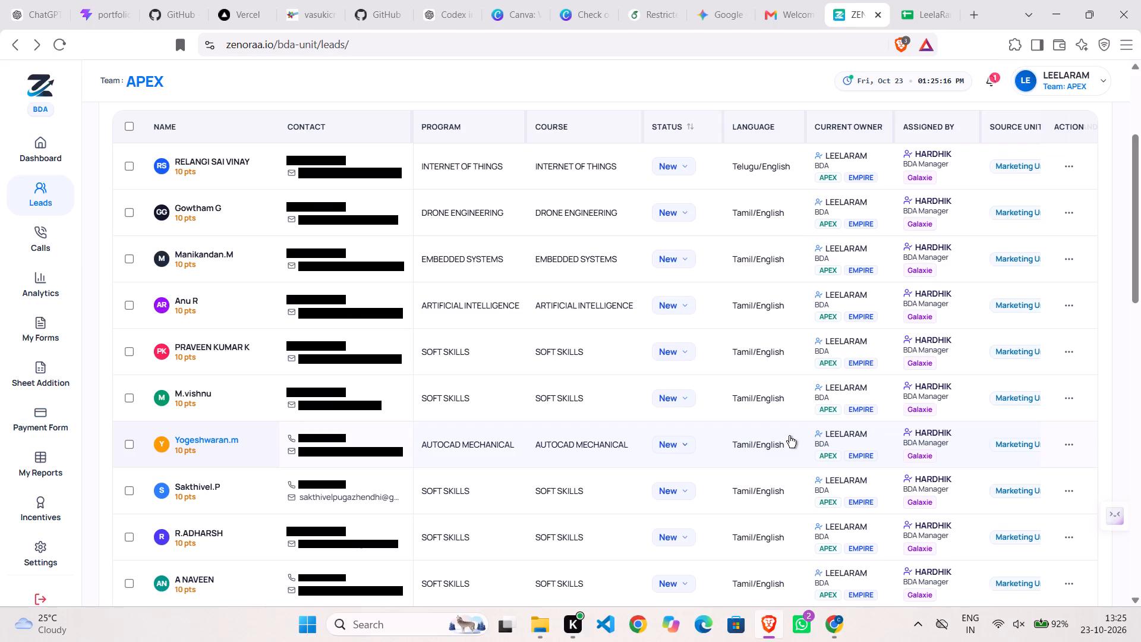
pyautogui.hscroll(-9, 789, 436)
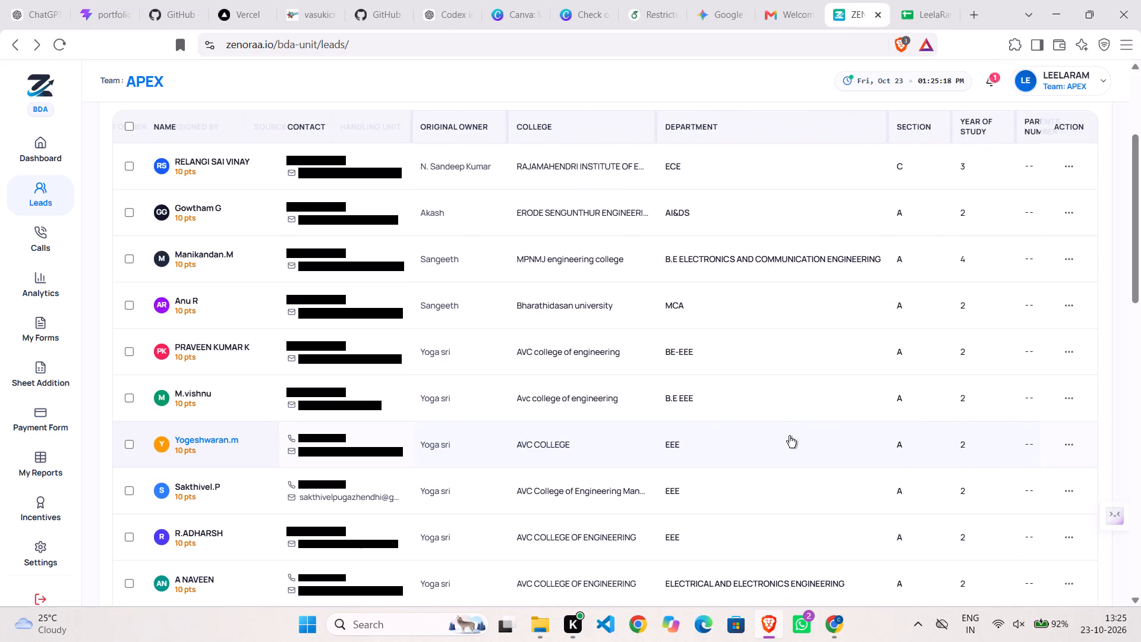
pyautogui.hscroll(5, 789, 436)
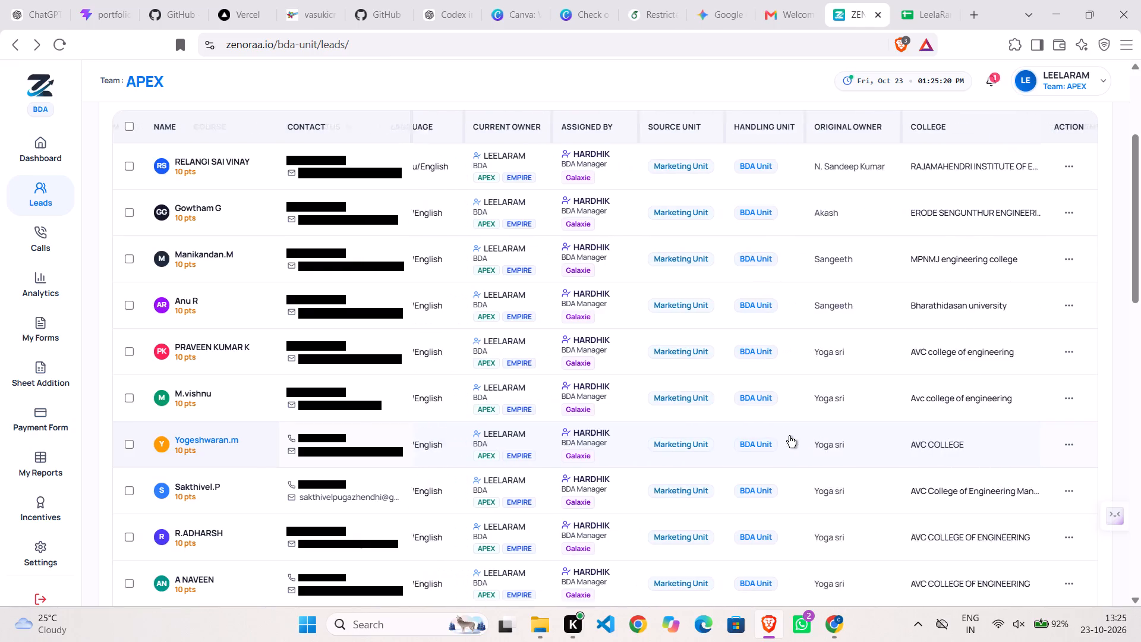
pyautogui.hscroll(1, 789, 436)
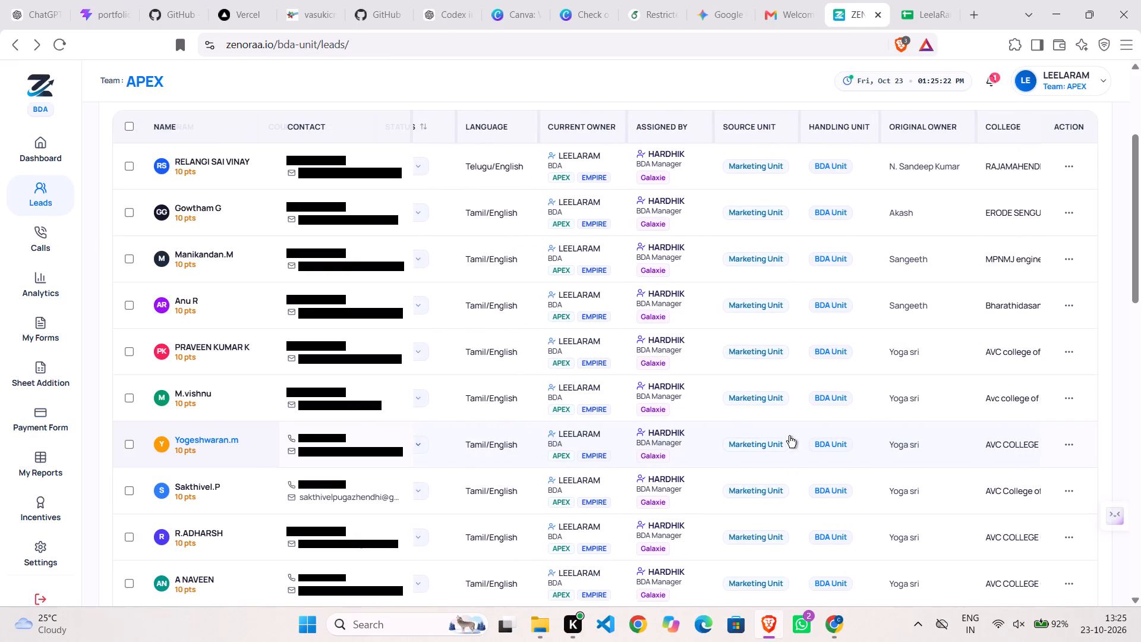
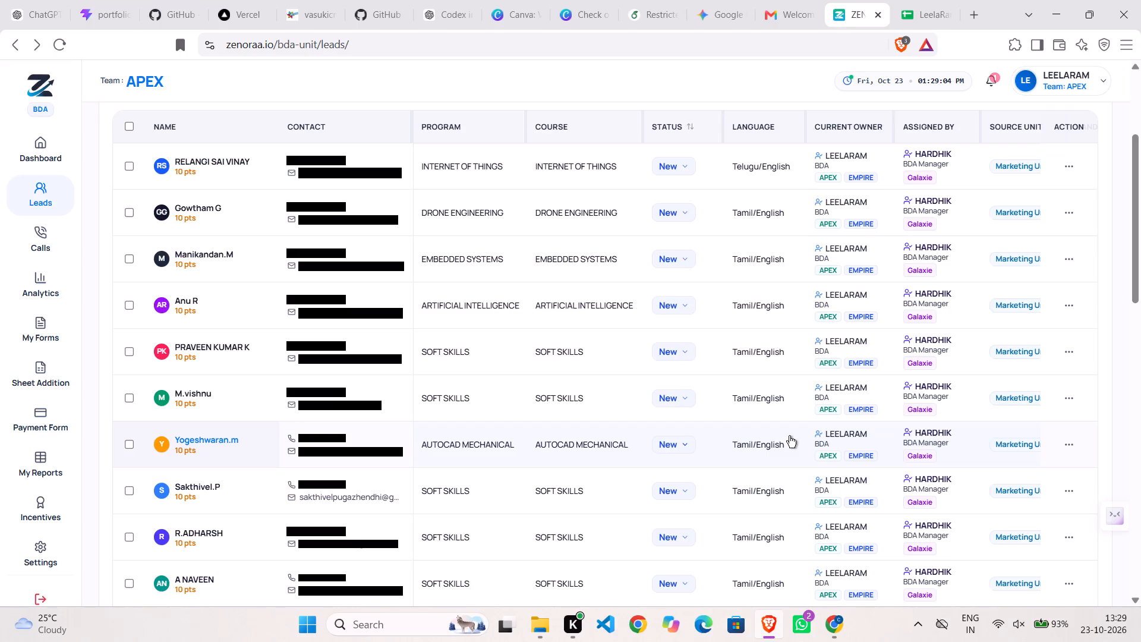
# Review the assigned leads' handling unit, original owner, college, department, section, year of study, and updated and created dates.
pyautogui.hscroll(-9, 789, 436)
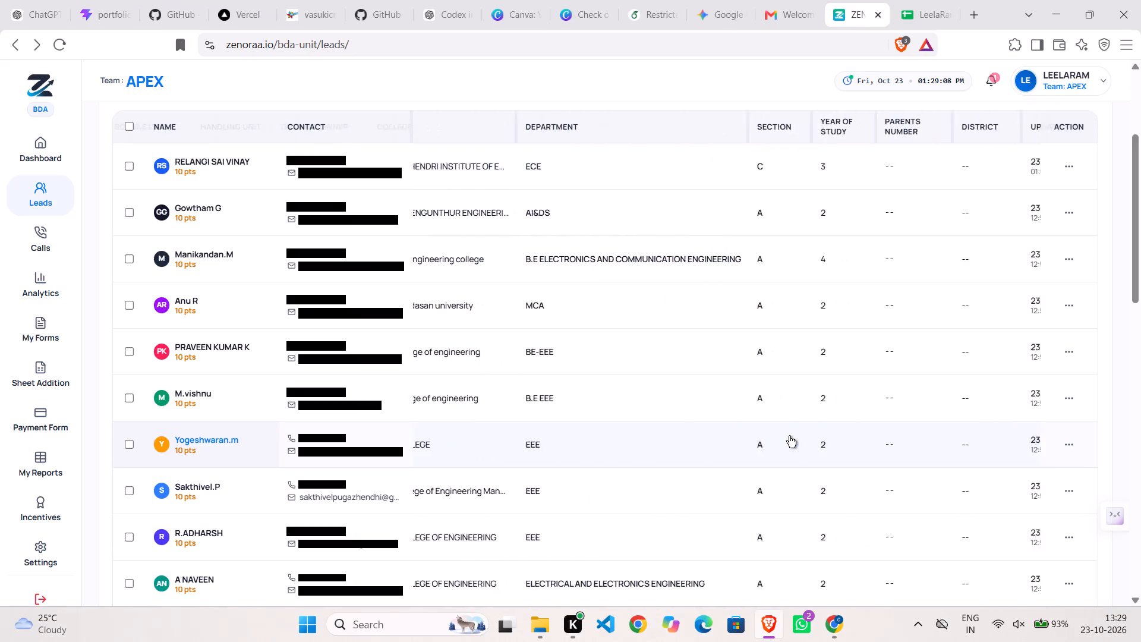
pyautogui.hscroll(7, 789, 436)
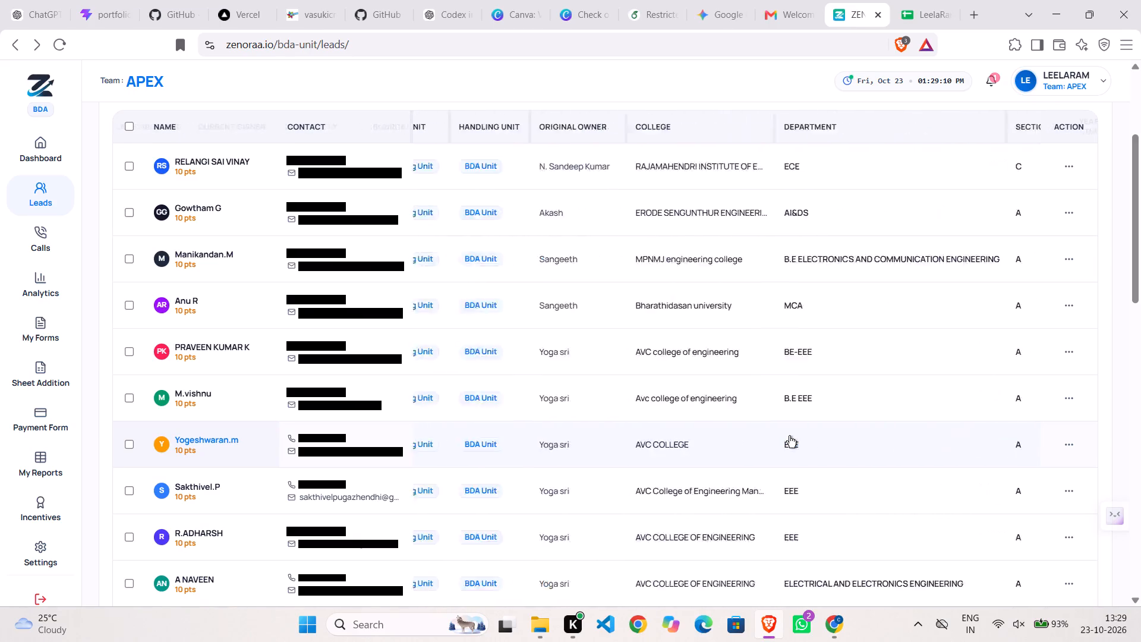
pyautogui.hscroll(3, 789, 436)
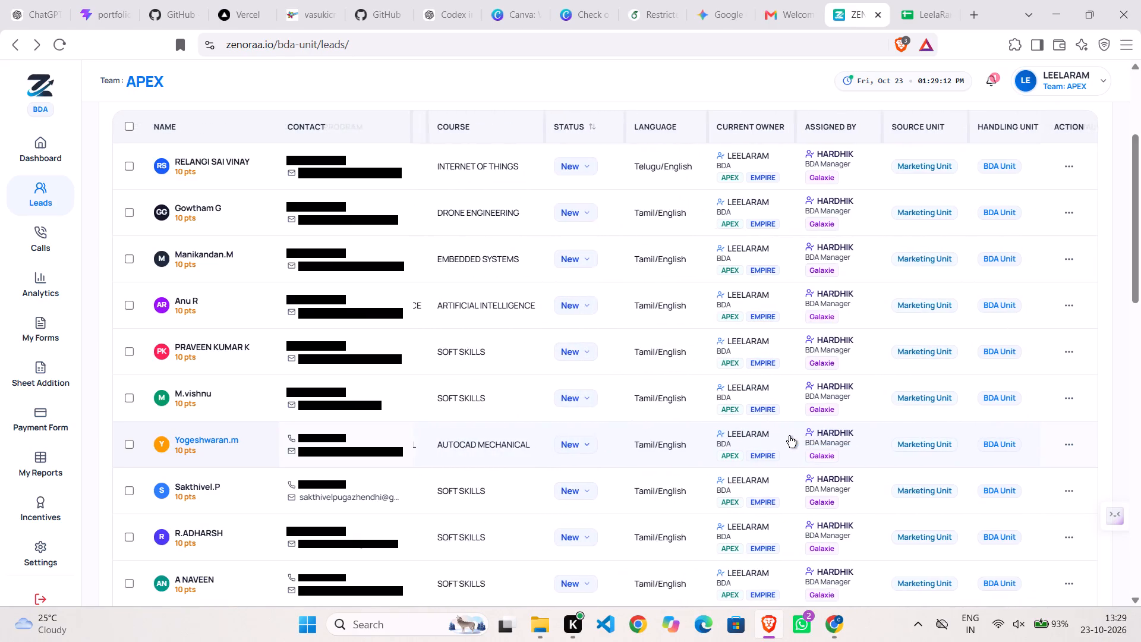
pyautogui.hscroll(3, 789, 436)
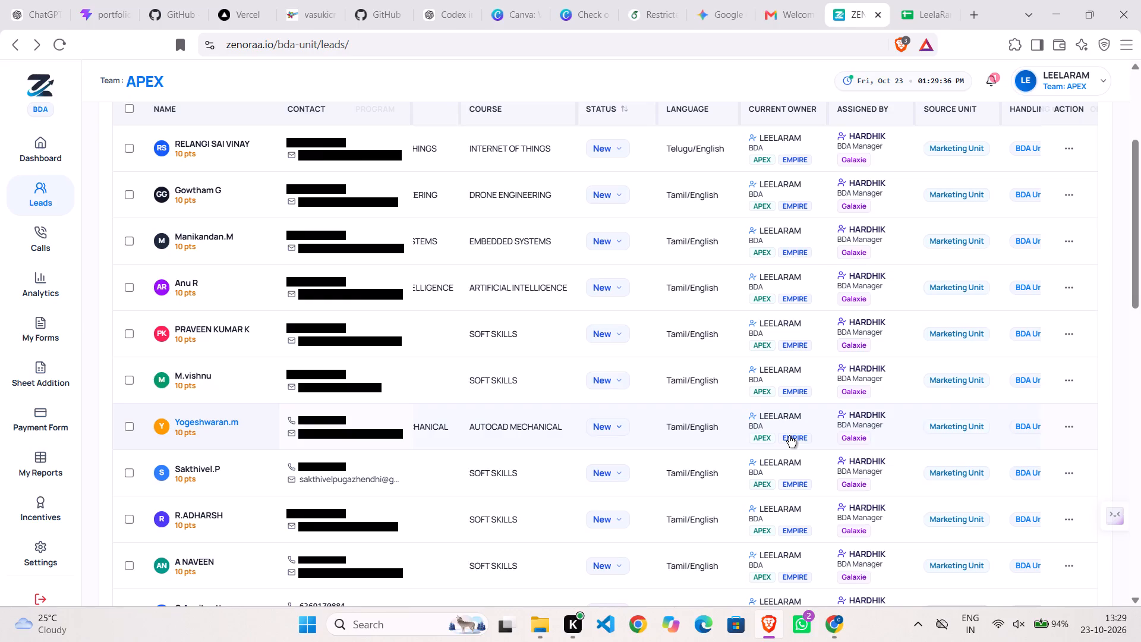
pyautogui.scroll(-1, 789, 436)
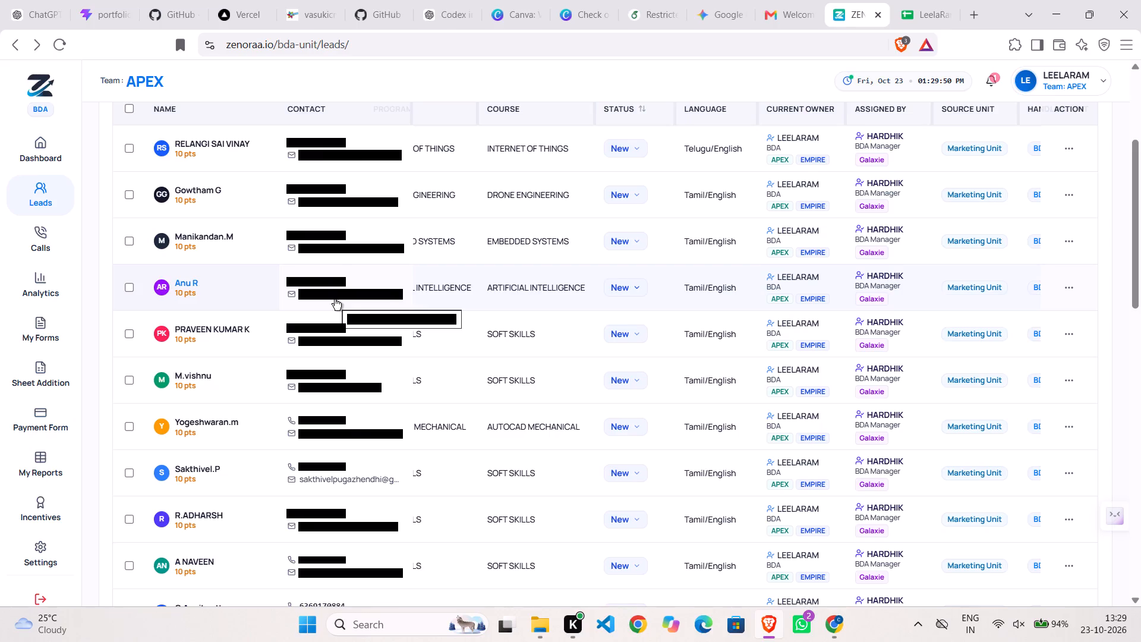
pyautogui.hscroll(-5, 335, 298)
pyautogui.hscroll(-5, 247, 307)
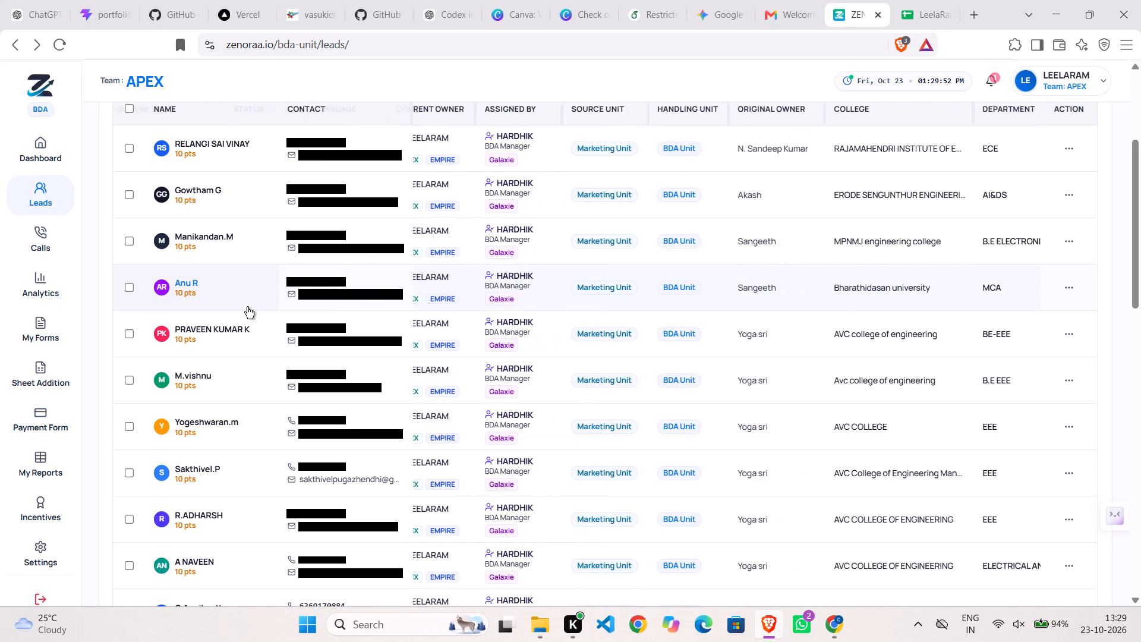
pyautogui.hscroll(-3, 247, 307)
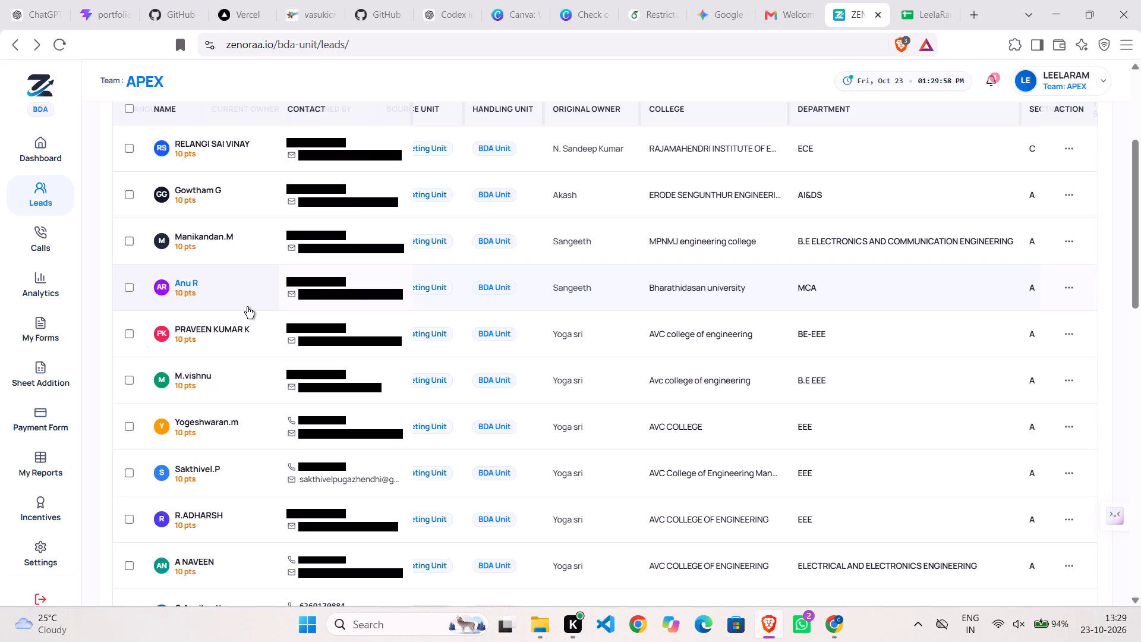
pyautogui.hscroll(-6, 247, 307)
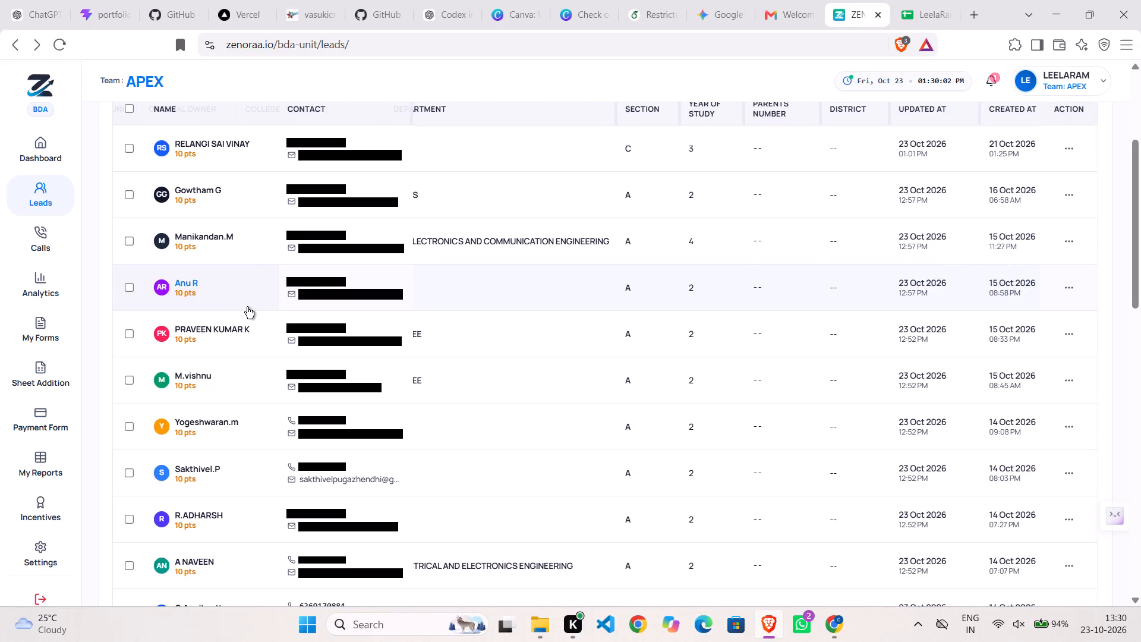
pyautogui.hscroll(2, 247, 307)
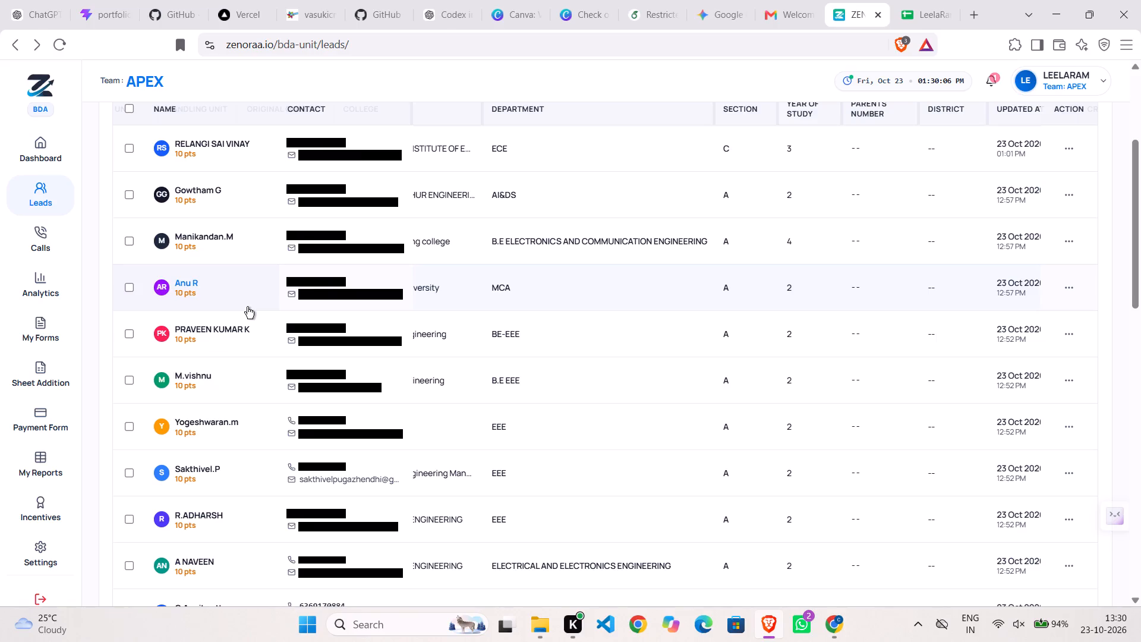
pyautogui.hscroll(14, 247, 307)
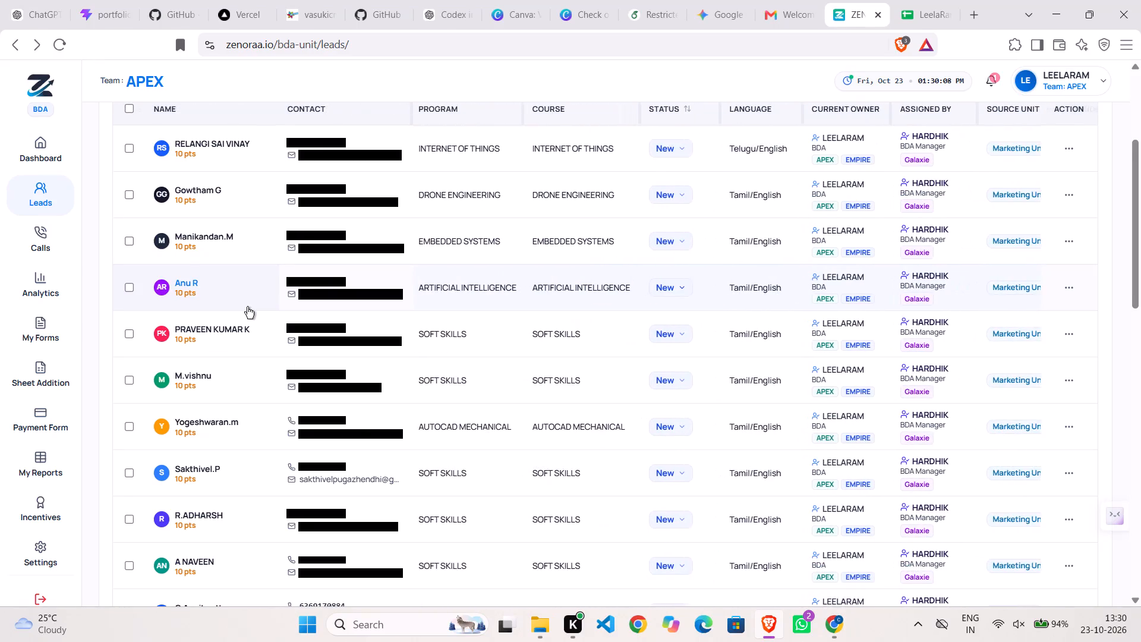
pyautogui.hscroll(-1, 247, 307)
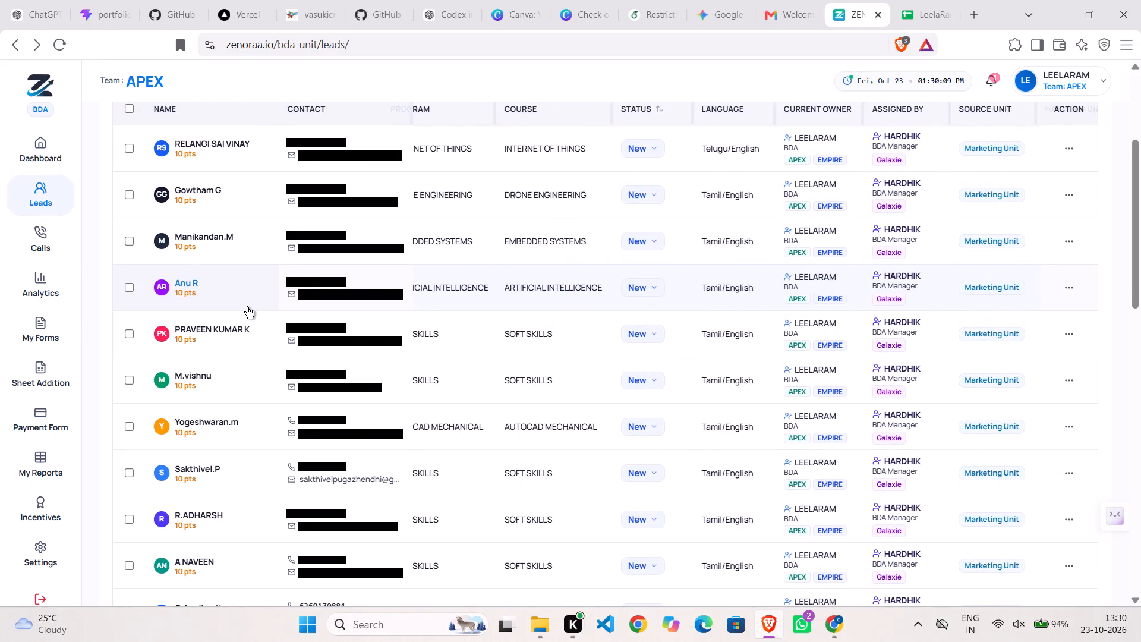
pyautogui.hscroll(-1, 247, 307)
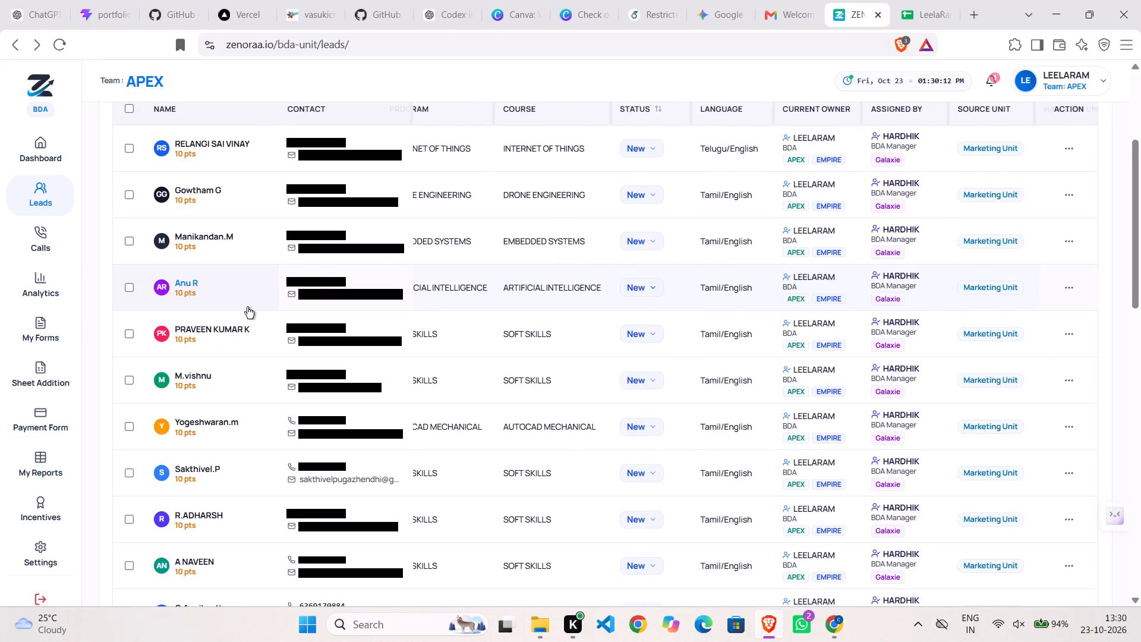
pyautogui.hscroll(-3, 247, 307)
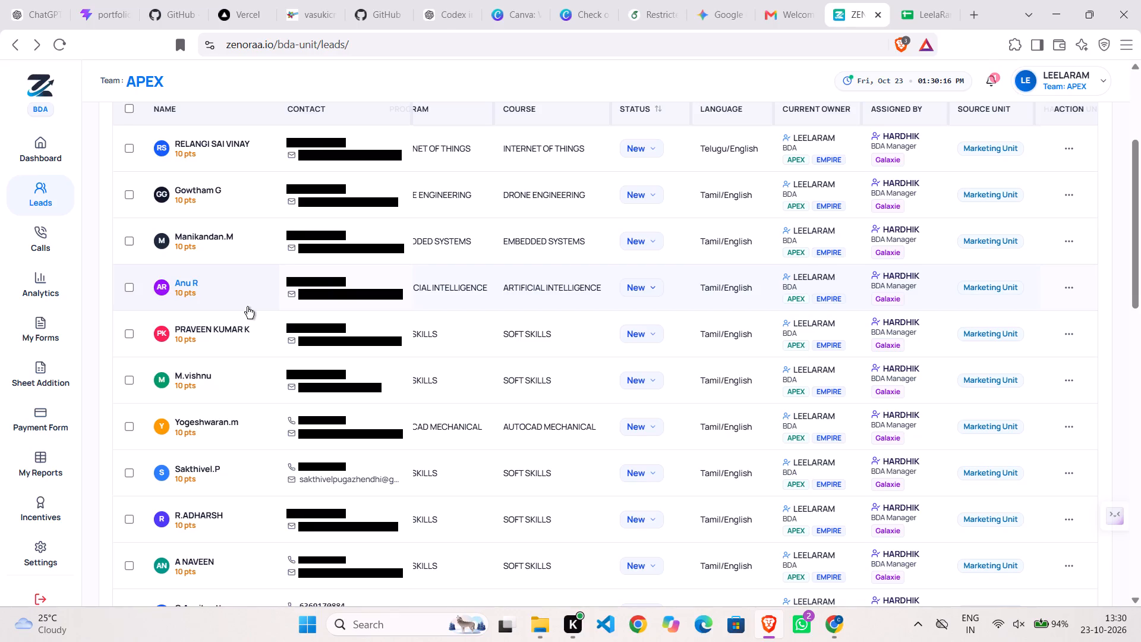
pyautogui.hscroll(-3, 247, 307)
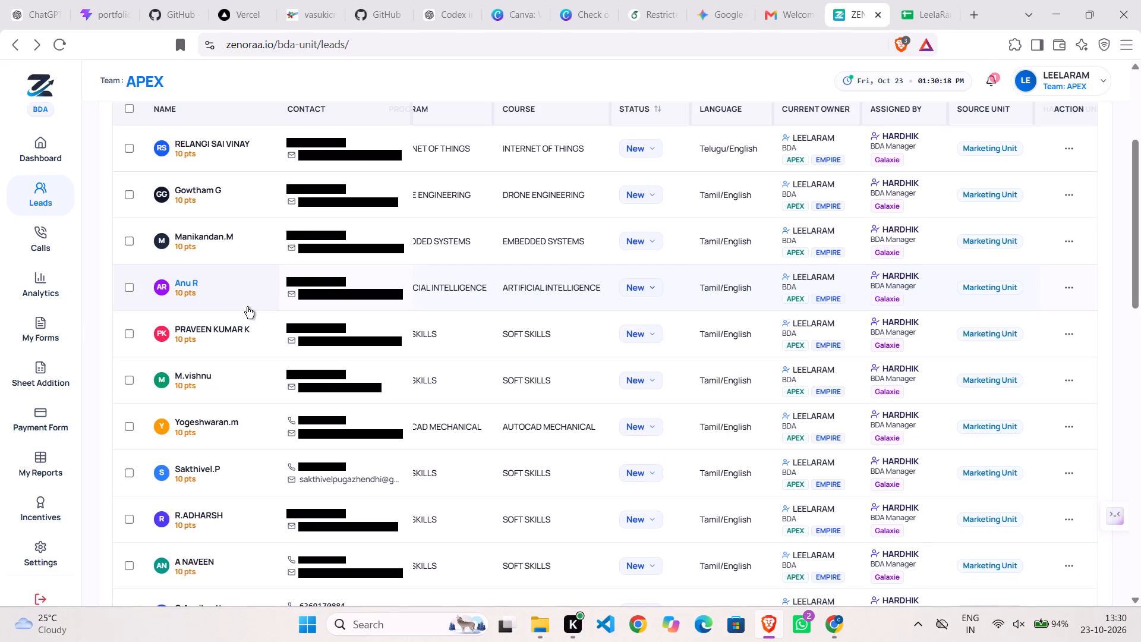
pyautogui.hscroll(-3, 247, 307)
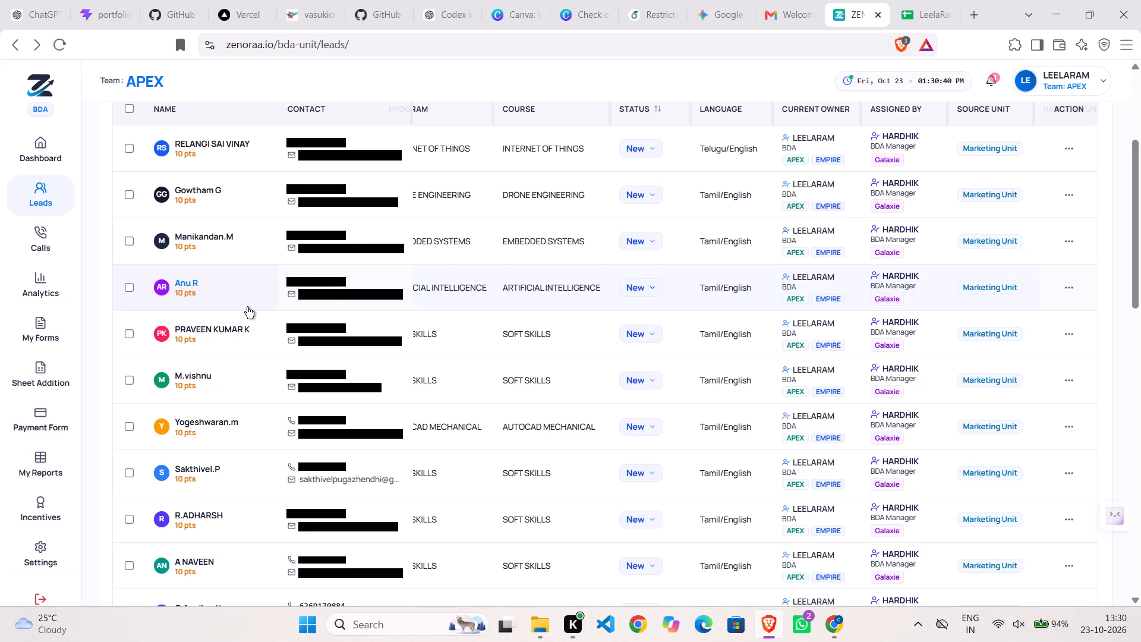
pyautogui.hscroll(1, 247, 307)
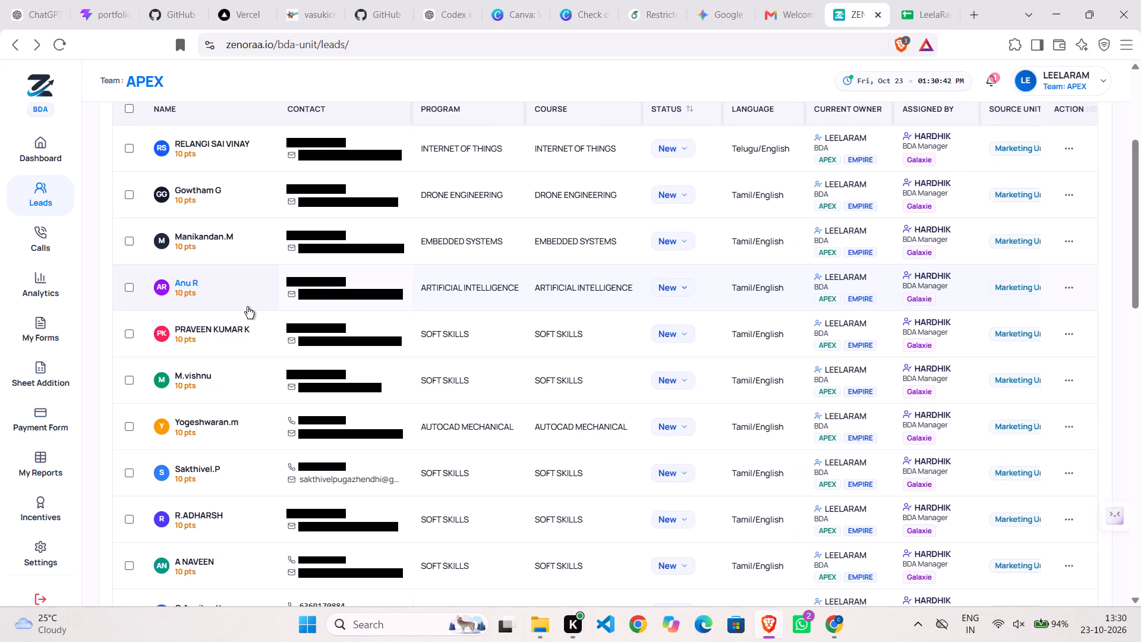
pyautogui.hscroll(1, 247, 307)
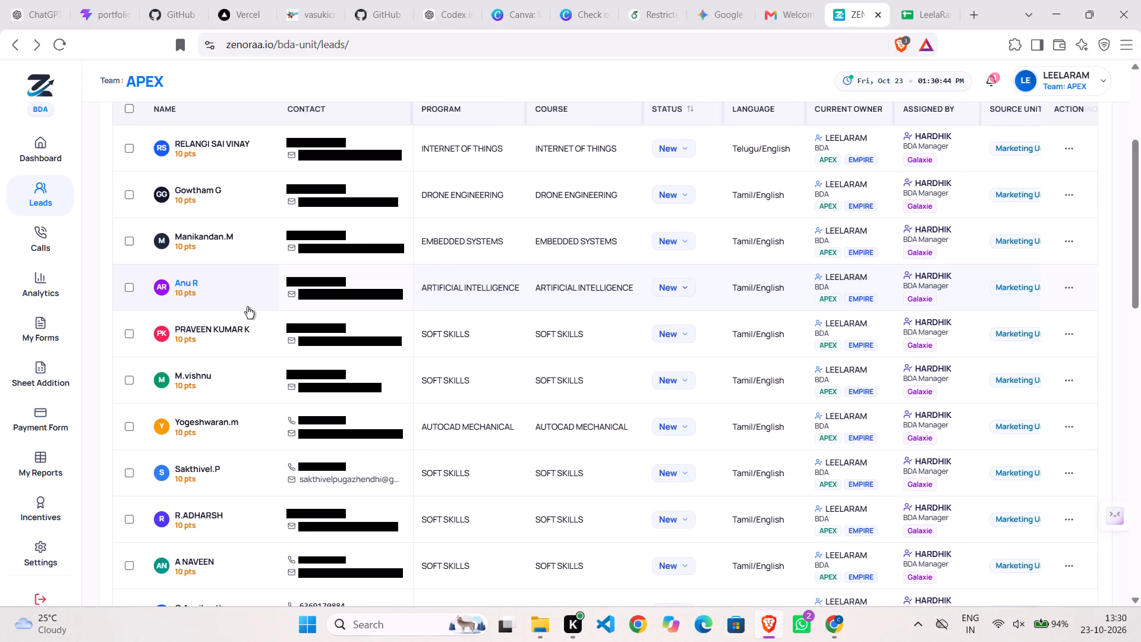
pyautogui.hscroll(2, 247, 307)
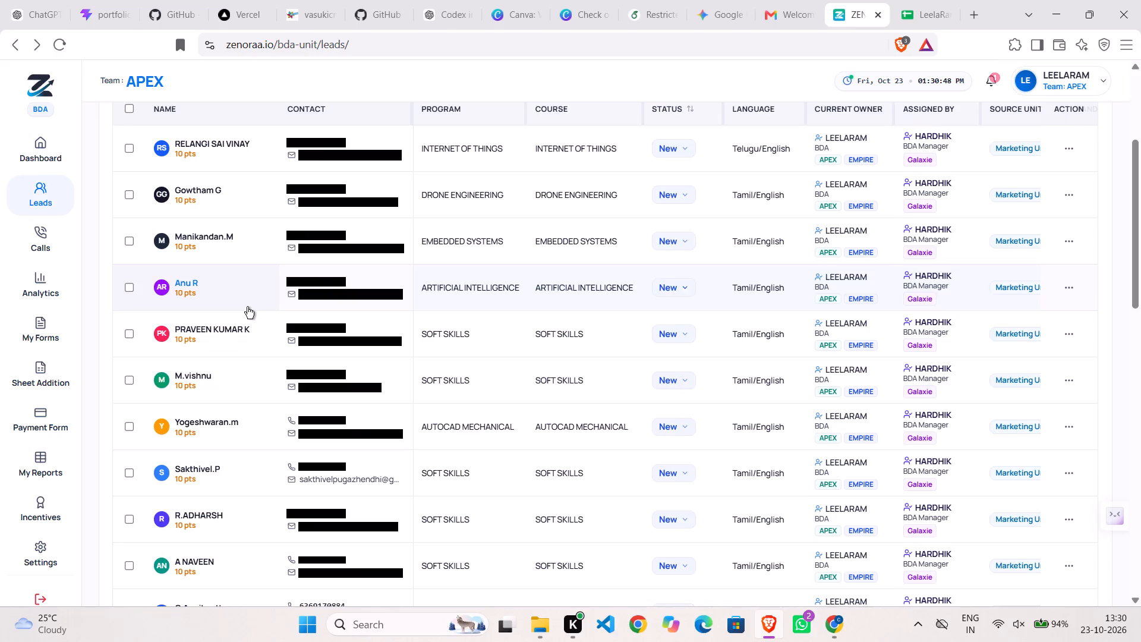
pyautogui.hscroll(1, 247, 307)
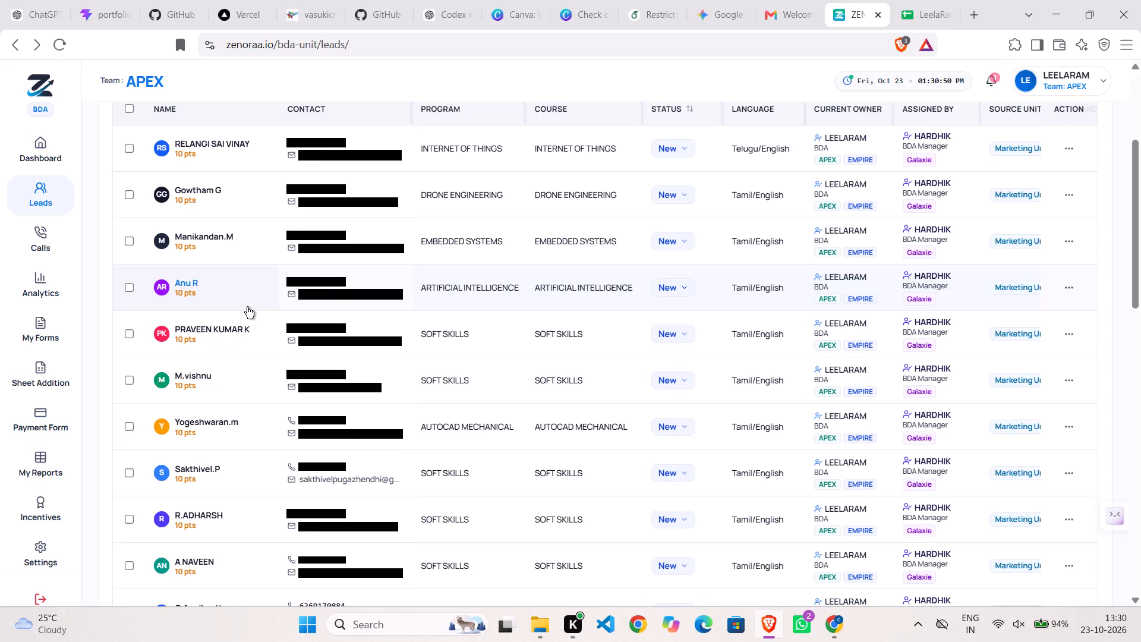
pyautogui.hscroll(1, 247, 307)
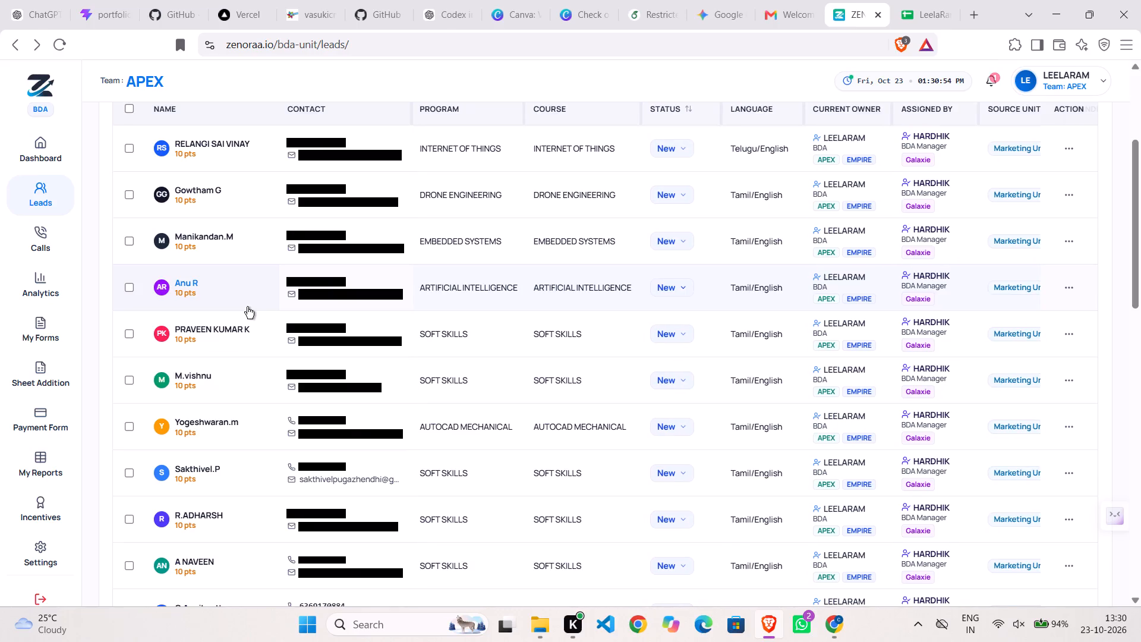
# Examine the source unit, handling unit, original owner, college, department and year of study of LEELARAM's leads again.
pyautogui.hscroll(-2, 130, 309)
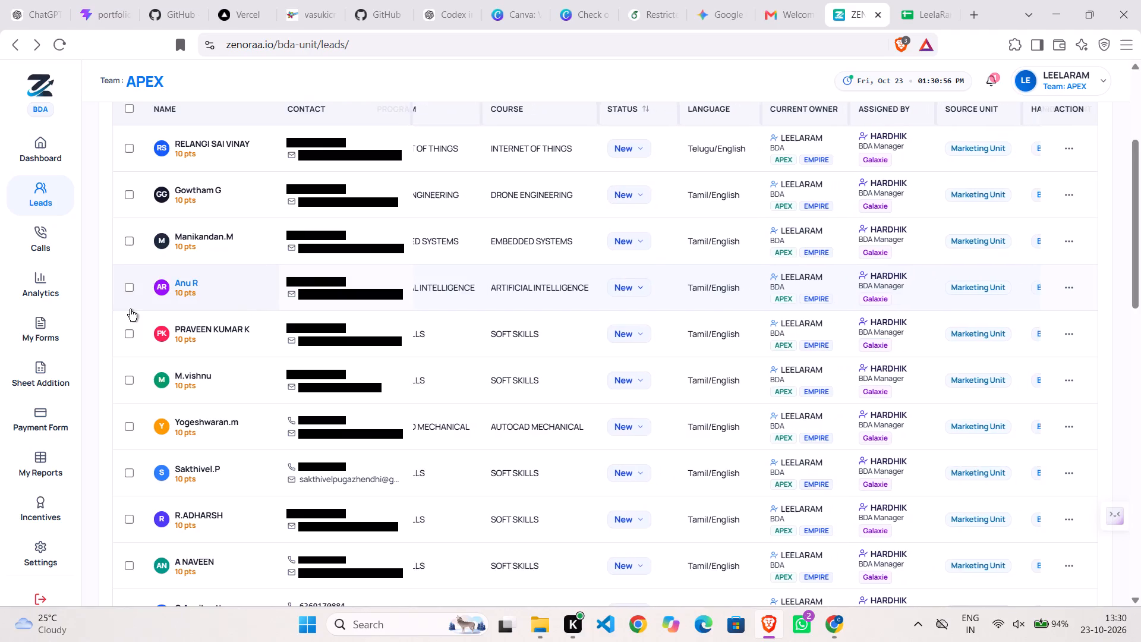
pyautogui.hscroll(-3, 130, 309)
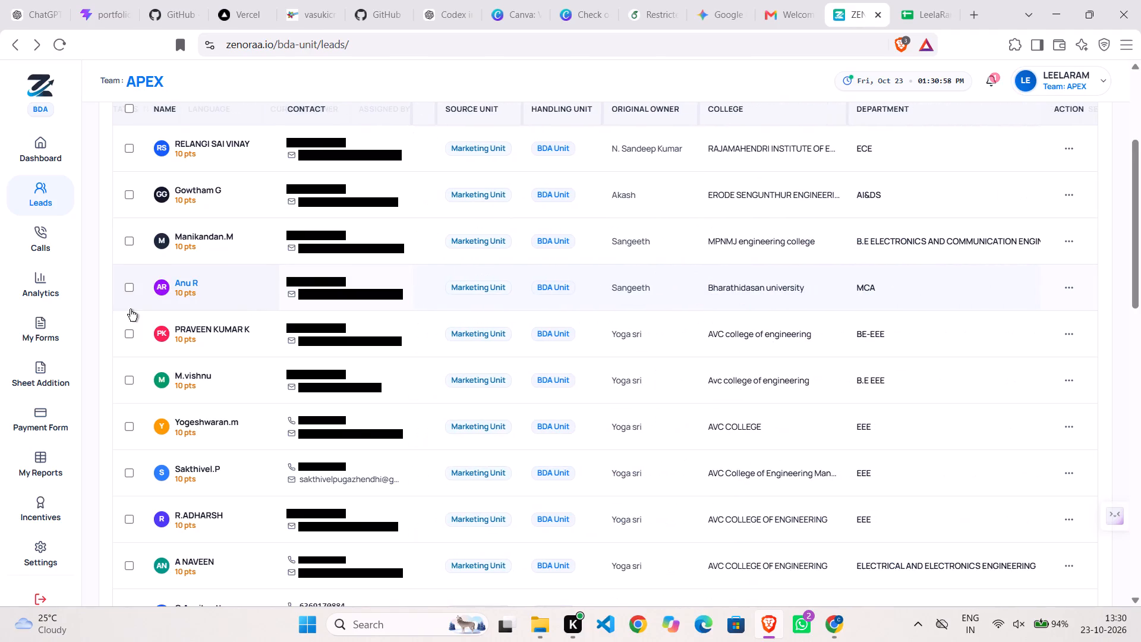
pyautogui.hscroll(-1, 130, 309)
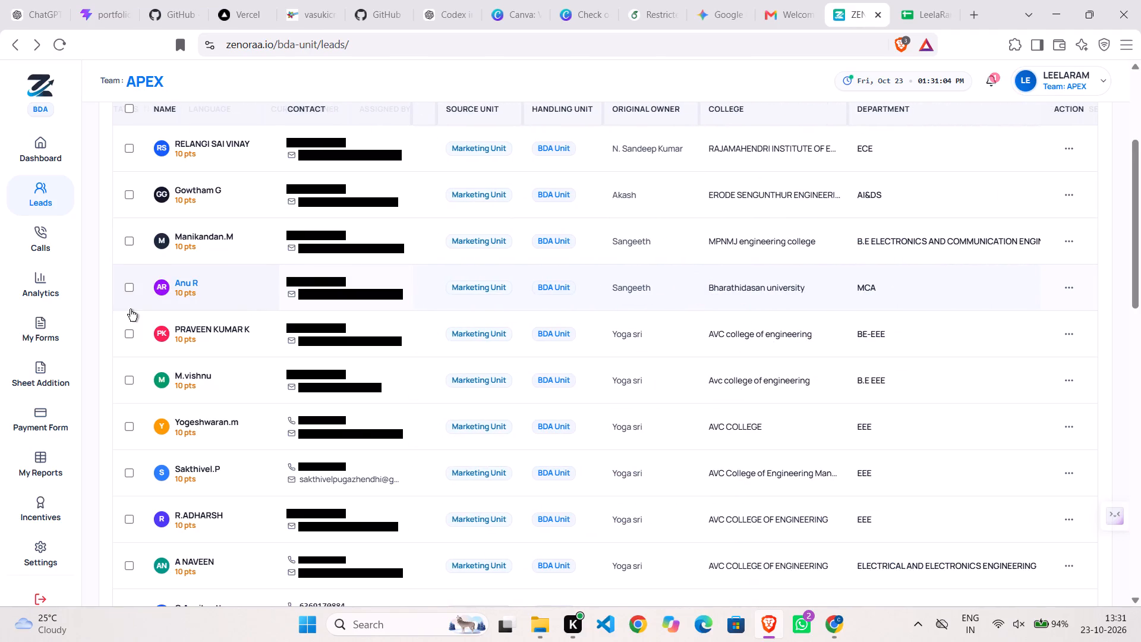
pyautogui.hscroll(-5, 130, 309)
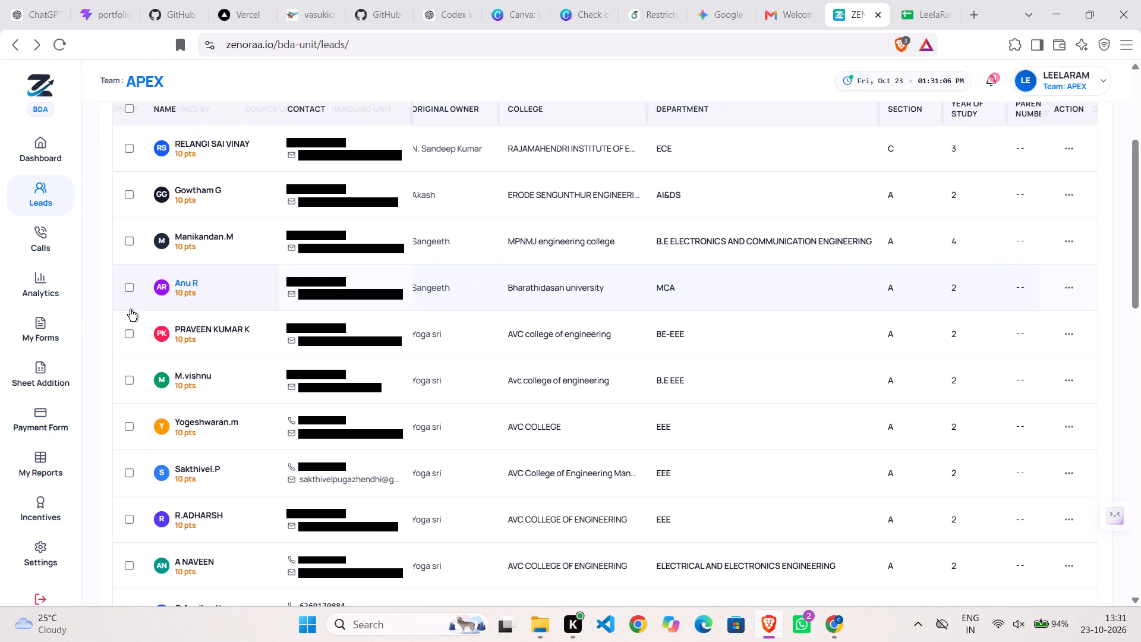
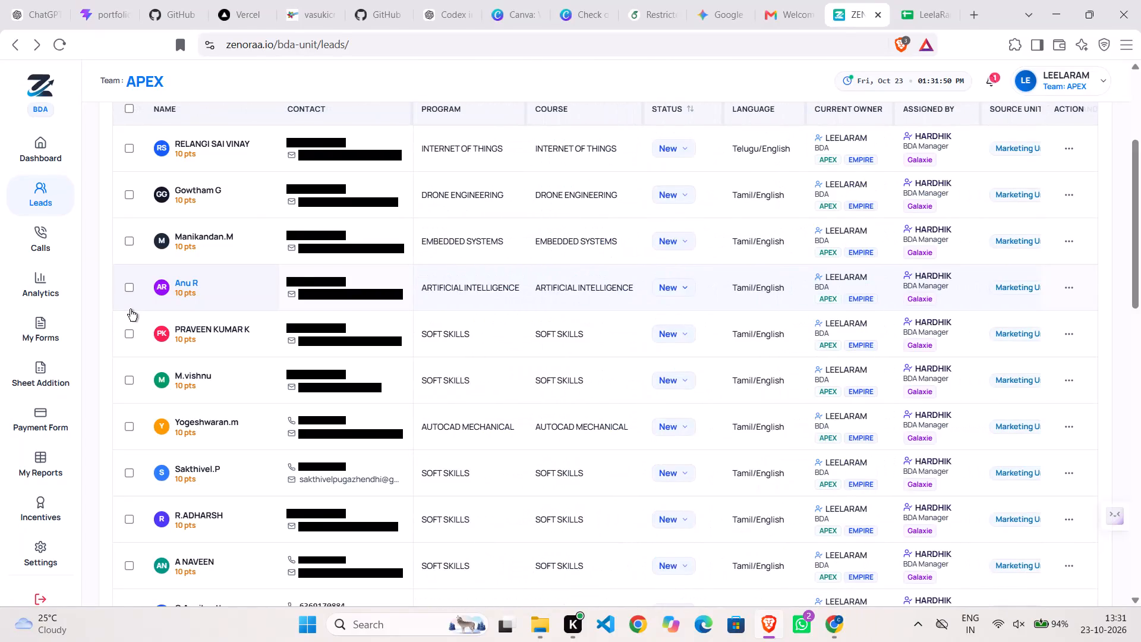
# Recheck the assigned leads' details across the table, from program, status and current owner through original owner, college, department, section and year of study.
pyautogui.hscroll(-5, 130, 309)
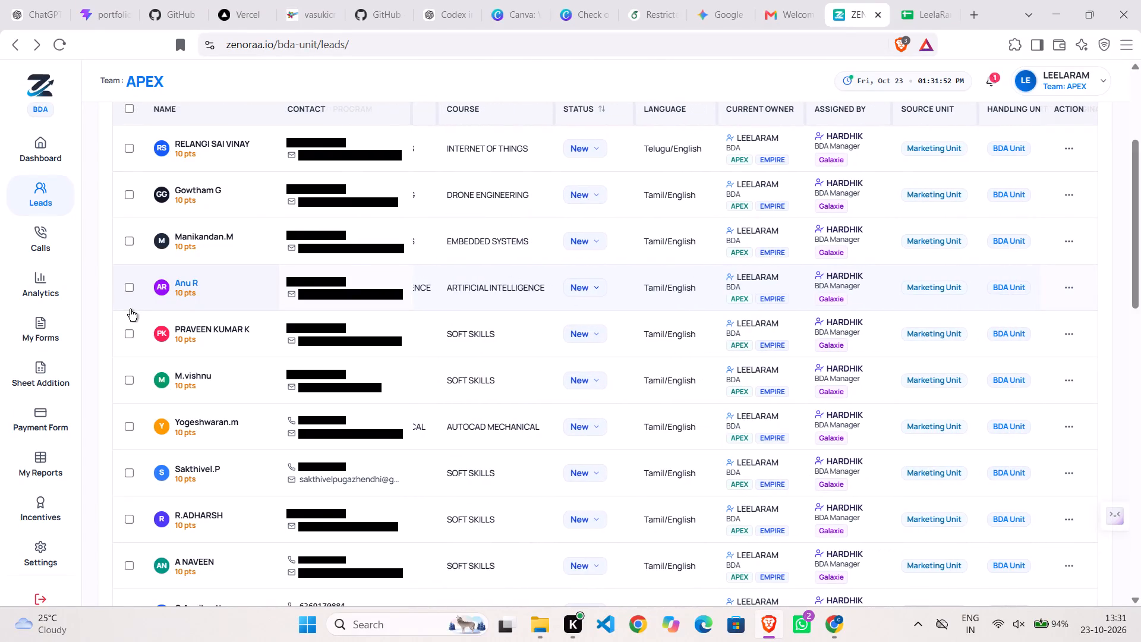
pyautogui.hscroll(-6, 130, 309)
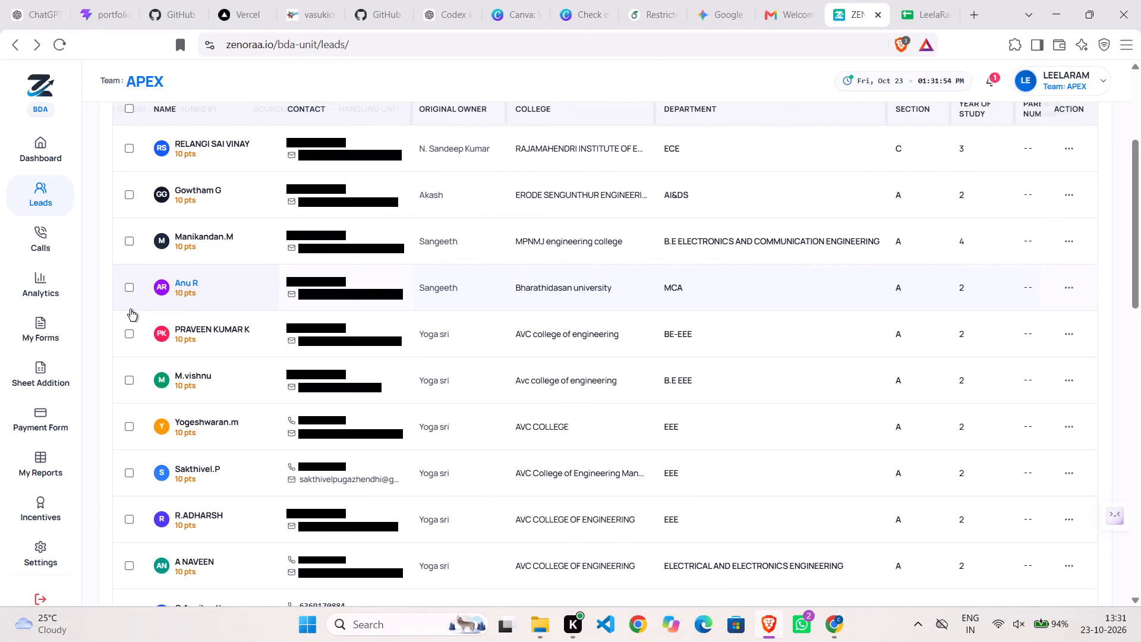
pyautogui.hscroll(-1, 130, 309)
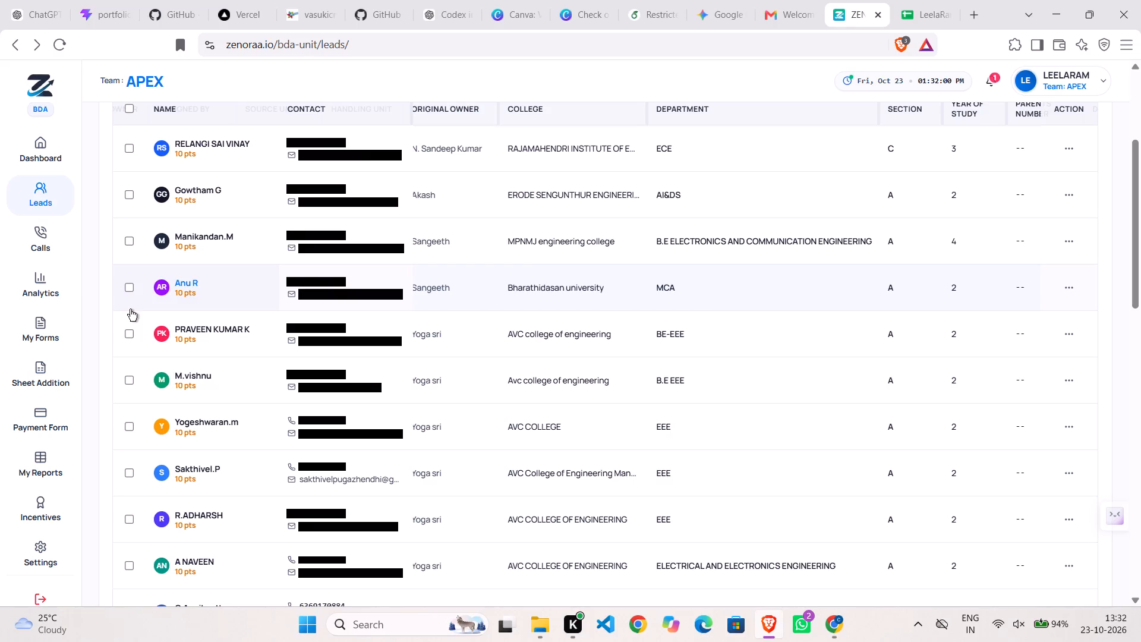
pyautogui.hscroll(10, 130, 309)
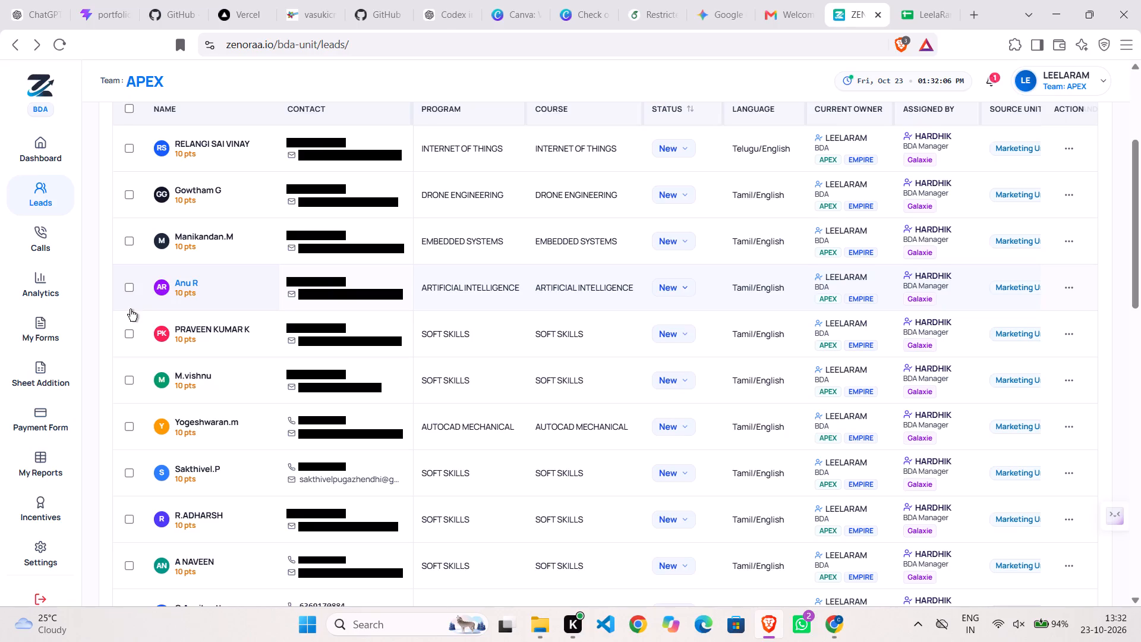
pyautogui.hscroll(2, 130, 309)
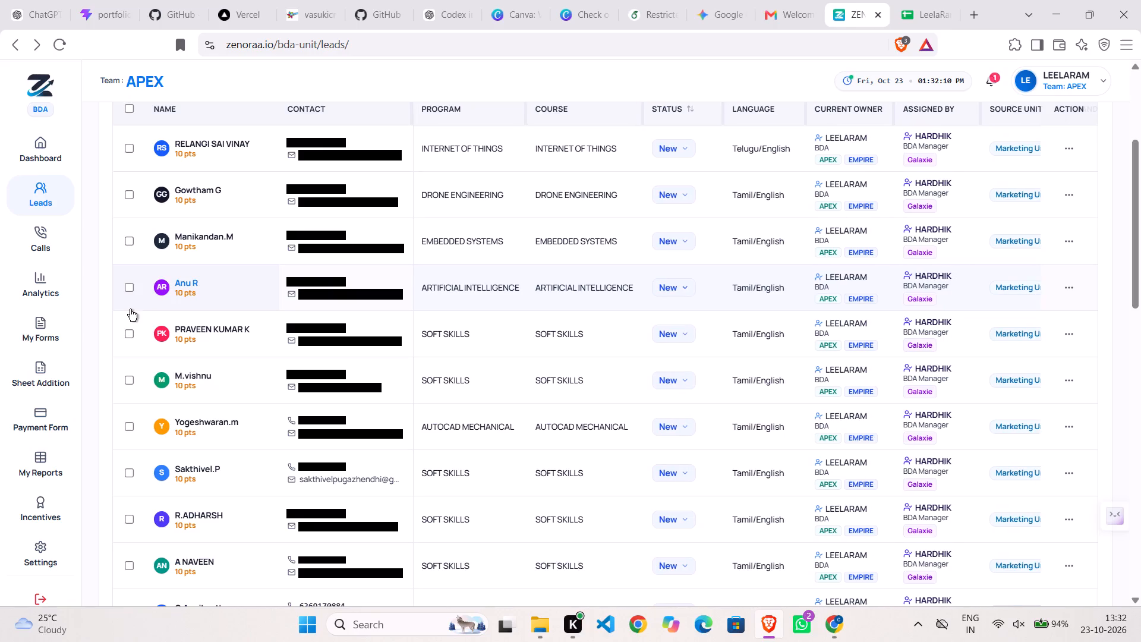
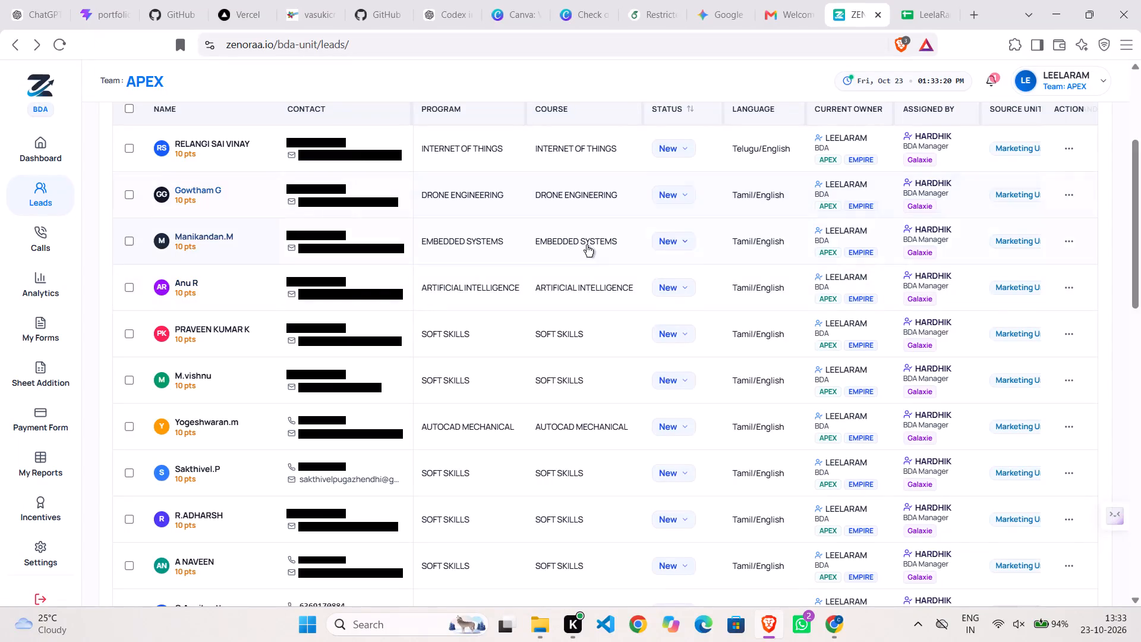
# Update the Embedded Systems lead's status to Call Back with the call remark "before 7pm today" and save it.
pyautogui.click(684, 248)
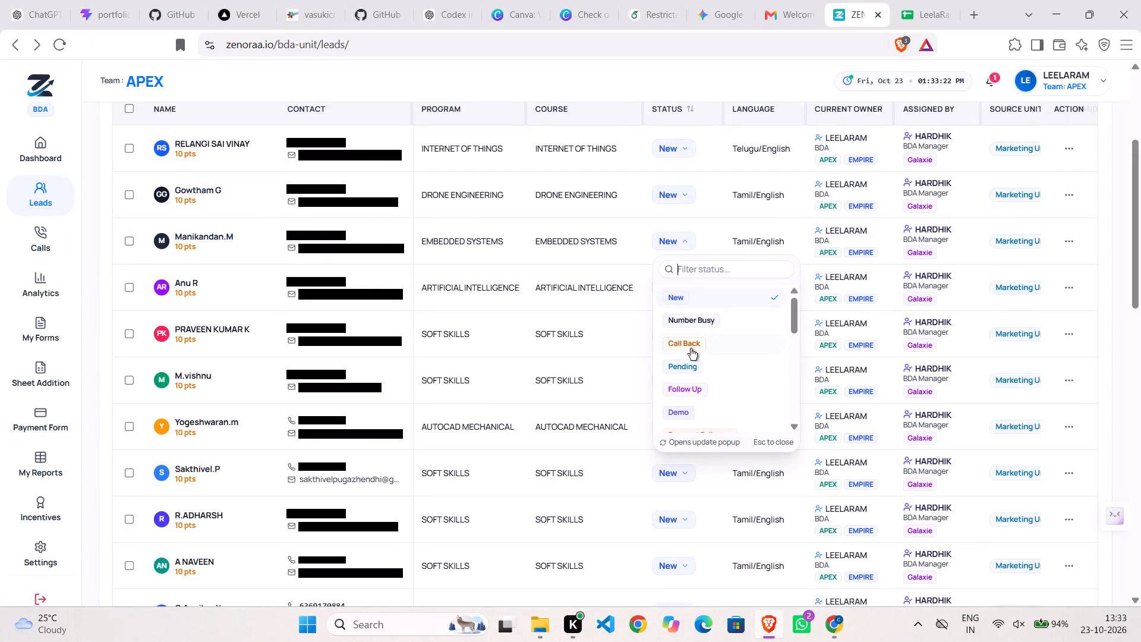
pyautogui.click(691, 348)
pyautogui.click(612, 336)
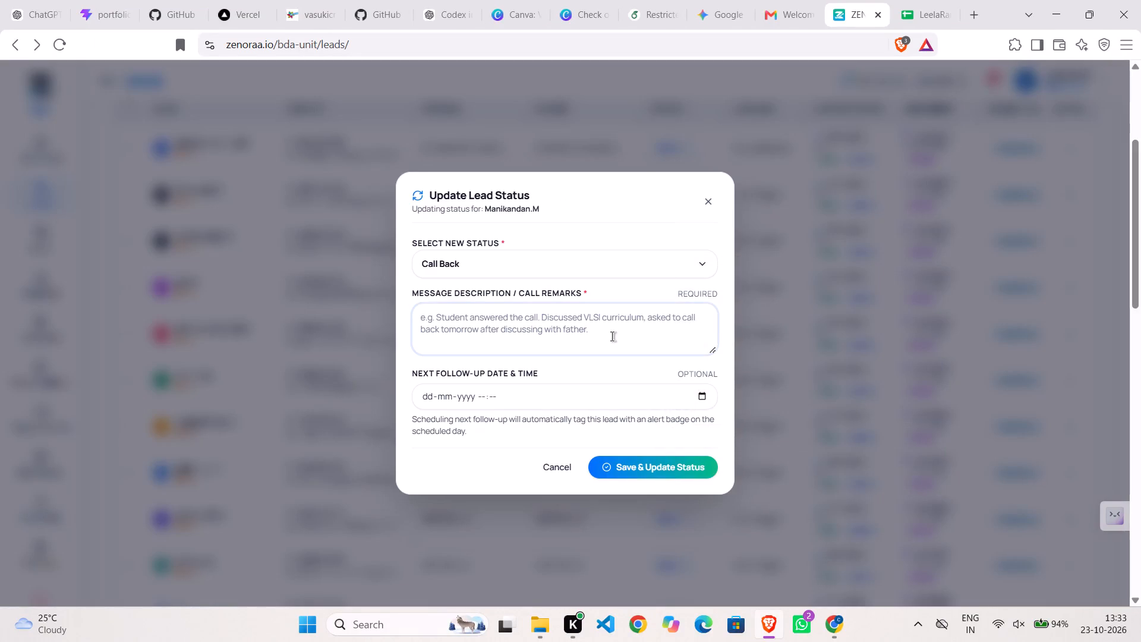
pyautogui.write('befo')
pyautogui.write('re')
pyautogui.press('space')
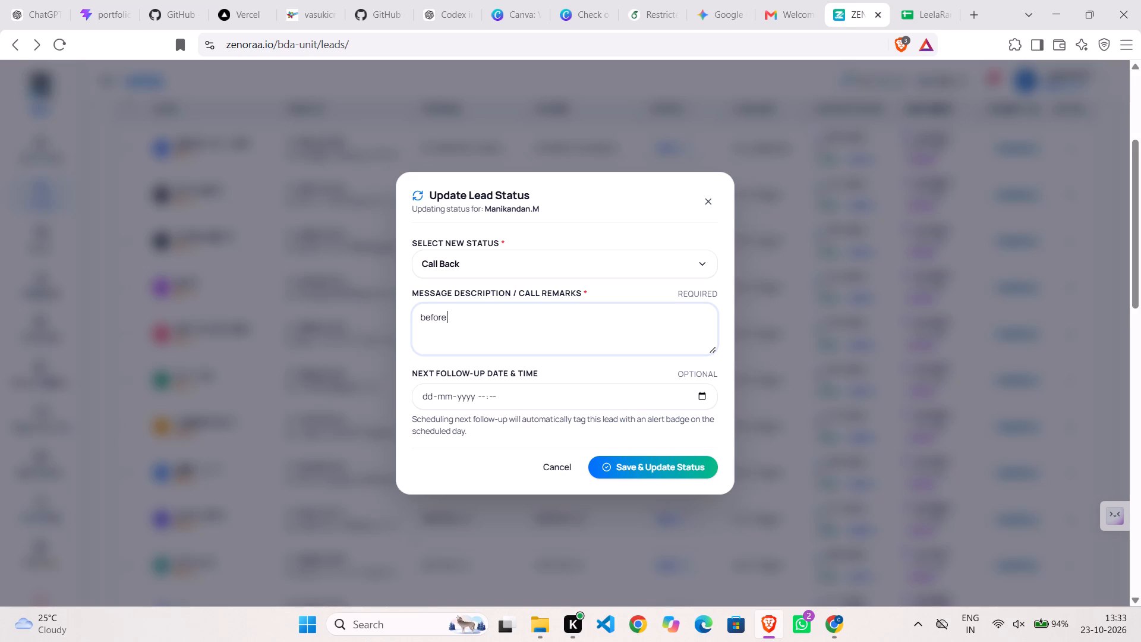
pyautogui.press('7')
pyautogui.write('pm today')
pyautogui.click(680, 464)
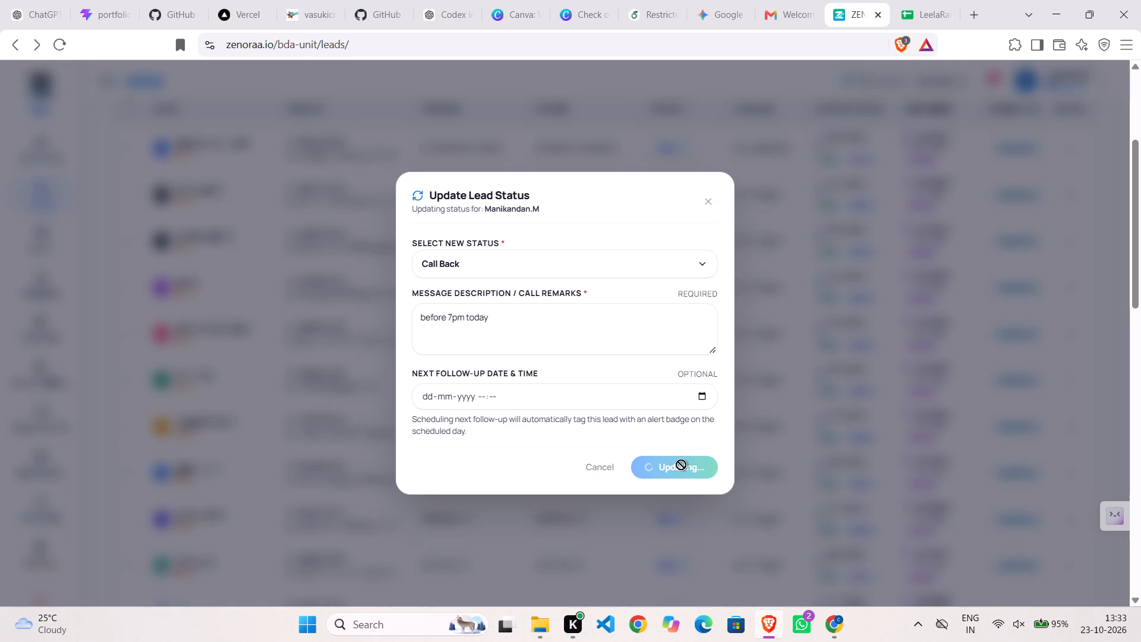
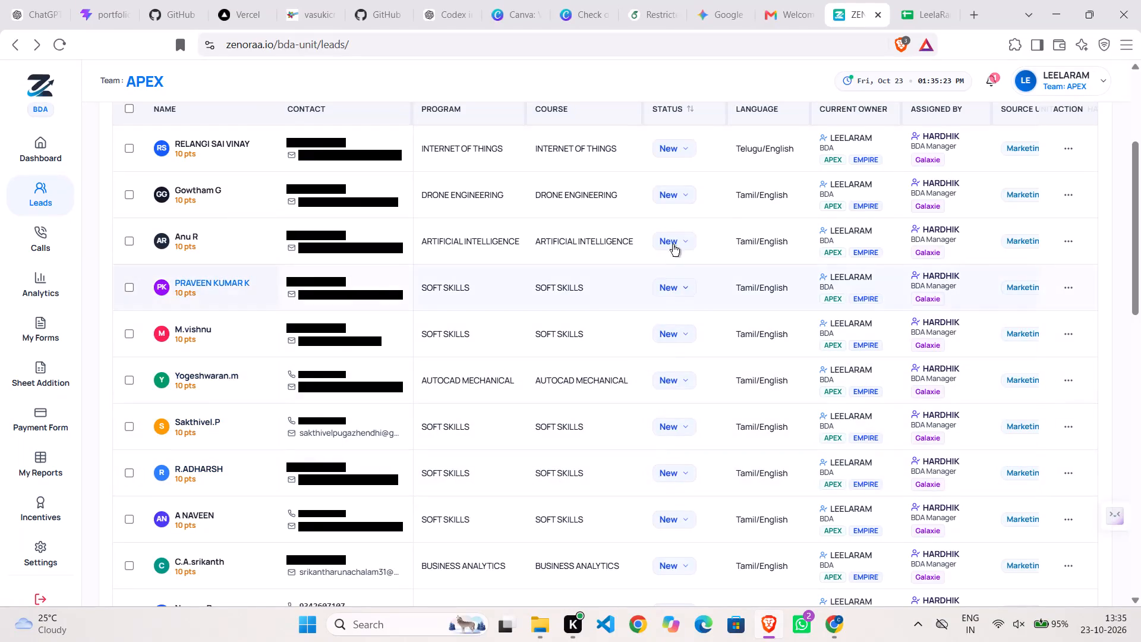
# Update the Drone Engineering lead's status to DNP 2 with the call remark "DNP" and save it.
pyautogui.click(683, 196)
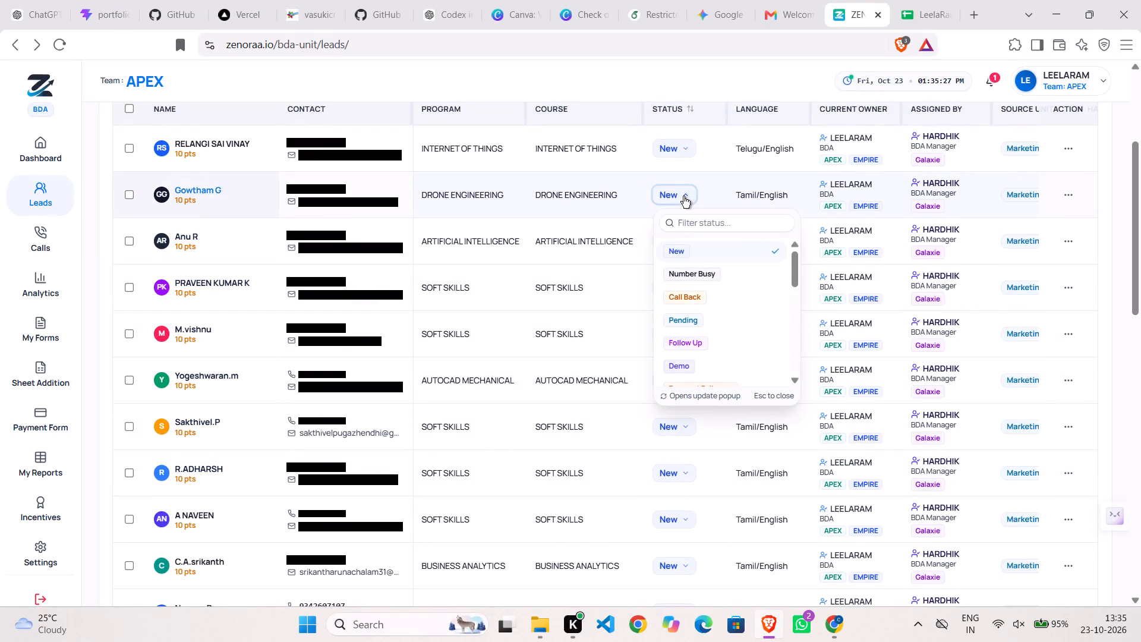
pyautogui.scroll(-2, 692, 349)
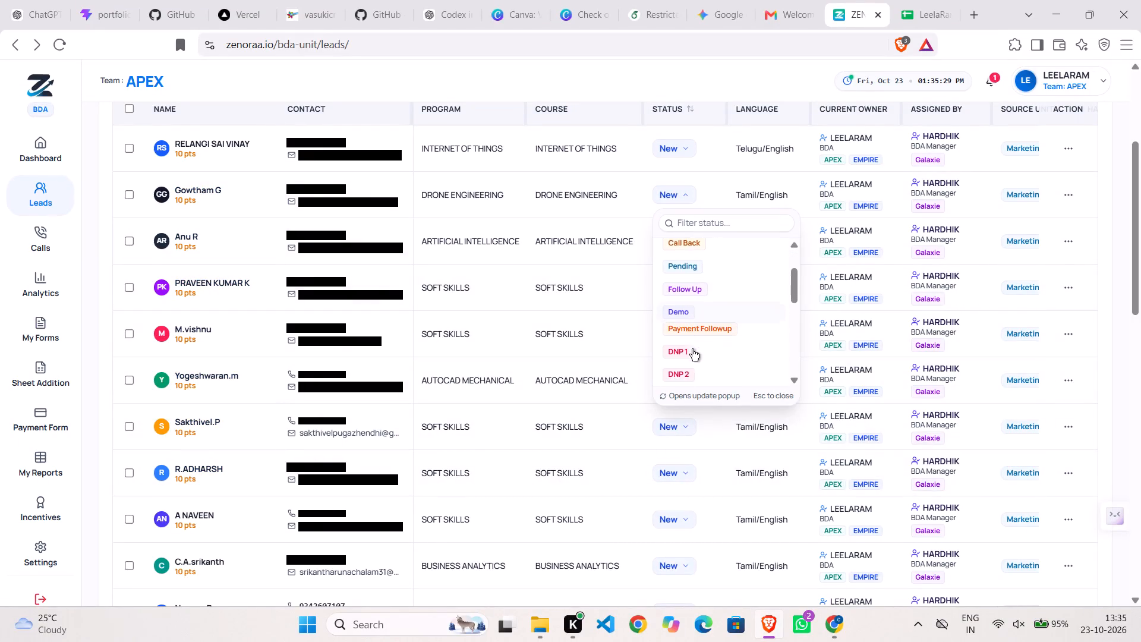
pyautogui.scroll(-1, 692, 349)
pyautogui.click(685, 328)
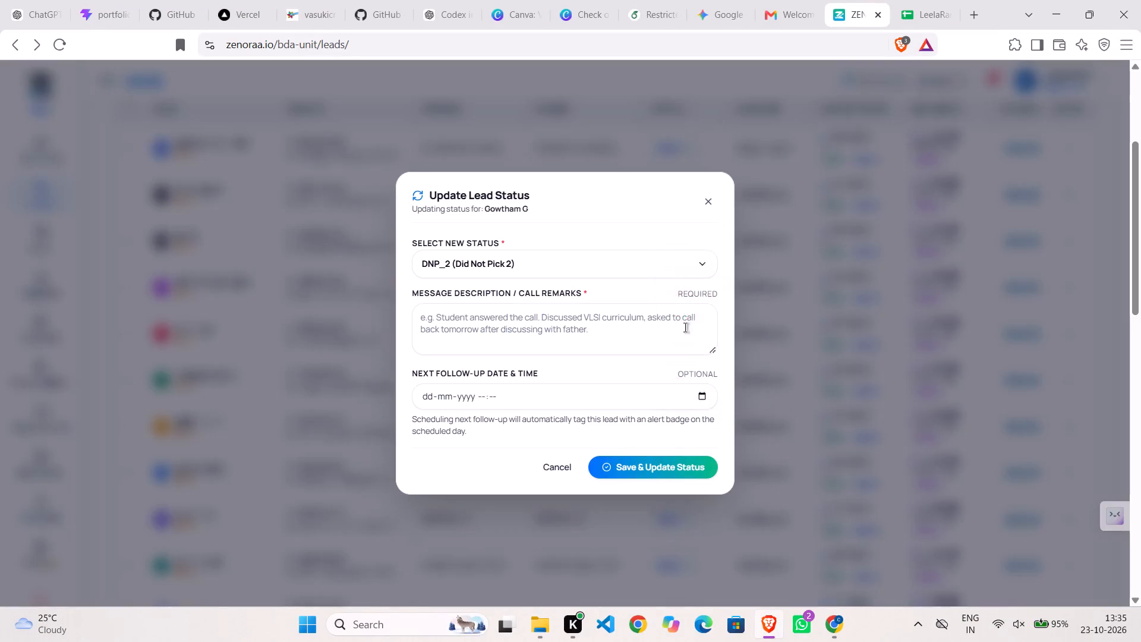
pyautogui.click(655, 322)
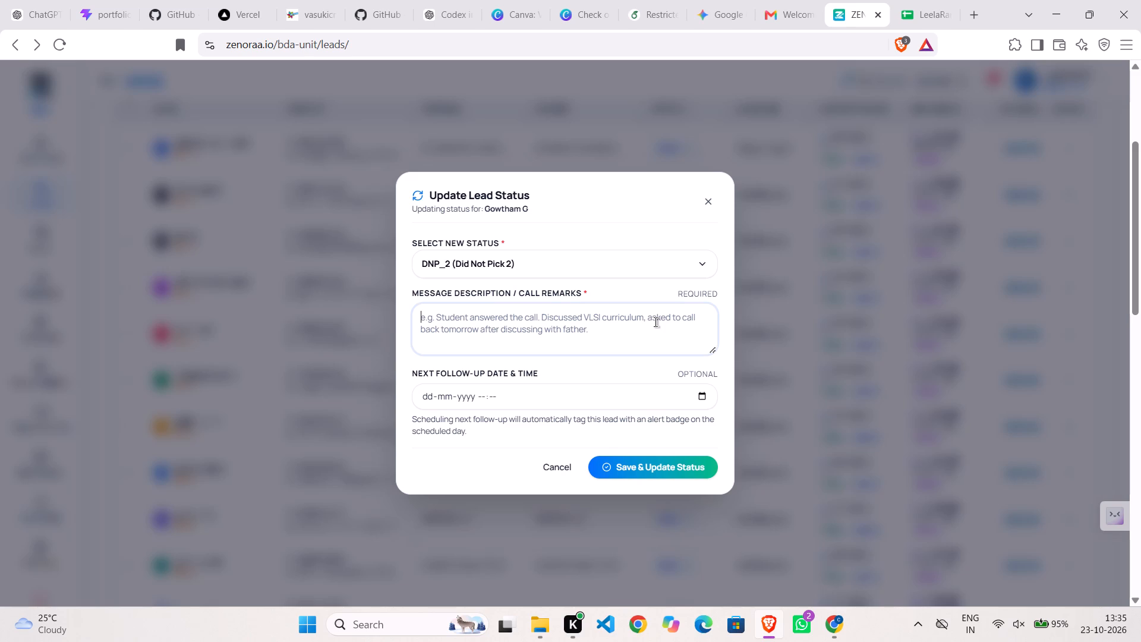
pyautogui.write('DNP')
pyautogui.click(634, 471)
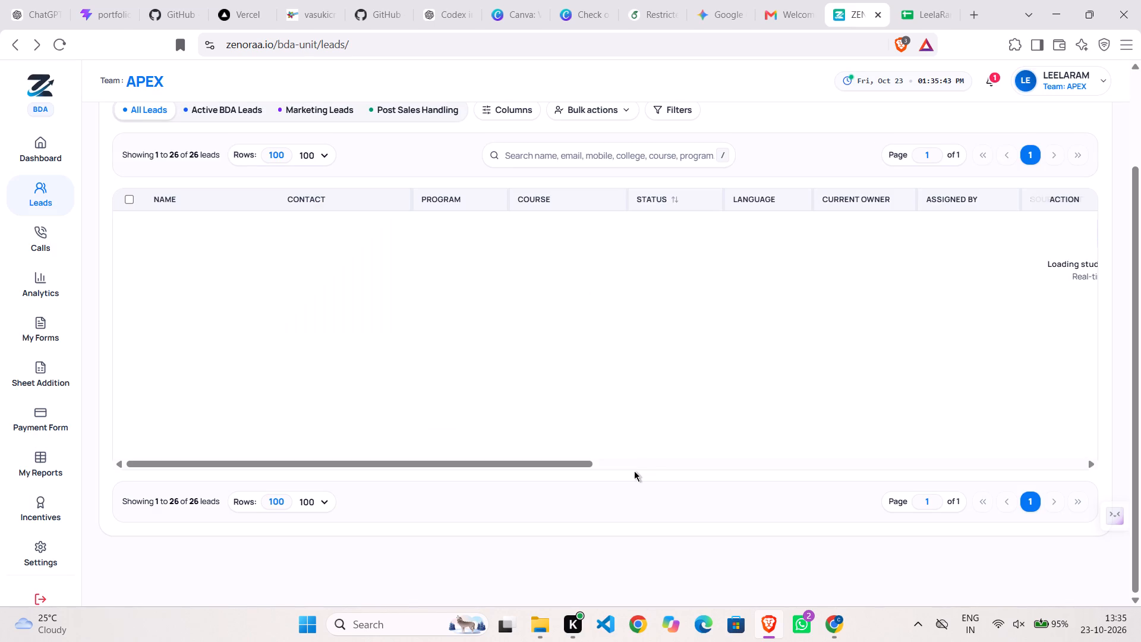
# Examine the remaining new leads, including their program, status, owner, college and department details.
pyautogui.hscroll(-2, 634, 471)
pyautogui.scroll(2, 593, 442)
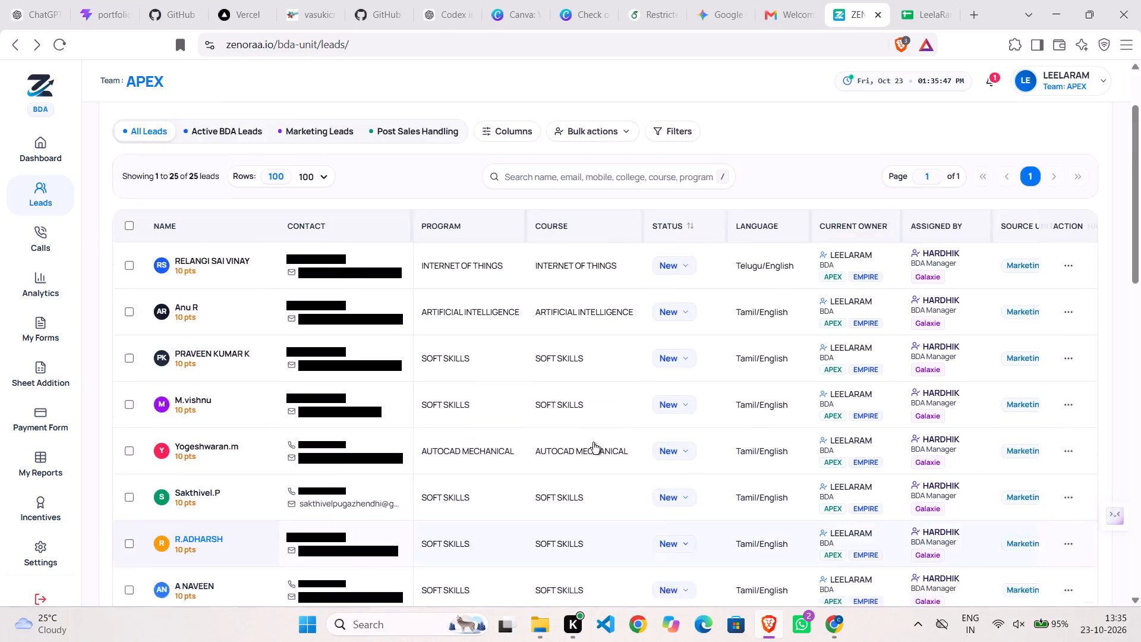
pyautogui.scroll(-3, 593, 442)
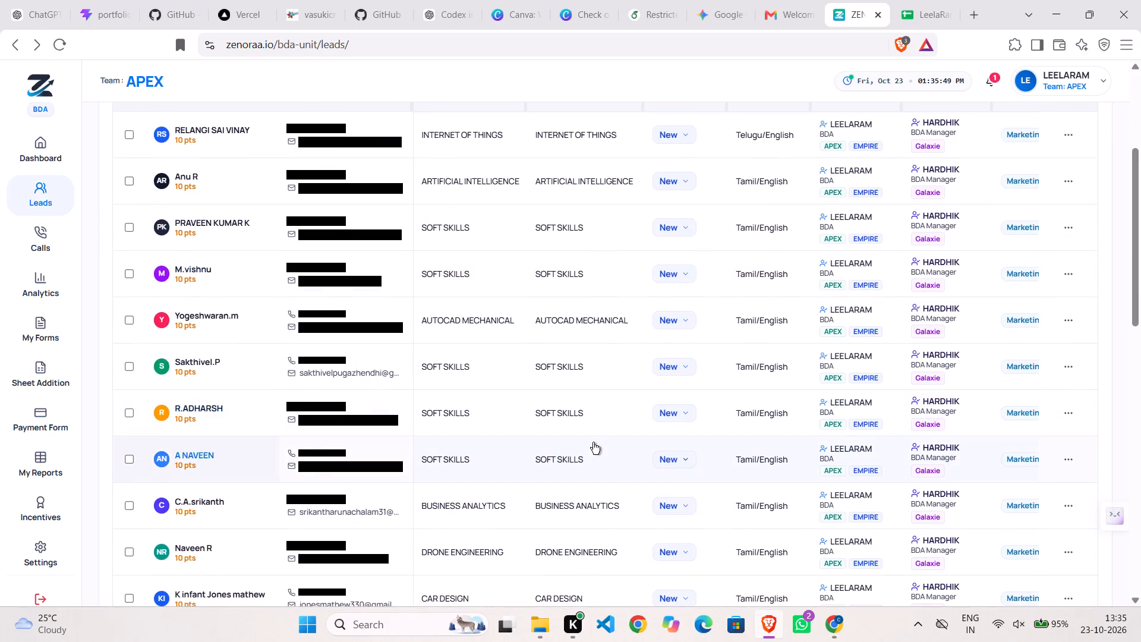
pyautogui.scroll(1, 593, 442)
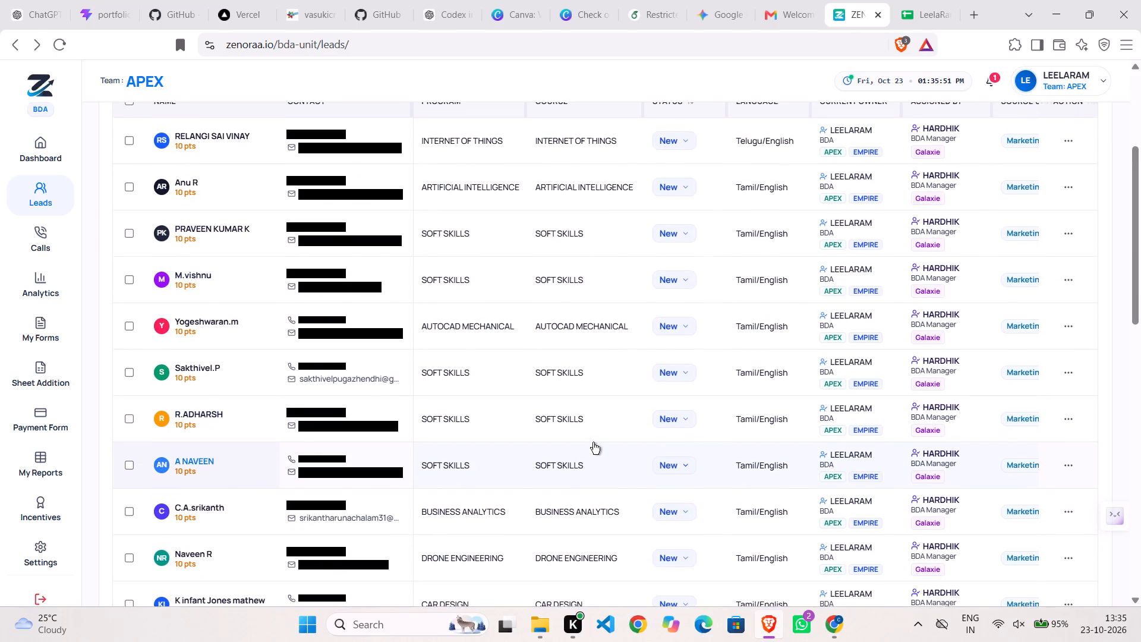
pyautogui.scroll(1, 593, 442)
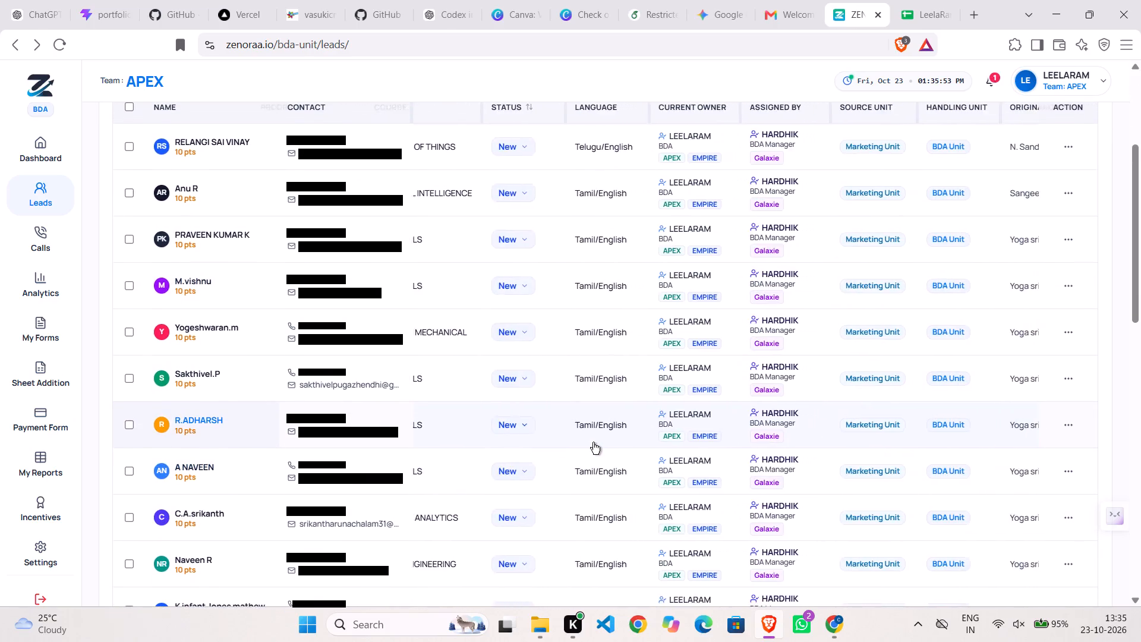
pyautogui.scroll(1, 593, 442)
pyautogui.hscroll(-1, 593, 442)
pyautogui.hscroll(3, 593, 442)
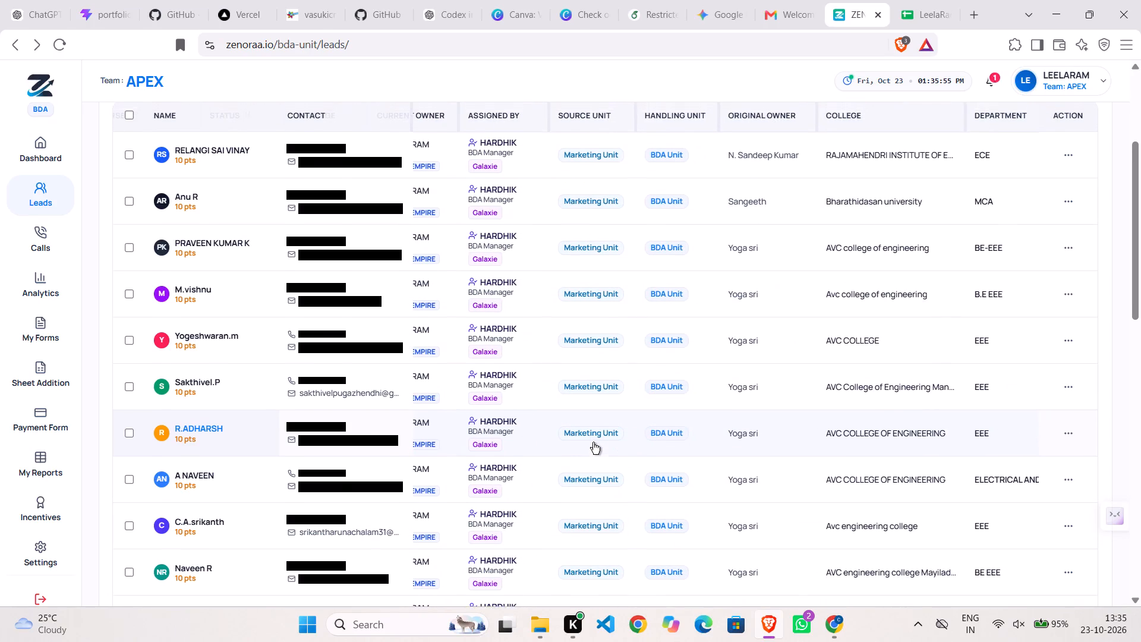
pyautogui.hscroll(7, 593, 442)
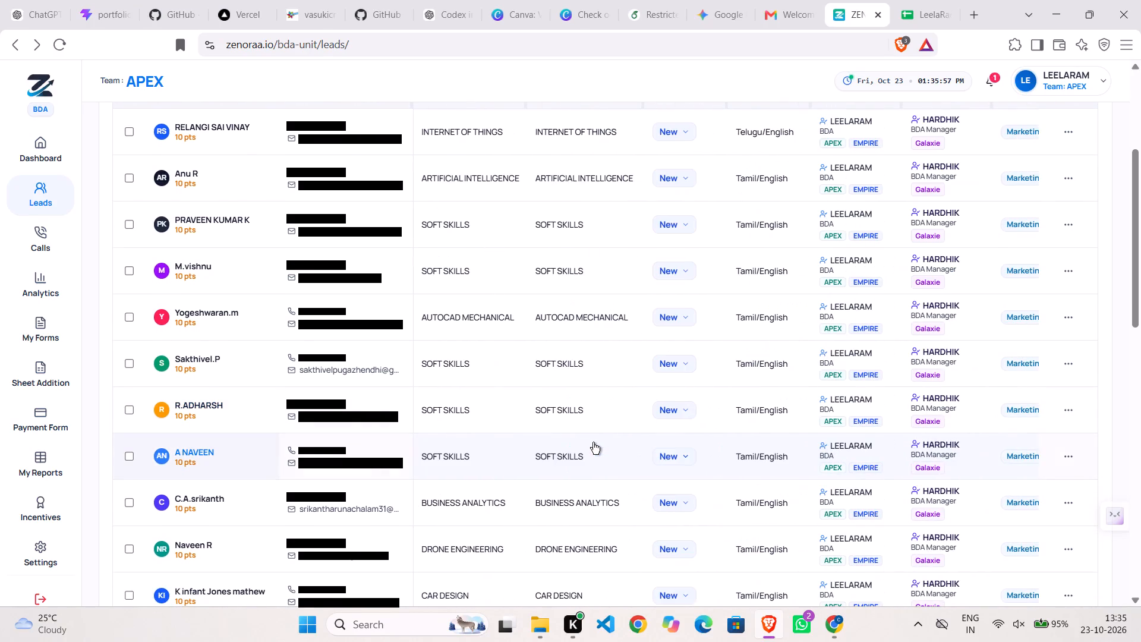
pyautogui.hscroll(1, 593, 442)
pyautogui.scroll(1, 593, 442)
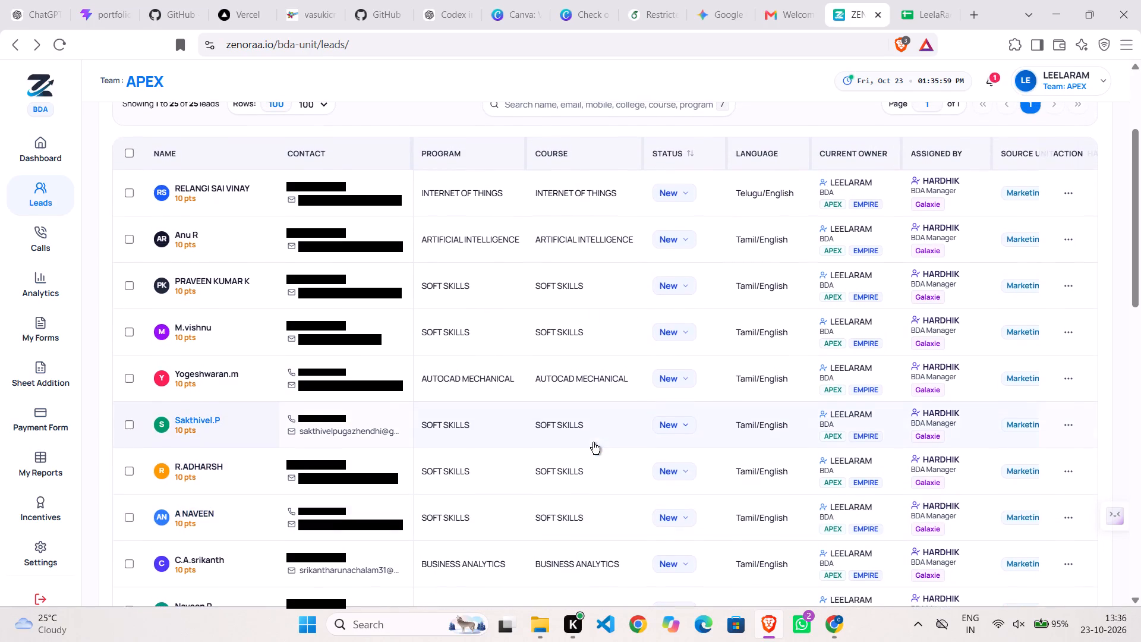
pyautogui.scroll(1, 593, 442)
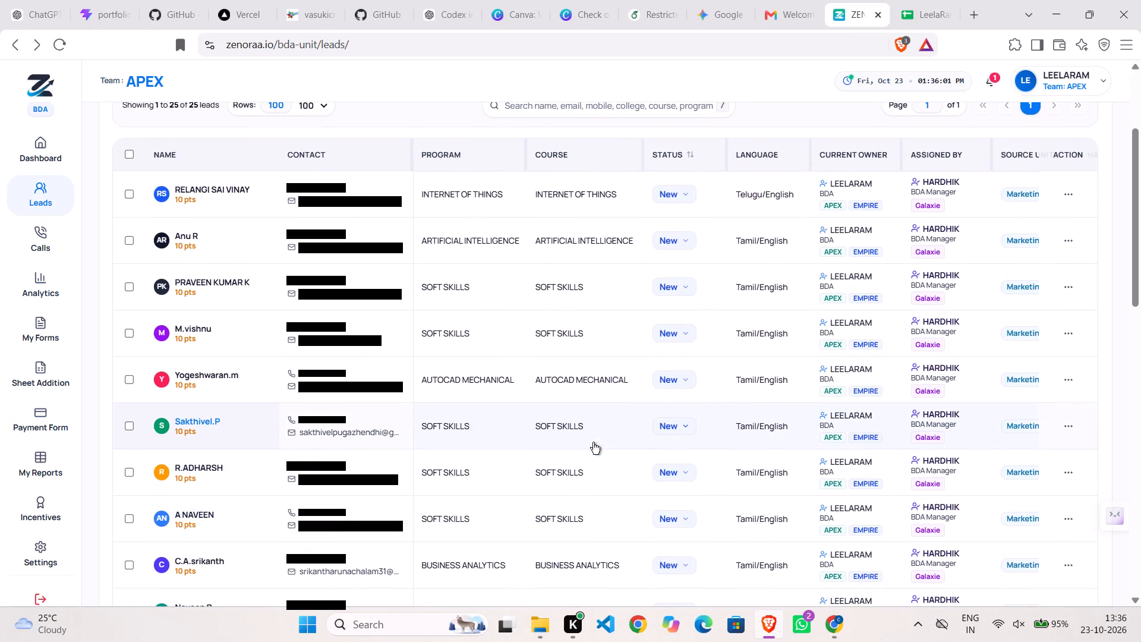
pyautogui.hscroll(6, 593, 442)
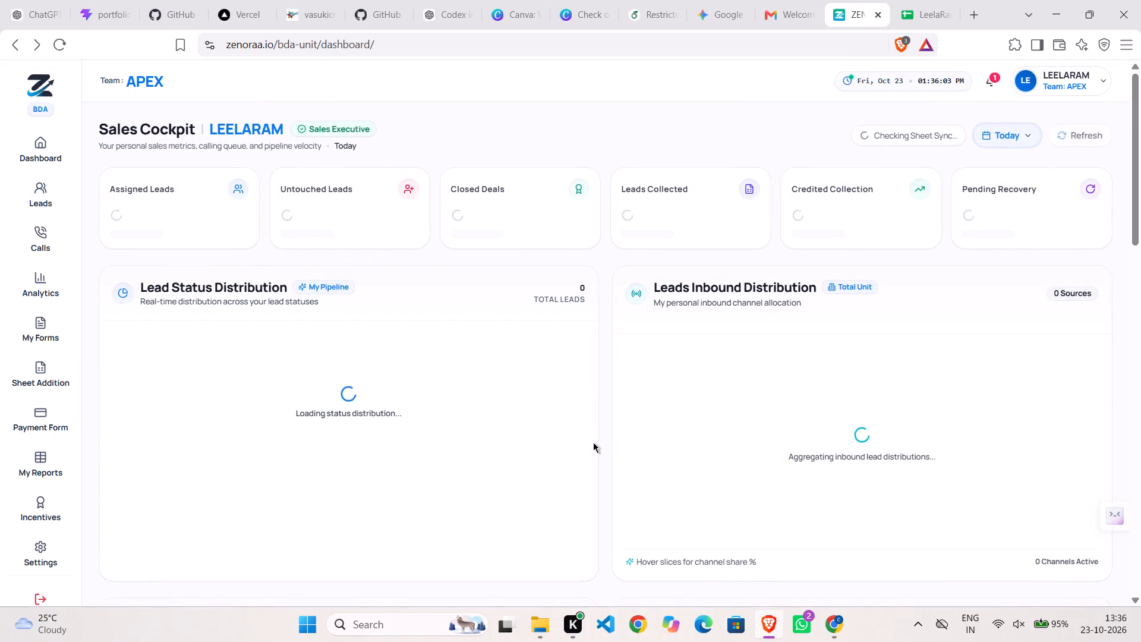
# Reopen the new leads list, search it by a partial phone number, and review the matching lead's ownership and college details.
pyautogui.click(53, 196)
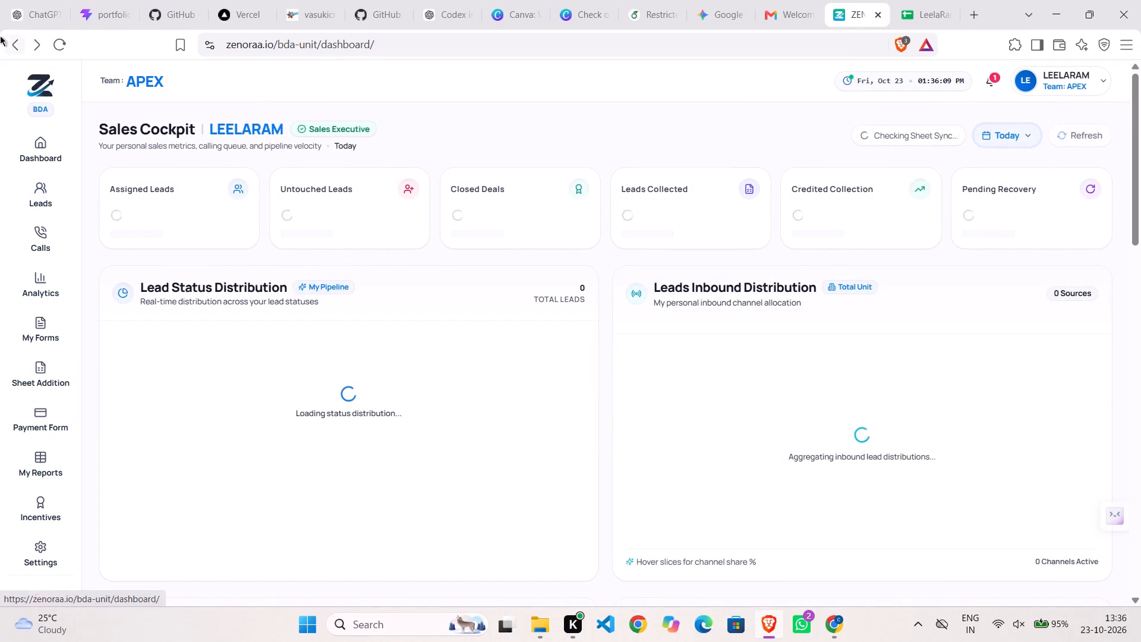
pyautogui.click(49, 185)
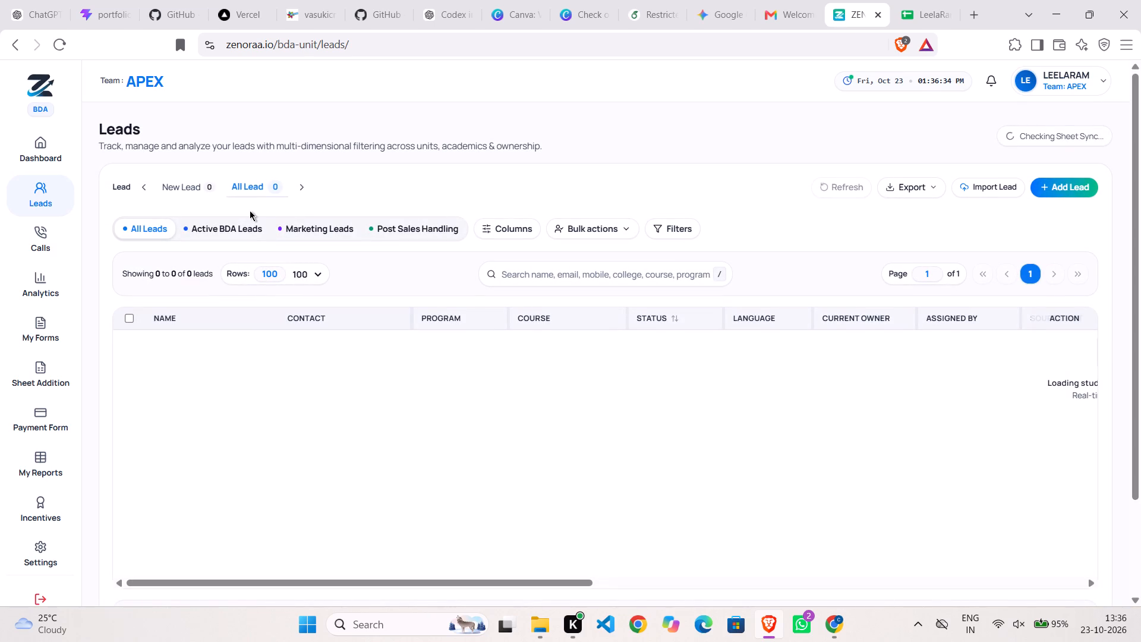
pyautogui.click(201, 191)
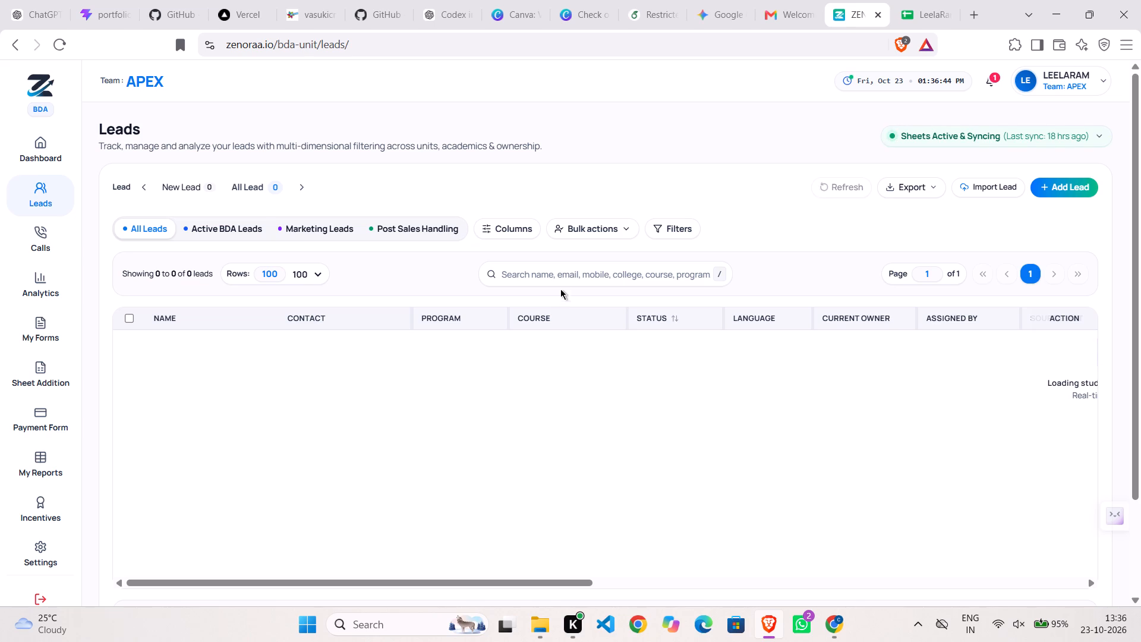
pyautogui.click(557, 281)
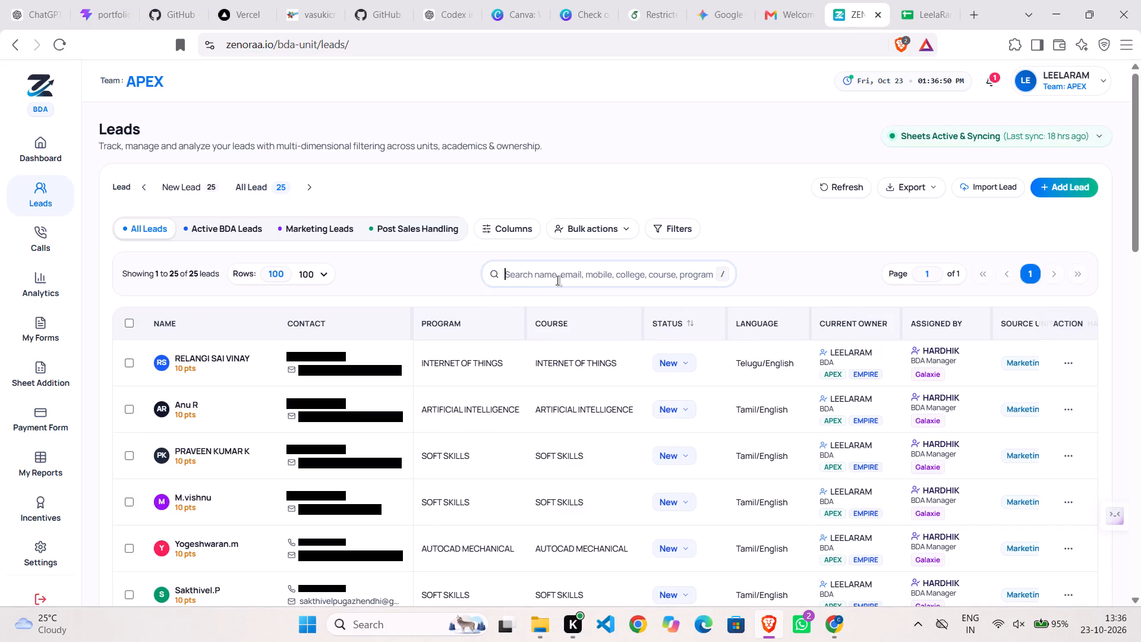
pyautogui.write('88')
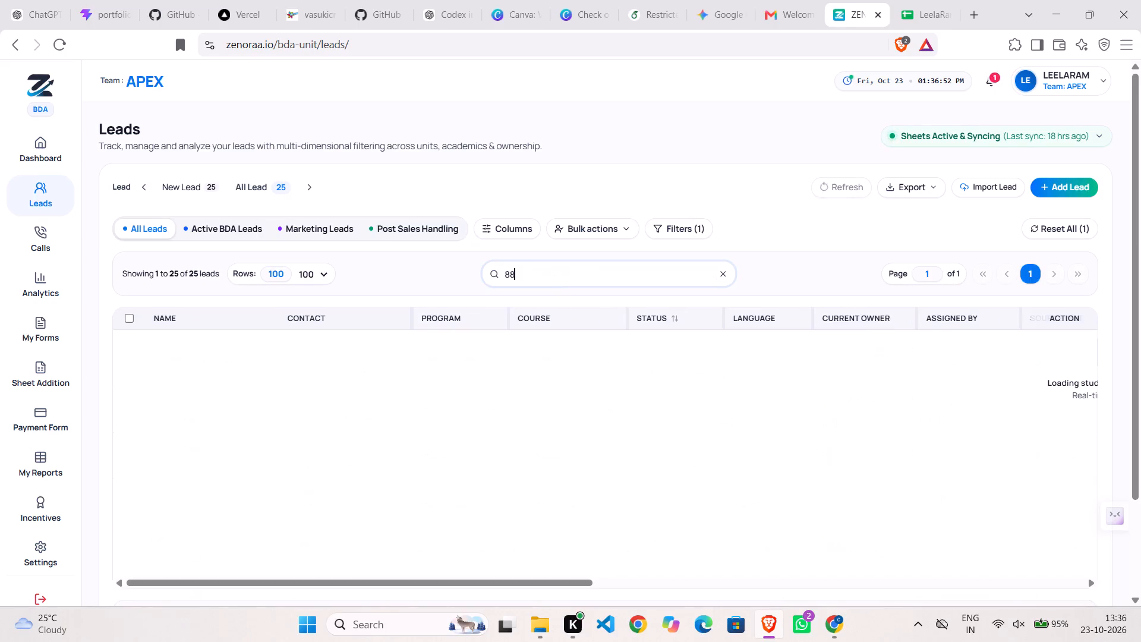
pyautogui.write('257')
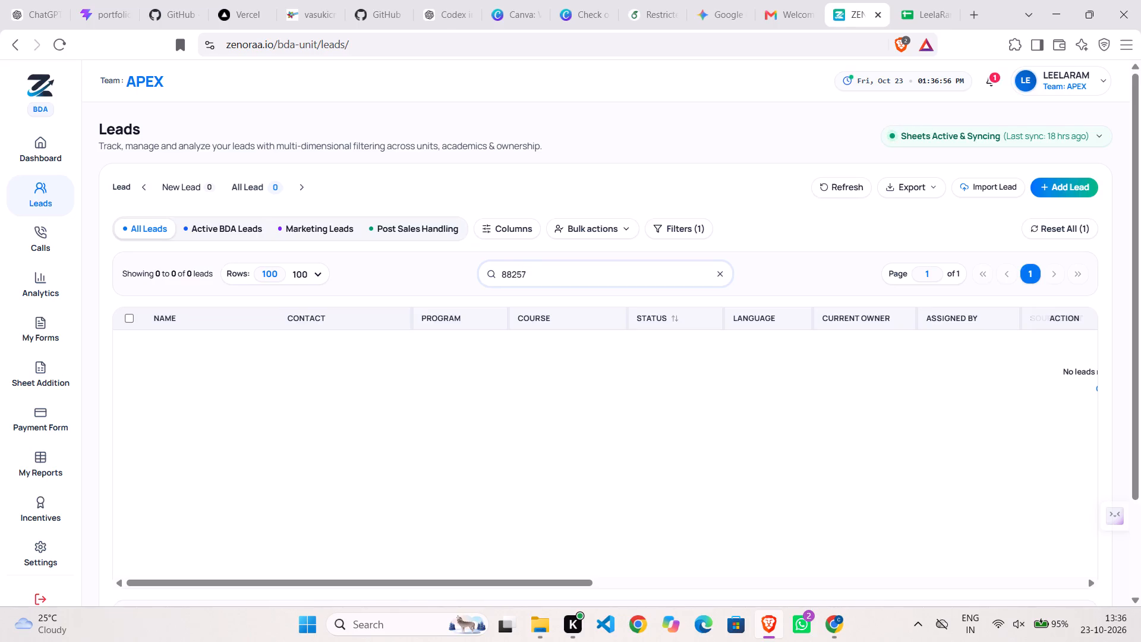
pyautogui.hscroll(-2, 691, 424)
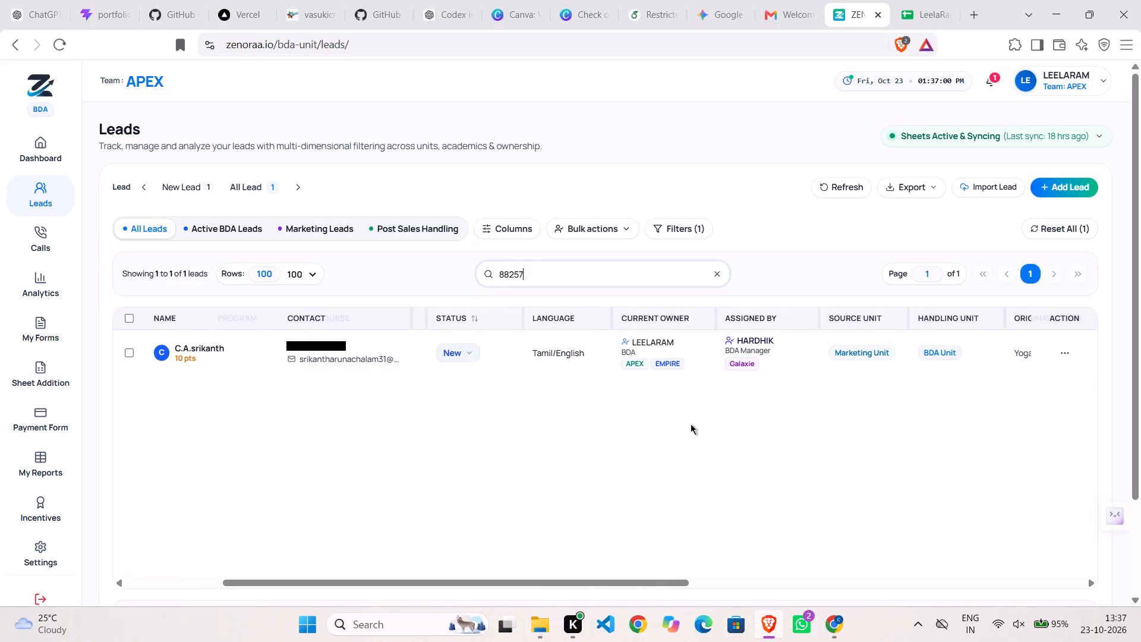
pyautogui.hscroll(1, 691, 424)
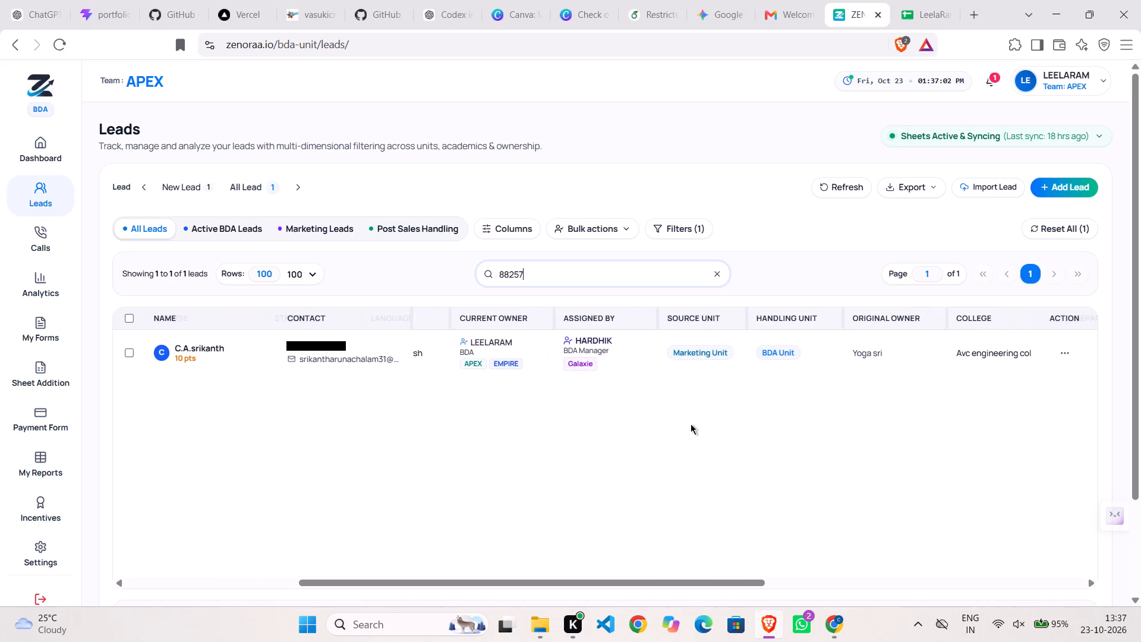
pyautogui.hscroll(1, 691, 424)
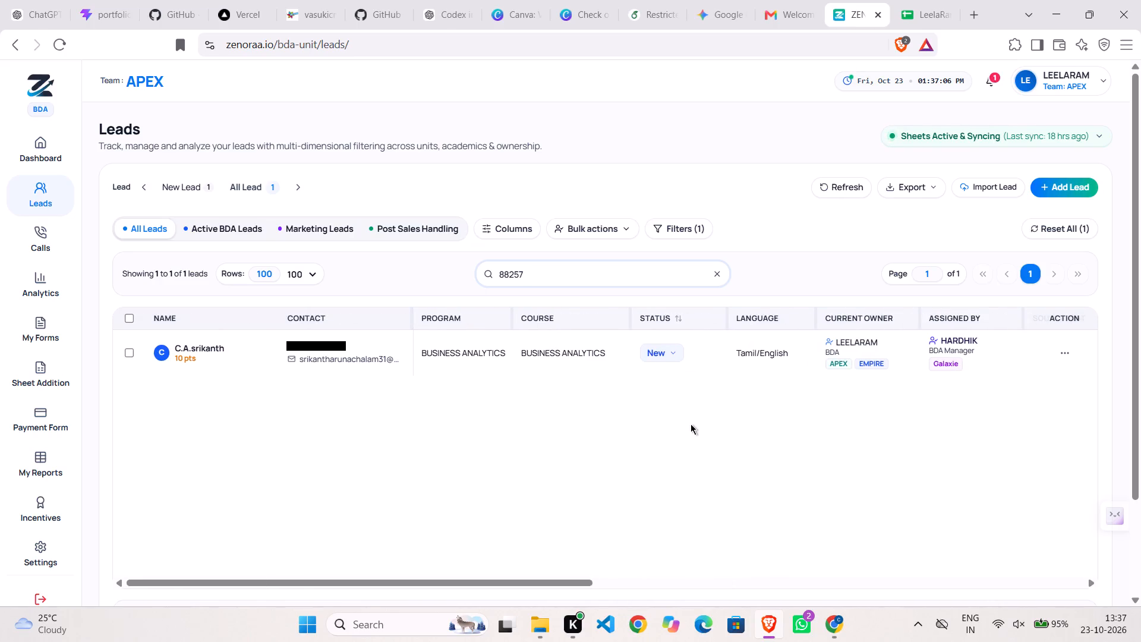
# Clear the search, reopen the full leads list, and search all leads by the same partial phone number.
pyautogui.click(721, 271)
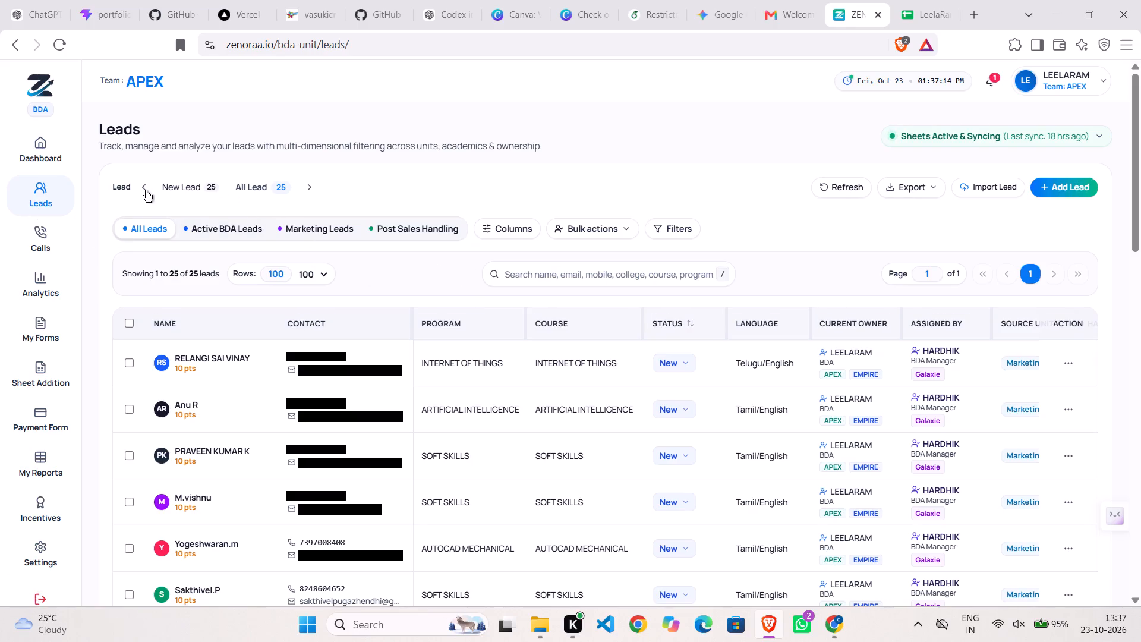
pyautogui.tripleClick(151, 227)
pyautogui.moveTo(151, 227); pyautogui.dragTo(64, 196)
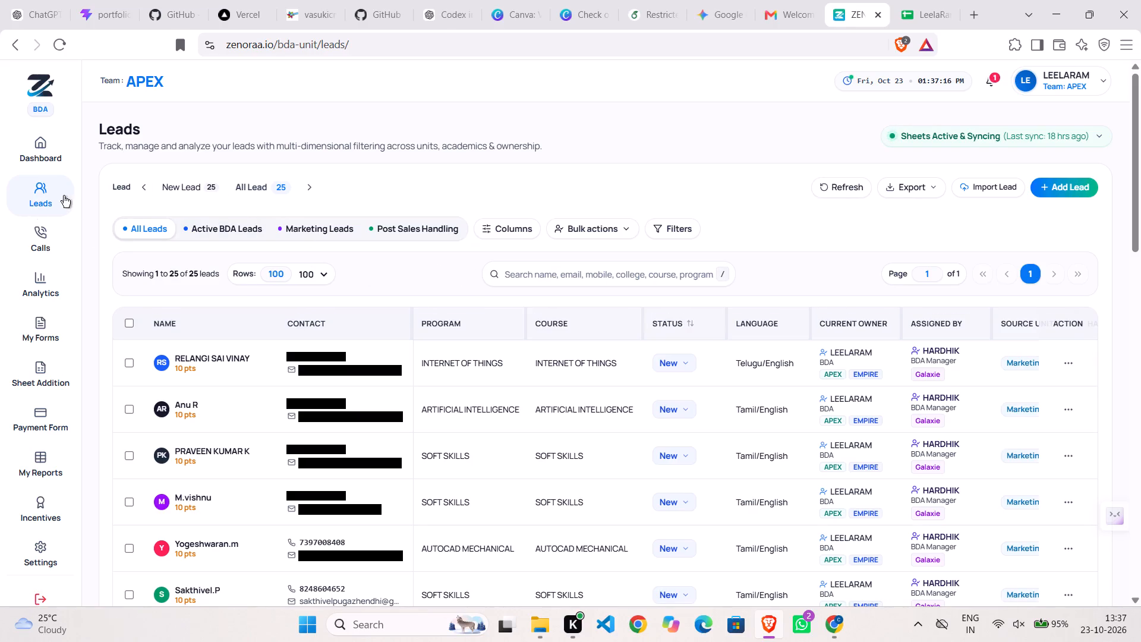
pyautogui.moveTo(64, 196); pyautogui.dragTo(55, 192)
pyautogui.tripleClick(55, 192)
pyautogui.doubleClick(55, 192)
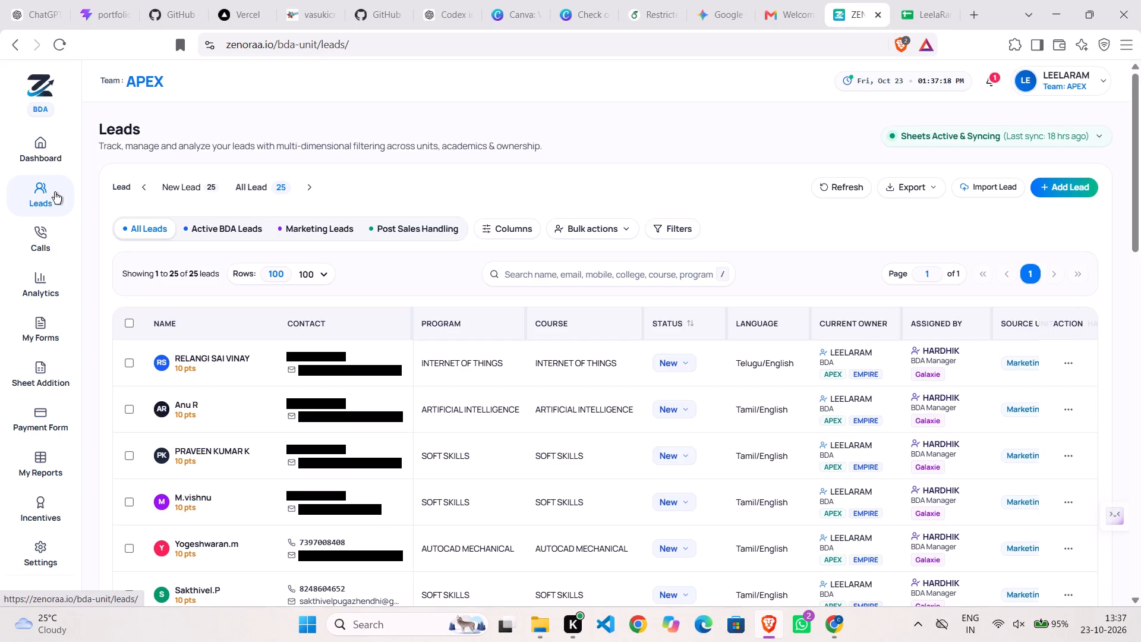
pyautogui.hscroll(9, 55, 192)
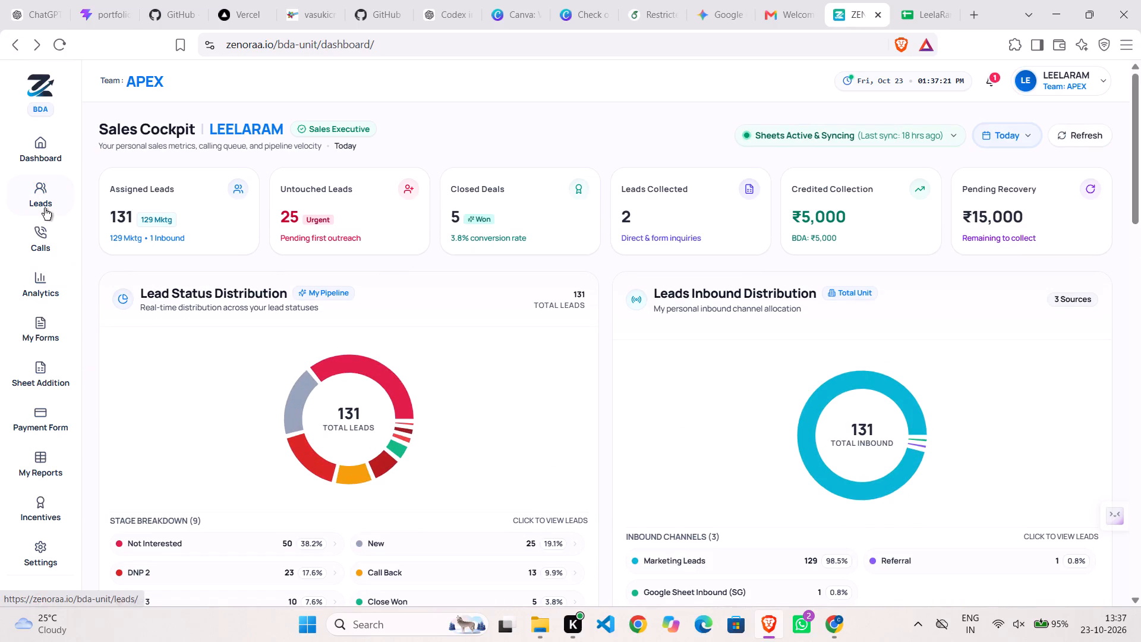
pyautogui.click(45, 208)
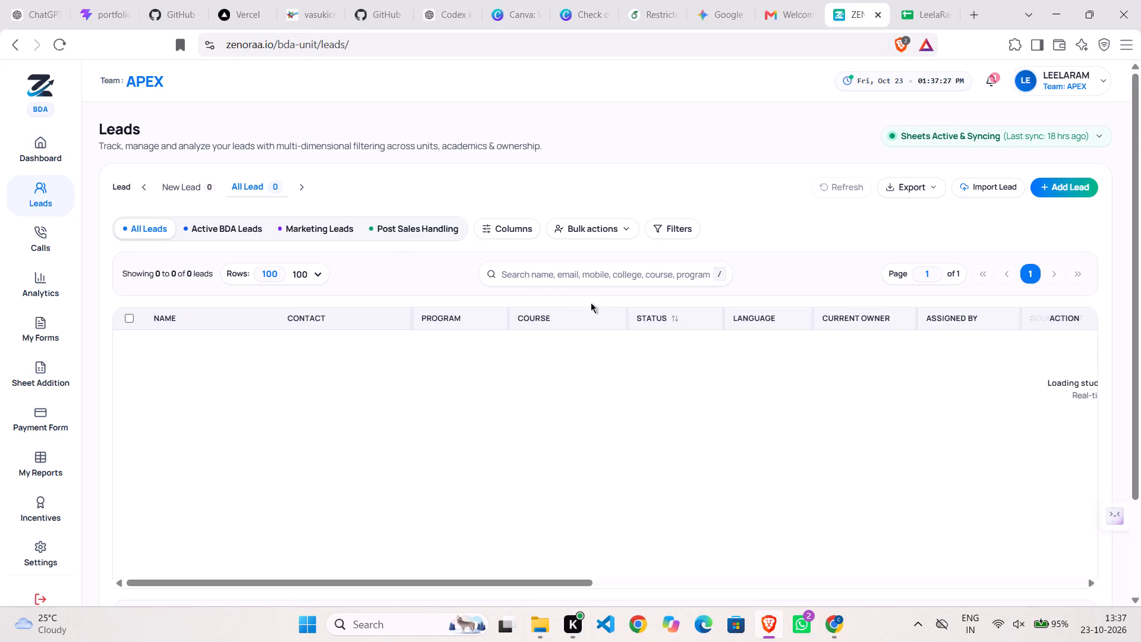
pyautogui.click(606, 272)
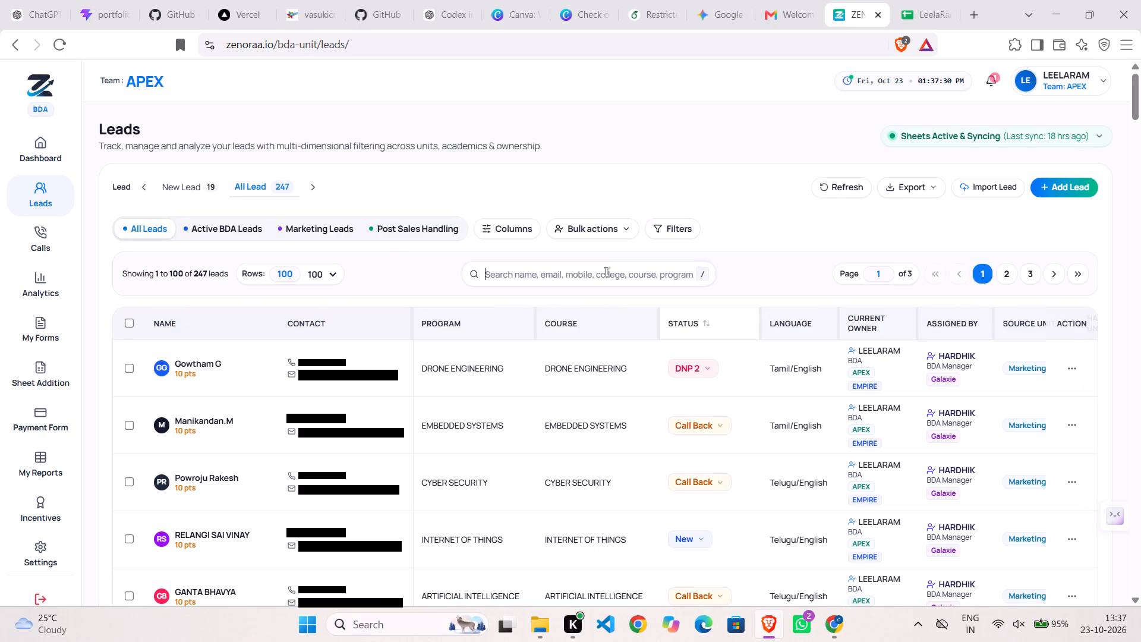
pyautogui.write('888')
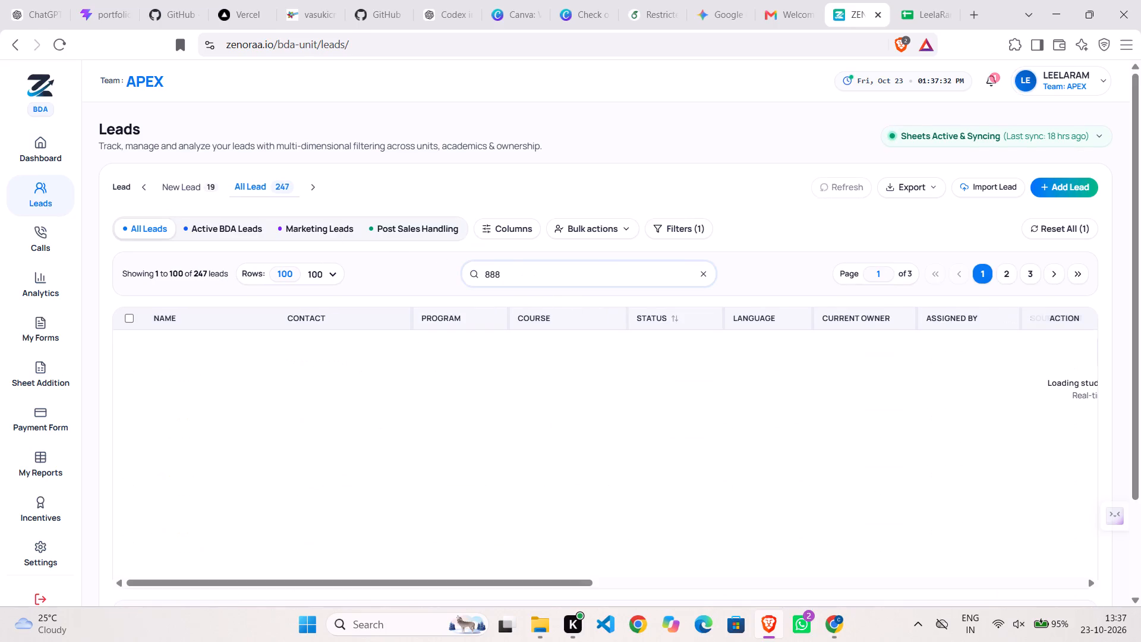
pyautogui.press('BackSpace')
pyautogui.write('257')
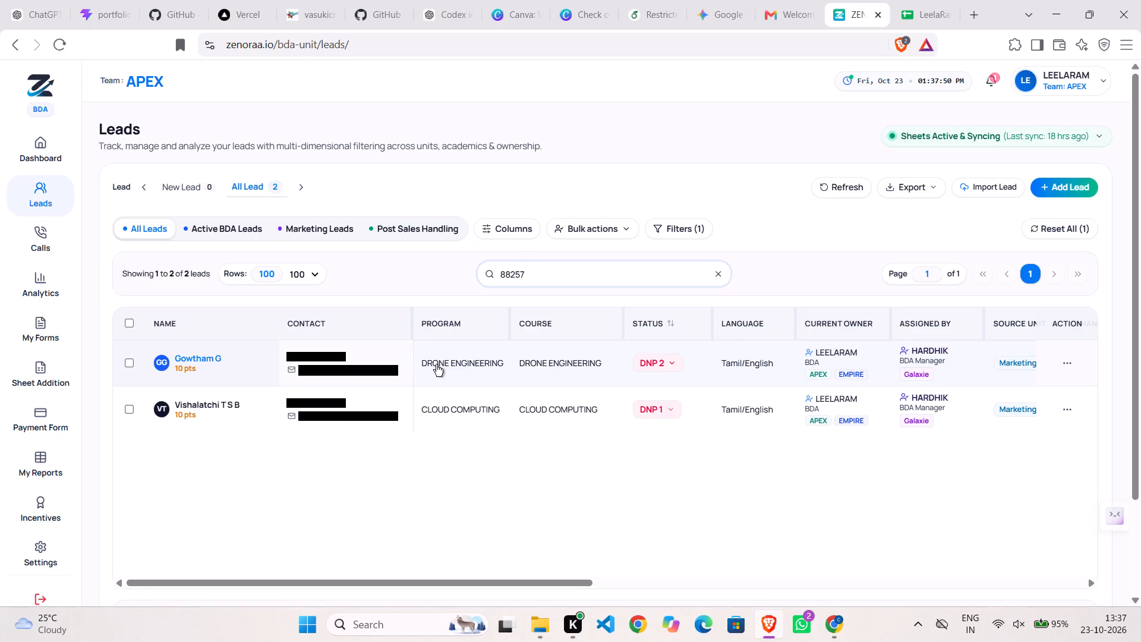
# Examine the matching leads' status, owner, source unit, college, department, year of study and update dates.
pyautogui.scroll(1, 436, 364)
pyautogui.hscroll(-5, 436, 364)
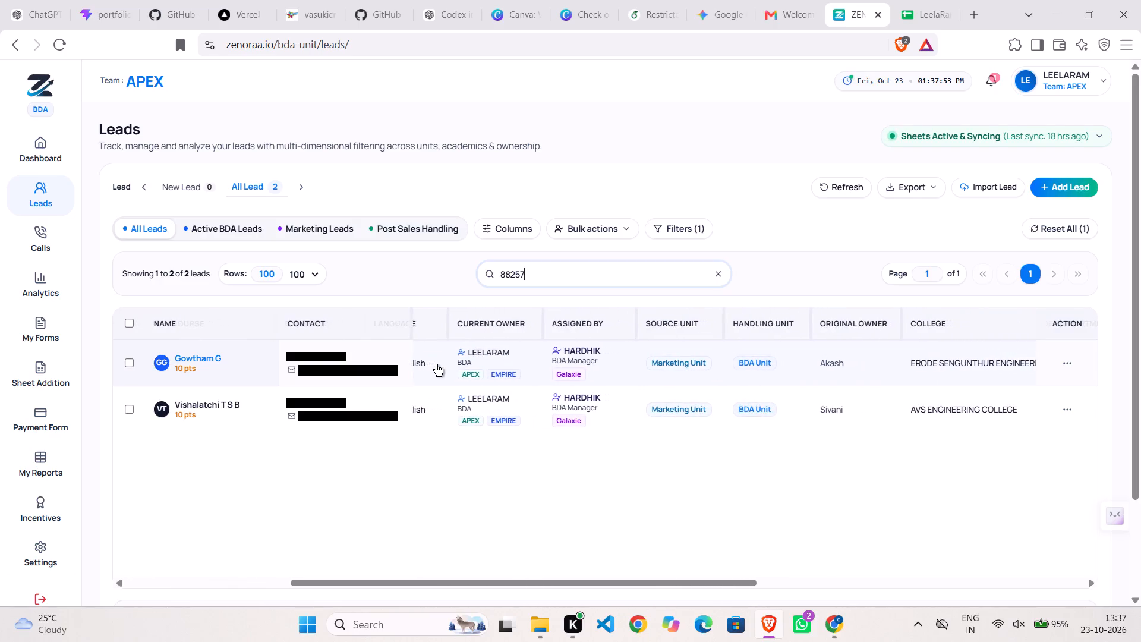
pyautogui.hscroll(-4, 436, 364)
pyautogui.hscroll(3, 436, 364)
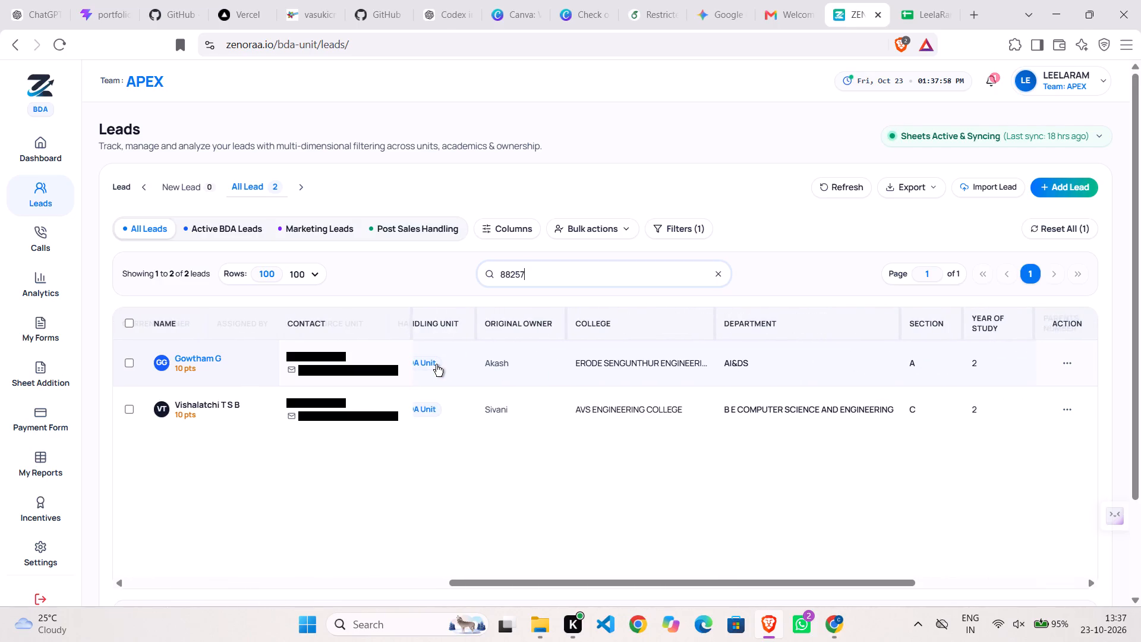
pyautogui.hscroll(4, 436, 364)
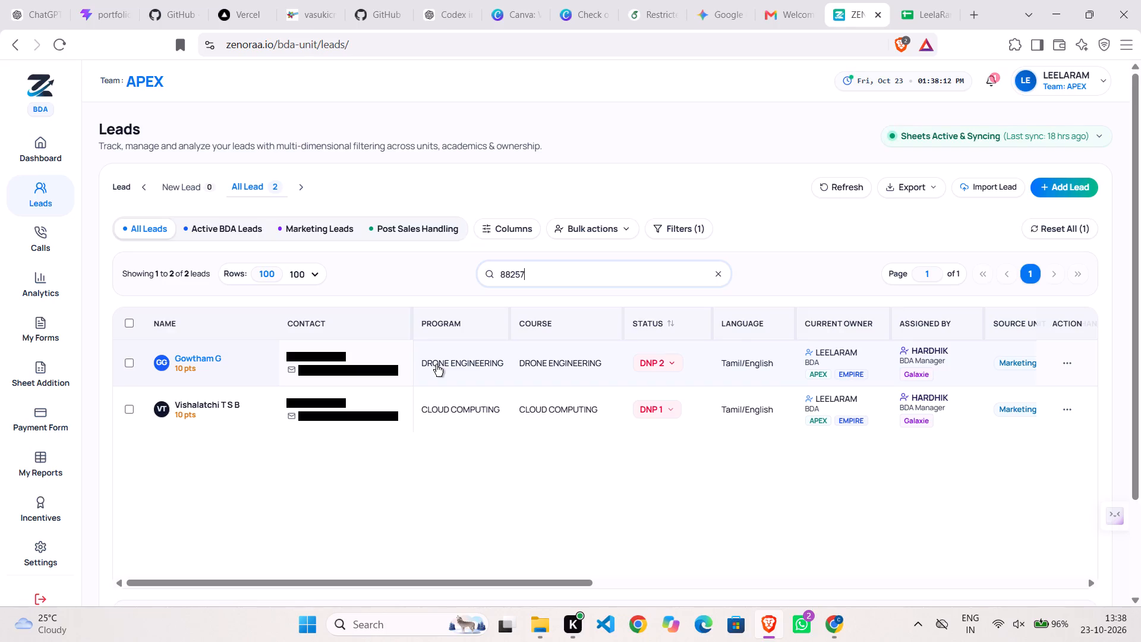
pyautogui.hscroll(-8, 436, 364)
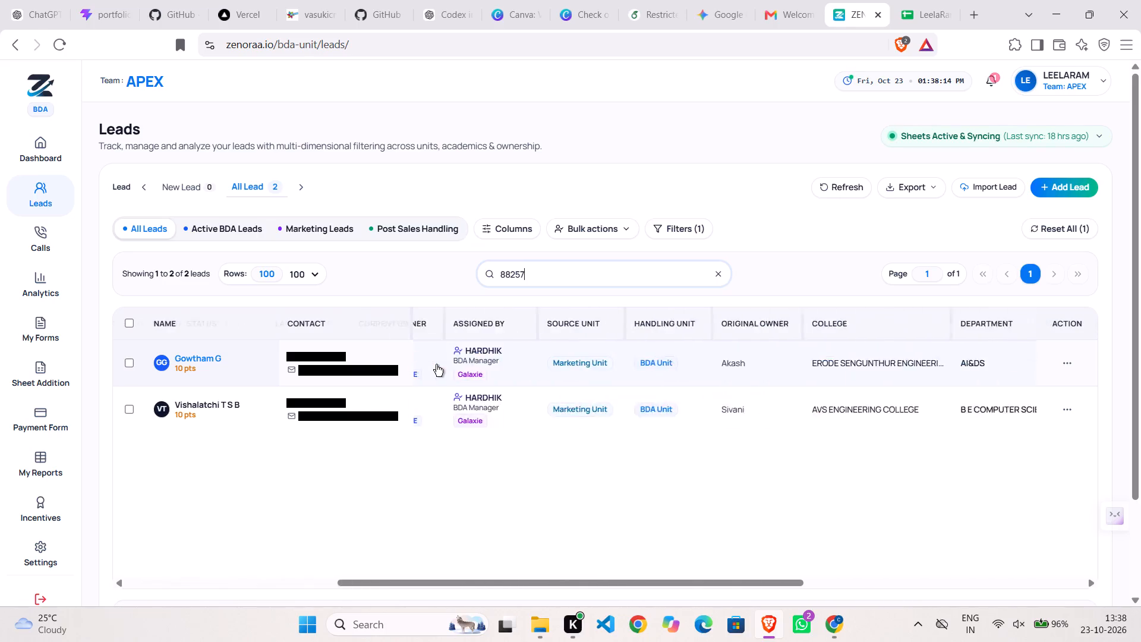
pyautogui.hscroll(-5, 436, 364)
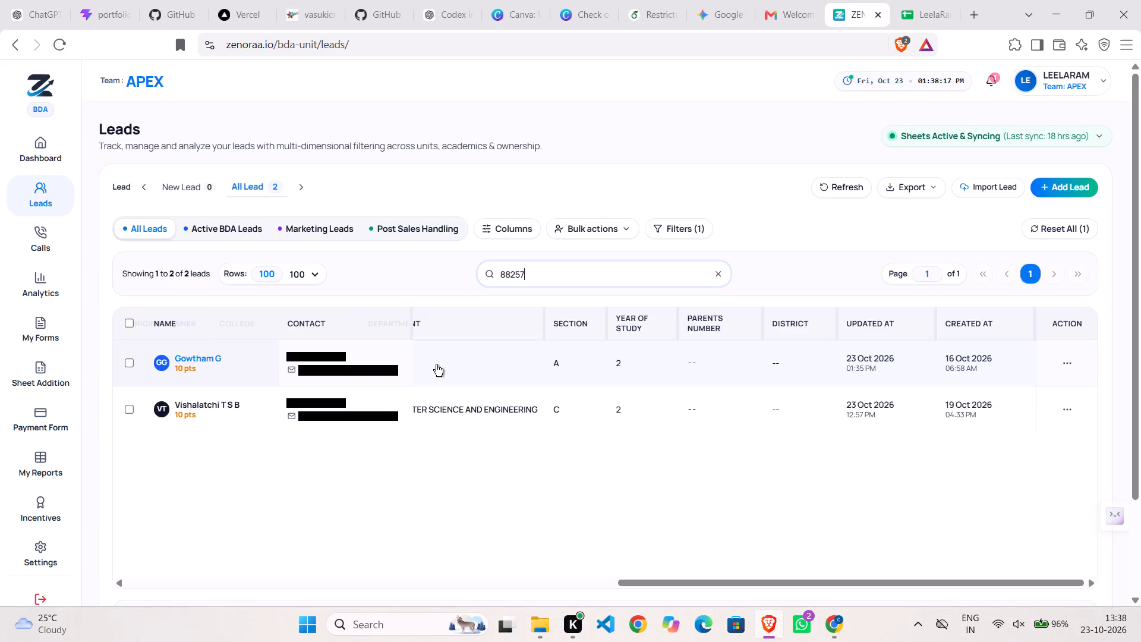
pyautogui.hscroll(4, 436, 364)
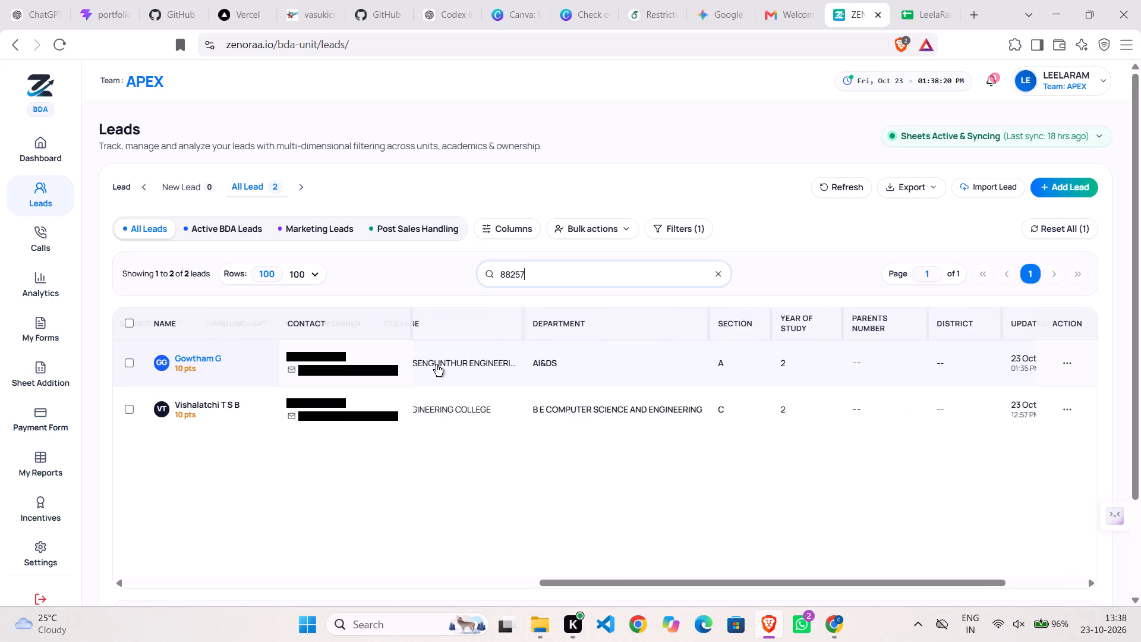
pyautogui.hscroll(9, 436, 364)
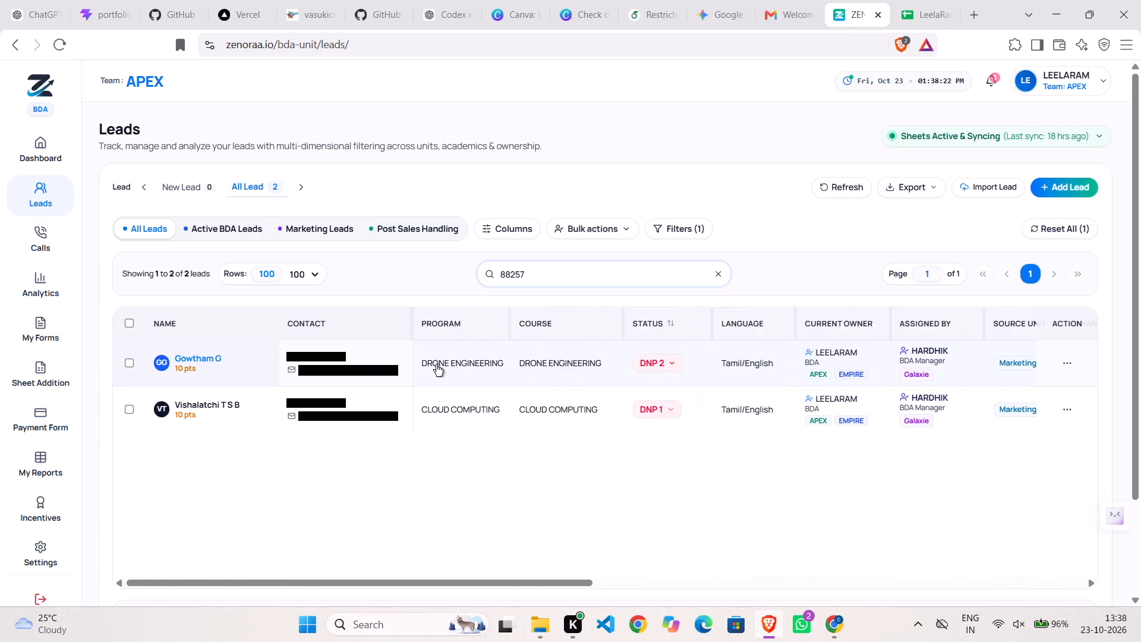
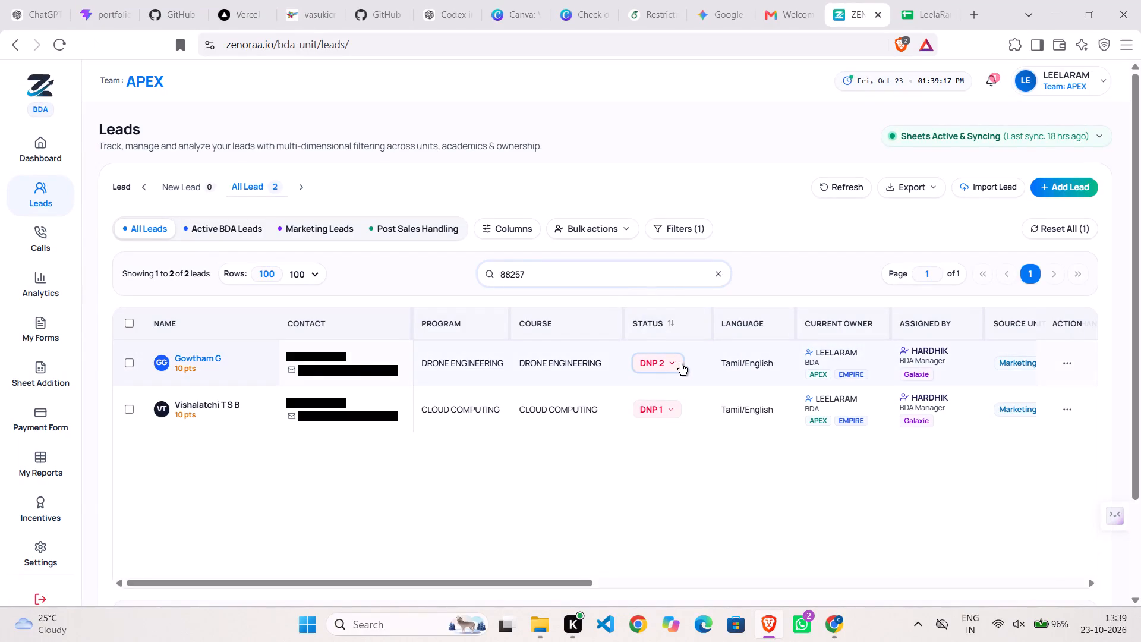
# Update the Drone Engineering lead's status to Fake Lead with the call remark "wrong number" and save it.
pyautogui.click(680, 363)
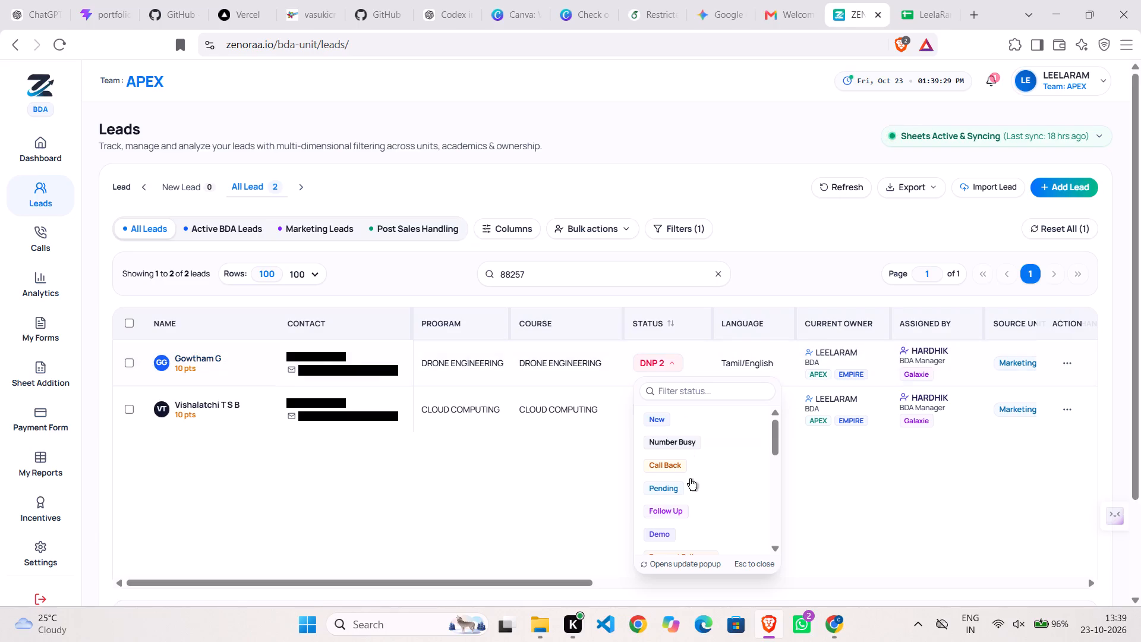
pyautogui.scroll(-6, 690, 479)
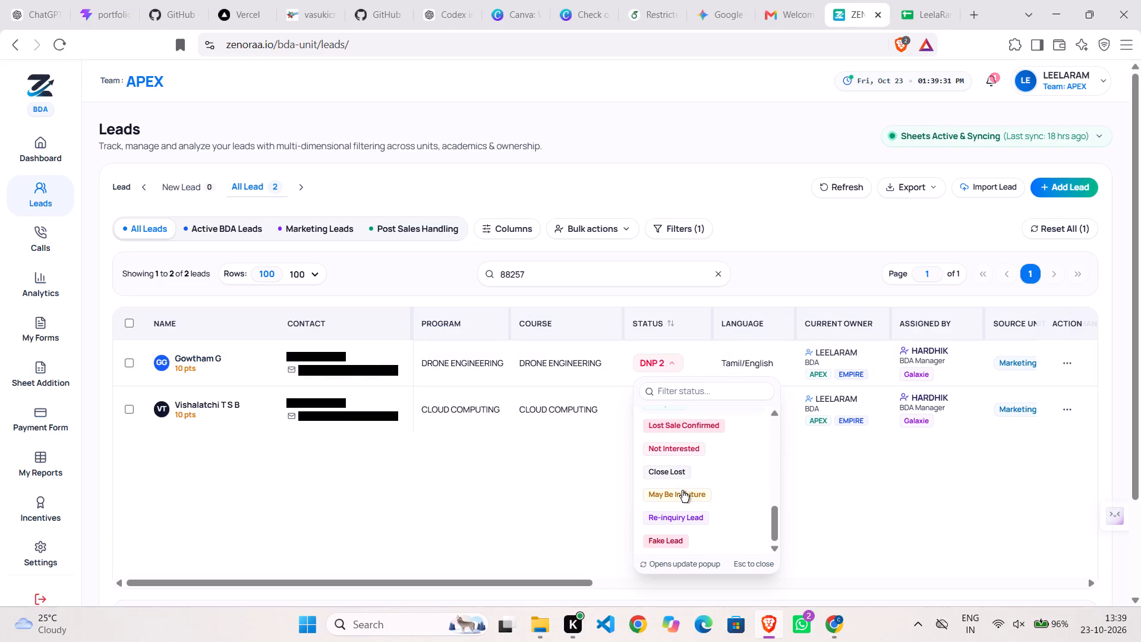
pyautogui.scroll(-1, 682, 490)
pyautogui.click(666, 544)
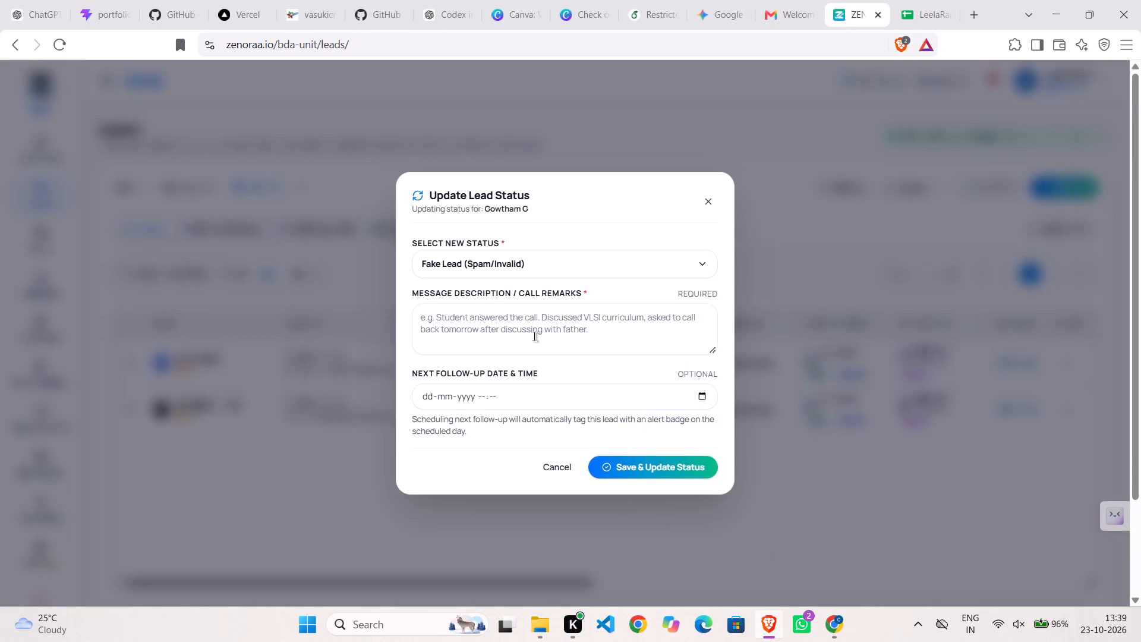
pyautogui.click(534, 333)
pyautogui.write('wrong')
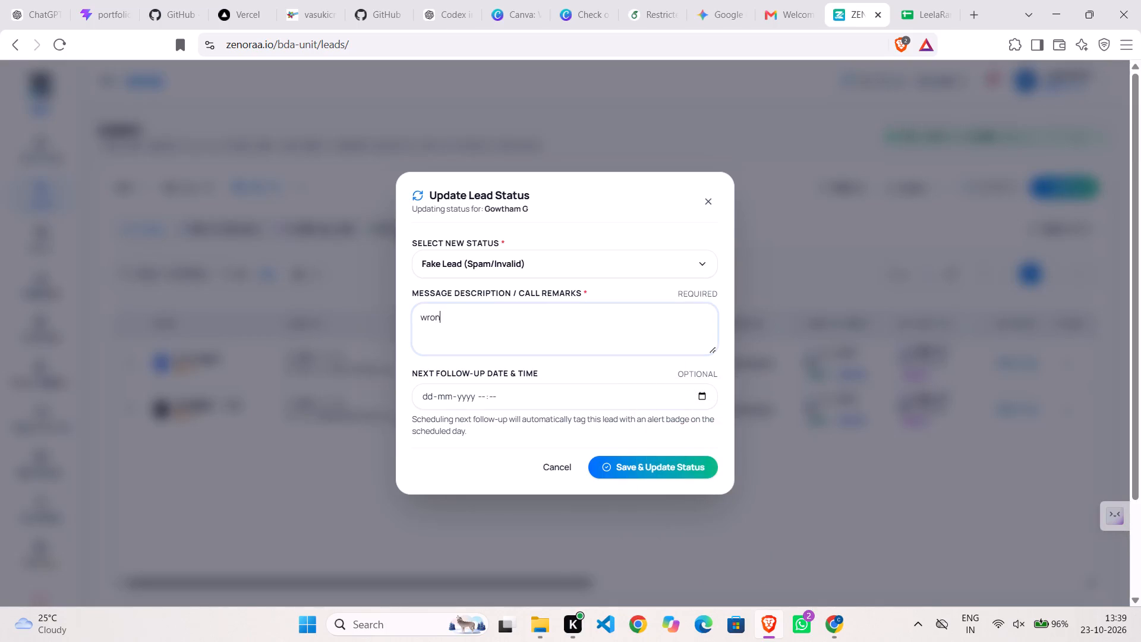
pyautogui.press('space')
pyautogui.write('nu')
pyautogui.write('mb')
pyautogui.write('ee')
pyautogui.press('BackSpace')
pyautogui.press('r')
pyautogui.click(619, 465)
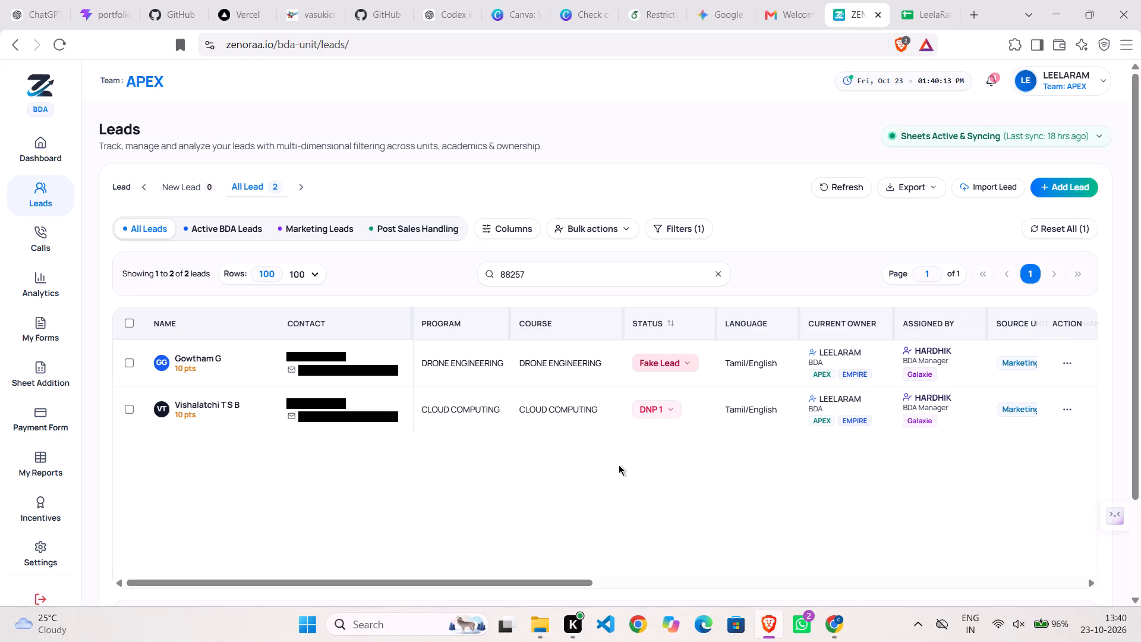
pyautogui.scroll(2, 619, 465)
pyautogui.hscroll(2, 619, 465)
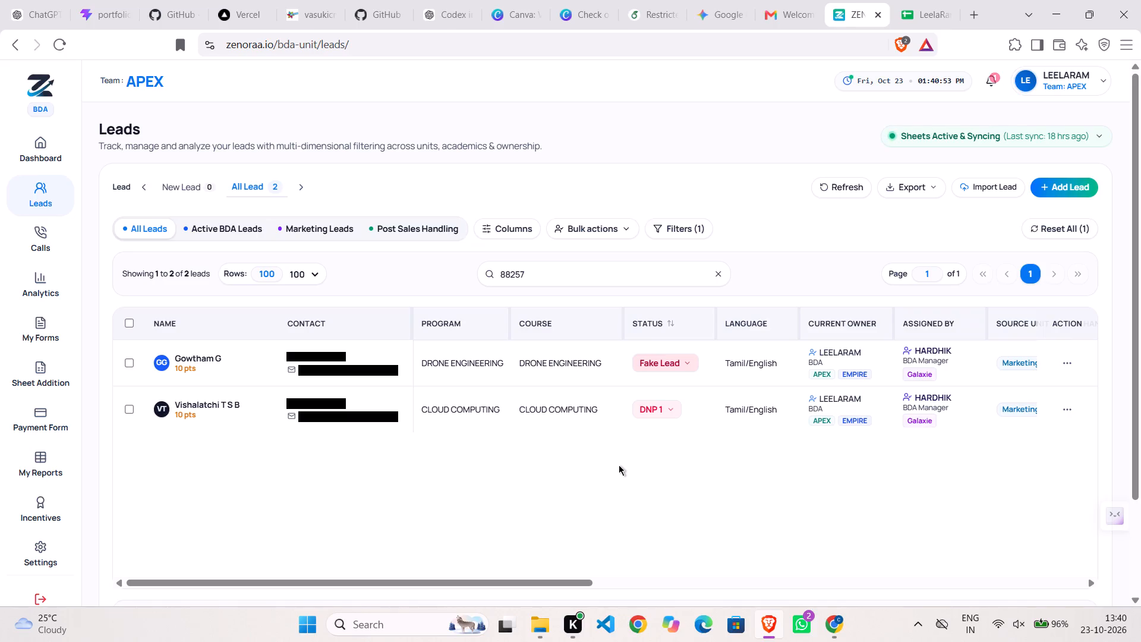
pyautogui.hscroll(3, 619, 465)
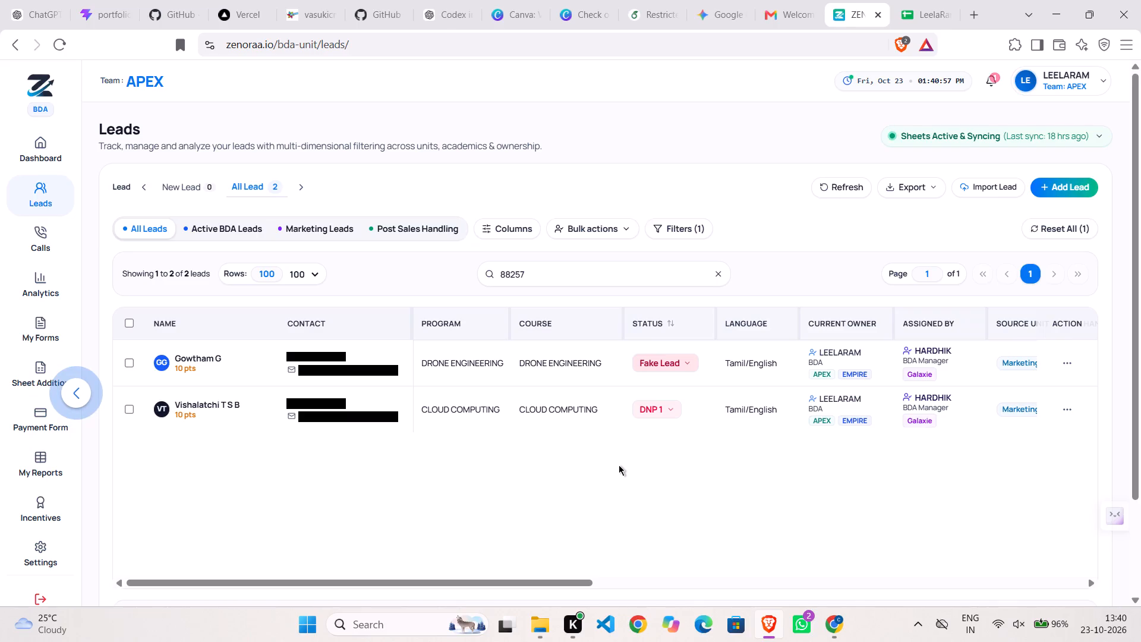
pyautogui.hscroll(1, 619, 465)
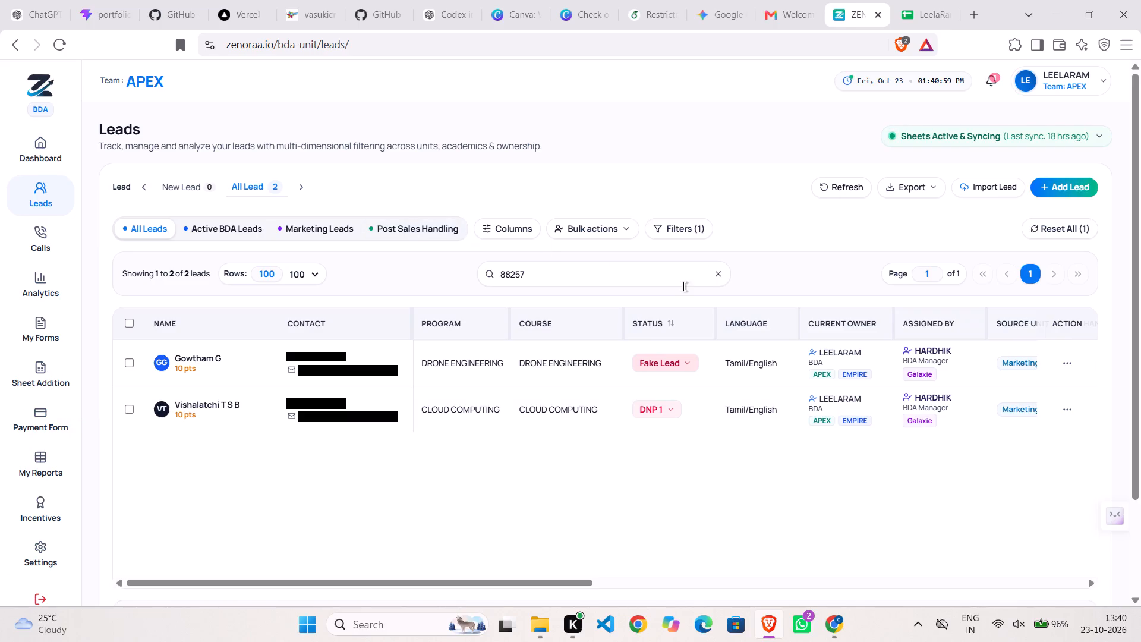
# Clear the phone number search to reload the full leads list.
pyautogui.click(719, 279)
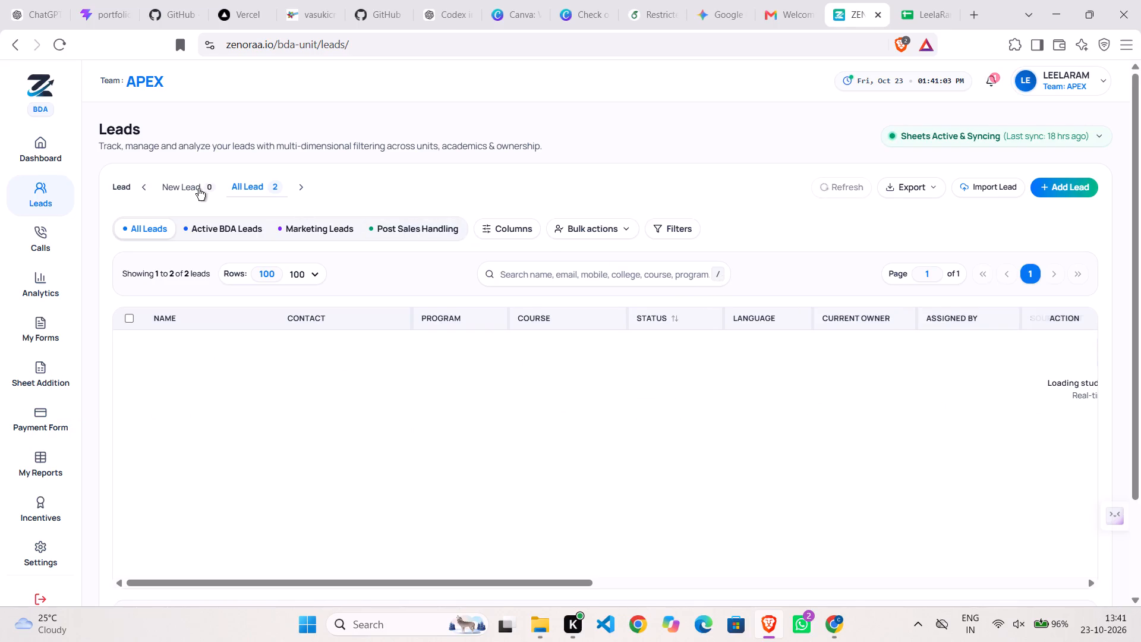
pyautogui.hscroll(-3, 655, 440)
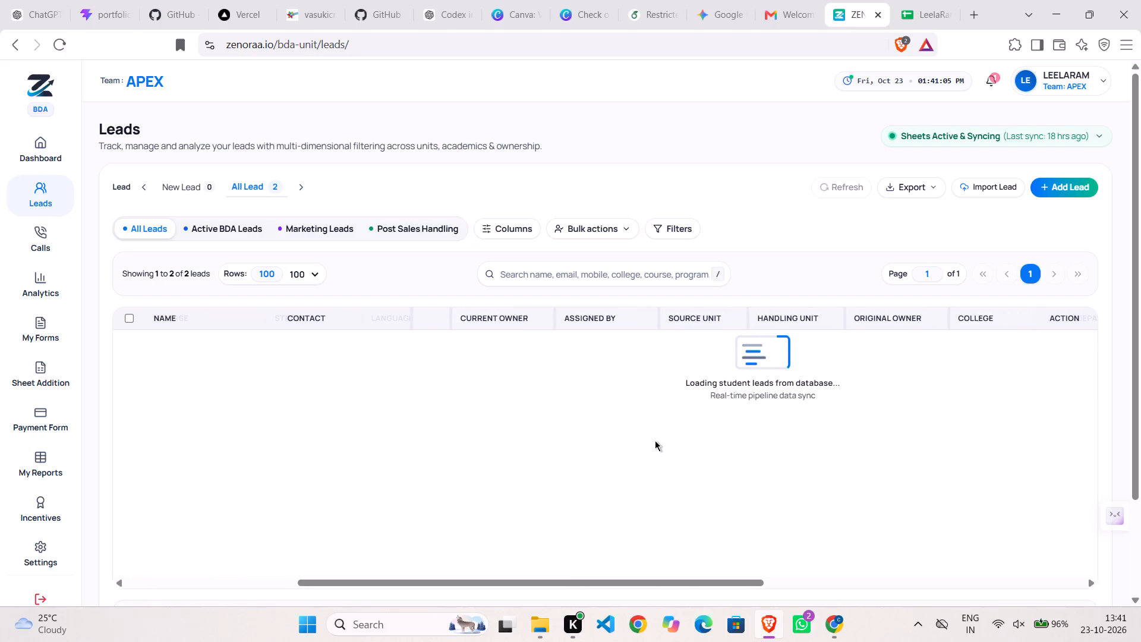
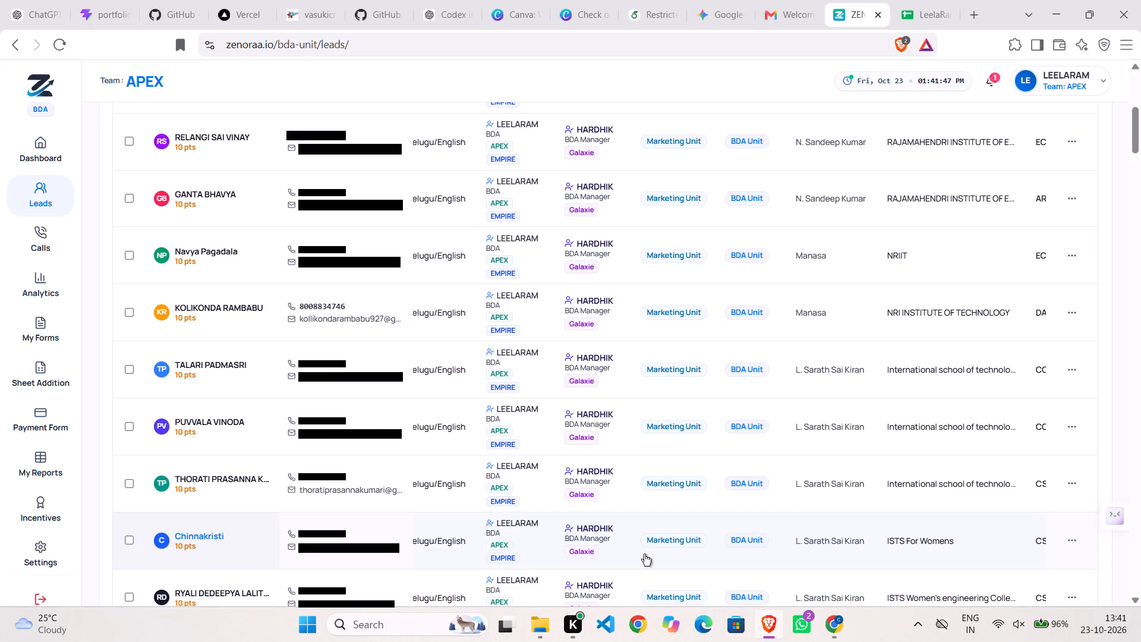
# Examine the ownership, college, department and year of study details of the leads in the full list.
pyautogui.scroll(-2, 644, 554)
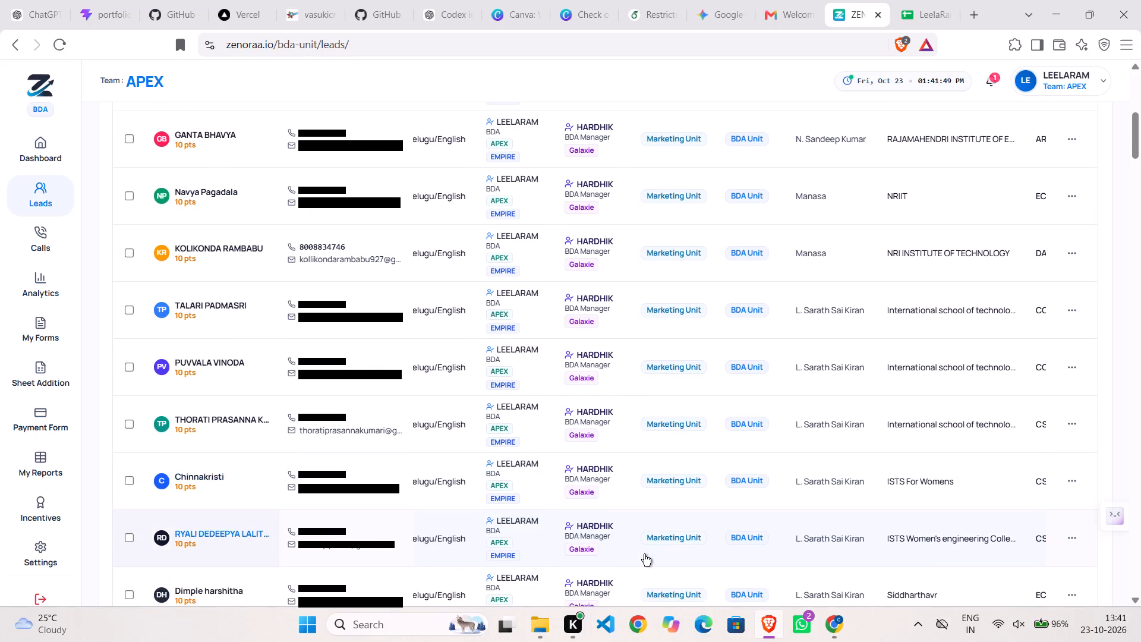
pyautogui.scroll(-1, 644, 554)
pyautogui.scroll(2, 644, 554)
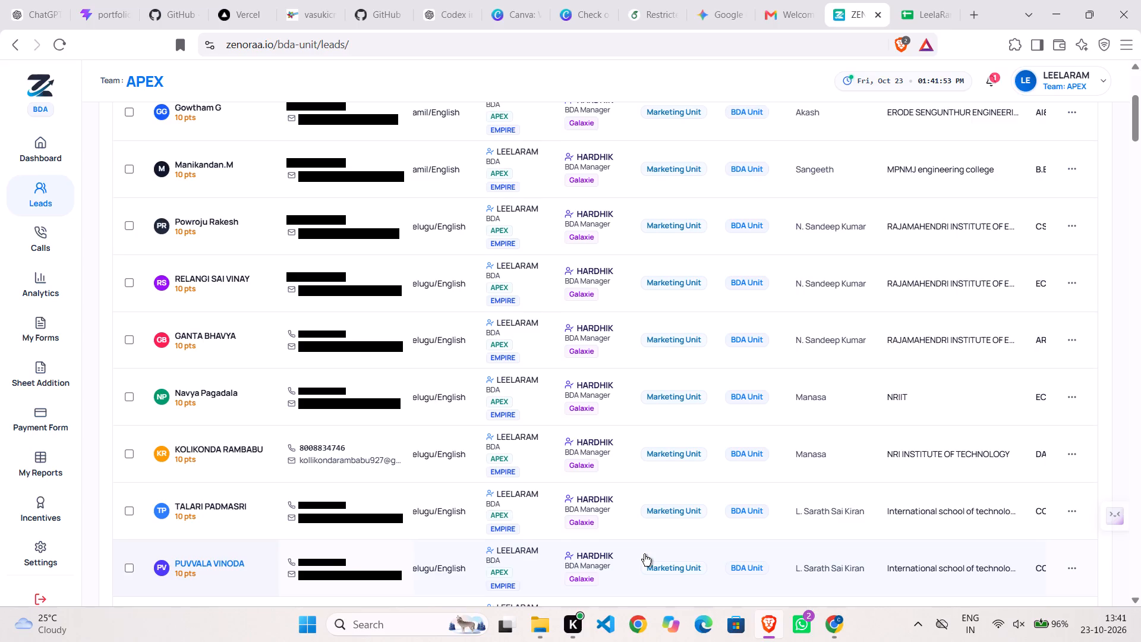
pyautogui.scroll(1, 644, 554)
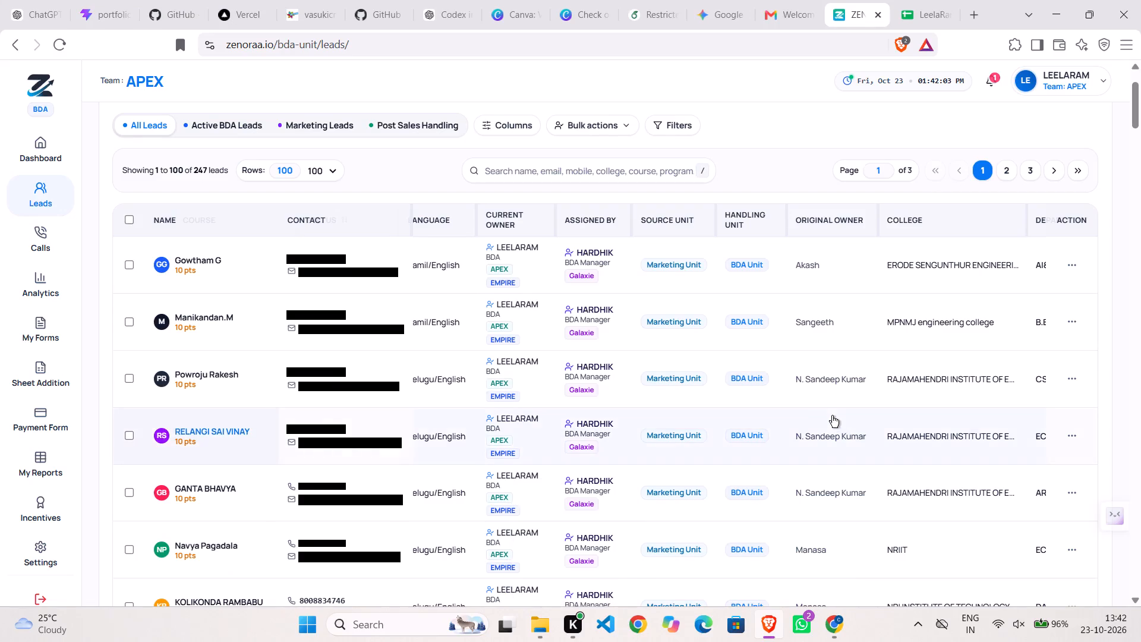
pyautogui.scroll(3, 808, 413)
pyautogui.hscroll(-5, 808, 413)
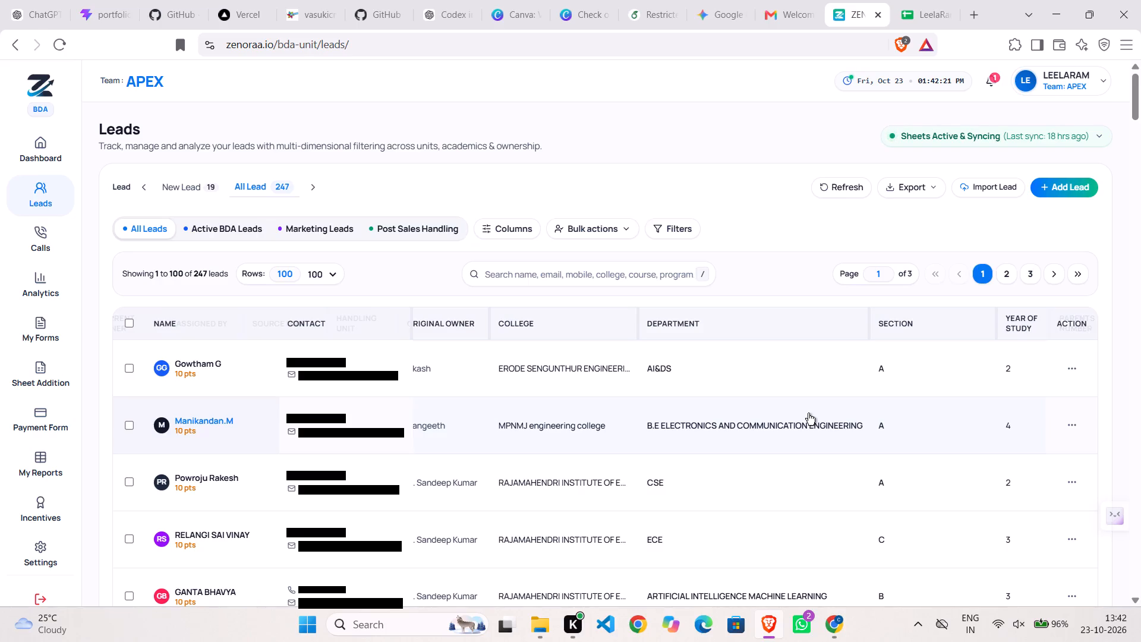
pyautogui.hscroll(9, 808, 413)
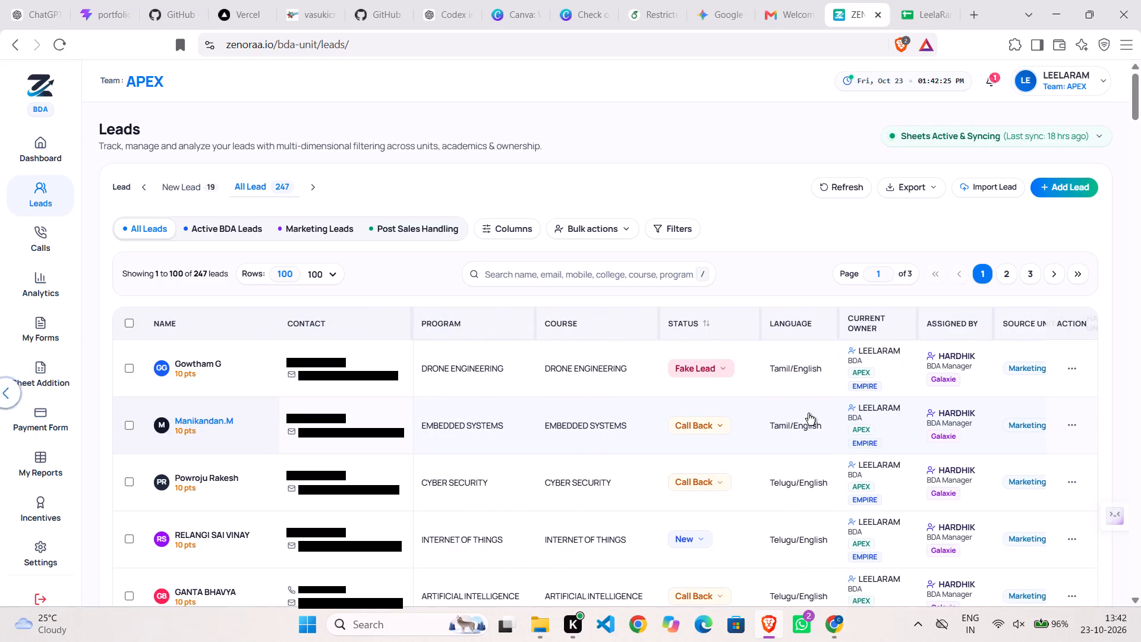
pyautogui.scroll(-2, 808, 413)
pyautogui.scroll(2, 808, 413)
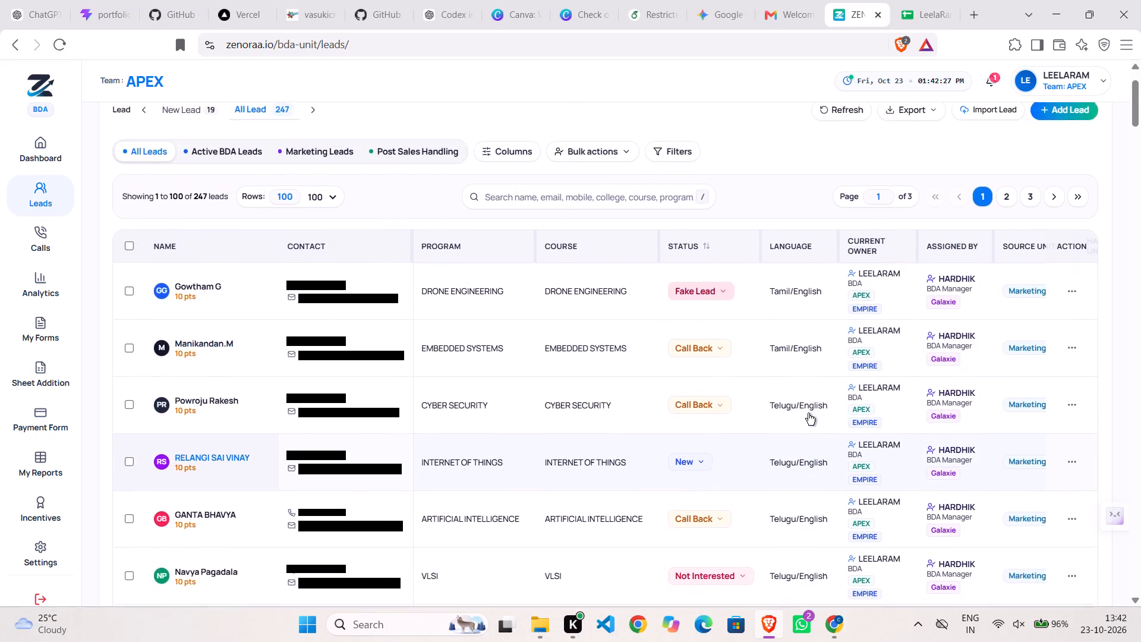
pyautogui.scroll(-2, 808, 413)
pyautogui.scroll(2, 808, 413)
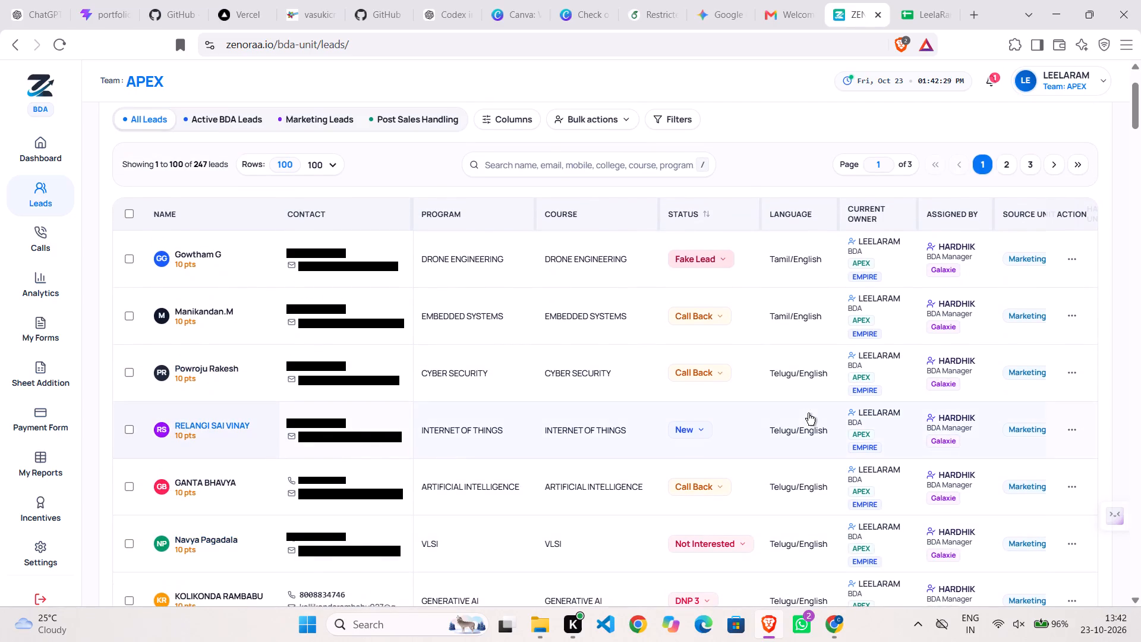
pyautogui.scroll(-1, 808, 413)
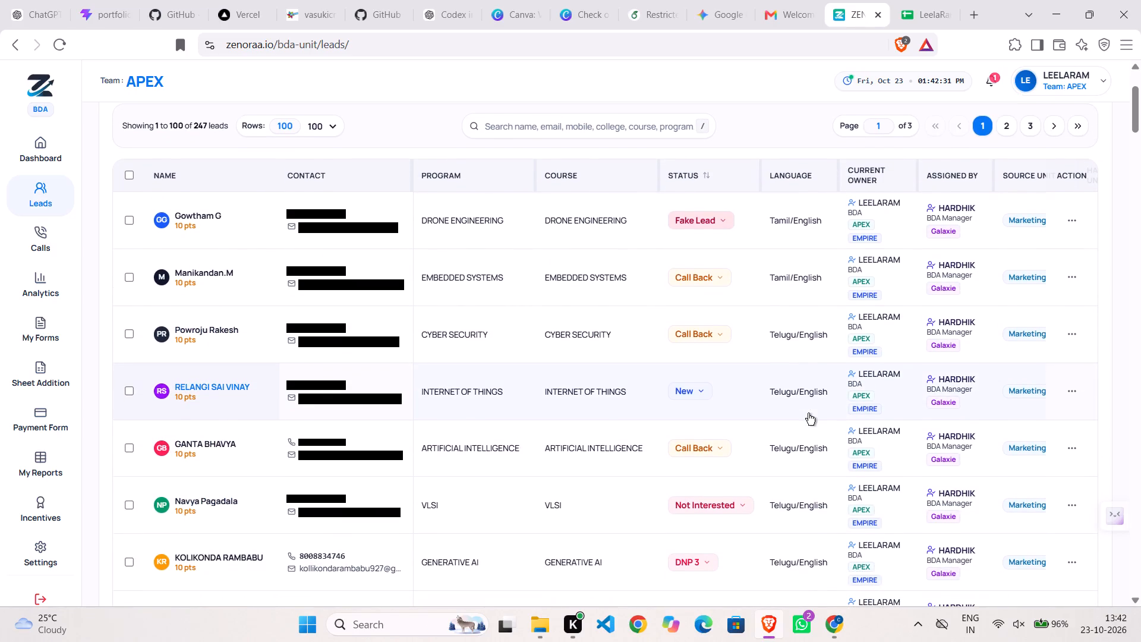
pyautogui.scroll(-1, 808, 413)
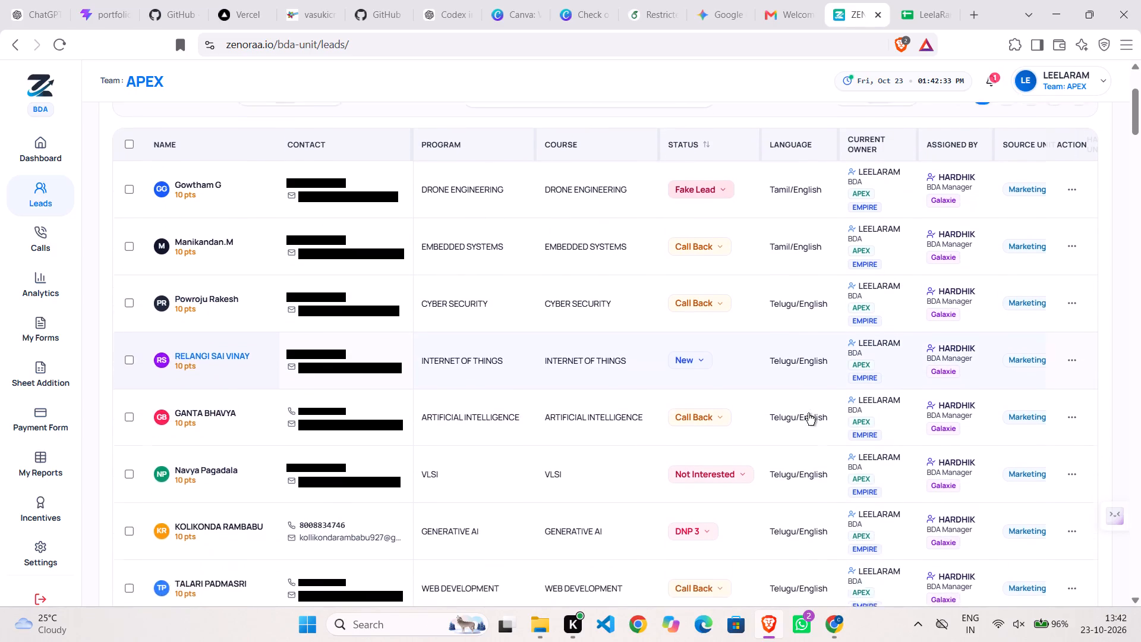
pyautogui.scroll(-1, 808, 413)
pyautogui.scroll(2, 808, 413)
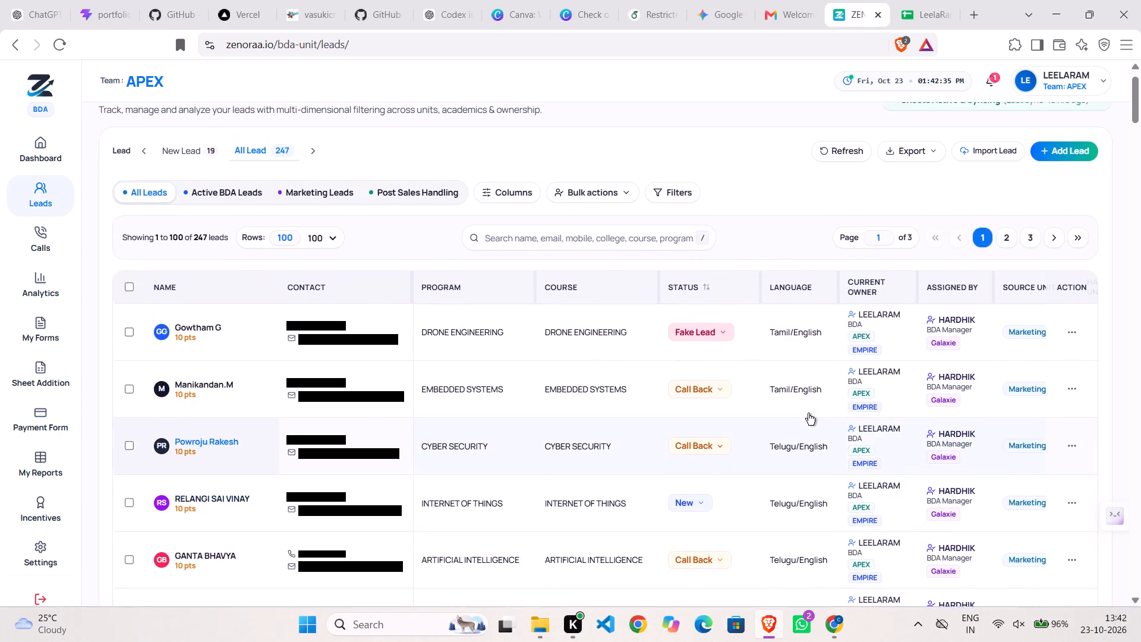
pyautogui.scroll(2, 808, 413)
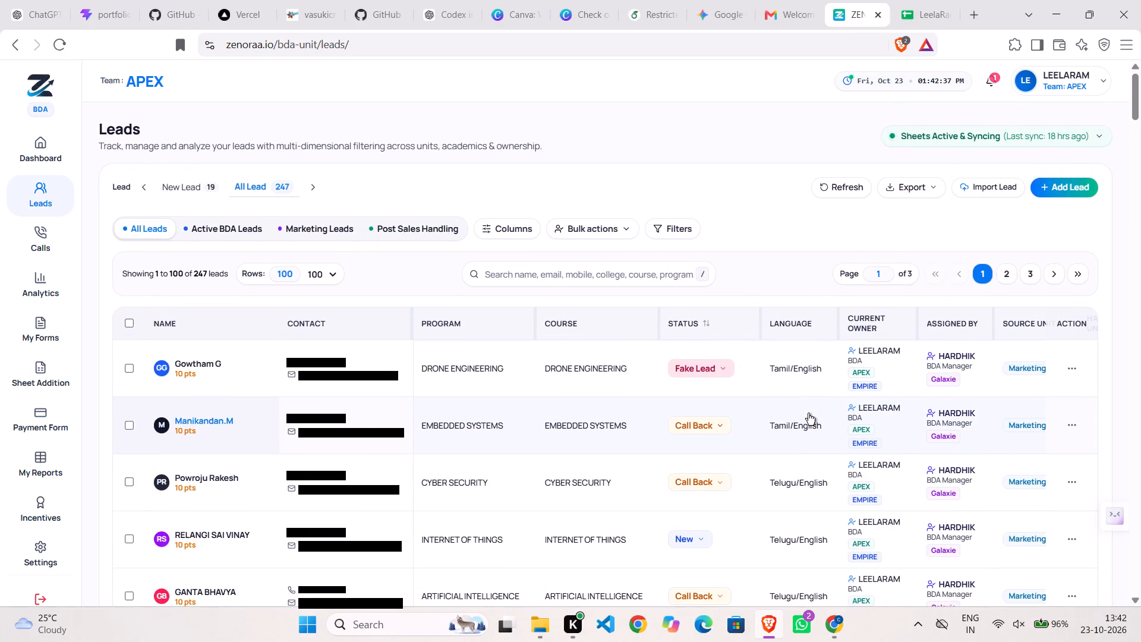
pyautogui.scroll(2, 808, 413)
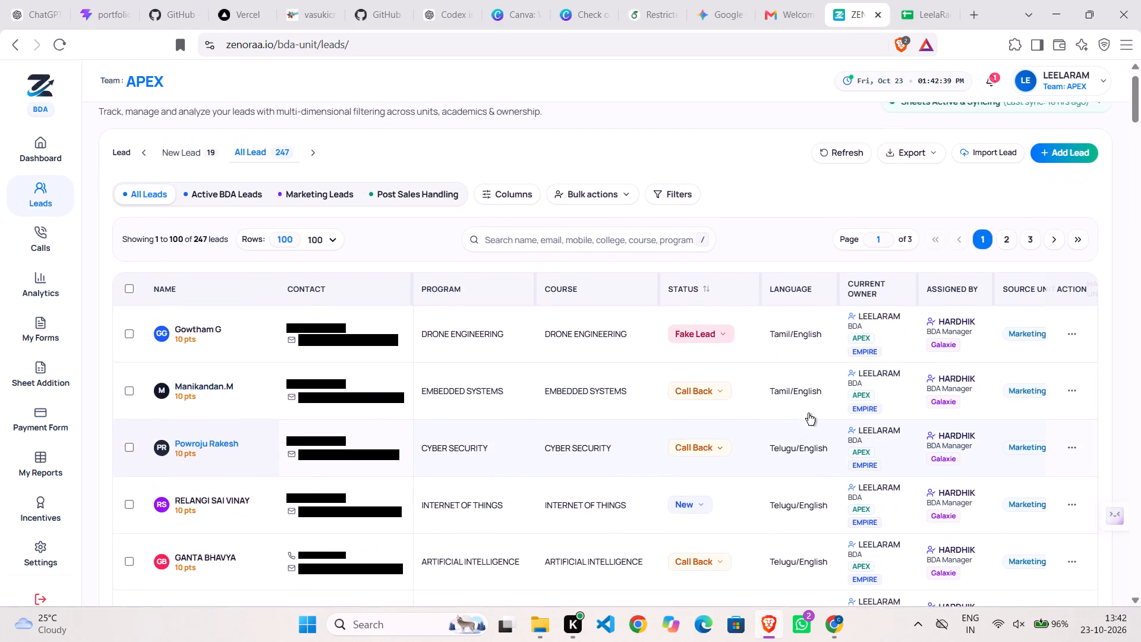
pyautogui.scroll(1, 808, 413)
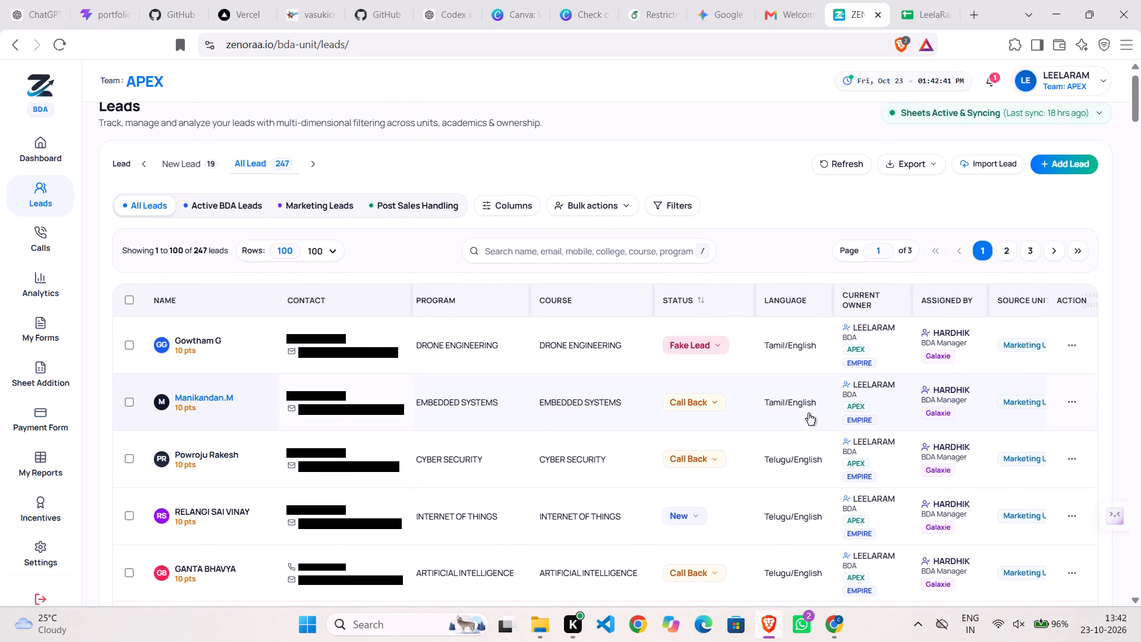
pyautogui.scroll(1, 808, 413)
# Review the programs and call statuses of the leads on the first page to check which still need updating.
pyautogui.scroll(-3, 808, 413)
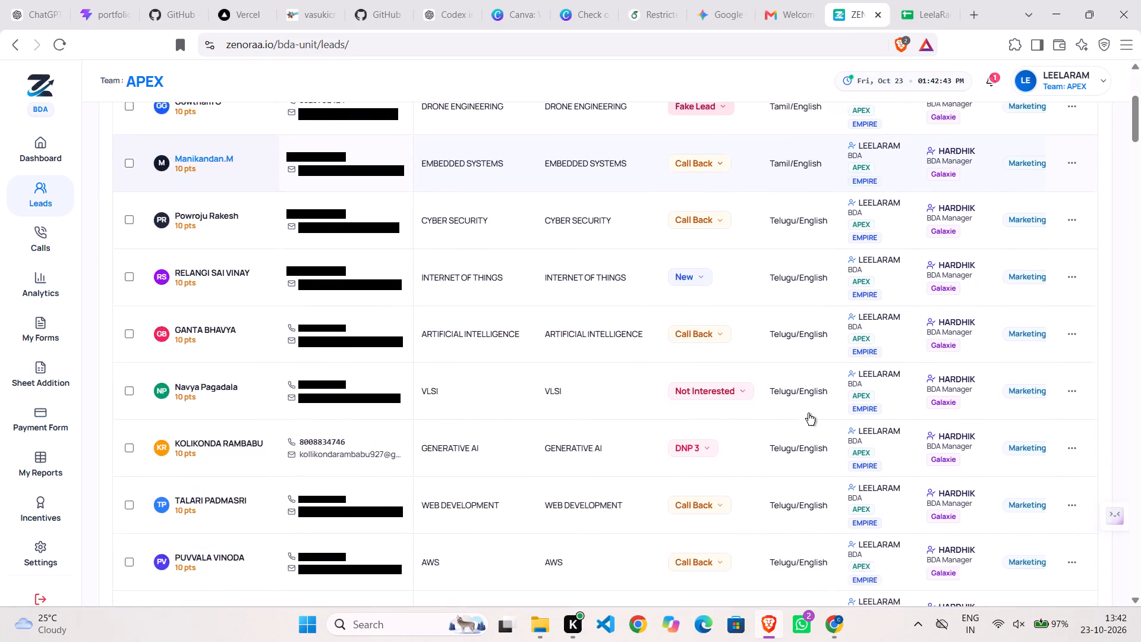
pyautogui.scroll(-5, 808, 413)
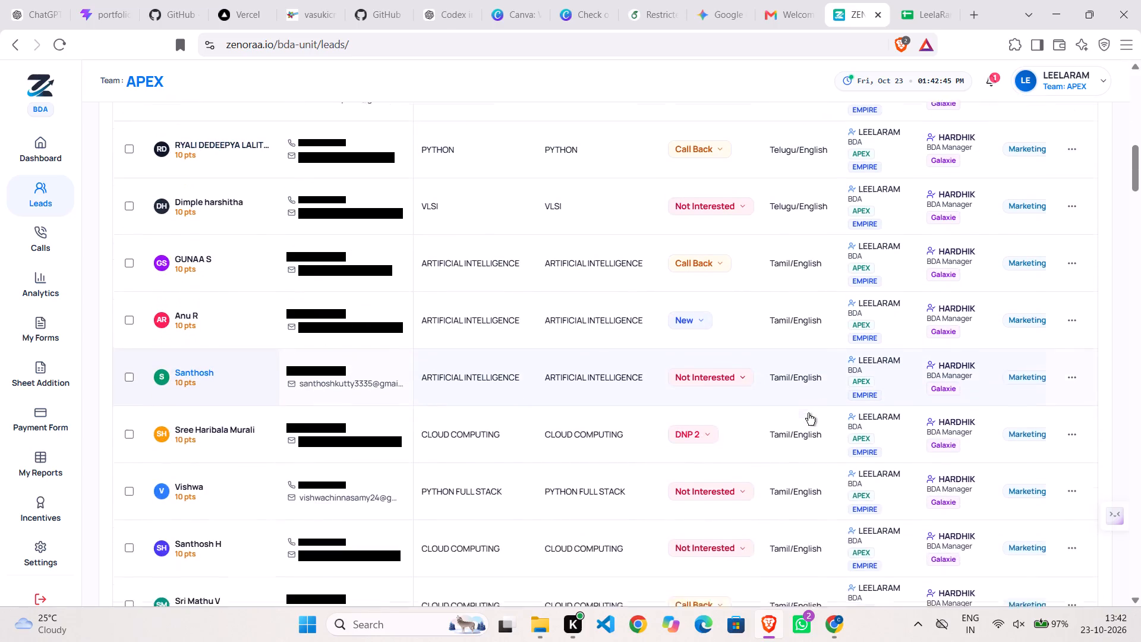
pyautogui.scroll(-1, 808, 413)
pyautogui.hscroll(-2, 808, 413)
pyautogui.scroll(2, 808, 413)
pyautogui.hscroll(2, 808, 413)
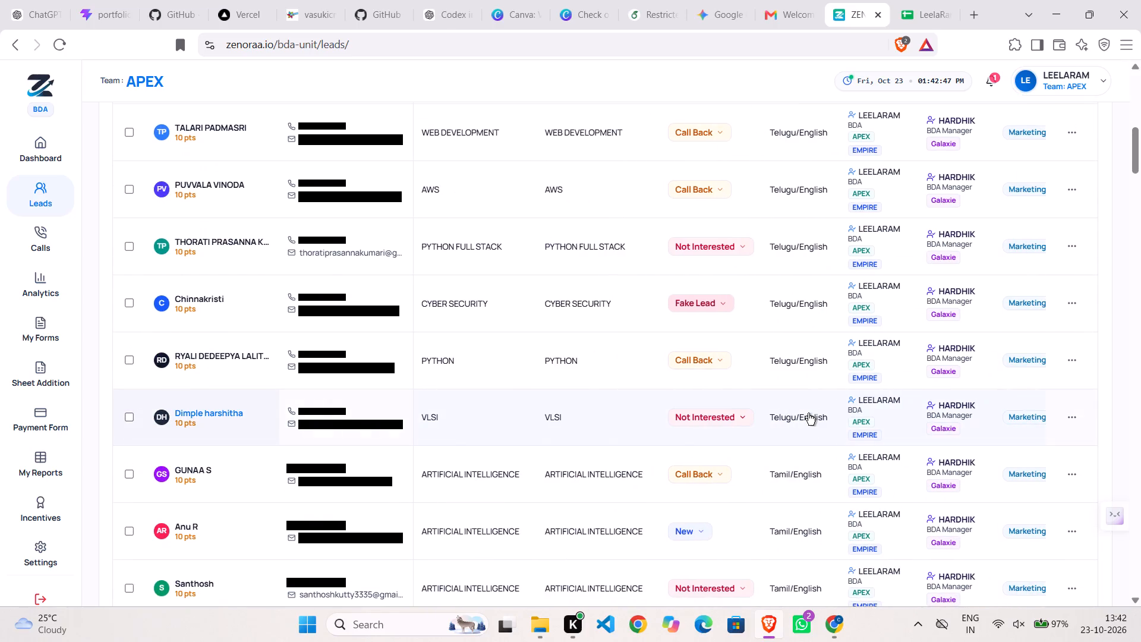
pyautogui.scroll(4, 808, 413)
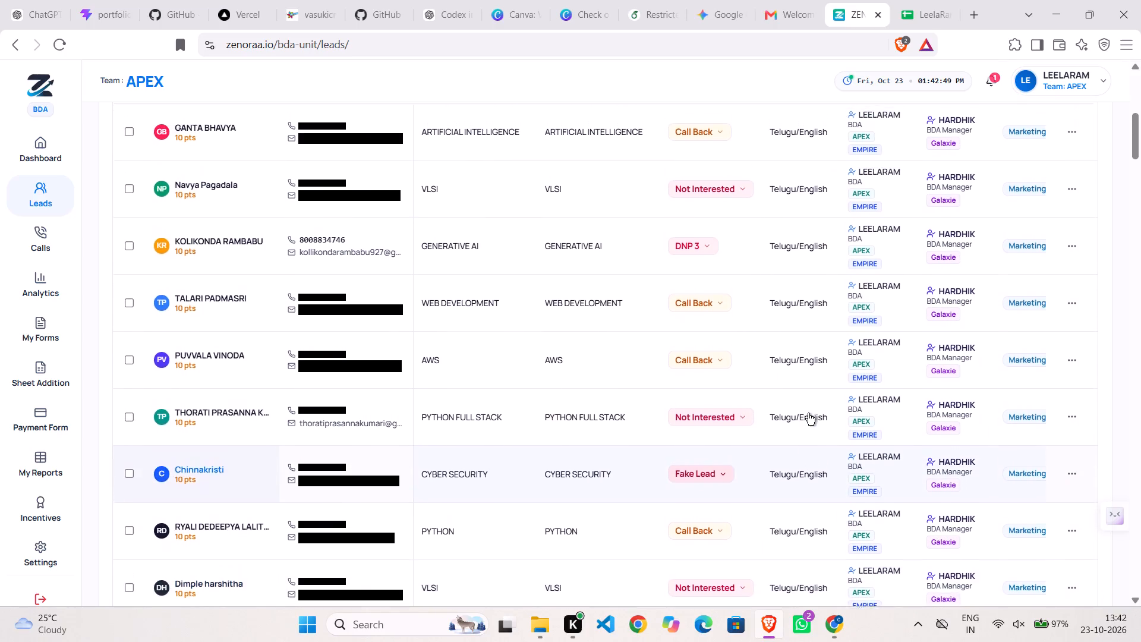
pyautogui.scroll(1, 808, 413)
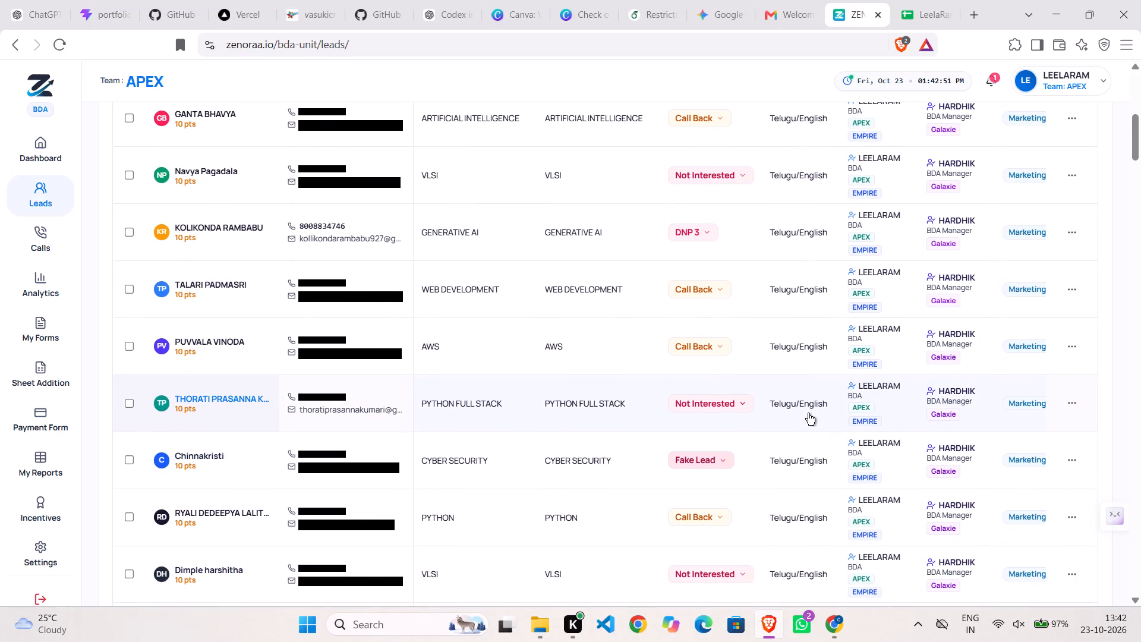
pyautogui.scroll(2, 808, 413)
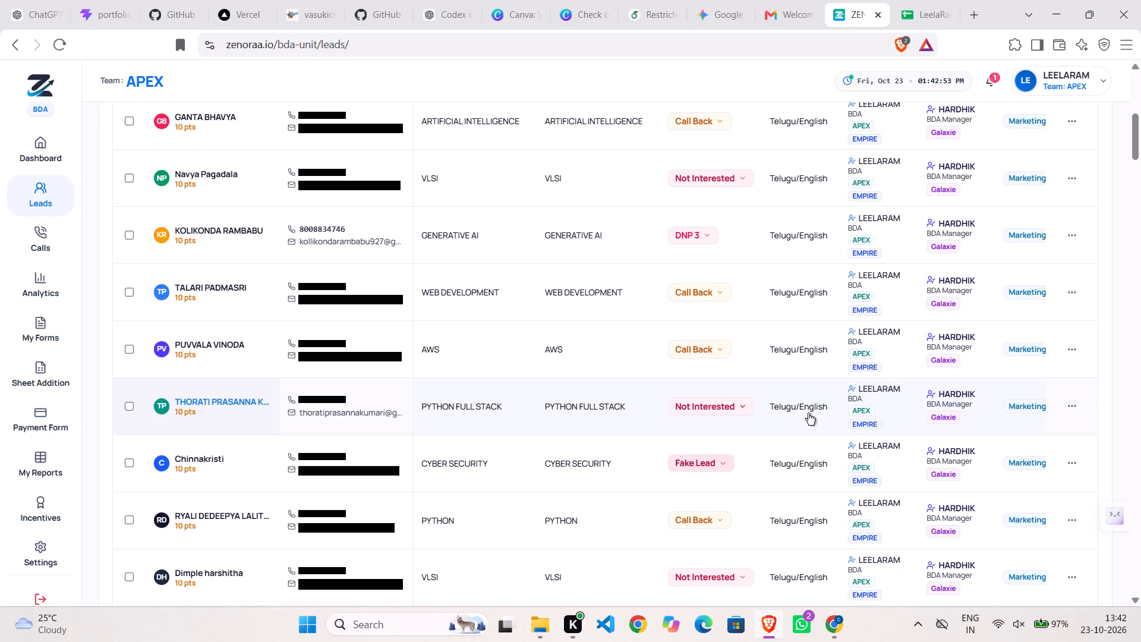
pyautogui.scroll(3, 808, 413)
pyautogui.scroll(-1, 808, 413)
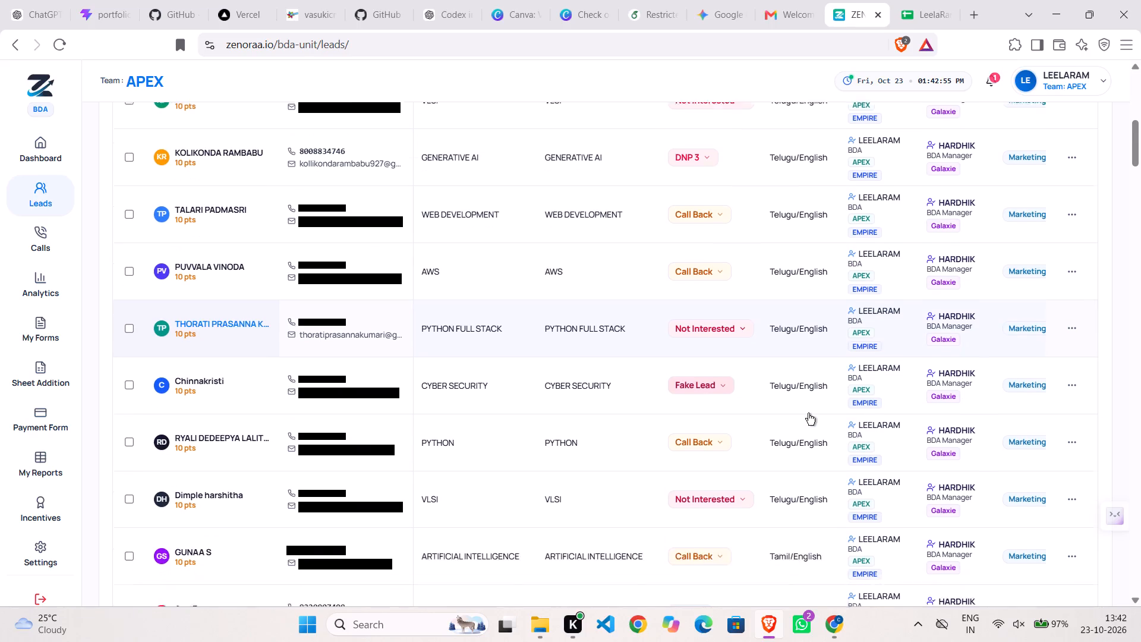
pyautogui.scroll(-1, 808, 413)
pyautogui.scroll(2, 808, 413)
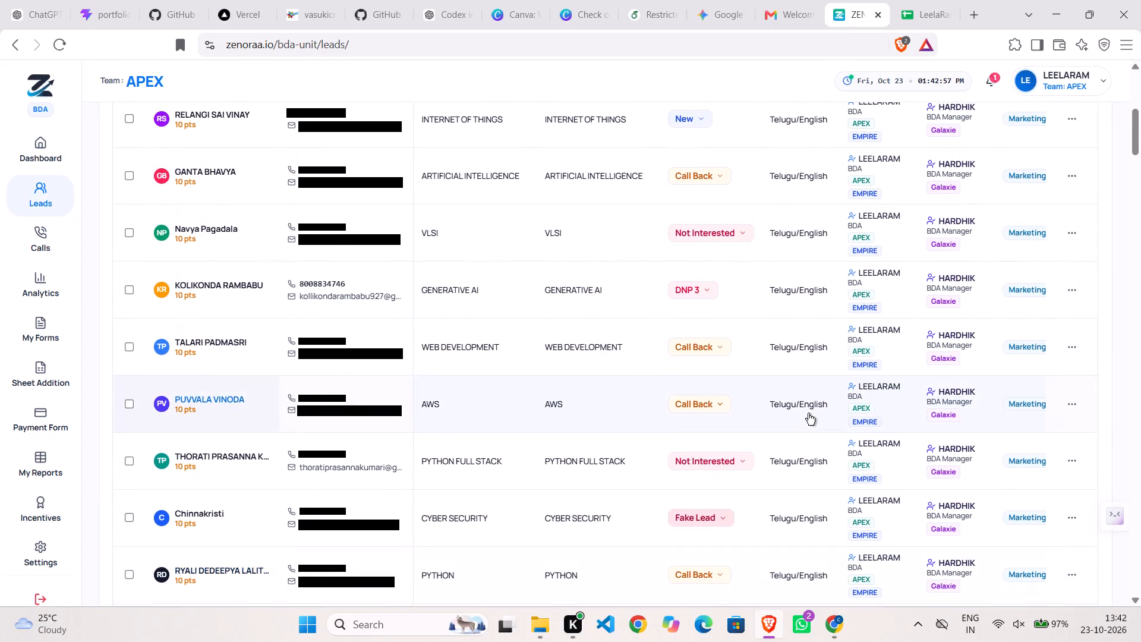
pyautogui.scroll(3, 808, 413)
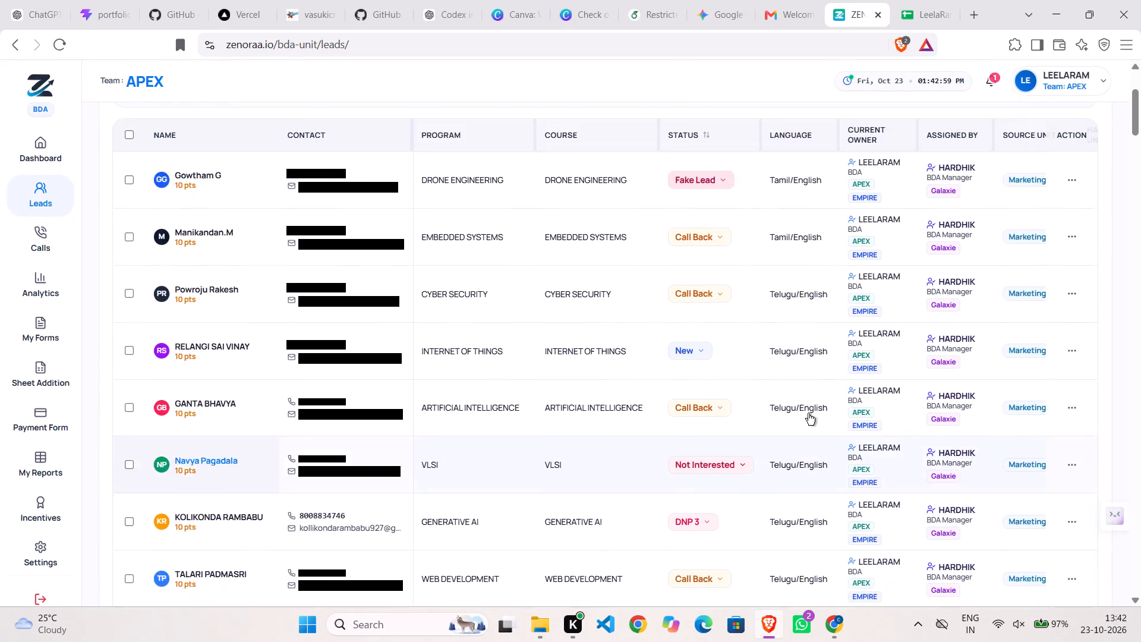
pyautogui.scroll(3, 808, 413)
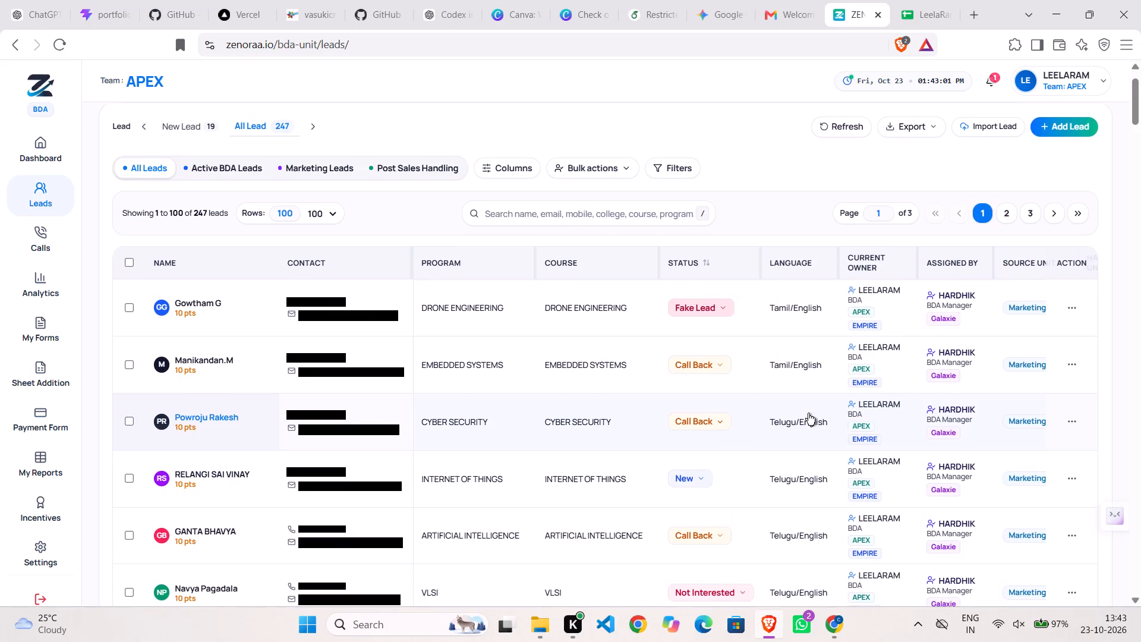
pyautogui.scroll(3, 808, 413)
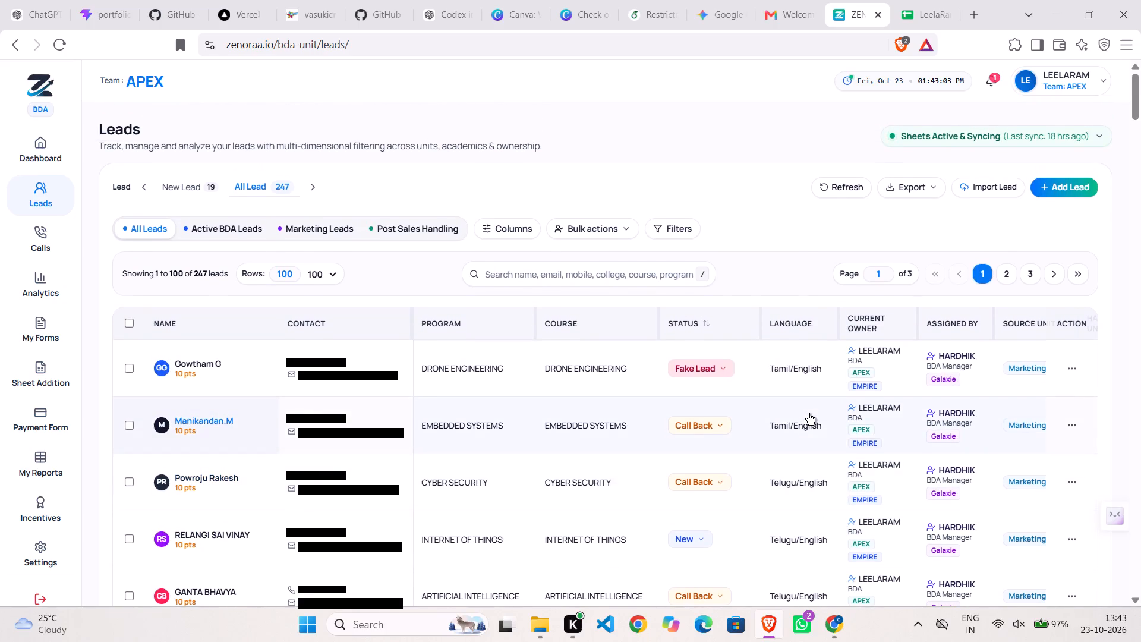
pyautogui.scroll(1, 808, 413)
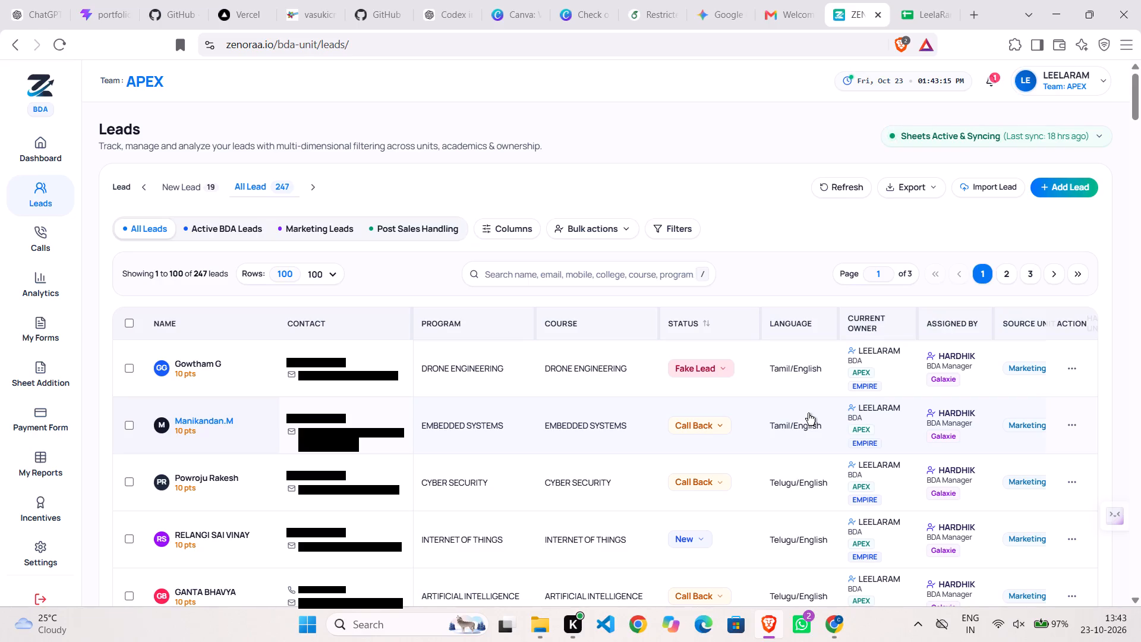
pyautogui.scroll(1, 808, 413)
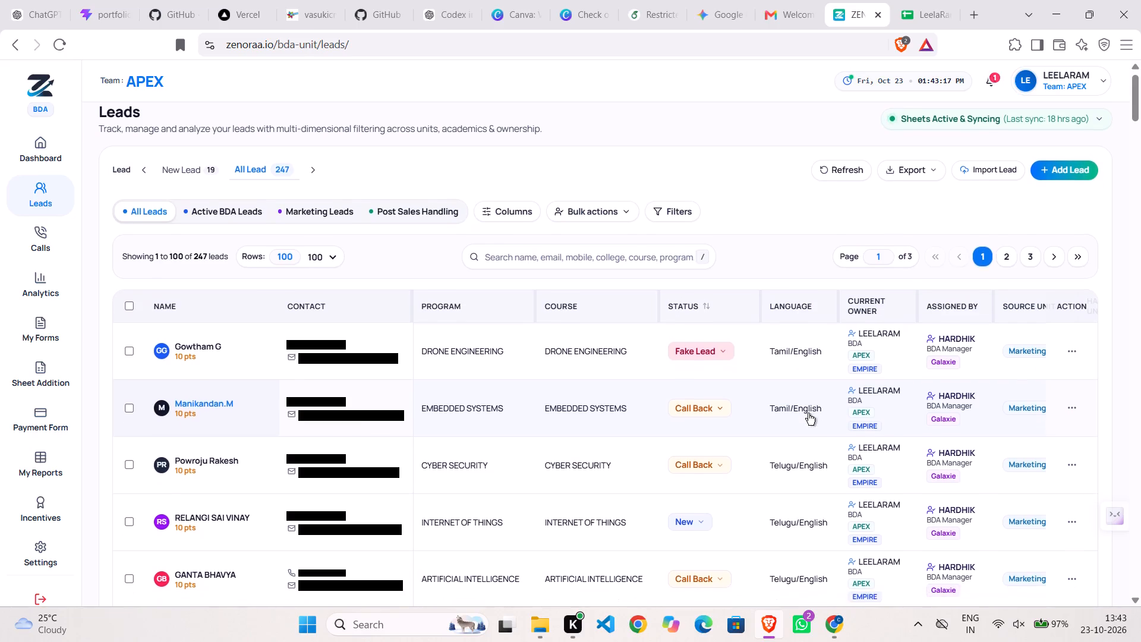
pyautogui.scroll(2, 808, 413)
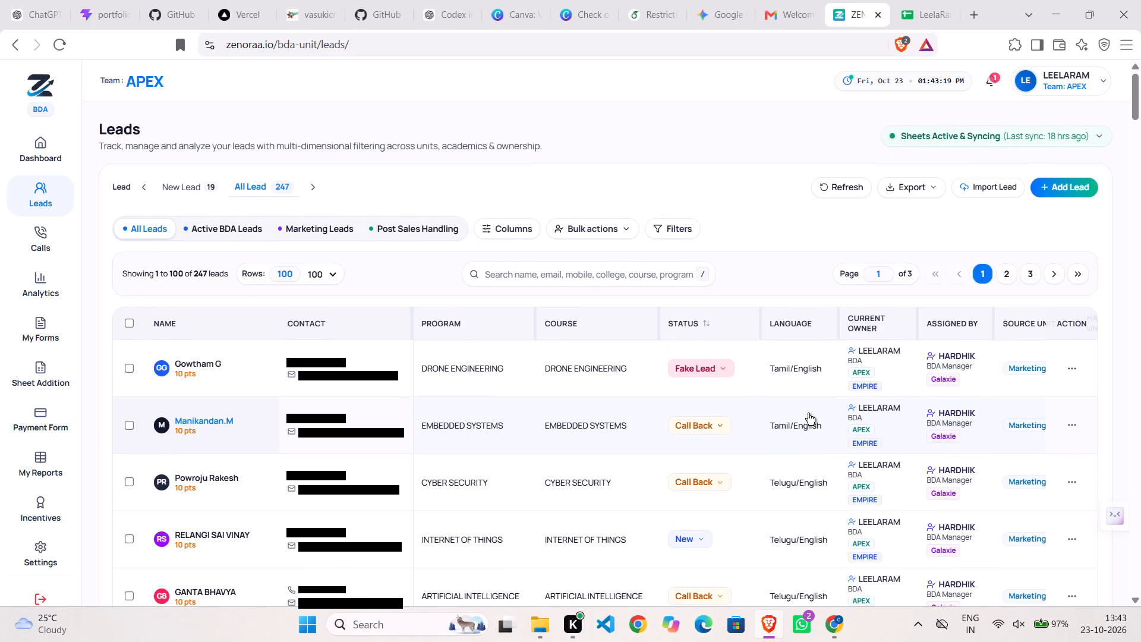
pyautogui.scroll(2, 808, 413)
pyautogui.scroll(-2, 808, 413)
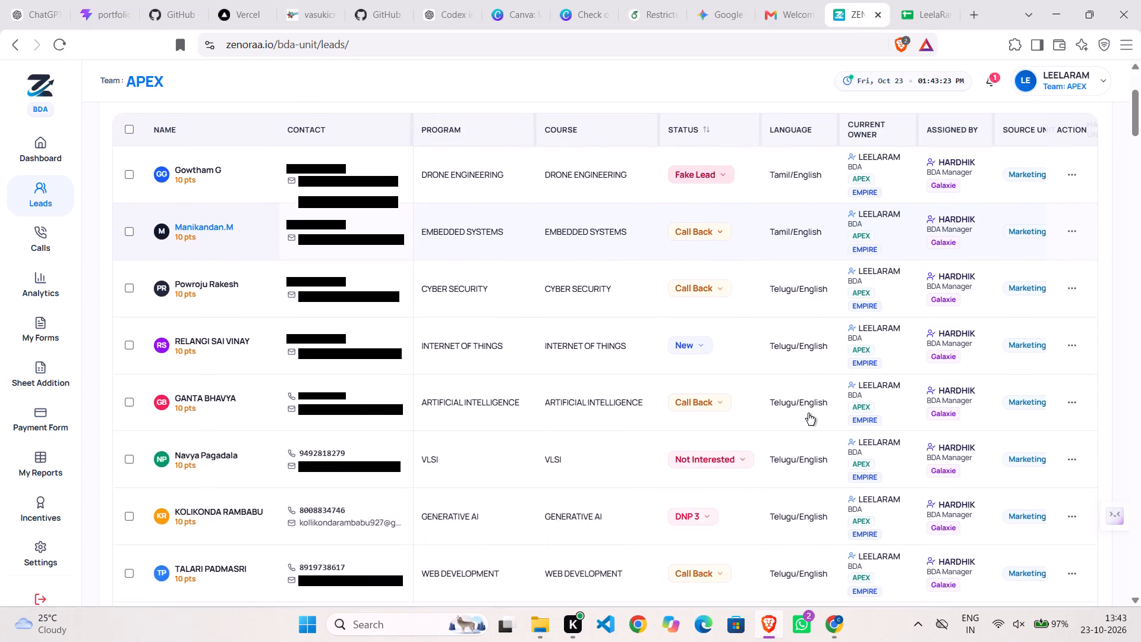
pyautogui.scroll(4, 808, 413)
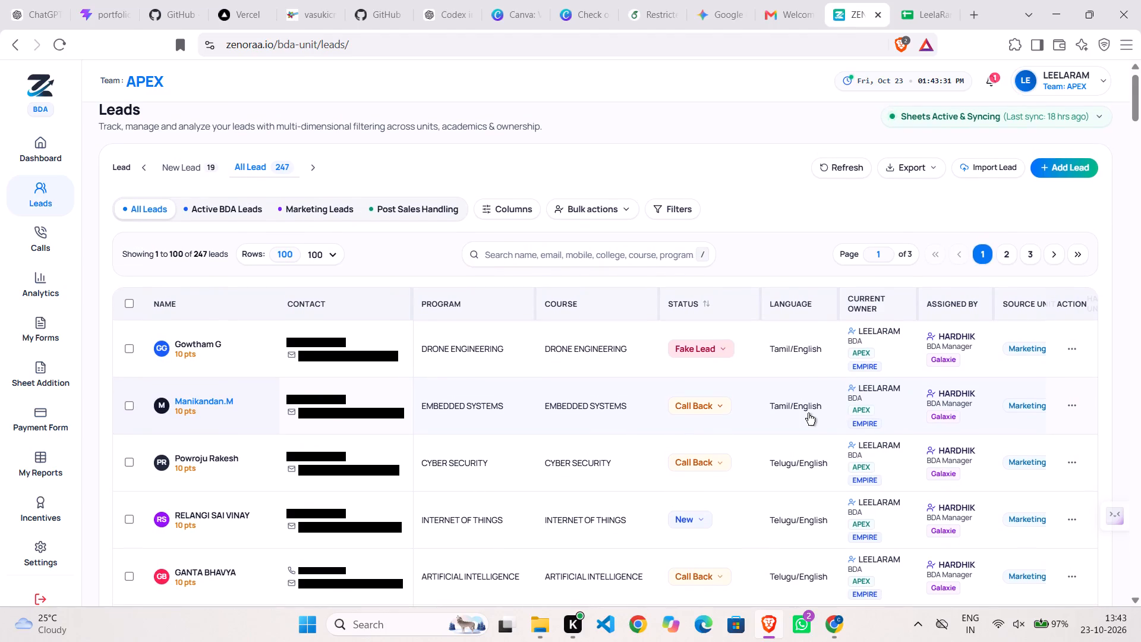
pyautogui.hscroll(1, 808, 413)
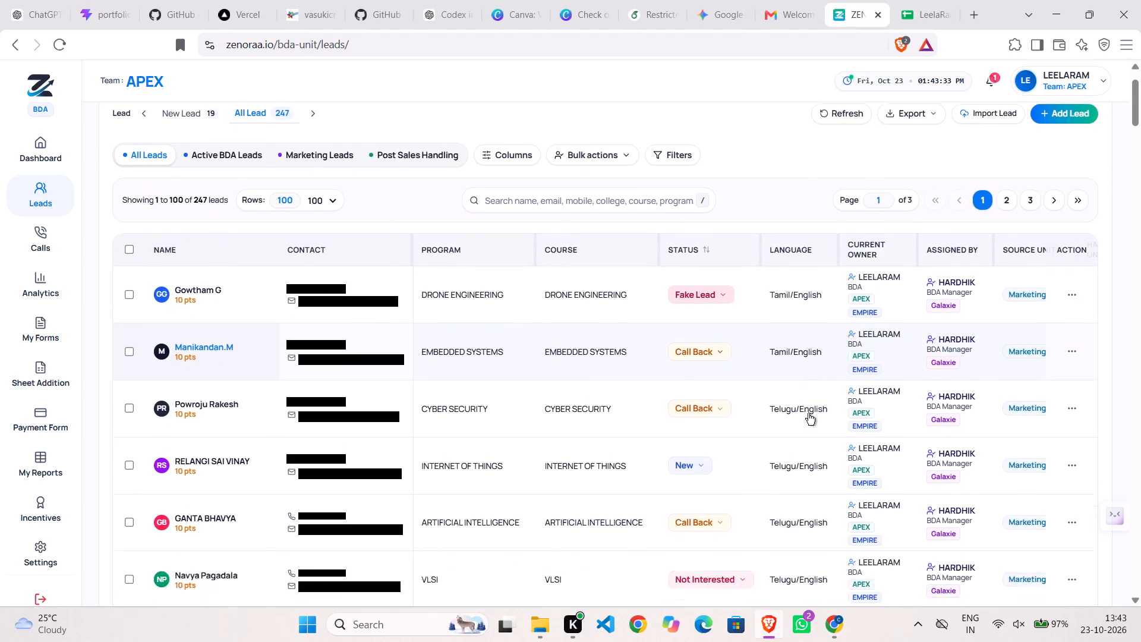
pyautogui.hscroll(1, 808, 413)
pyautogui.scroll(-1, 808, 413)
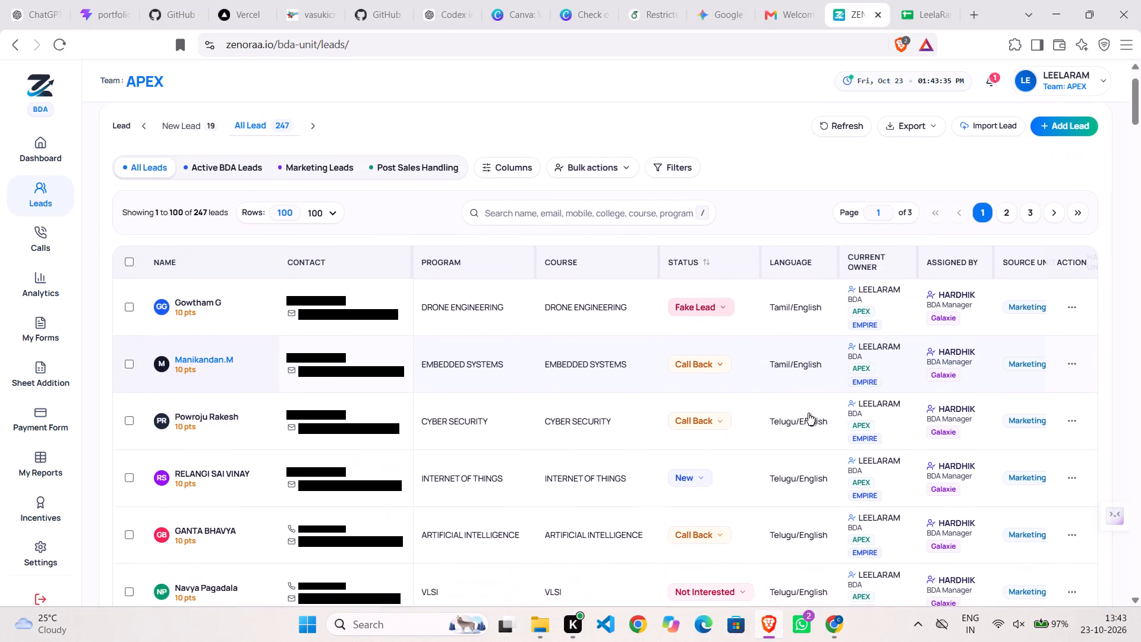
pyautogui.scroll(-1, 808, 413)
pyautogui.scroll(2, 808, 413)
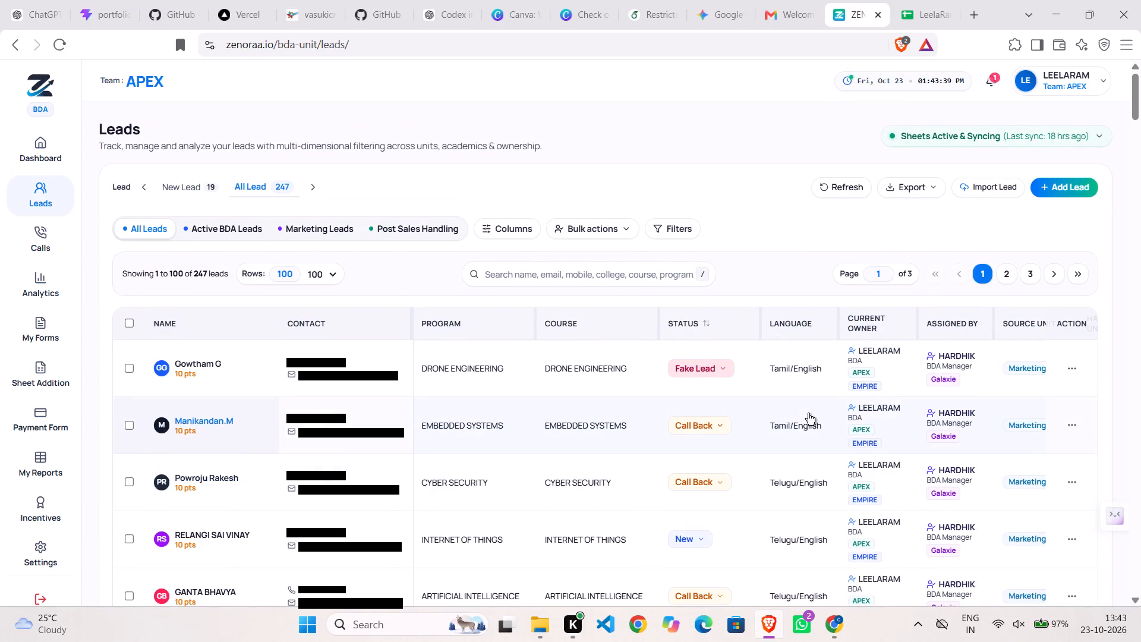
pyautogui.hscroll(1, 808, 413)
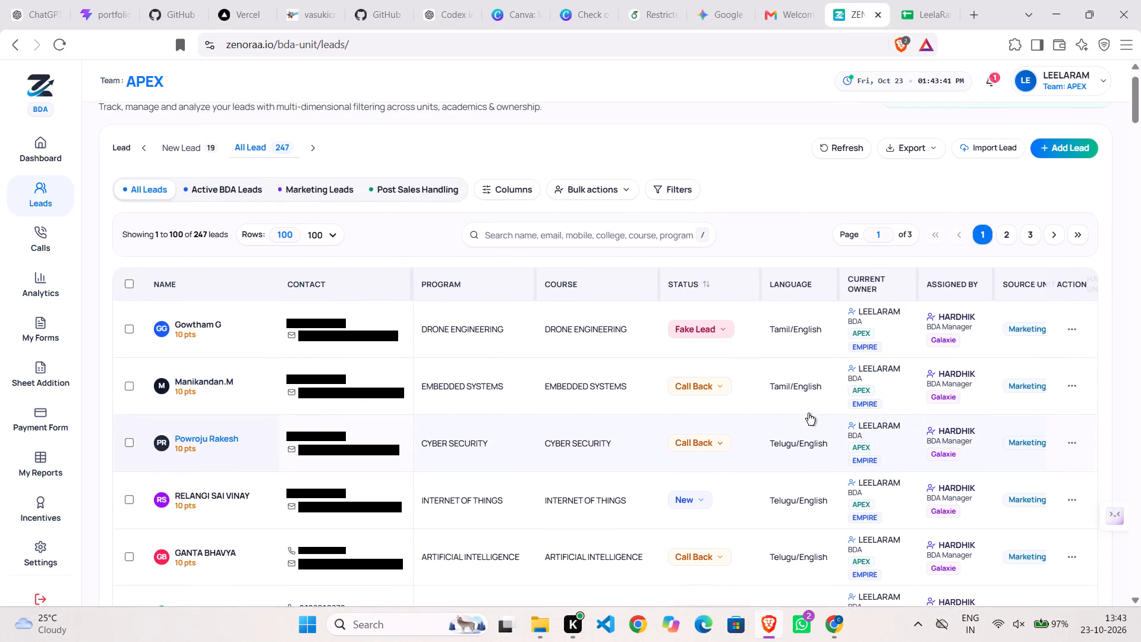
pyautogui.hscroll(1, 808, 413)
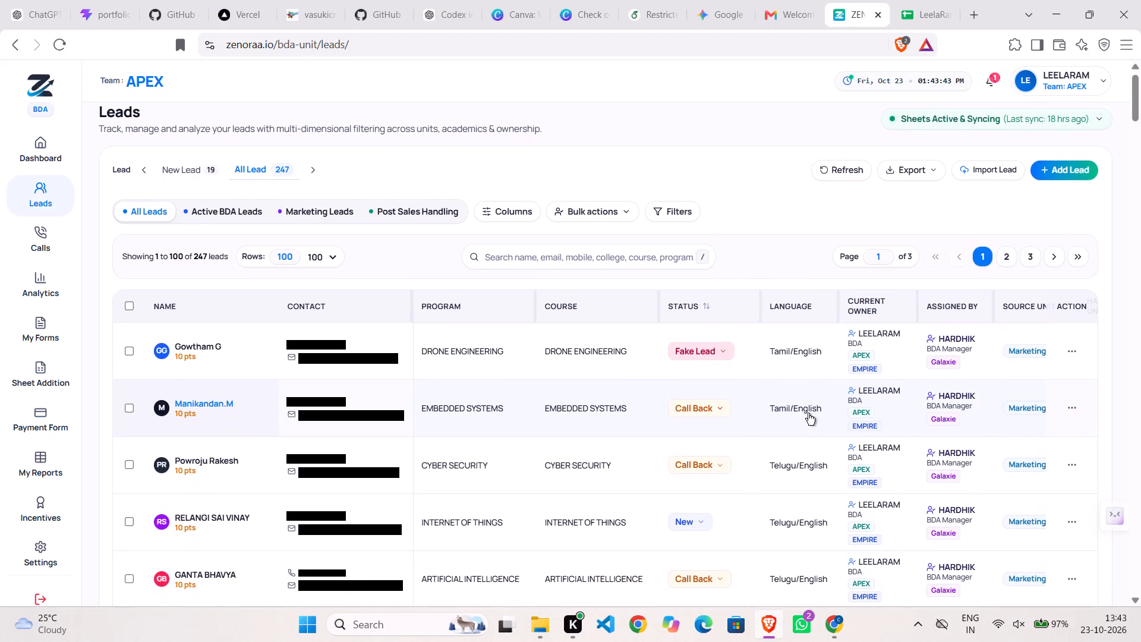
# Check the programs, call statuses, languages and current owners of the first leads in the full list.
pyautogui.hscroll(1, 808, 413)
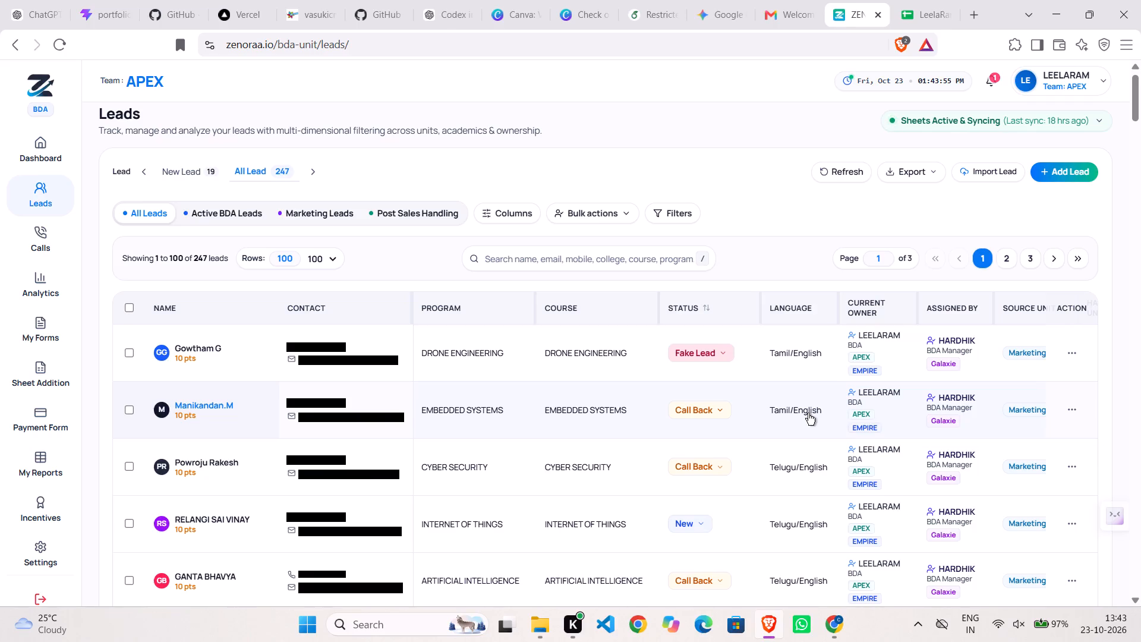
pyautogui.scroll(-1, 808, 413)
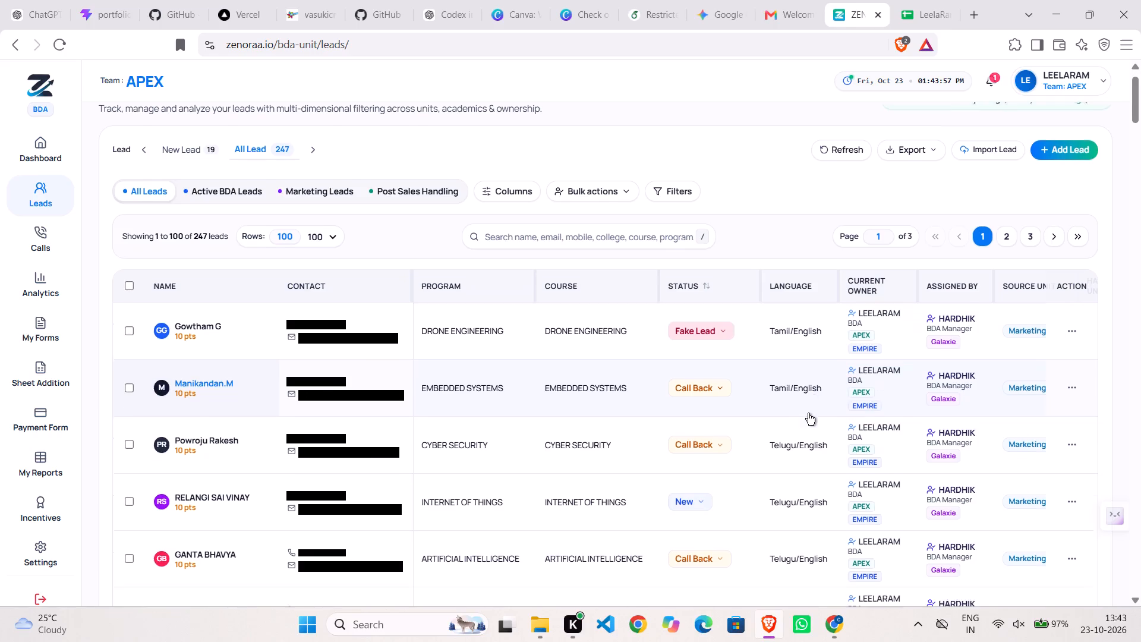
pyautogui.scroll(-1, 808, 413)
pyautogui.scroll(4, 808, 413)
pyautogui.hscroll(4, 808, 413)
pyautogui.scroll(3, 808, 413)
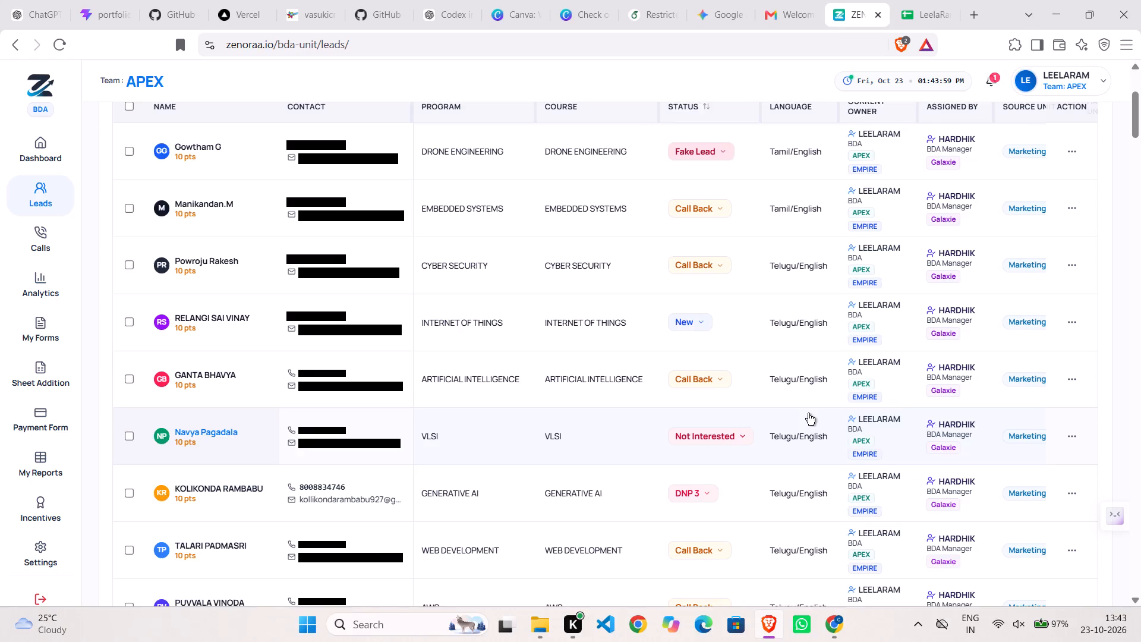
pyautogui.scroll(2, 808, 413)
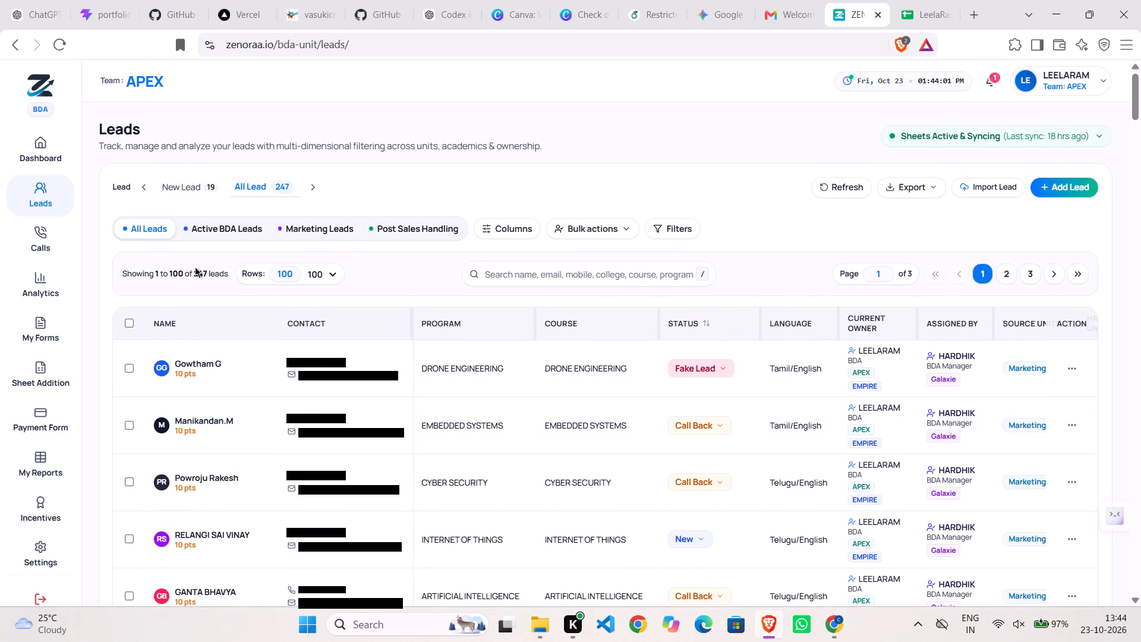
# Show only the new leads and examine their handling unit, original owner, college and department details.
pyautogui.click(191, 190)
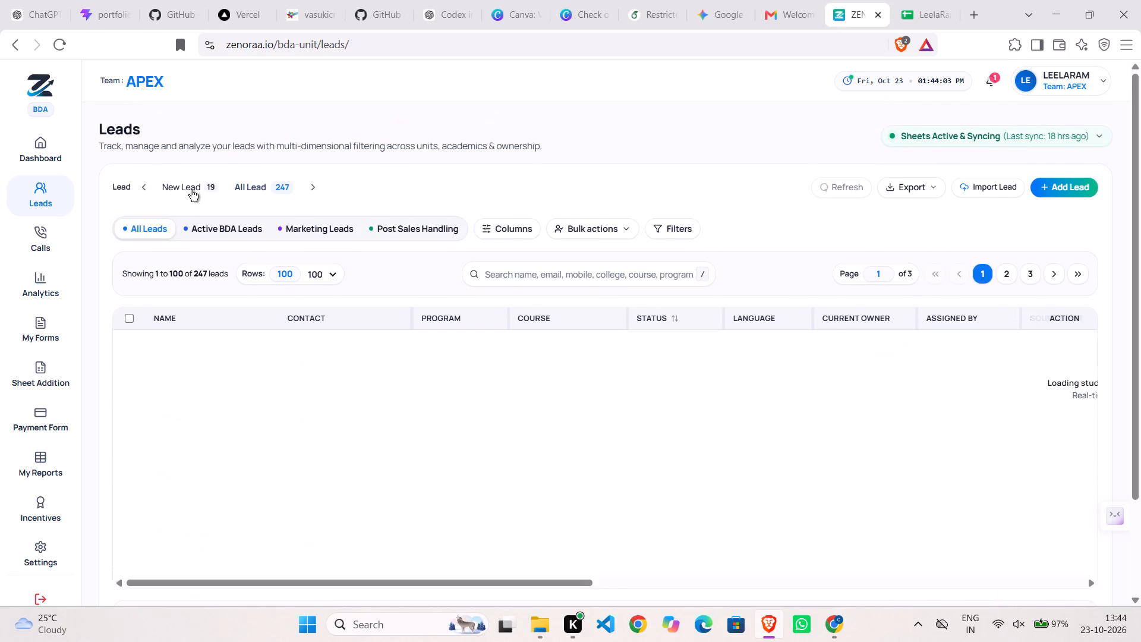
pyautogui.scroll(-1, 353, 390)
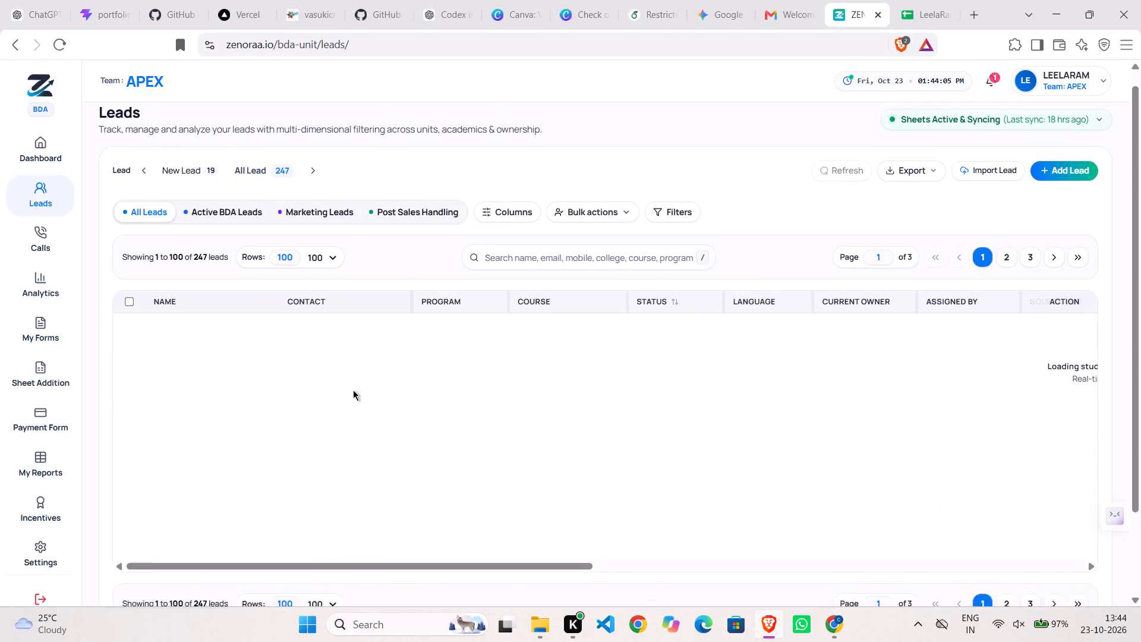
pyautogui.scroll(-2, 353, 390)
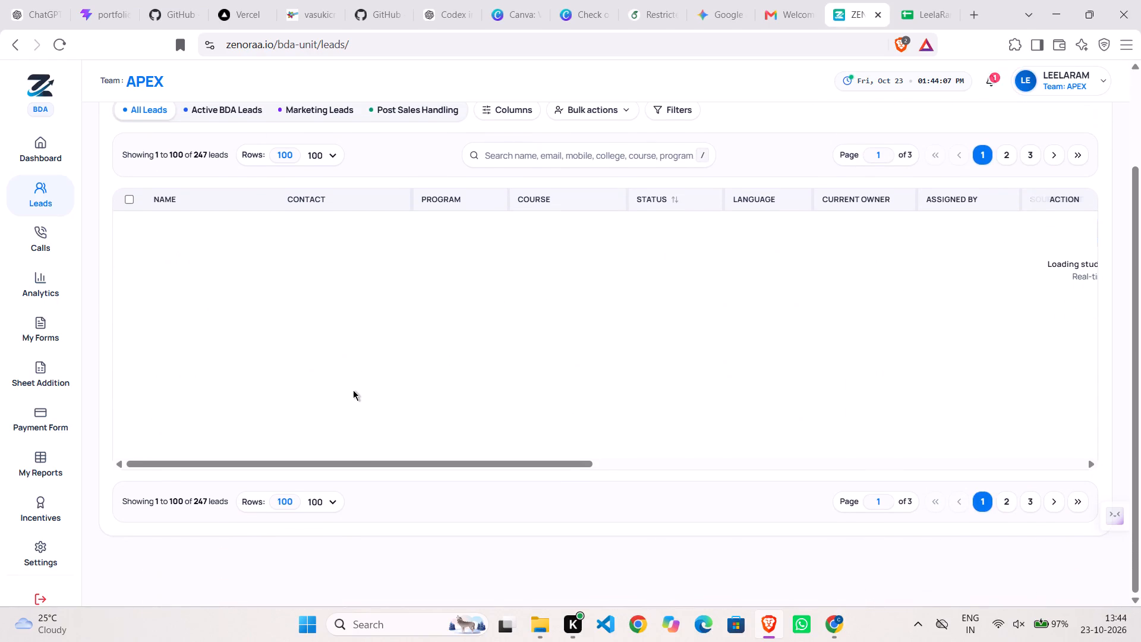
pyautogui.scroll(-1, 353, 390)
pyautogui.hscroll(-5, 353, 390)
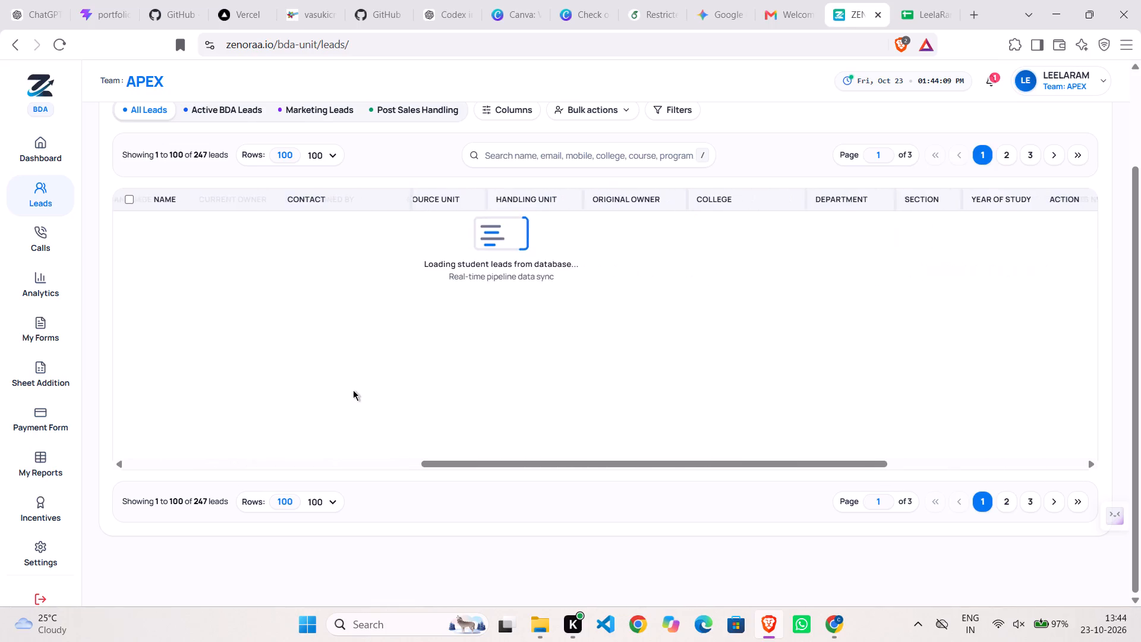
pyautogui.hscroll(-1, 353, 390)
pyautogui.hscroll(1, 353, 390)
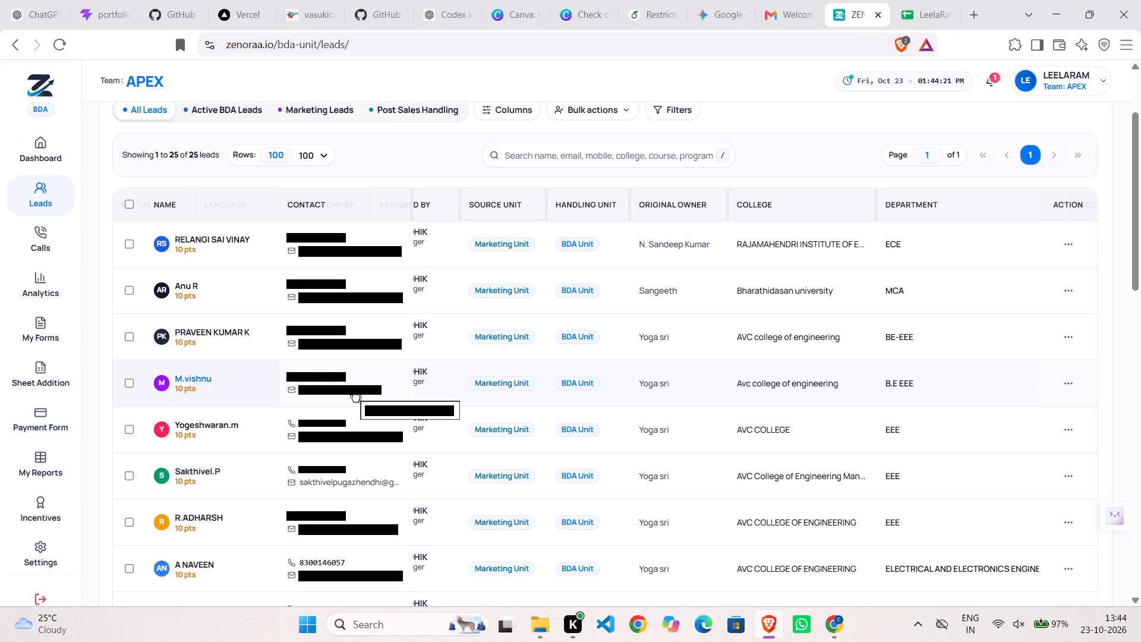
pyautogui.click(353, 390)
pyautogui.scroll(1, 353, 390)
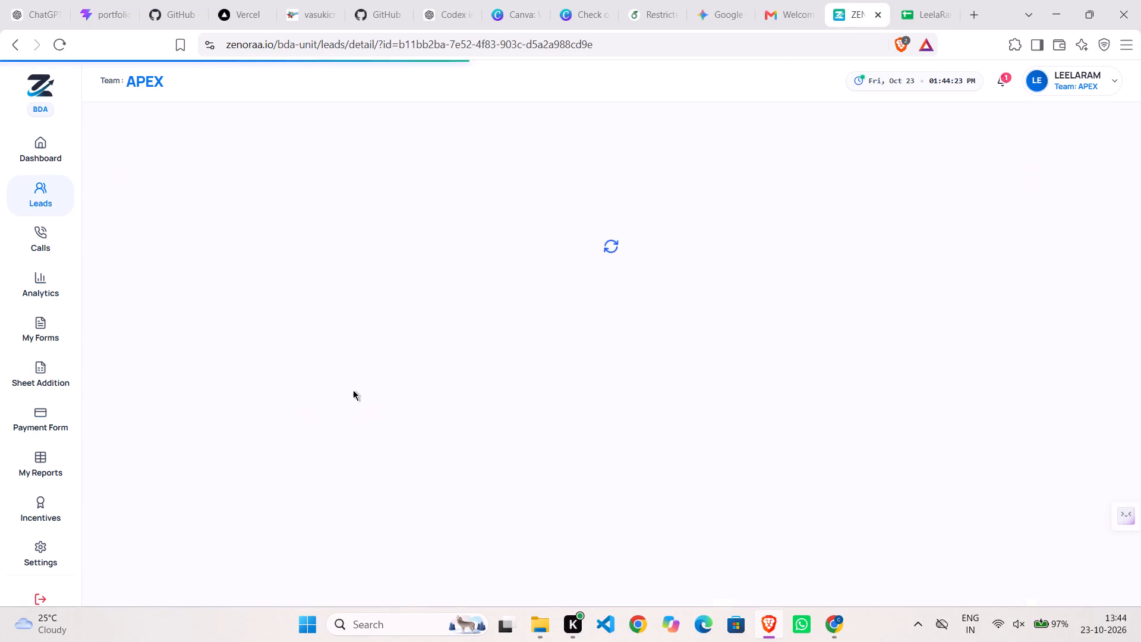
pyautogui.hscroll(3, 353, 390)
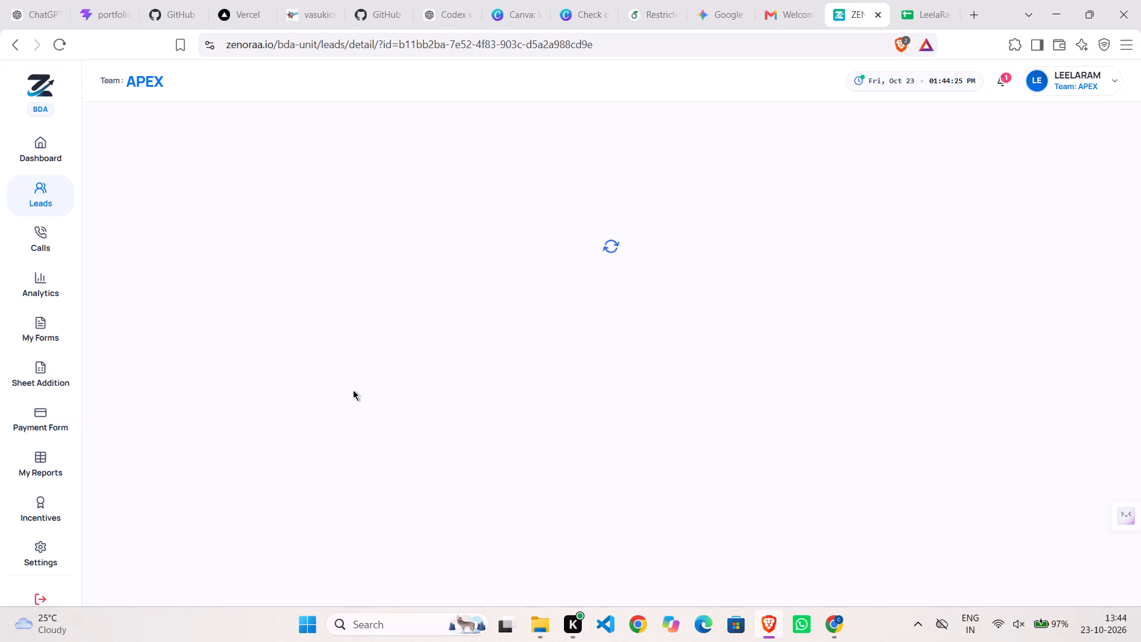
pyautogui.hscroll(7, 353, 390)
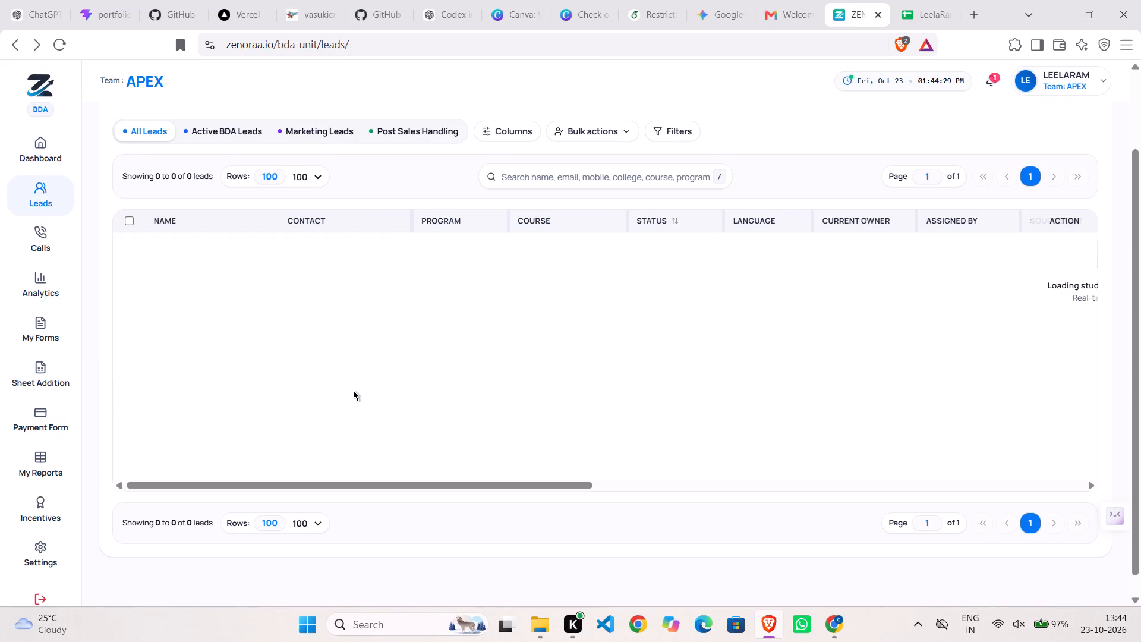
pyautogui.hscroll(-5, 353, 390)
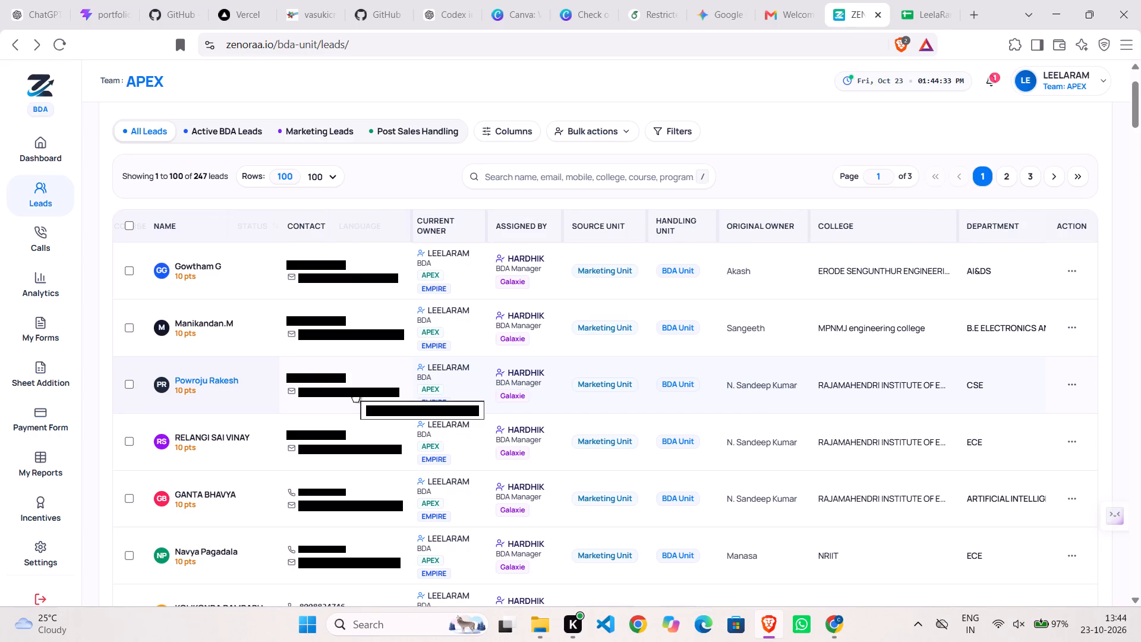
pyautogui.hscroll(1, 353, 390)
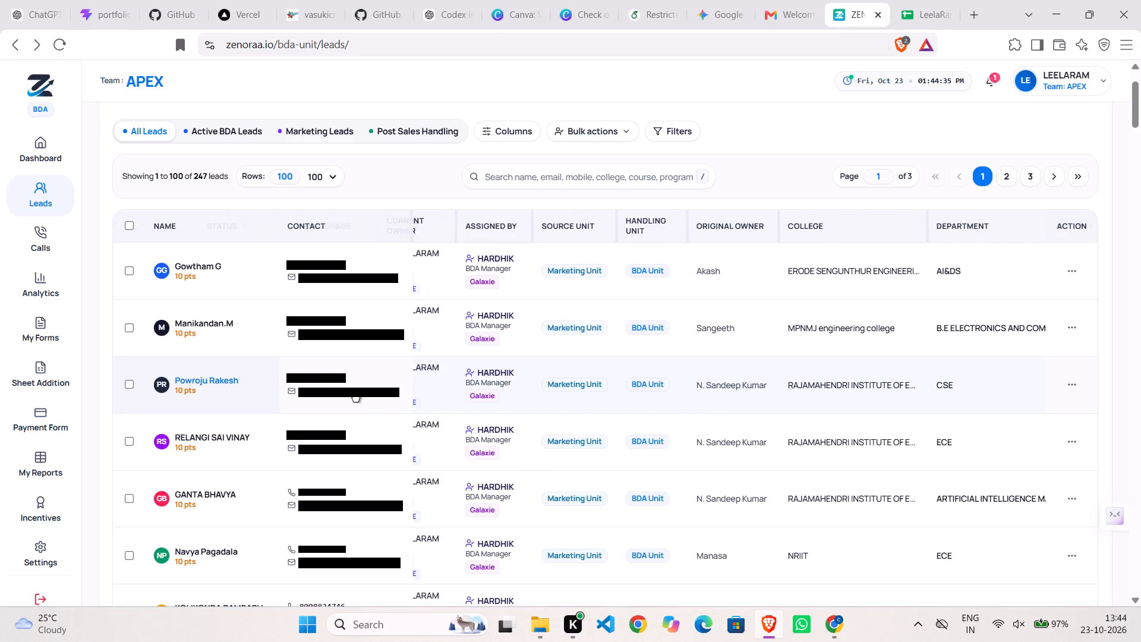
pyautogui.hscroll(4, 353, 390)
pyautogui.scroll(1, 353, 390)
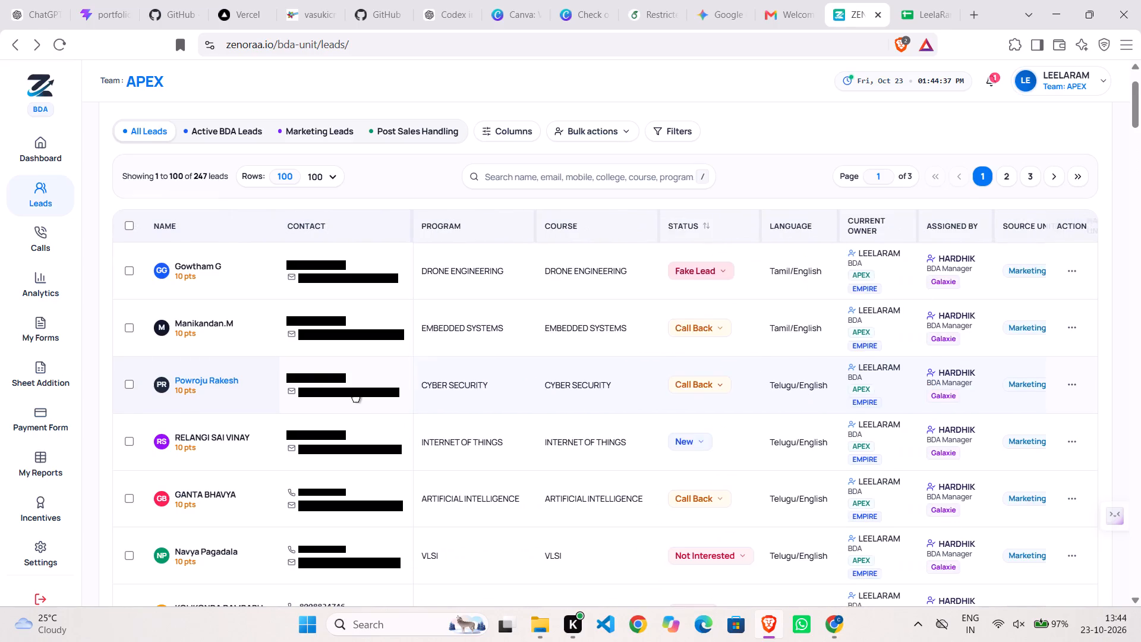
# Filter the leads list to show only the new leads.
pyautogui.scroll(1, 353, 390)
pyautogui.click(182, 191)
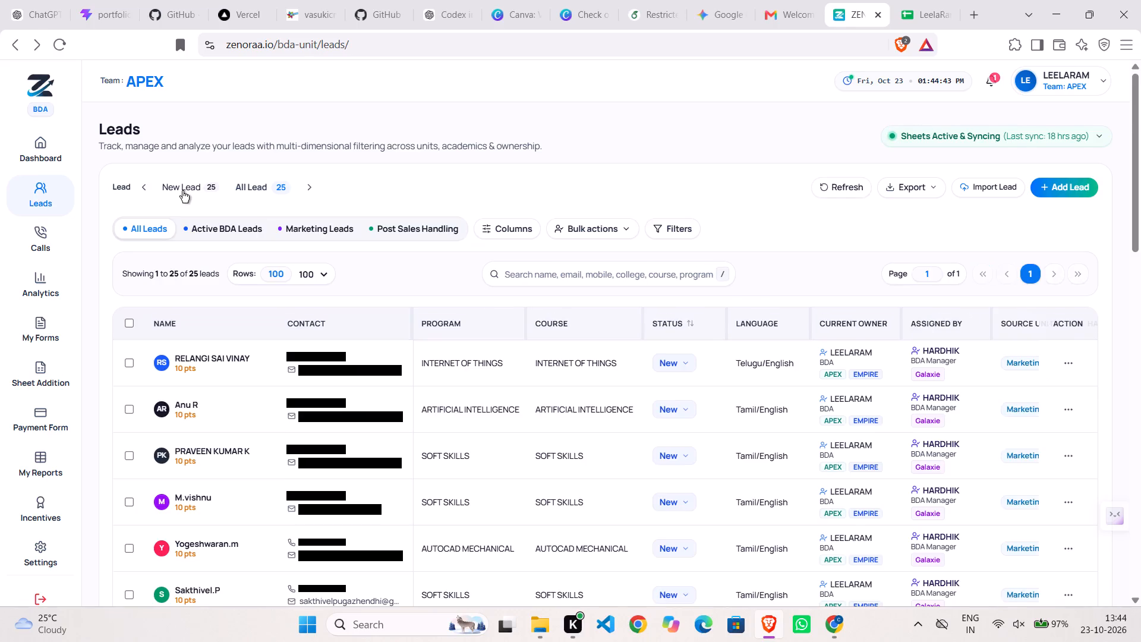
# Examine the programs, statuses, languages and current owners of the first new leads.
pyautogui.scroll(-2, 182, 191)
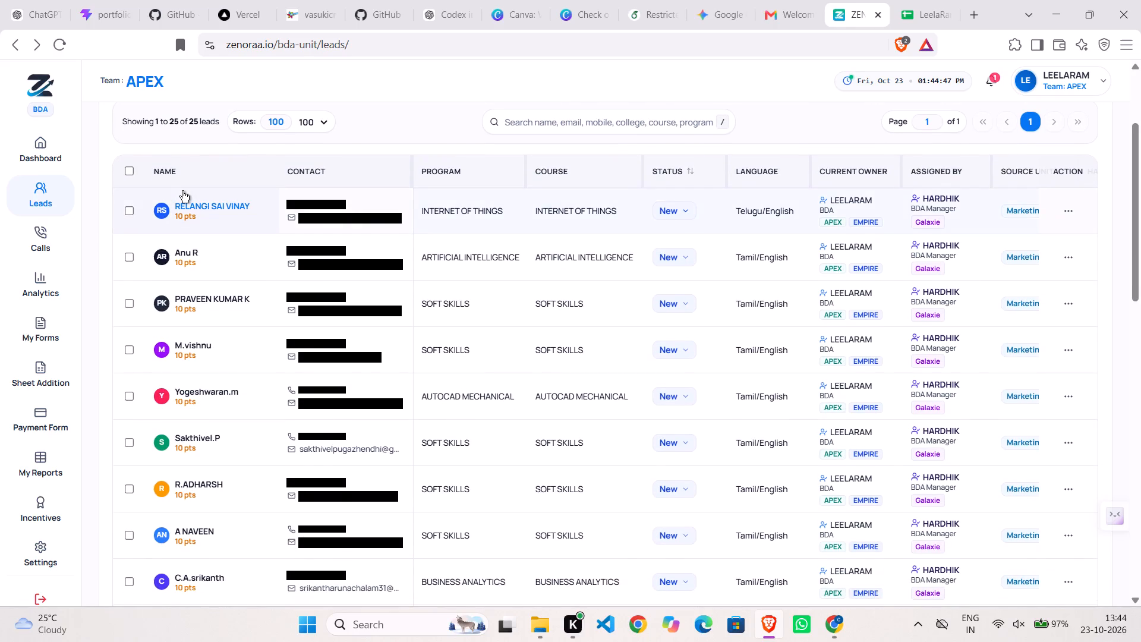
pyautogui.scroll(1, 182, 191)
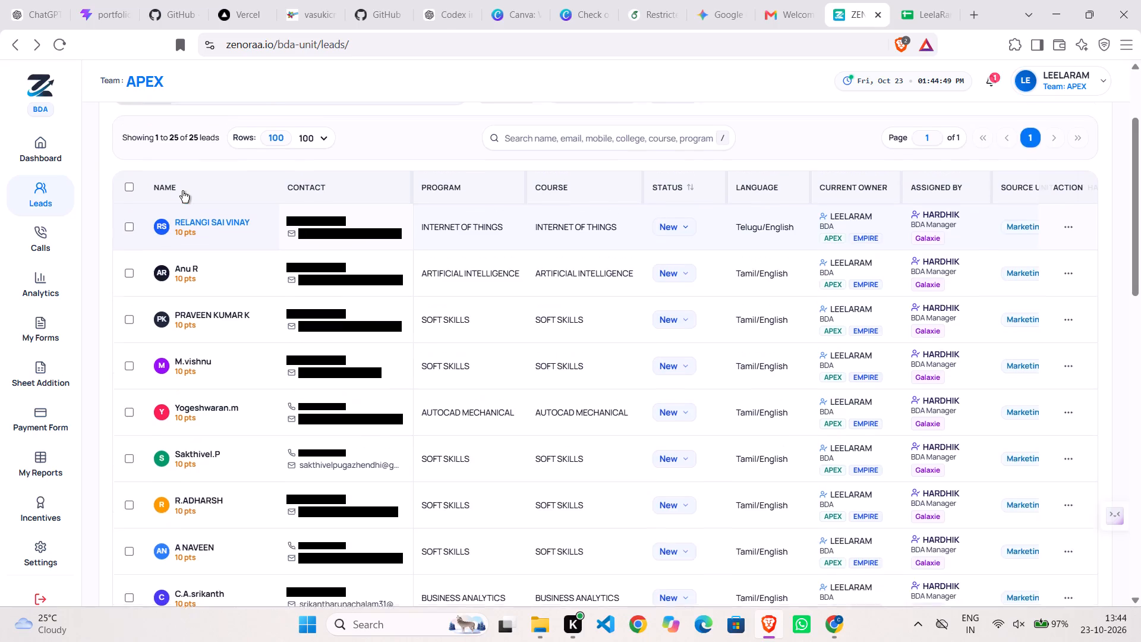
pyautogui.scroll(1, 182, 191)
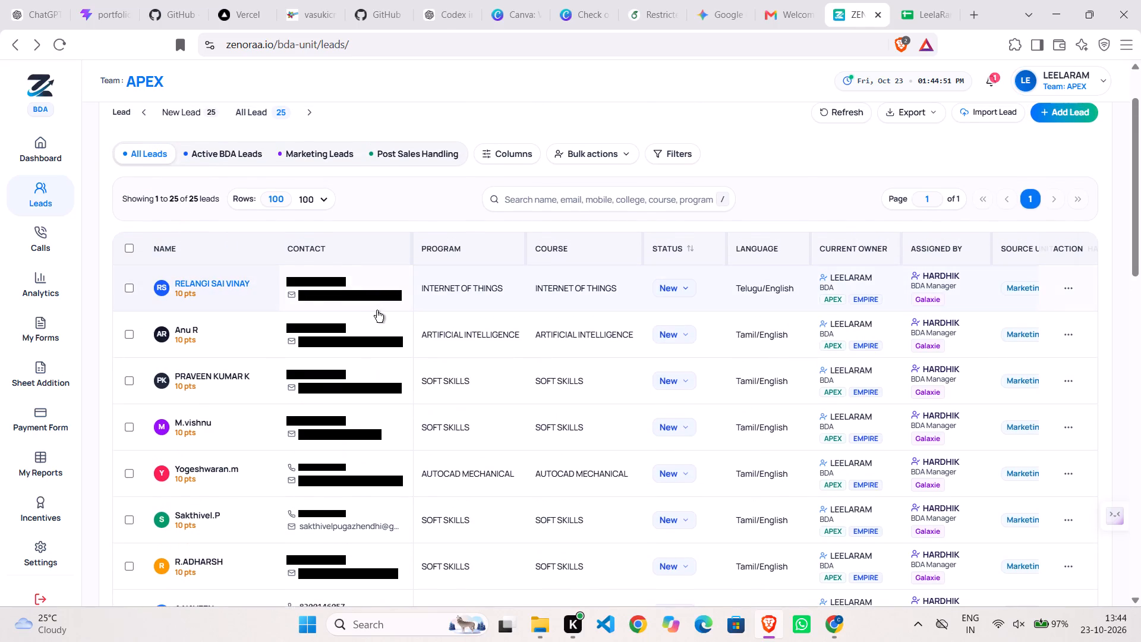
pyautogui.hscroll(-1, 477, 317)
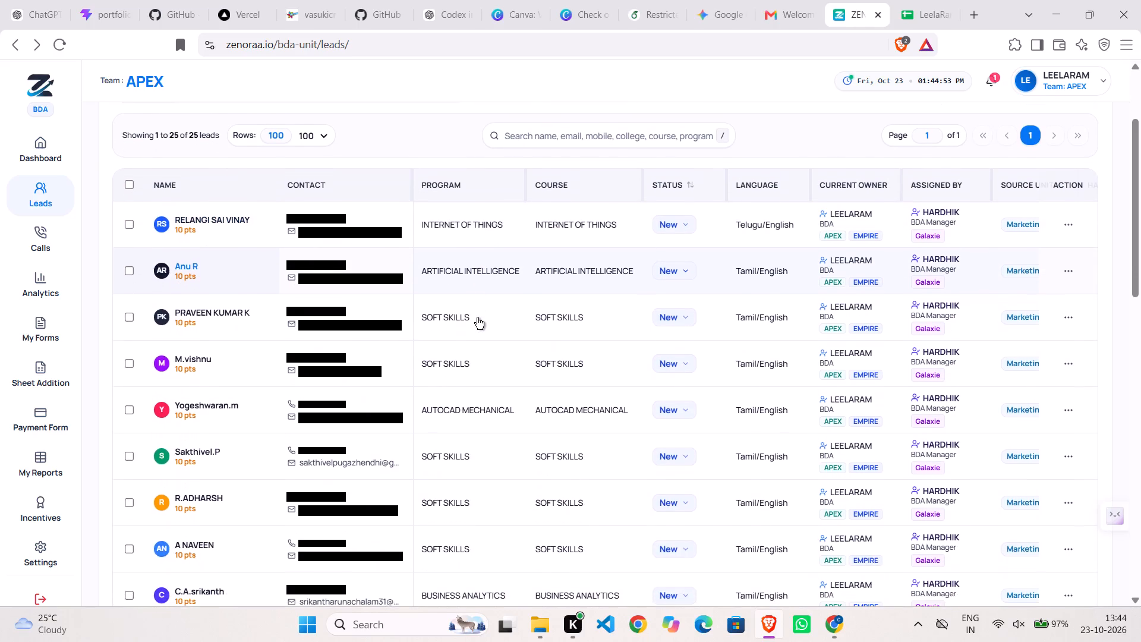
pyautogui.hscroll(-1, 477, 317)
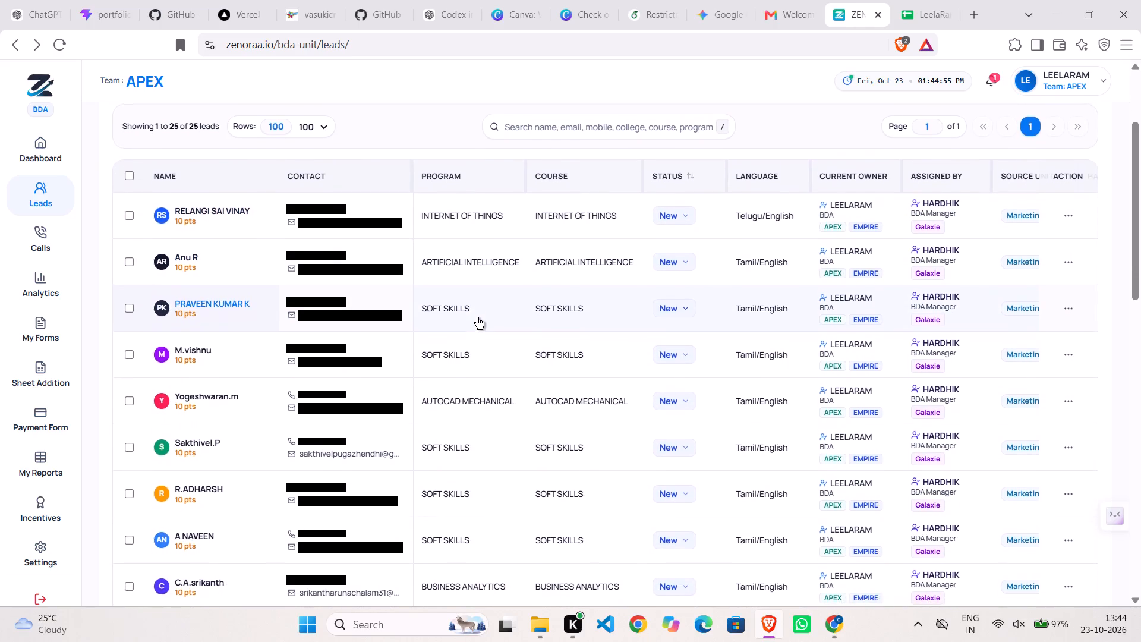
pyautogui.hscroll(-1, 477, 317)
pyautogui.hscroll(1, 477, 317)
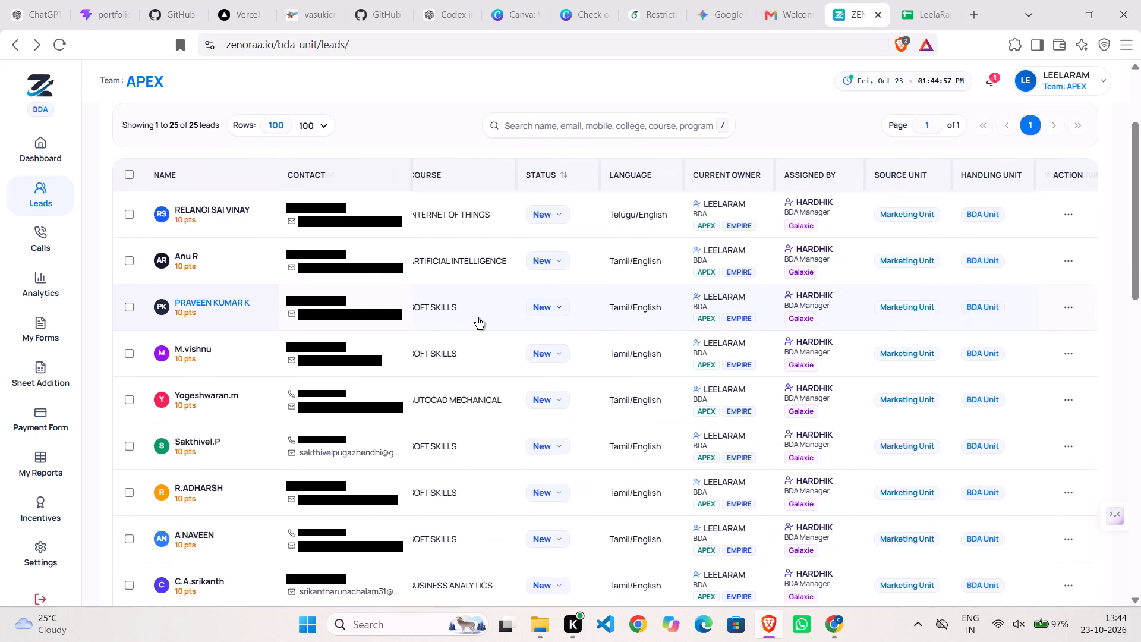
pyautogui.hscroll(1, 477, 317)
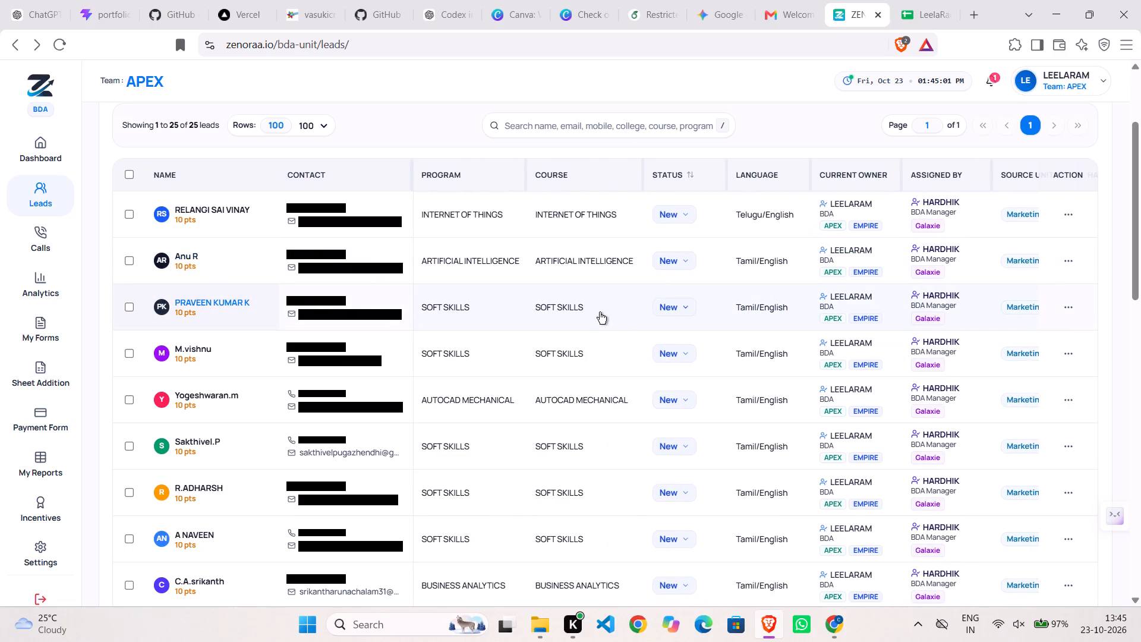
# Review the assigned-by, source unit, original owner and college details of the new leads through the end of the list.
pyautogui.scroll(-4, 600, 312)
pyautogui.hscroll(-3, 600, 312)
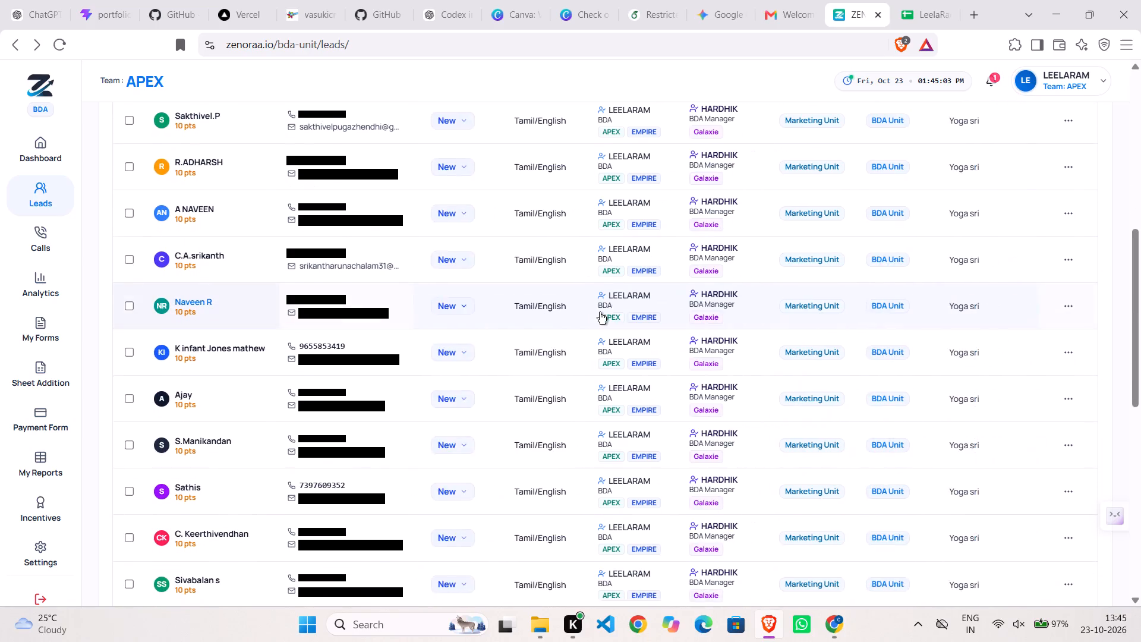
pyautogui.hscroll(-1, 600, 312)
pyautogui.scroll(3, 600, 312)
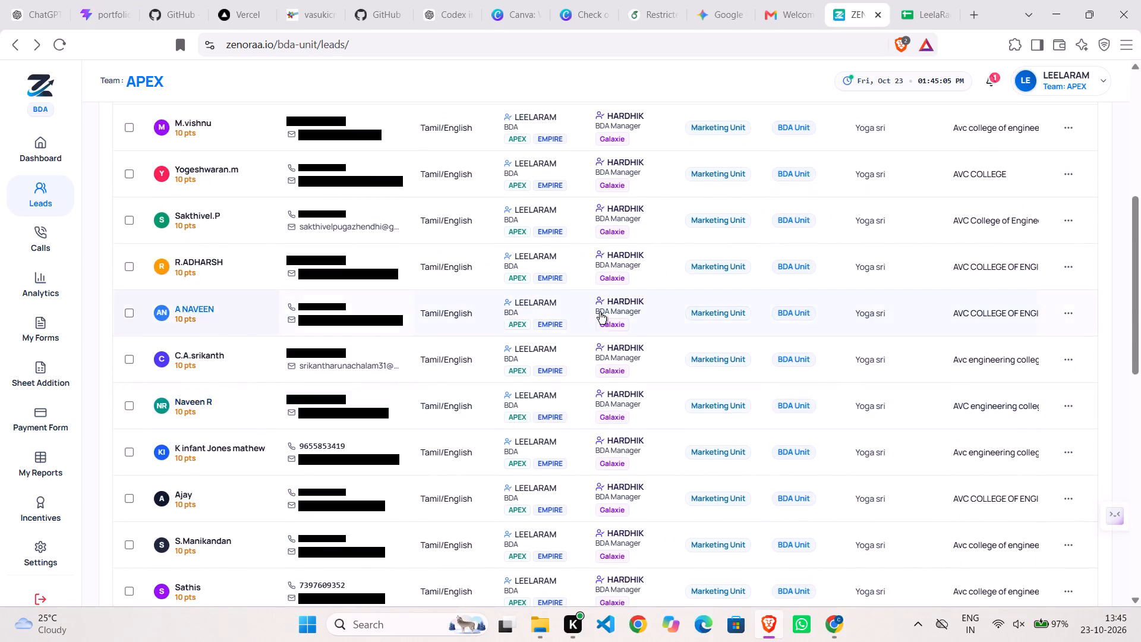
pyautogui.scroll(2, 600, 312)
pyautogui.scroll(-5, 600, 312)
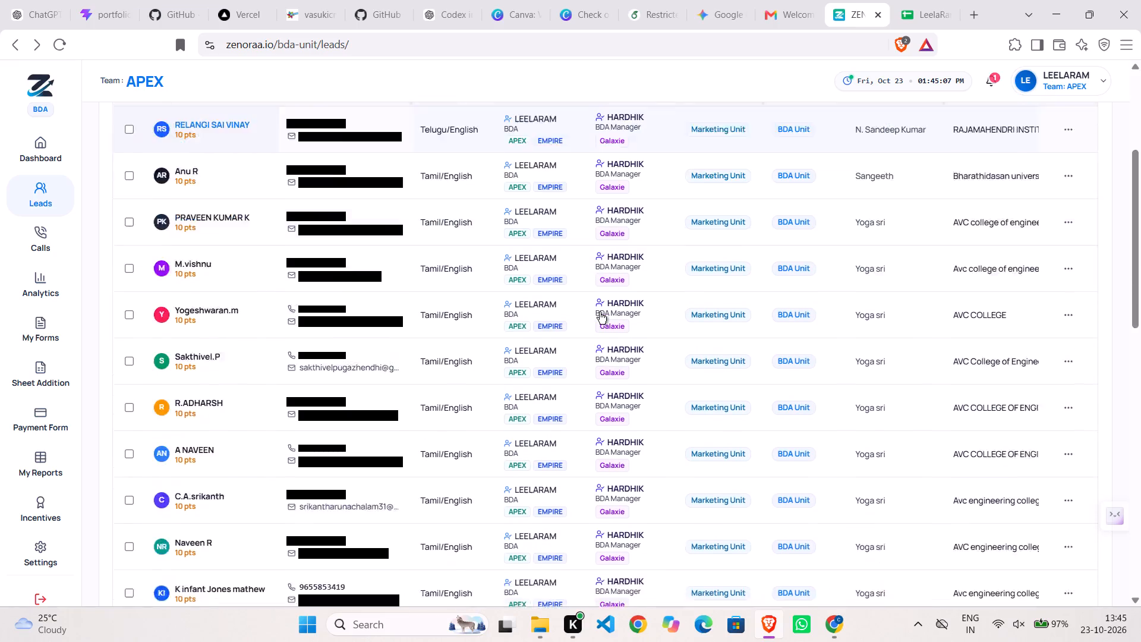
pyautogui.scroll(-5, 600, 312)
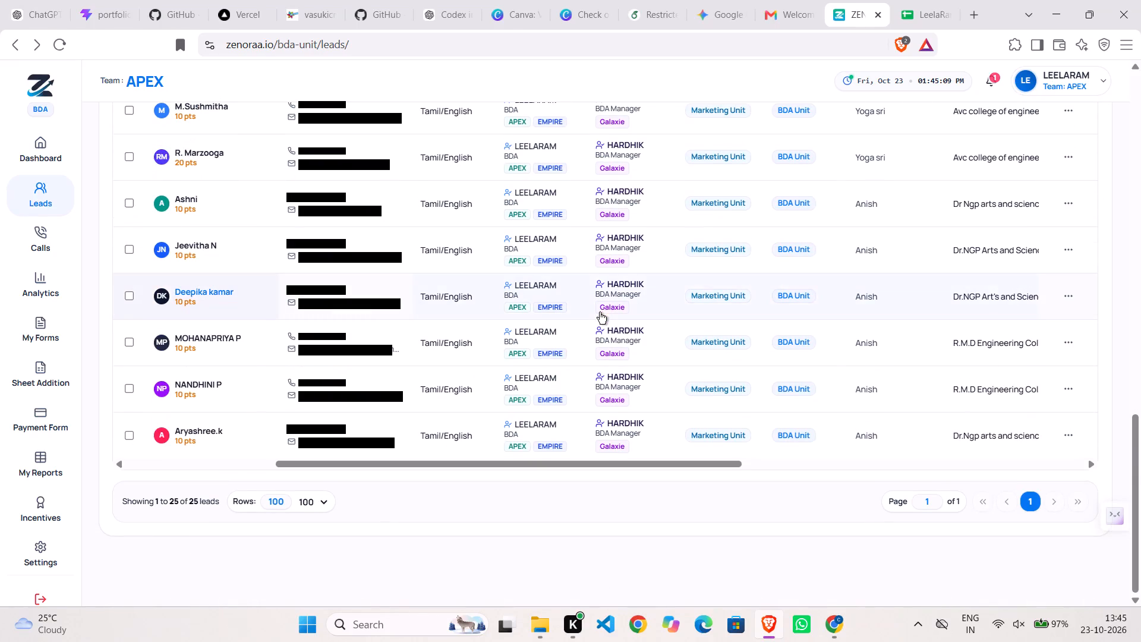
pyautogui.hscroll(-1, 600, 312)
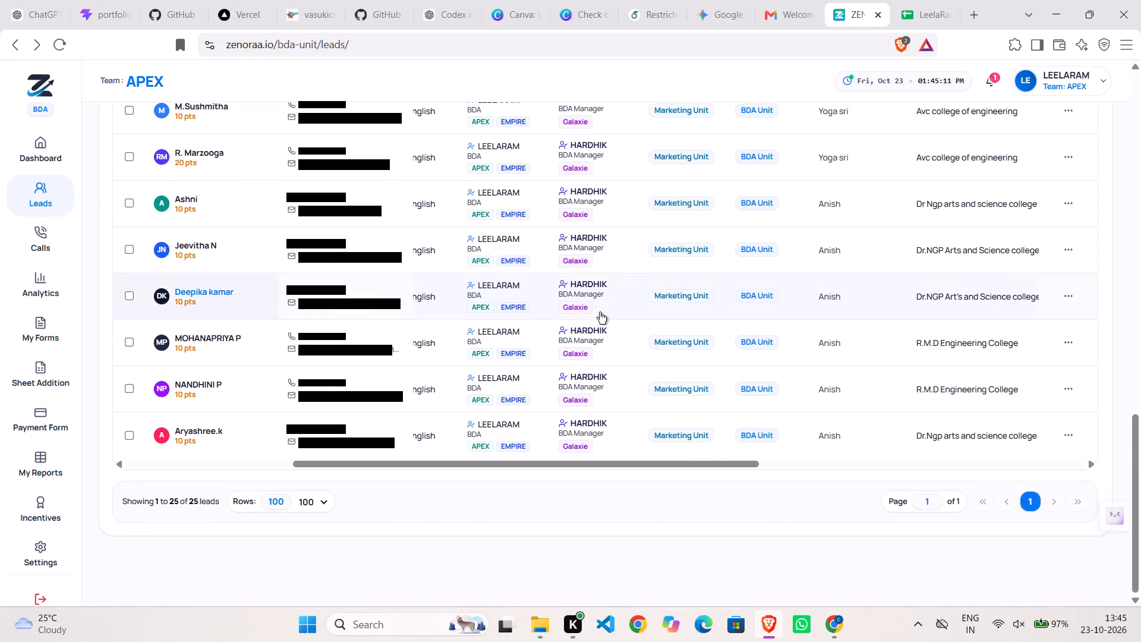
pyautogui.hscroll(-1, 600, 312)
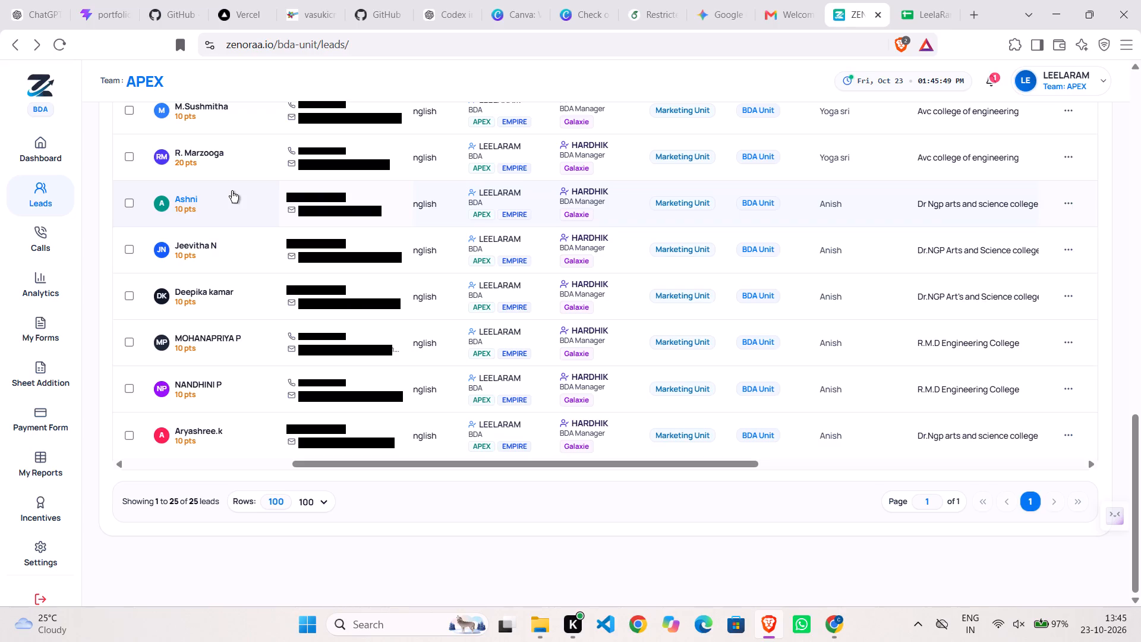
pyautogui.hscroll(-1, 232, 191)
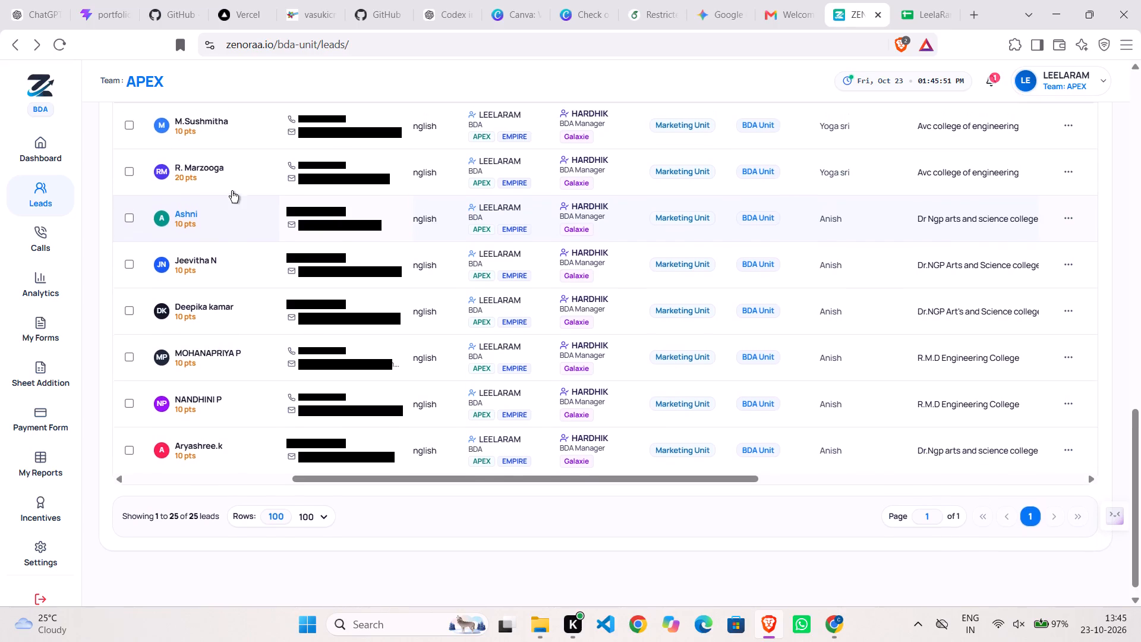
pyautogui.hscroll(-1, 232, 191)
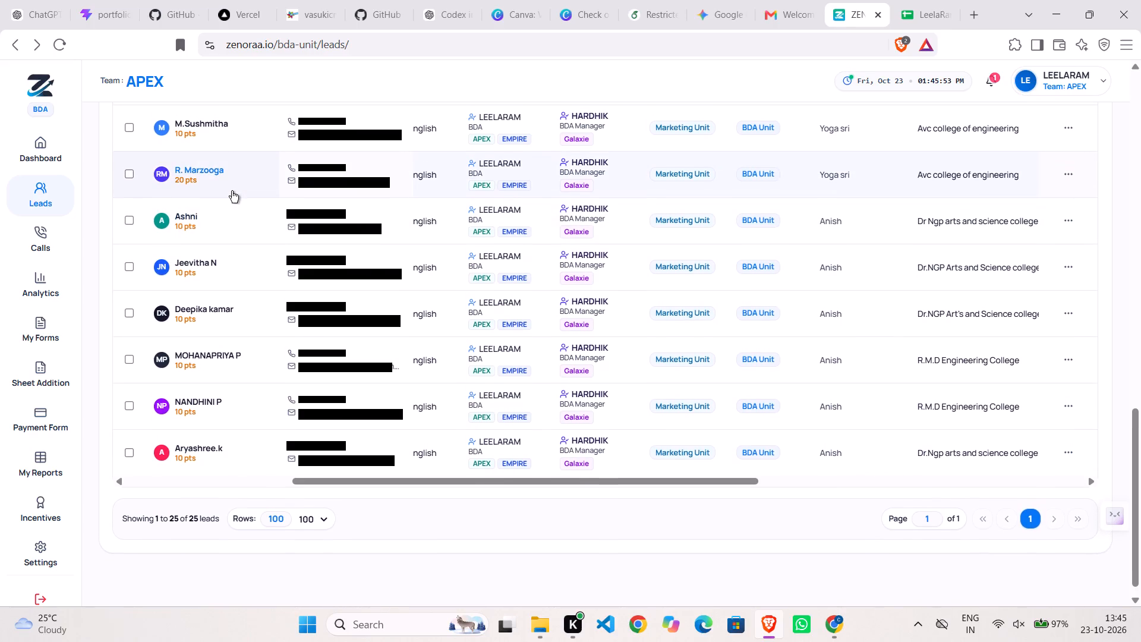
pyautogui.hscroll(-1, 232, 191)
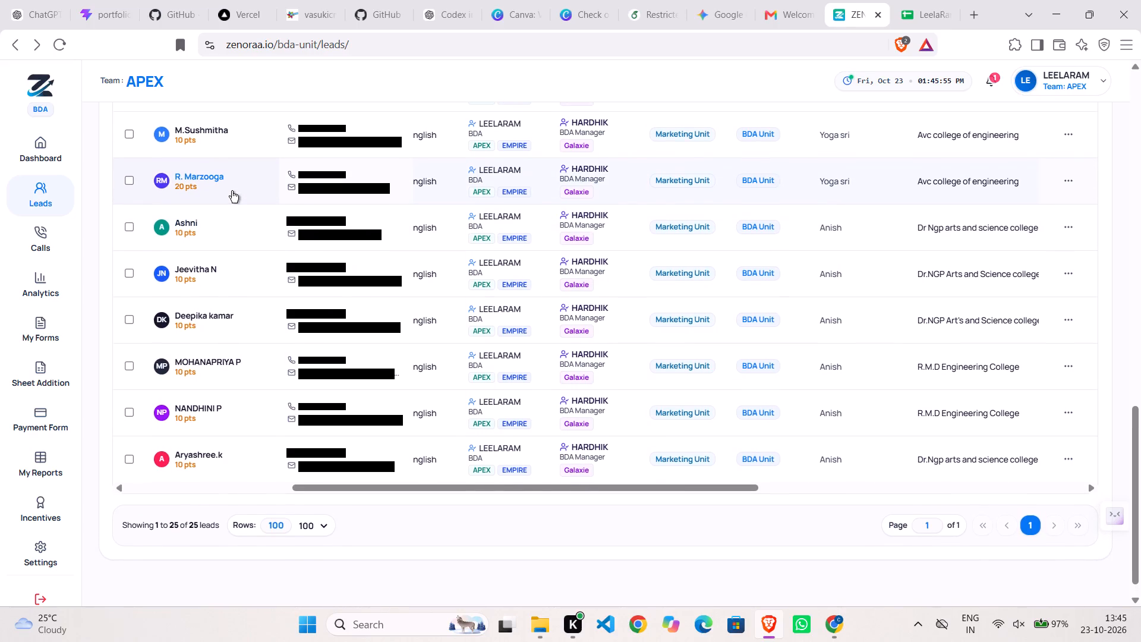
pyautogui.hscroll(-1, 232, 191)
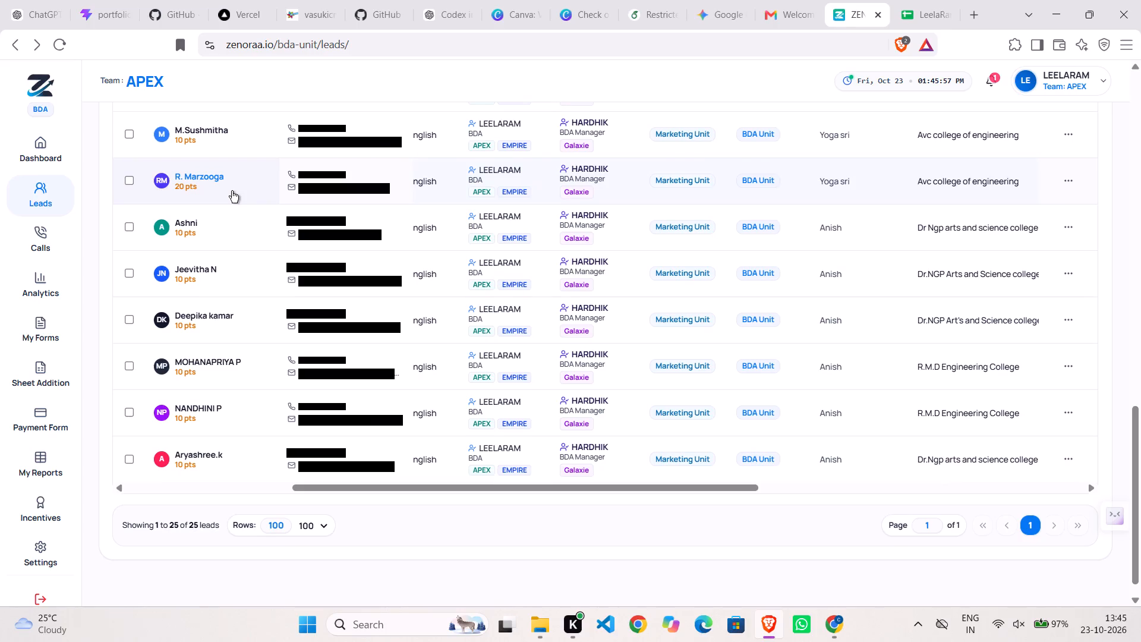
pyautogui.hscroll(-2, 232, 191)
# Recheck the assigned-by, source unit, original owner and college details of the new leads in the lower part of the list.
pyautogui.hscroll(-3, 232, 191)
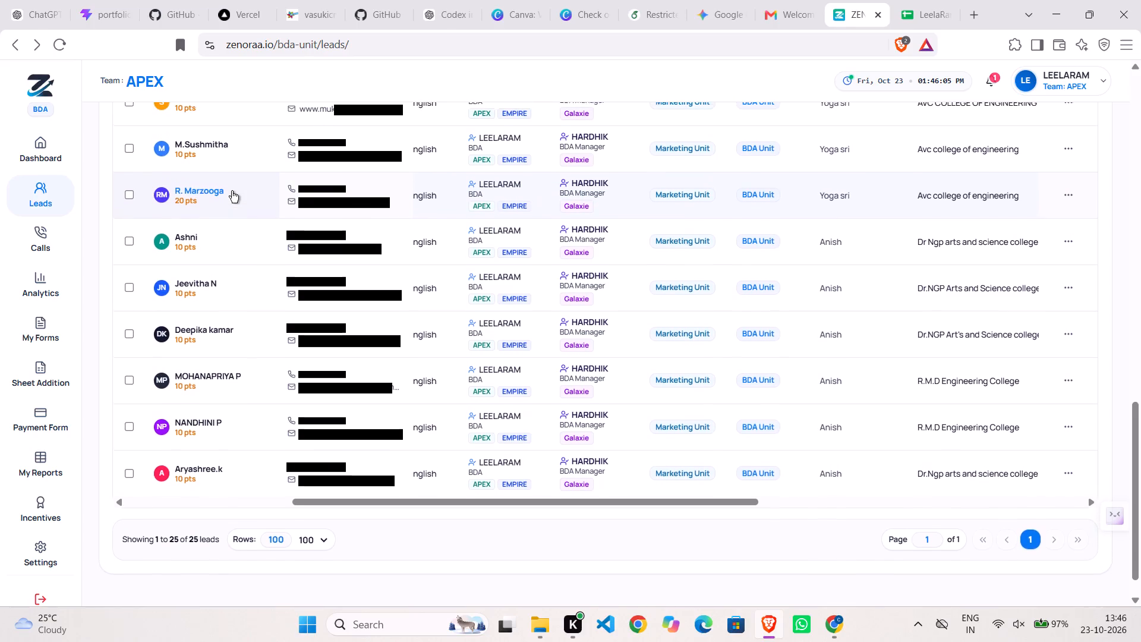
pyautogui.hscroll(-1, 232, 191)
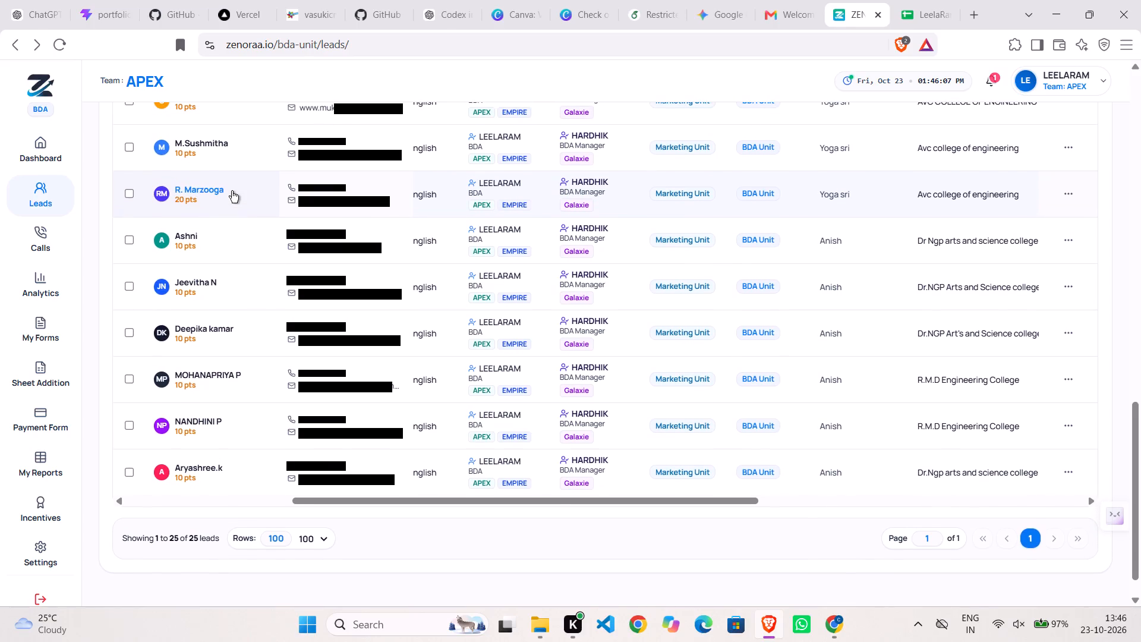
pyautogui.hscroll(-1, 232, 191)
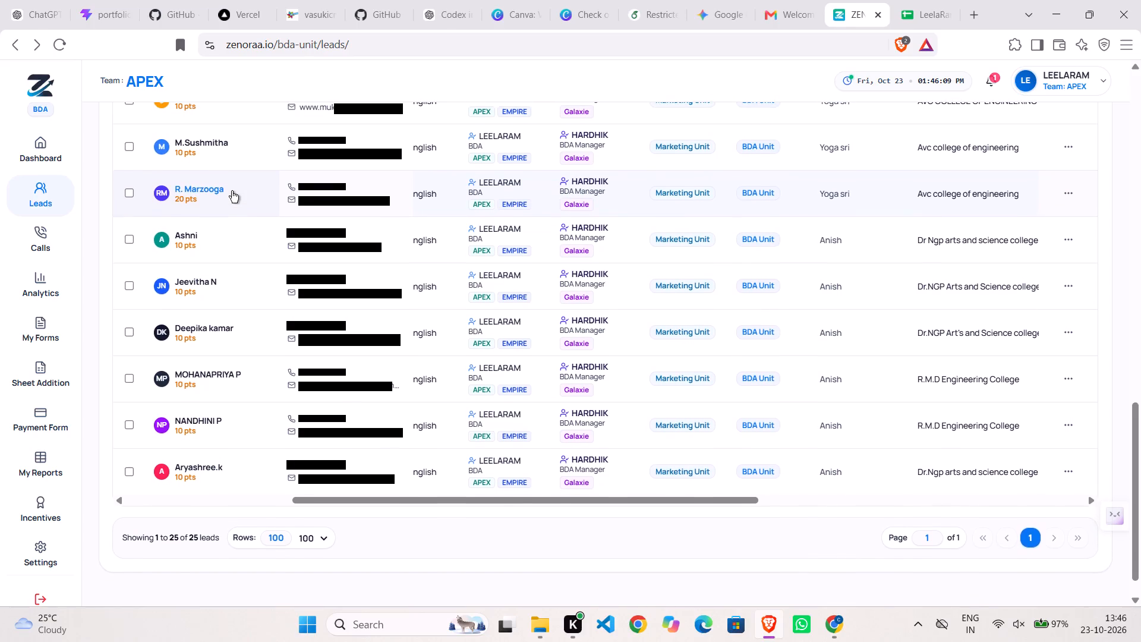
pyautogui.hscroll(-1, 232, 191)
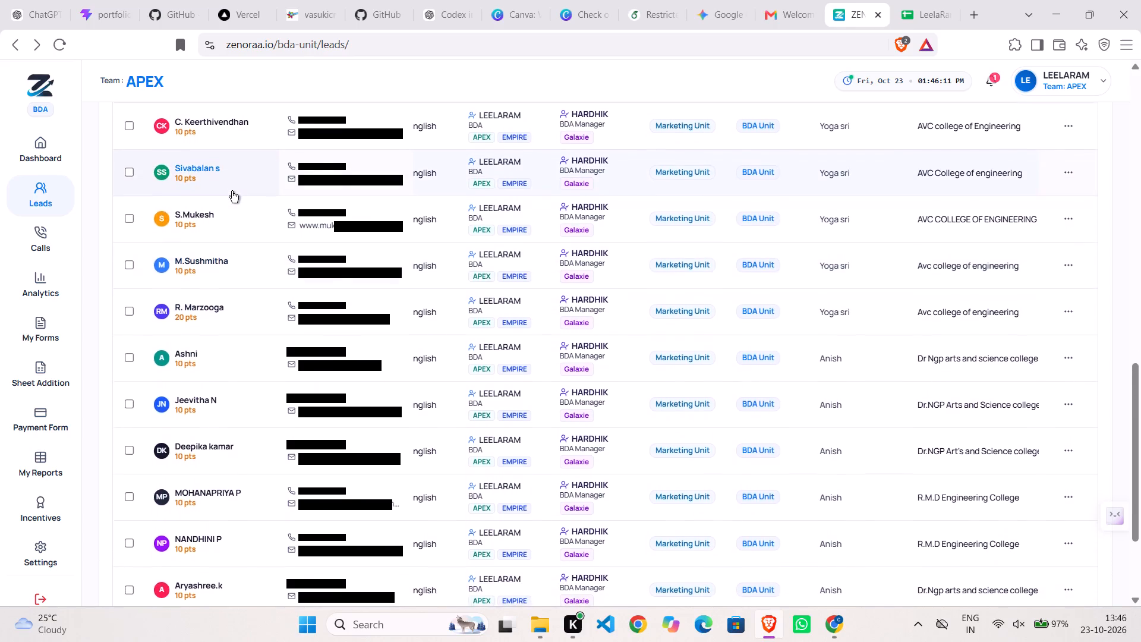
pyautogui.hscroll(-1, 232, 191)
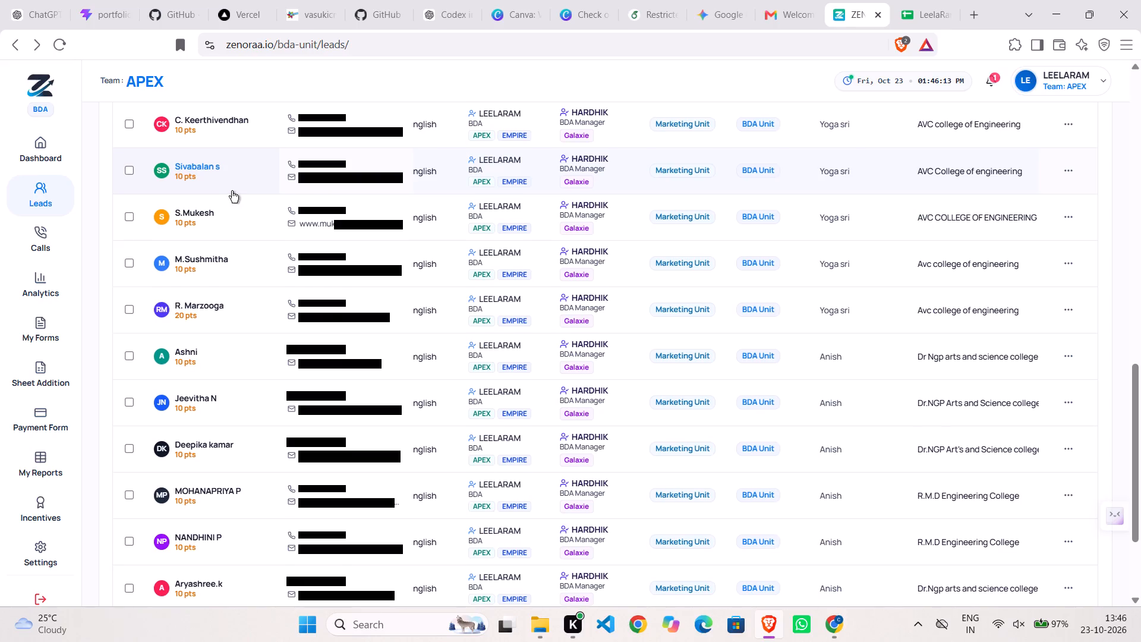
pyautogui.hscroll(-1, 232, 191)
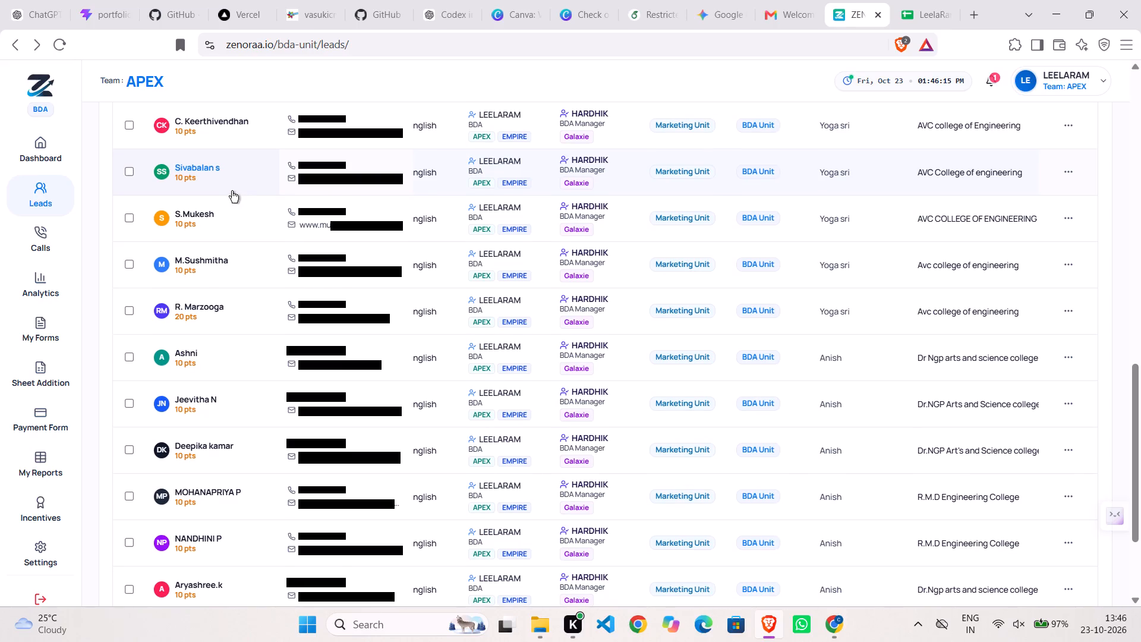
# Choose Fake Lead as the new status for the soft skills lead Ashni.
pyautogui.hscroll(3, 573, 221)
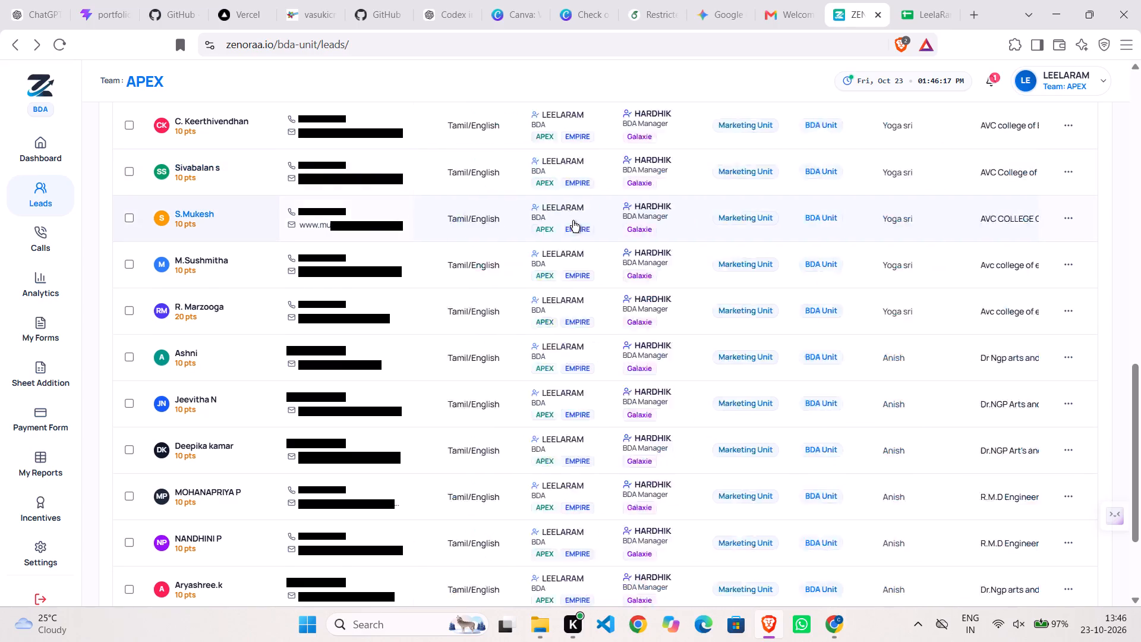
pyautogui.hscroll(3, 573, 221)
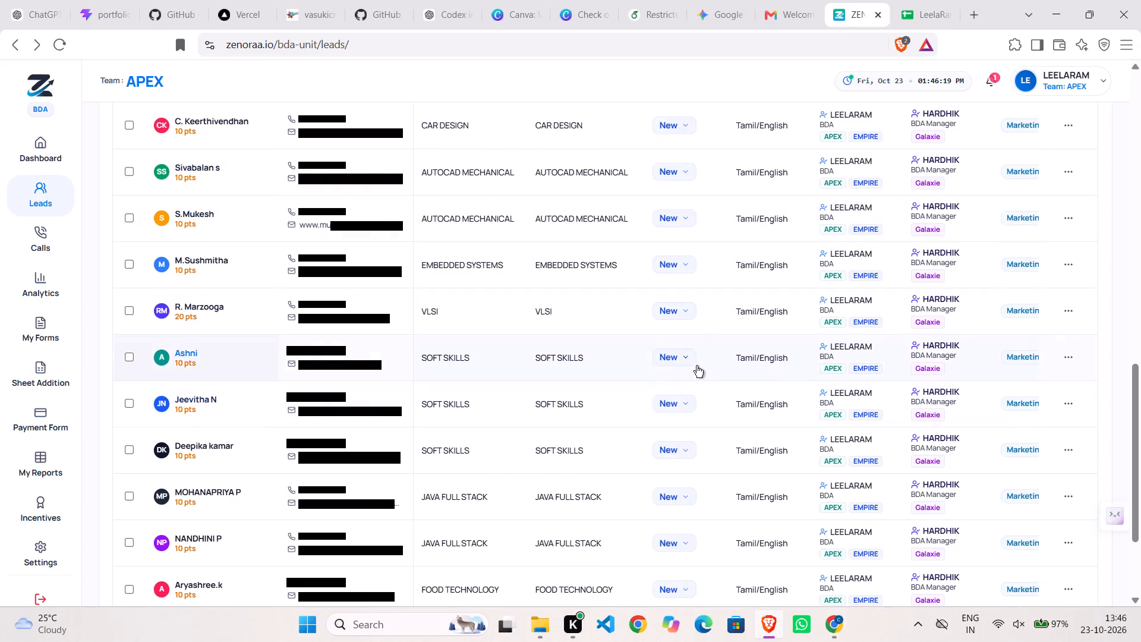
pyautogui.click(688, 360)
pyautogui.hscroll(1, 689, 492)
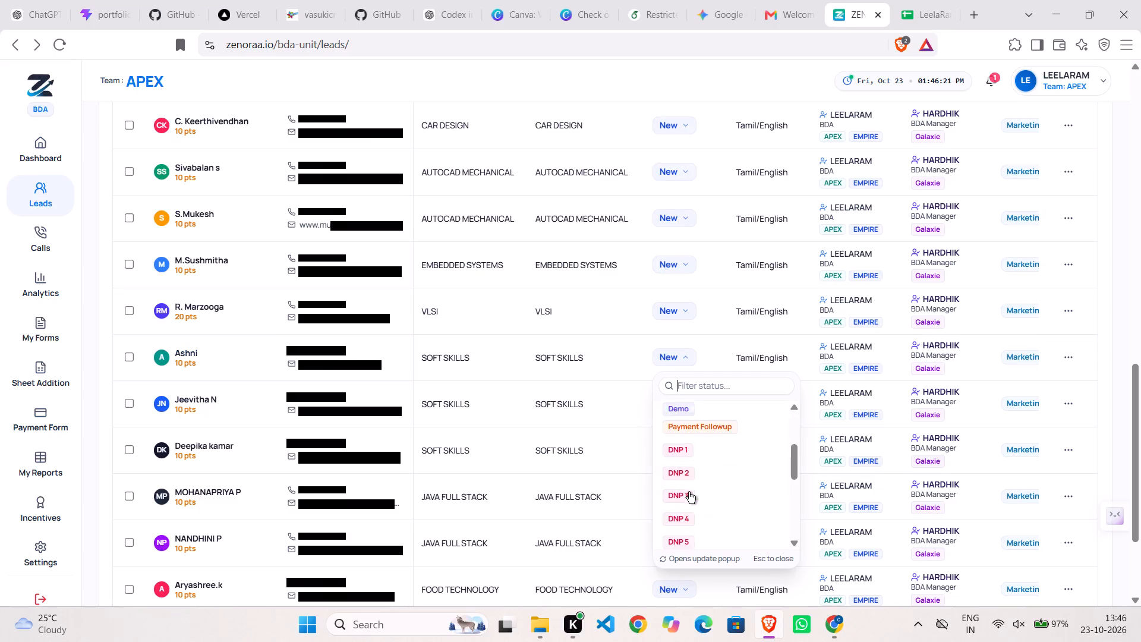
pyautogui.hscroll(1, 689, 492)
pyautogui.scroll(-1, 689, 492)
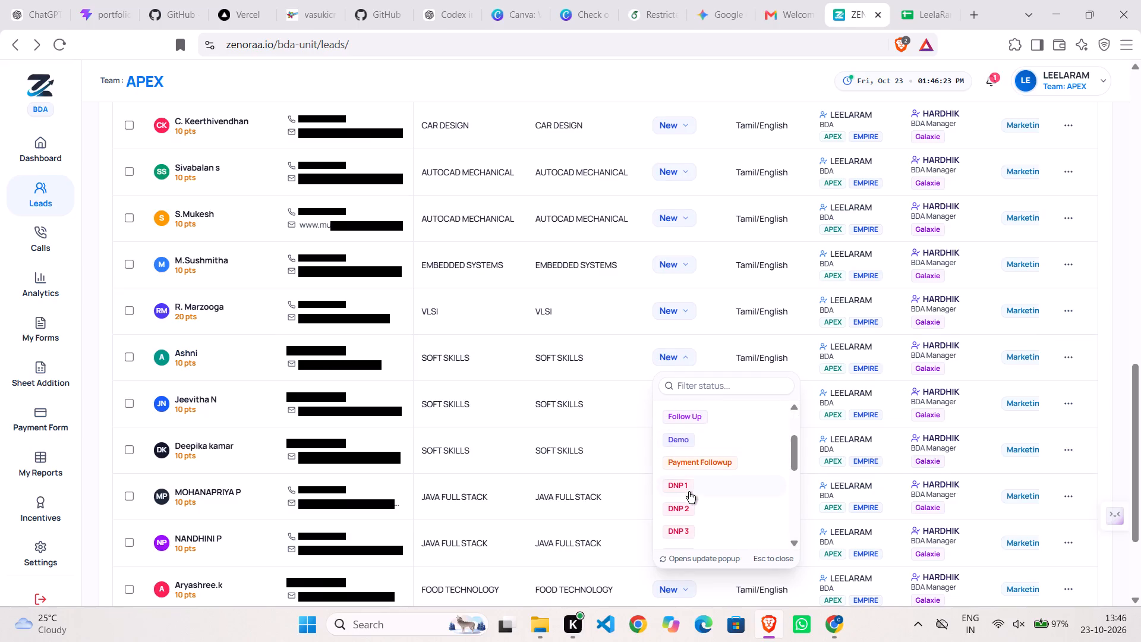
pyautogui.scroll(-2, 689, 492)
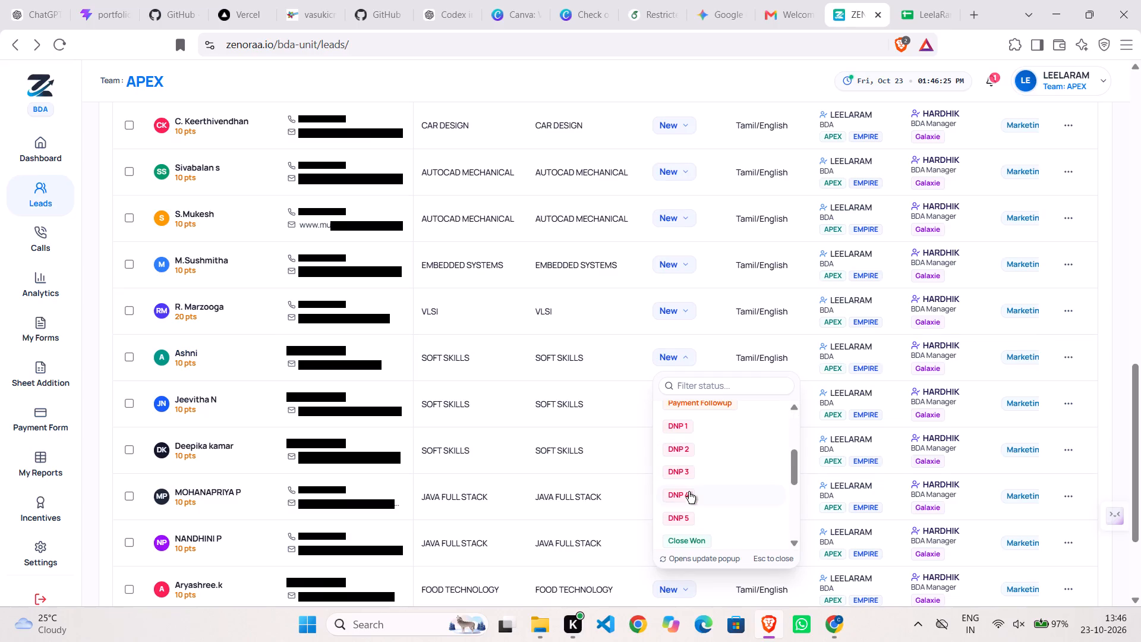
pyautogui.scroll(-3, 689, 492)
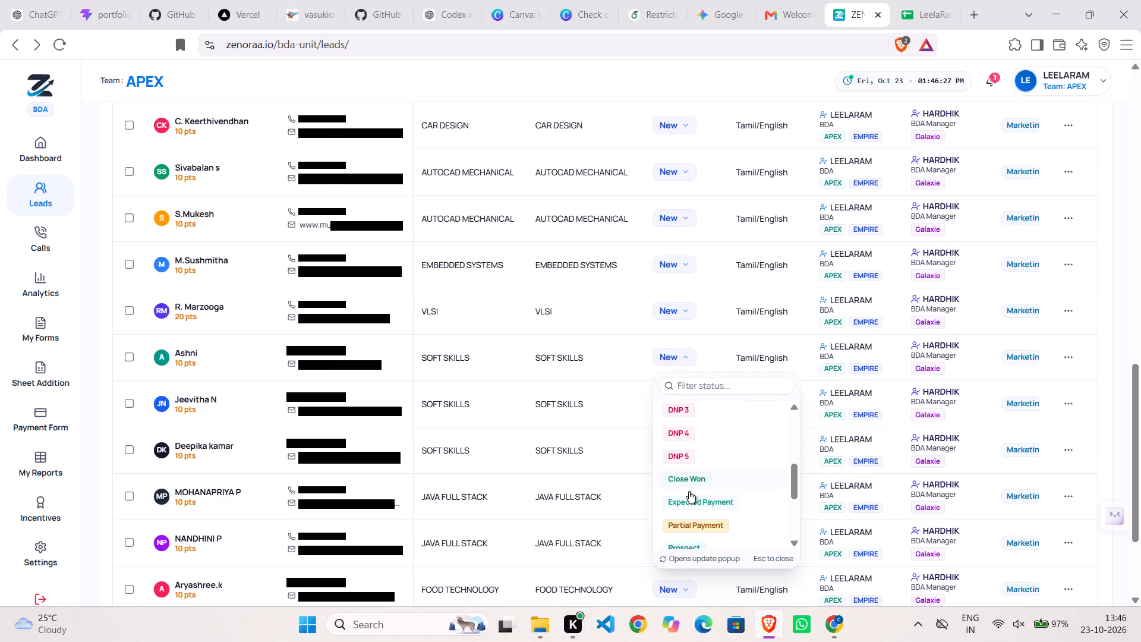
pyautogui.scroll(-2, 689, 492)
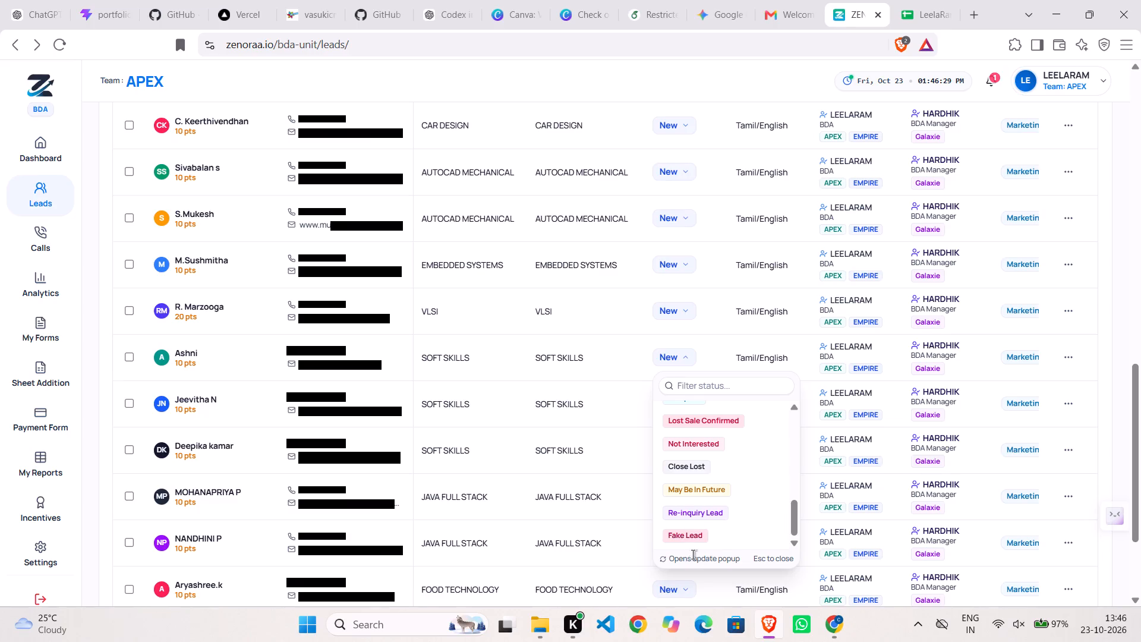
pyautogui.click(690, 540)
# Enter "out of service" as Ashni's call remarks and save the status update.
pyautogui.click(573, 333)
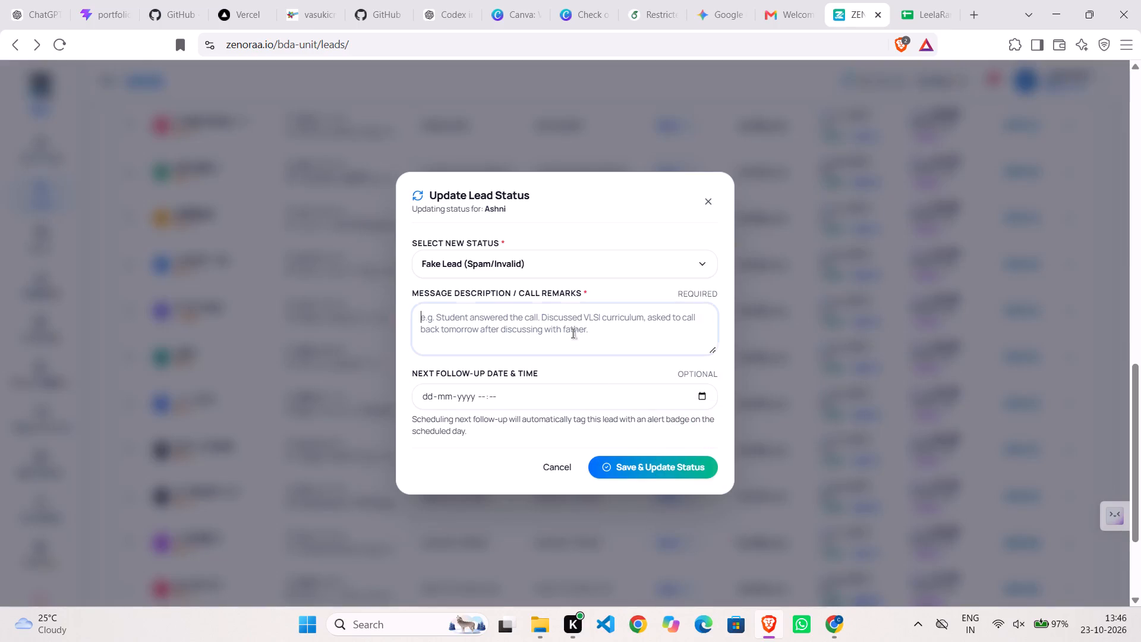
pyautogui.write('out d')
pyautogui.press('BackSpace')
pyautogui.write('servi')
pyautogui.write('ce')
pyautogui.press('space')
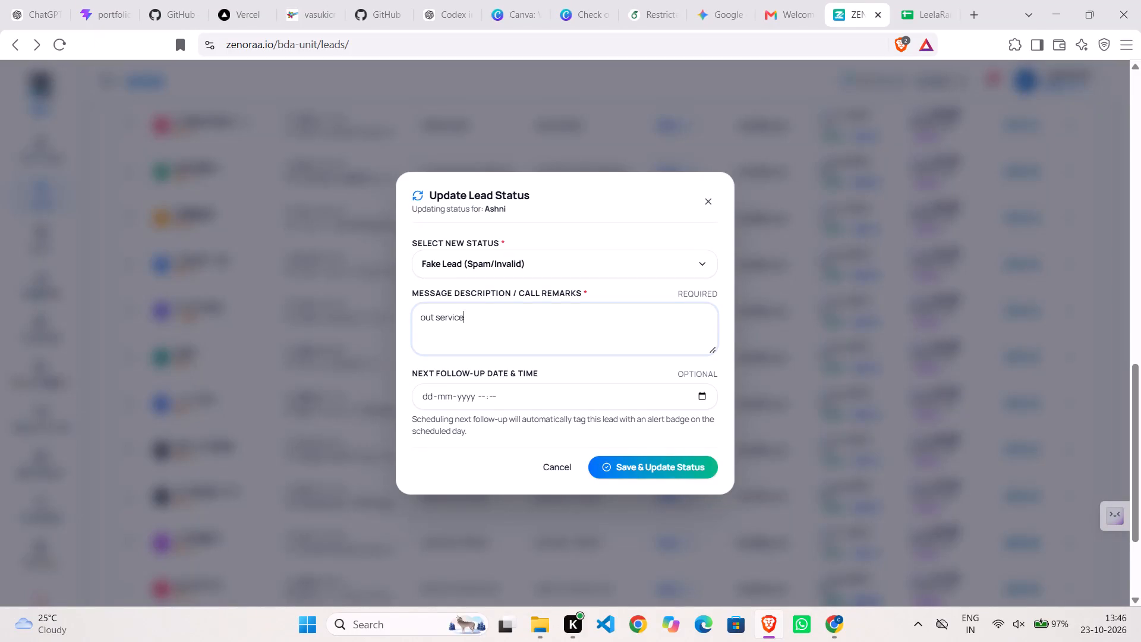
pyautogui.press('Left')
pyautogui.press('Left')
pyautogui.press('Left')
pyautogui.press('Left')
pyautogui.press('Left')
pyautogui.press('Left')
pyautogui.press('Left')
pyautogui.press('Left')
pyautogui.write('of')
pyautogui.press('space')
pyautogui.click(651, 465)
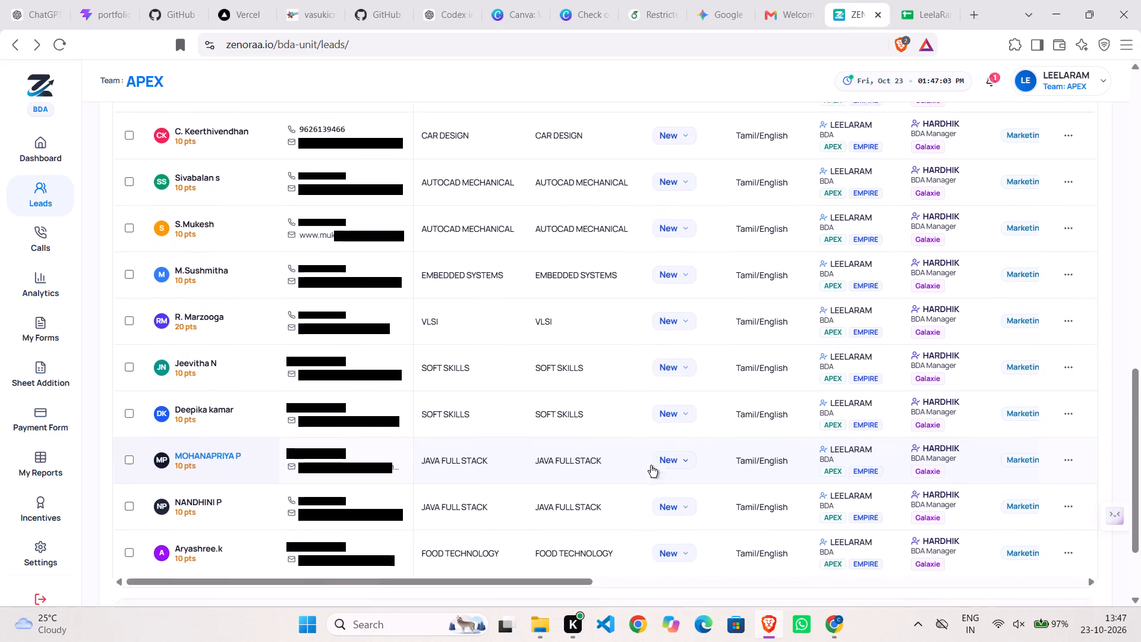
# Review the original owner, college, department and date details of the remaining new leads at the end of the list.
pyautogui.hscroll(-4, 651, 465)
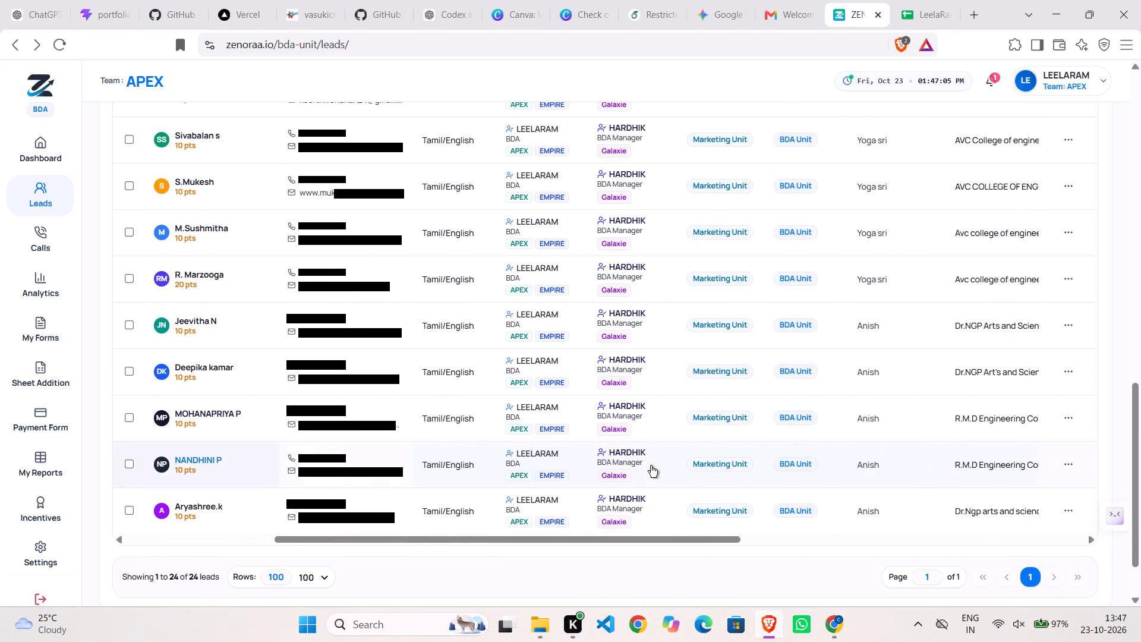
pyautogui.hscroll(-3, 651, 465)
pyautogui.scroll(-2, 651, 465)
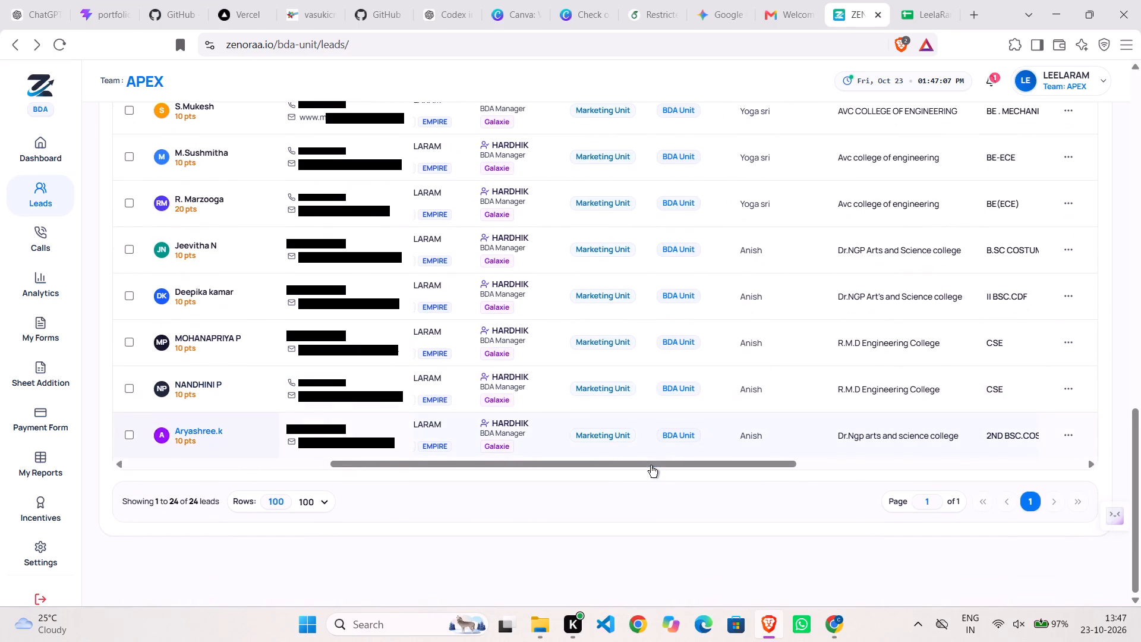
pyautogui.scroll(-1, 651, 465)
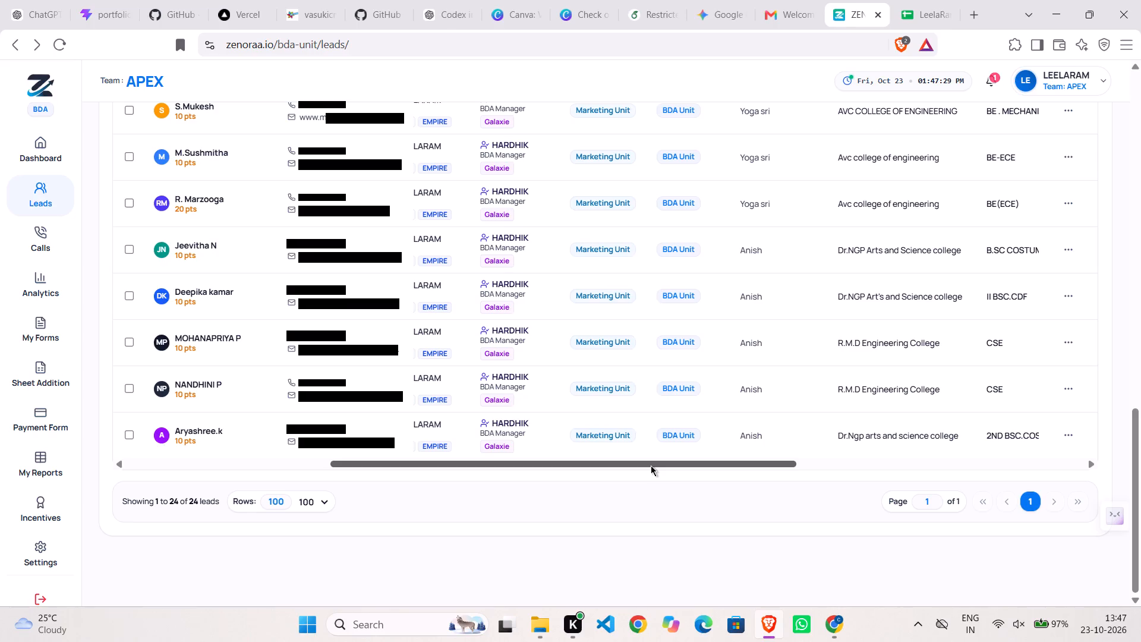
pyautogui.scroll(1, 651, 465)
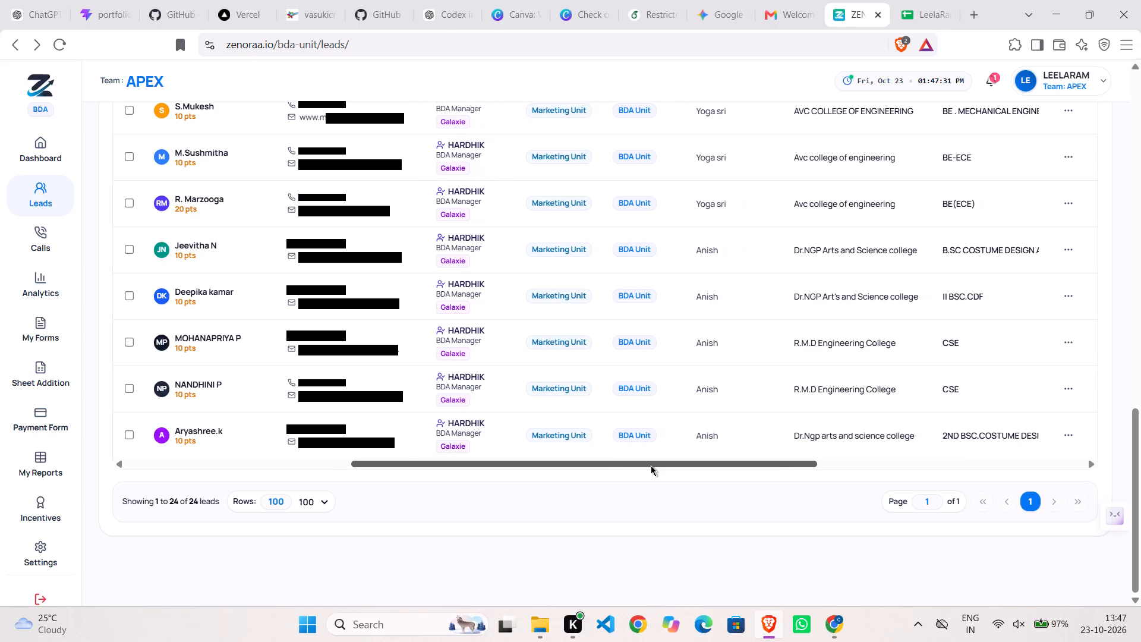
pyautogui.scroll(1, 651, 465)
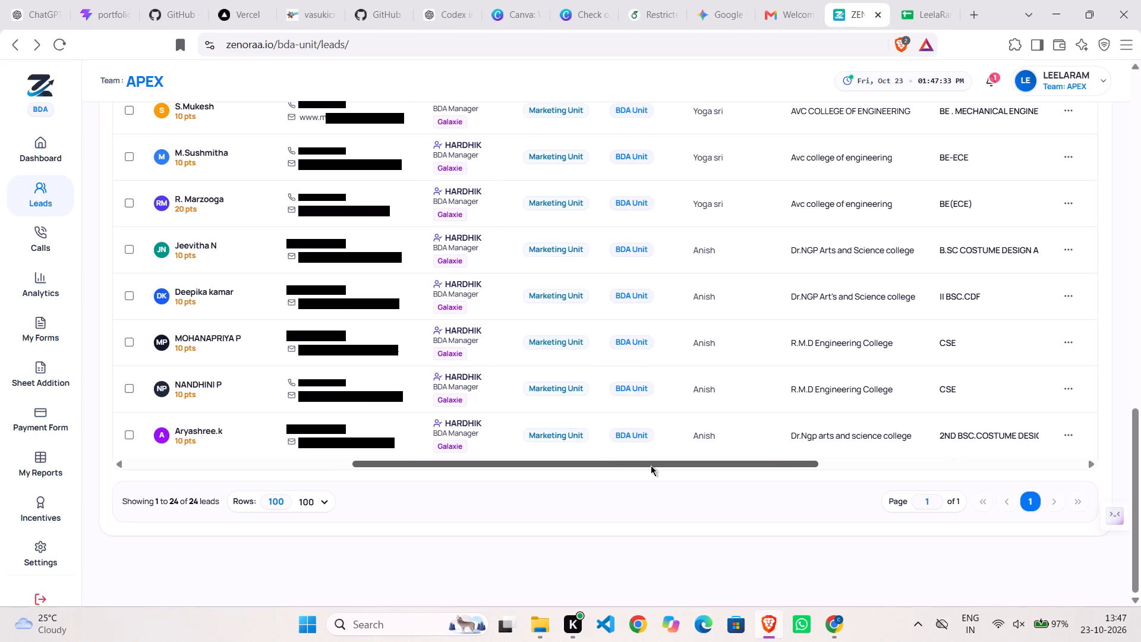
pyautogui.scroll(1, 651, 465)
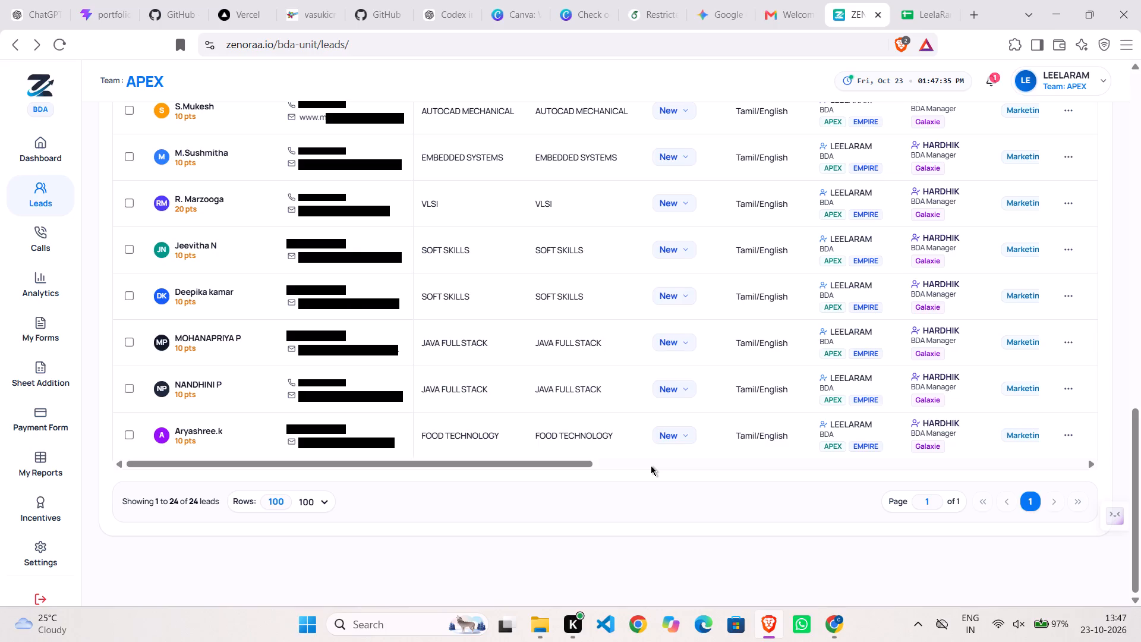
pyautogui.hscroll(-7, 651, 465)
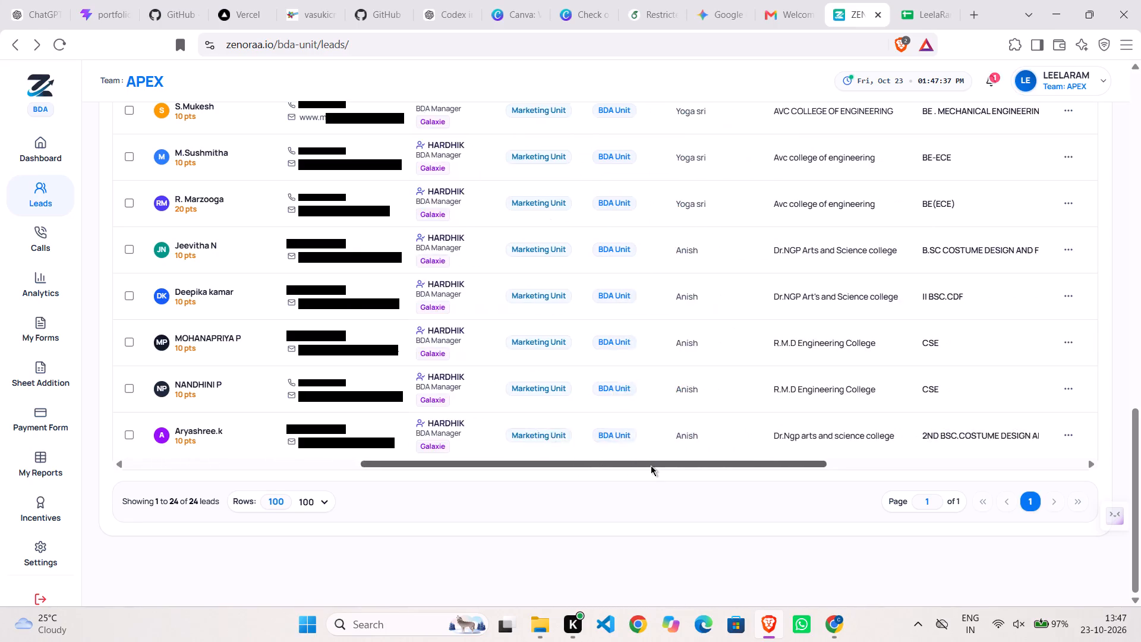
pyautogui.hscroll(-1, 651, 465)
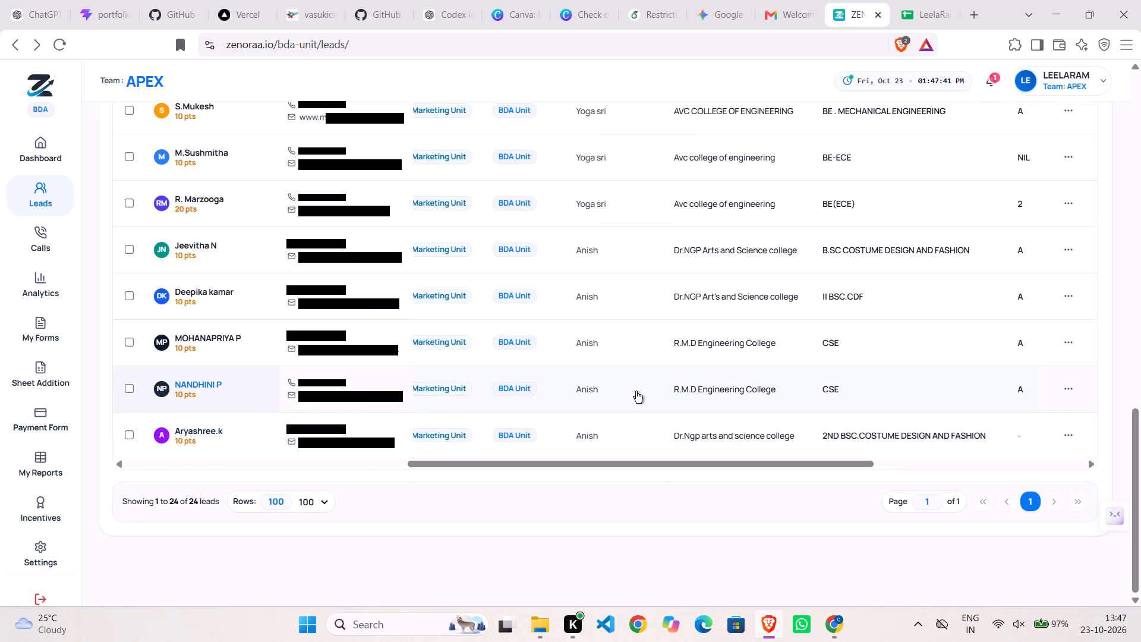
pyautogui.hscroll(-1, 636, 391)
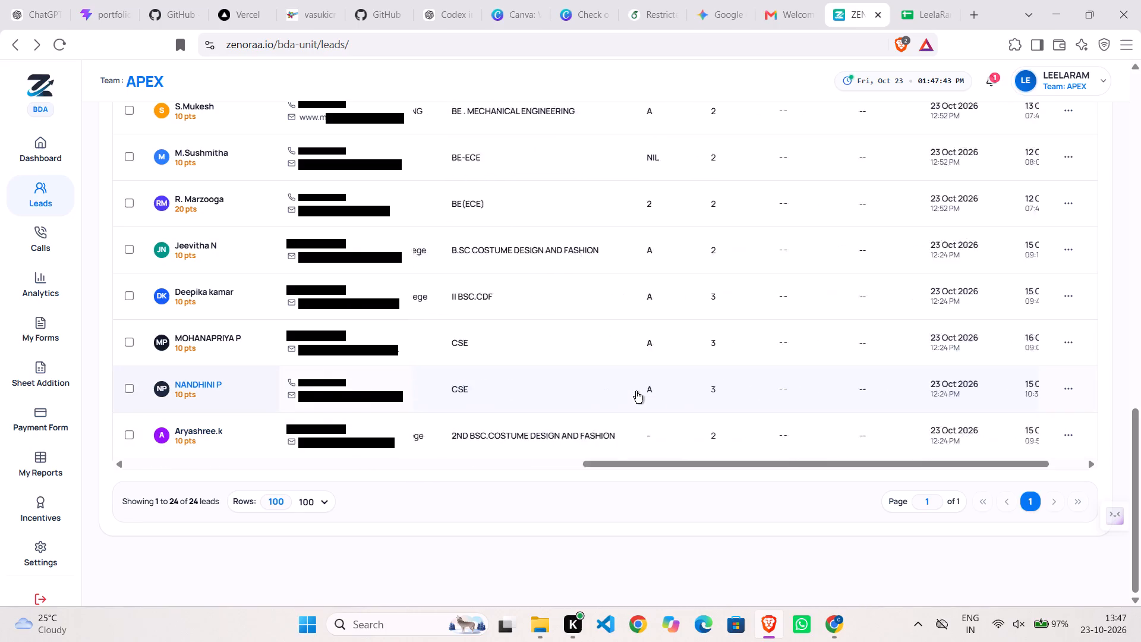
pyautogui.hscroll(9, 636, 391)
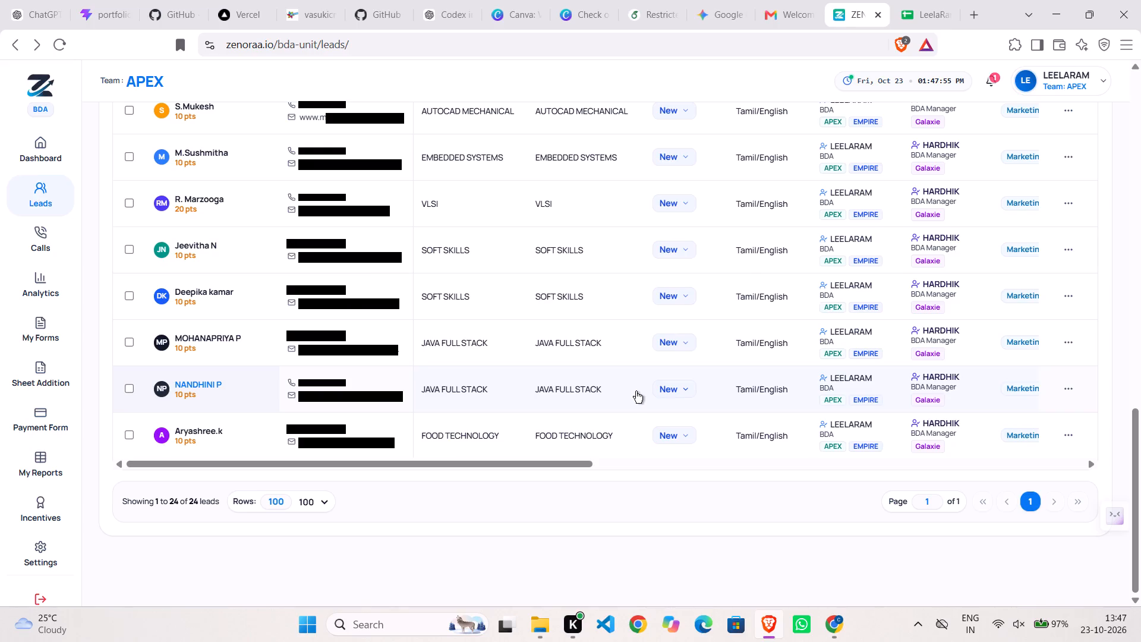
pyautogui.rightClick(636, 391)
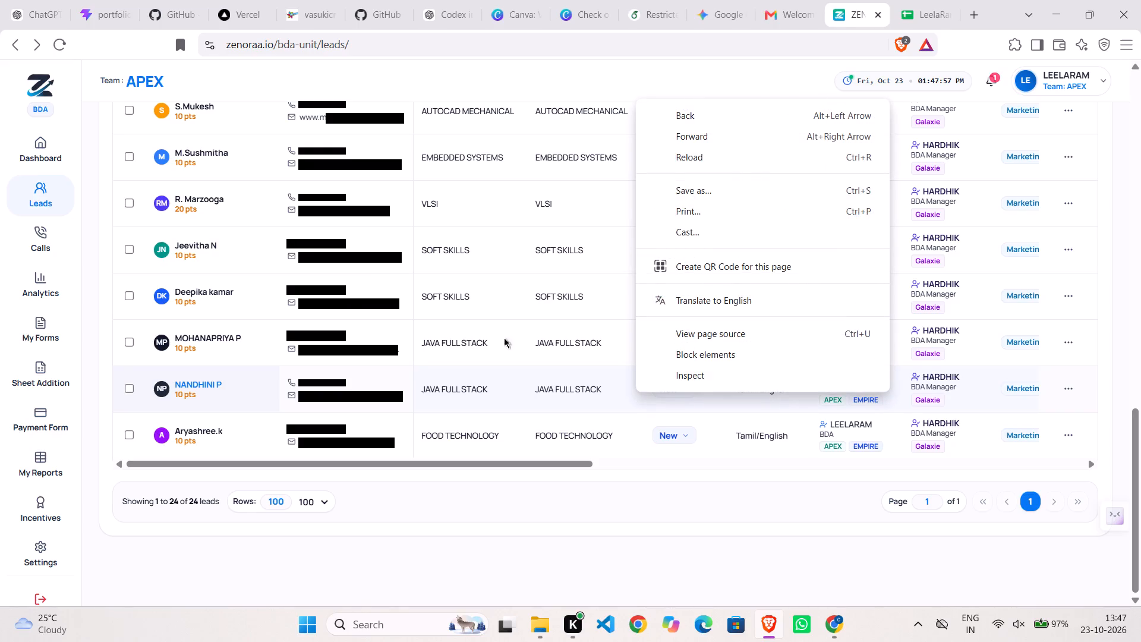
pyautogui.click(631, 543)
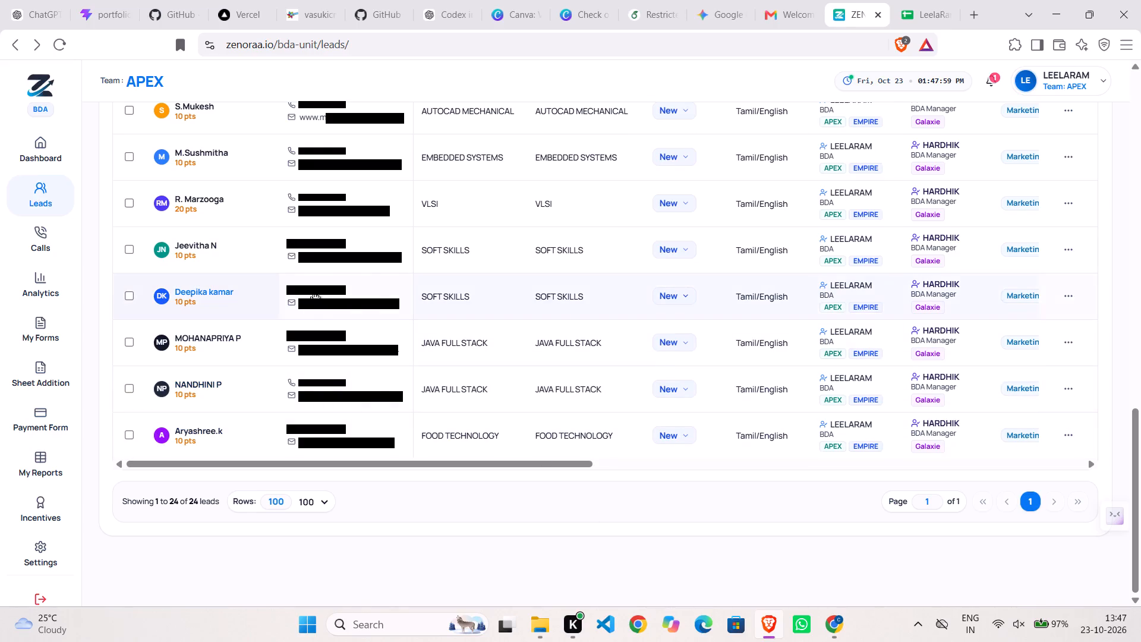
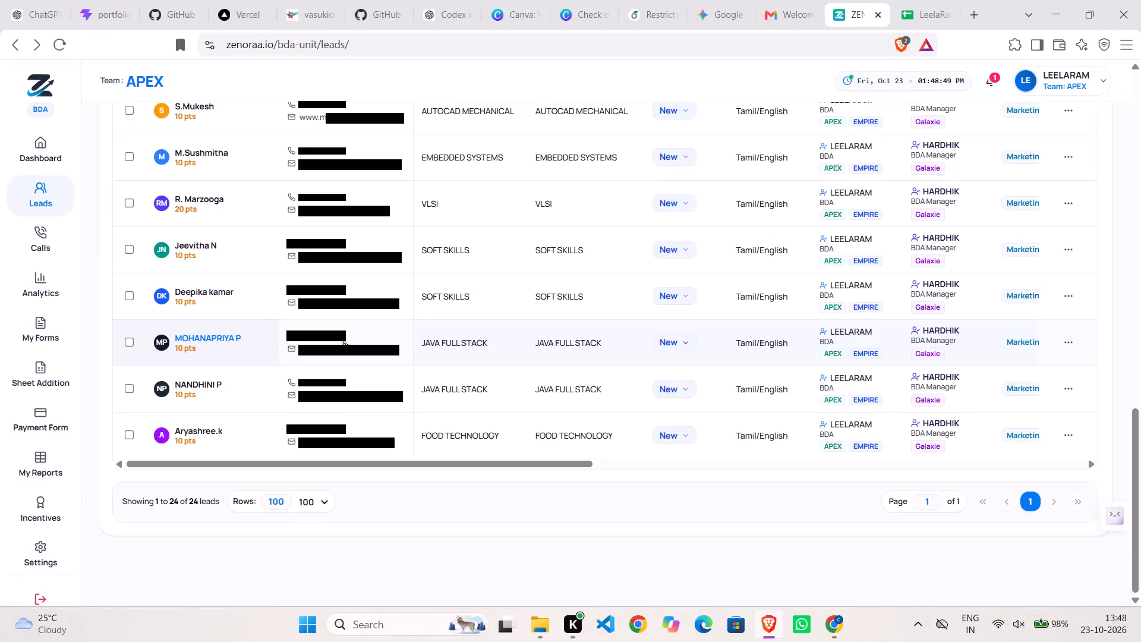
# Review the status, assignment, source unit, original owner, college, department, year and date details of the new leads at the end of the list.
pyautogui.scroll(1, 342, 341)
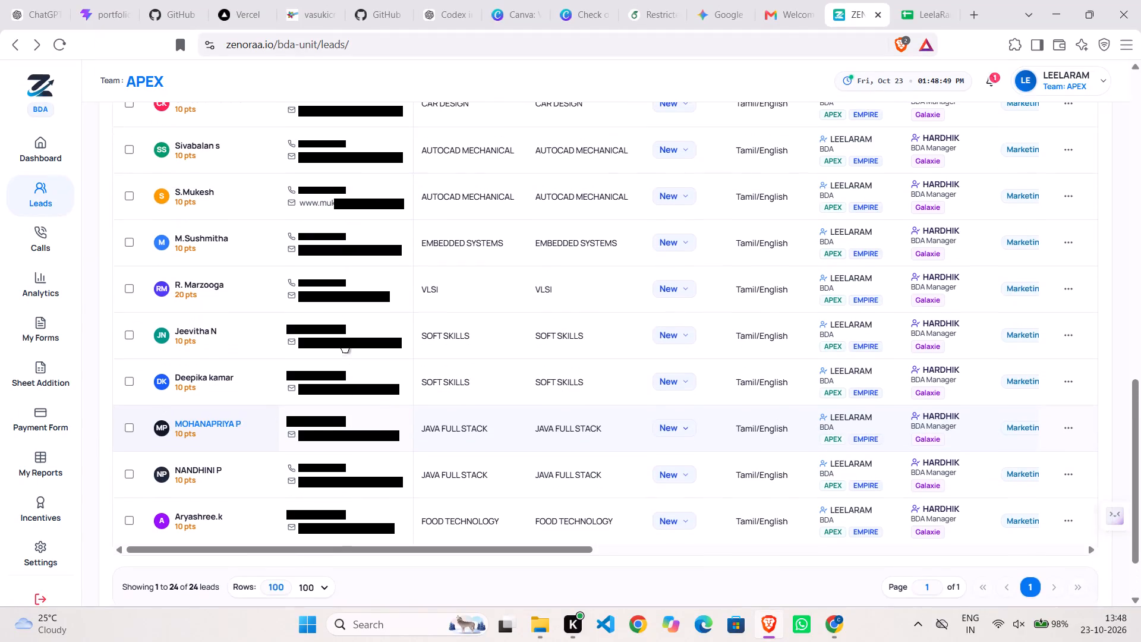
pyautogui.scroll(1, 342, 341)
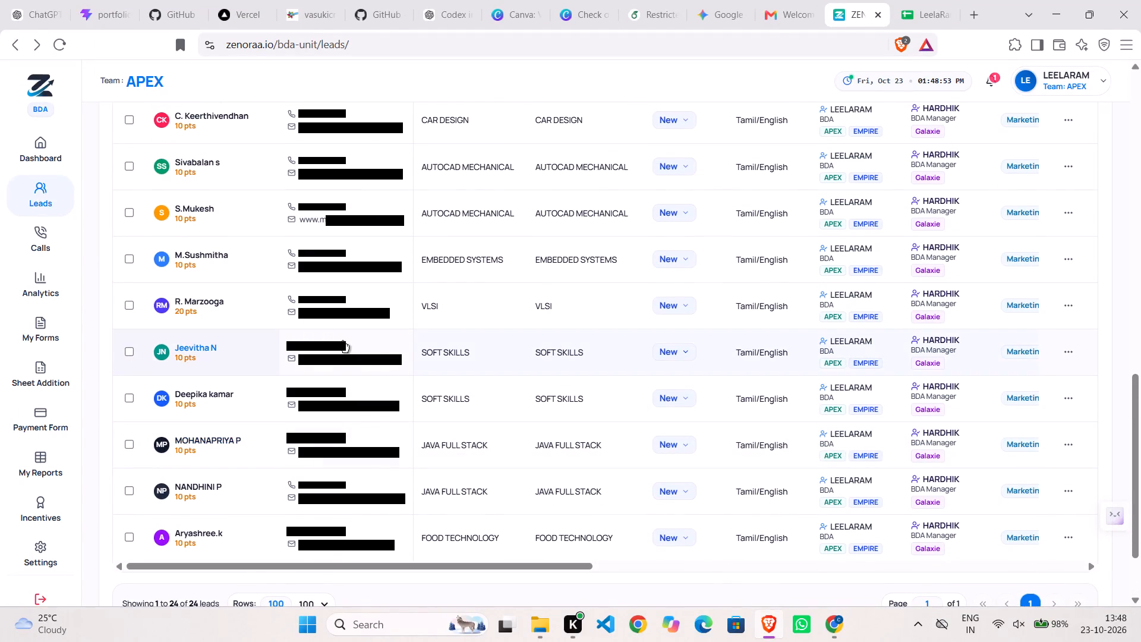
pyautogui.hscroll(-2, 786, 451)
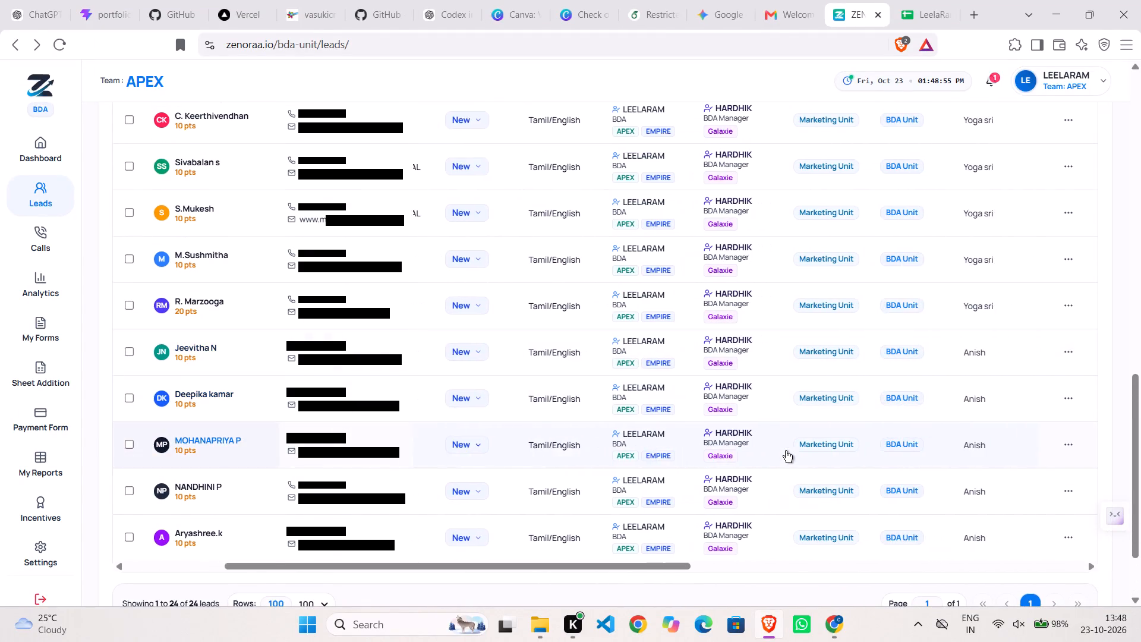
pyautogui.hscroll(-6, 786, 451)
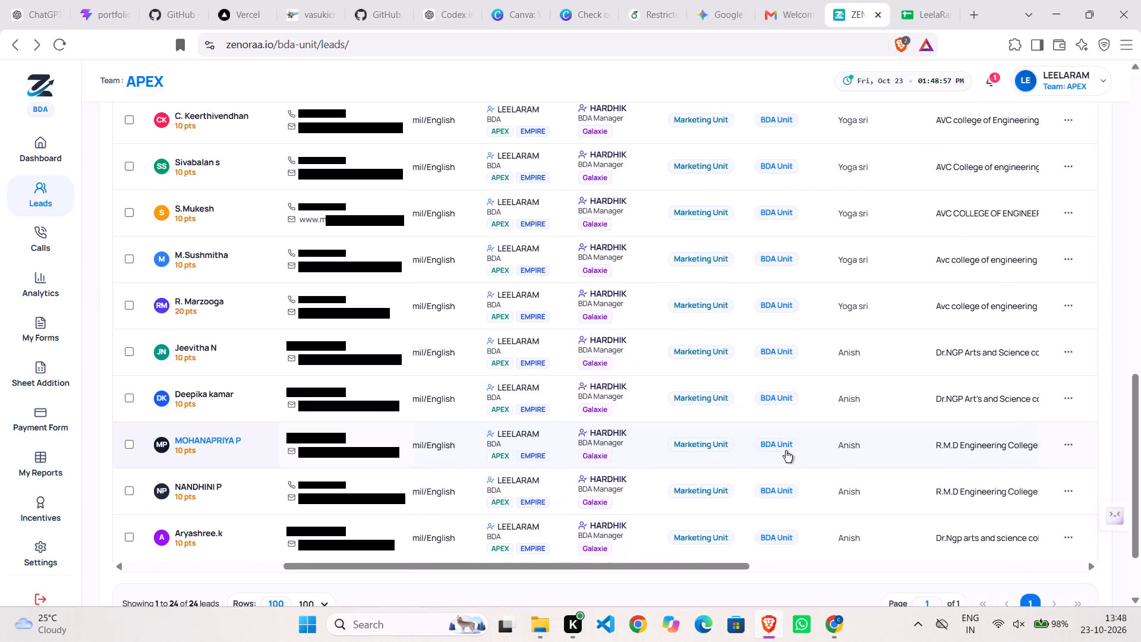
pyautogui.hscroll(-5, 786, 451)
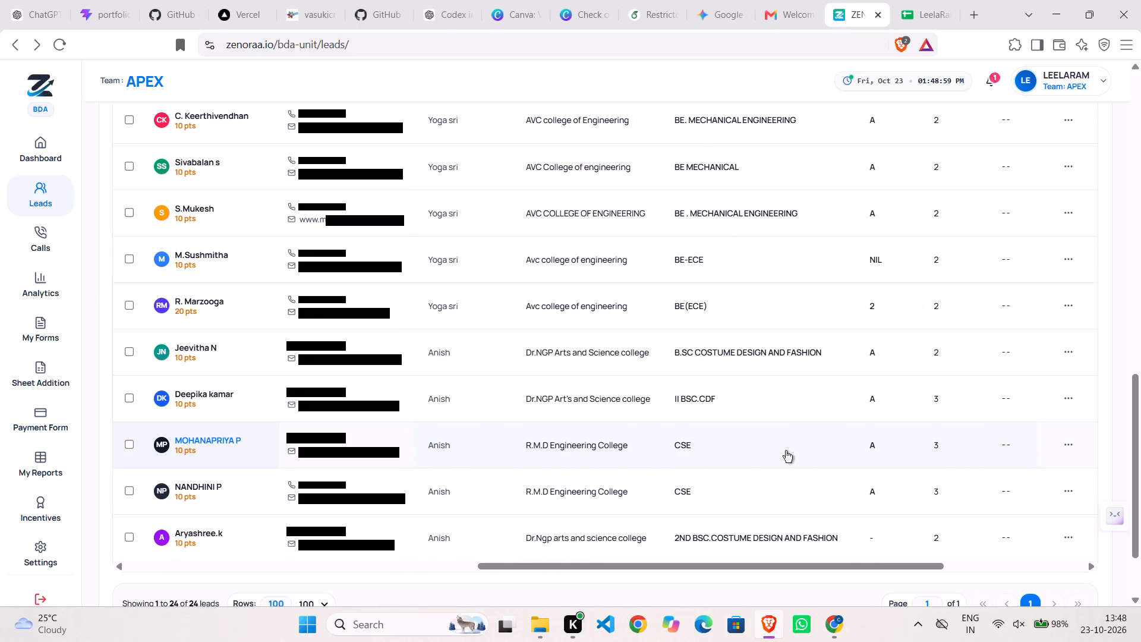
pyautogui.hscroll(-3, 786, 451)
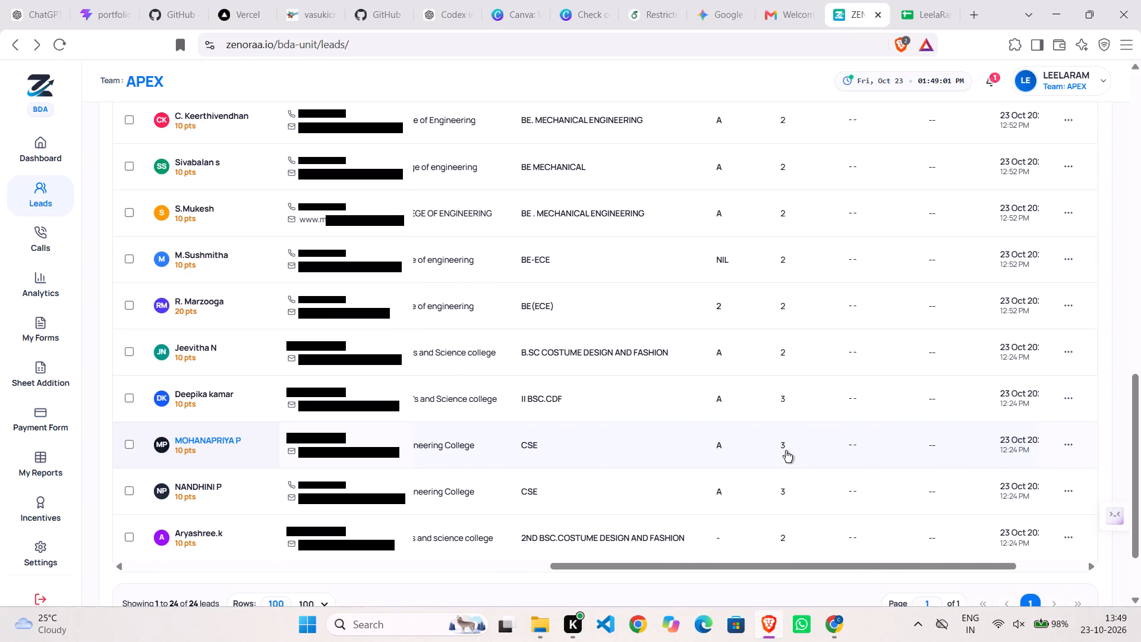
pyautogui.hscroll(1, 786, 451)
pyautogui.hscroll(-2, 786, 451)
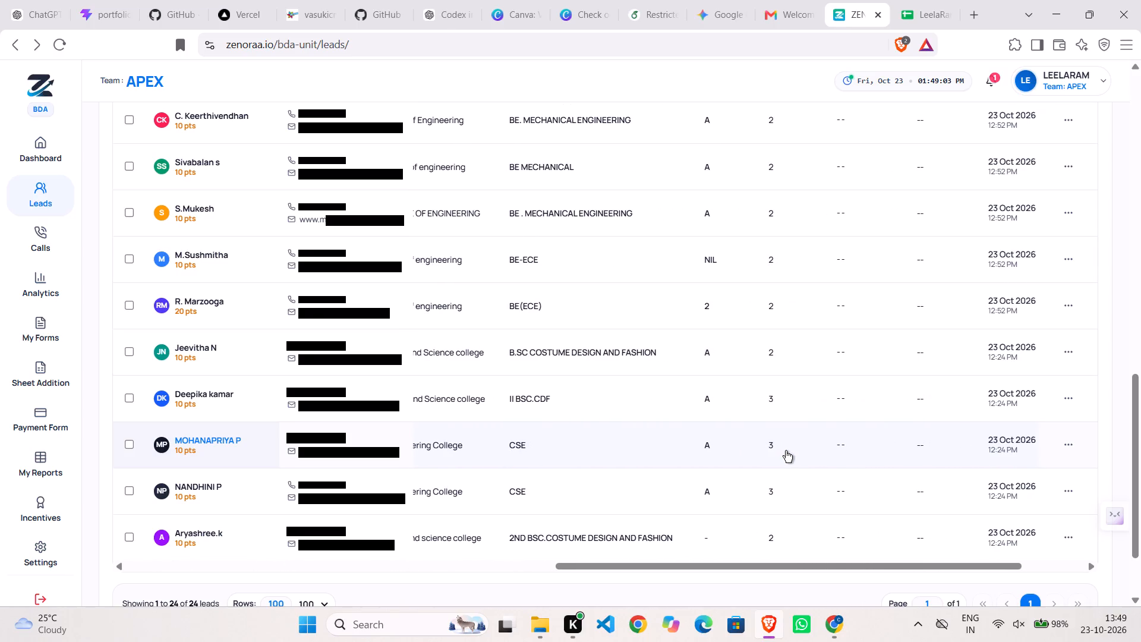
pyautogui.hscroll(-3, 786, 451)
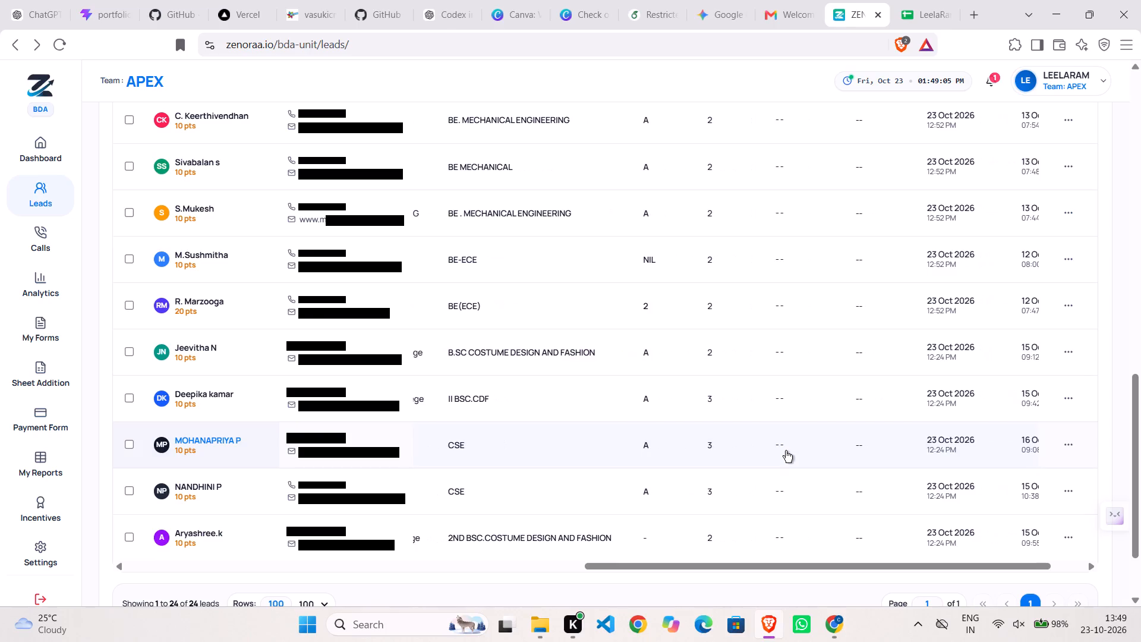
pyautogui.hscroll(-1, 786, 451)
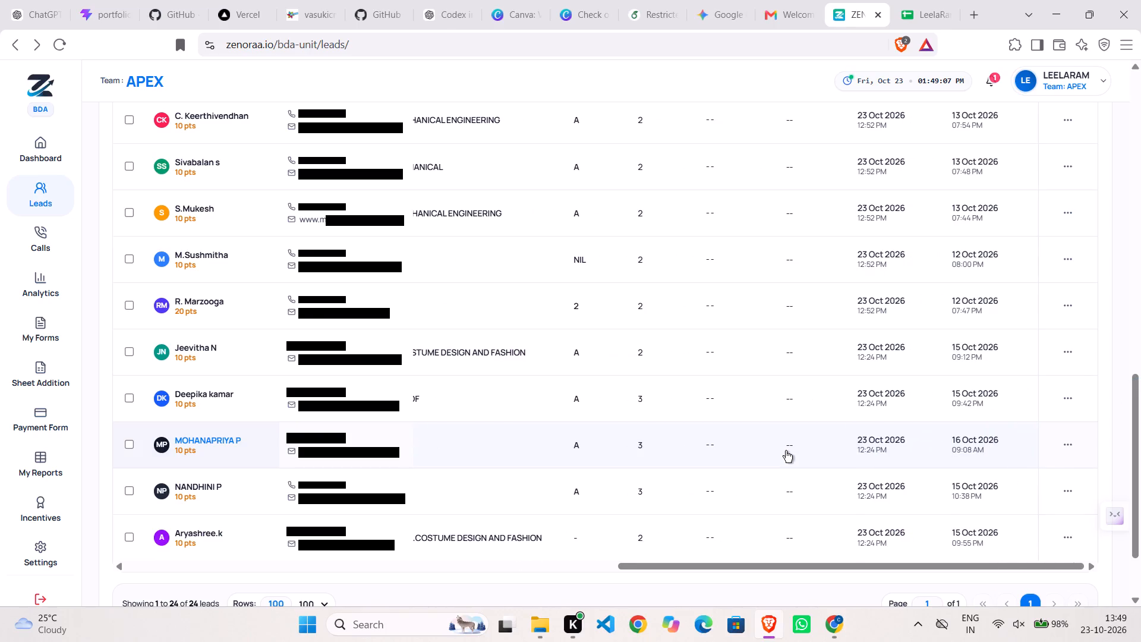
pyautogui.hscroll(2, 786, 451)
pyautogui.hscroll(-3, 786, 451)
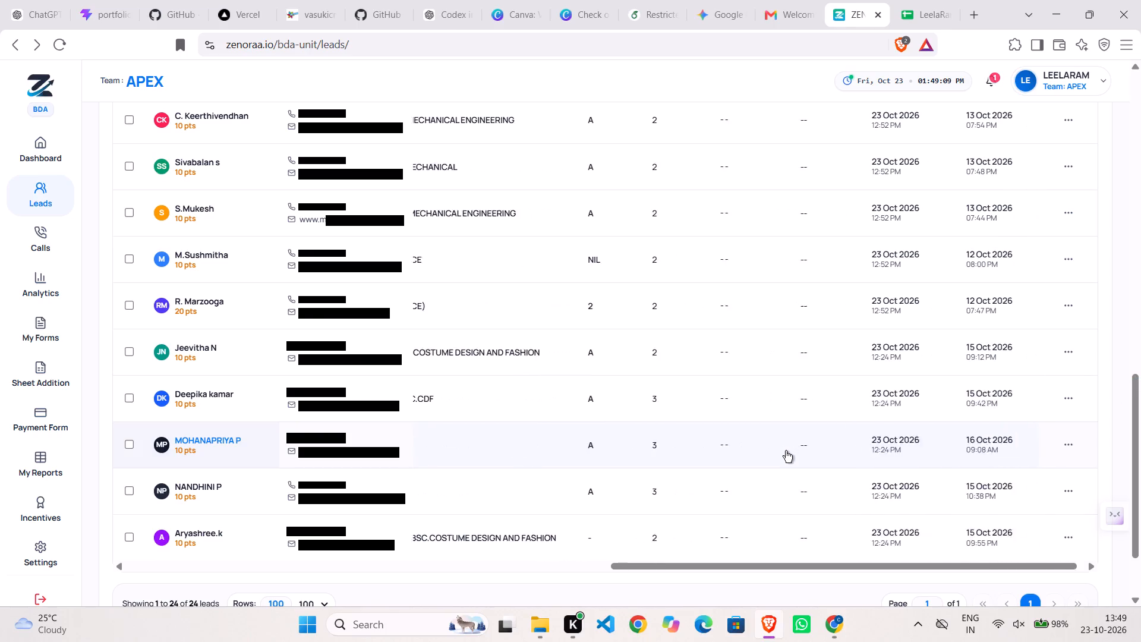
pyautogui.hscroll(-1, 786, 451)
pyautogui.hscroll(5, 786, 451)
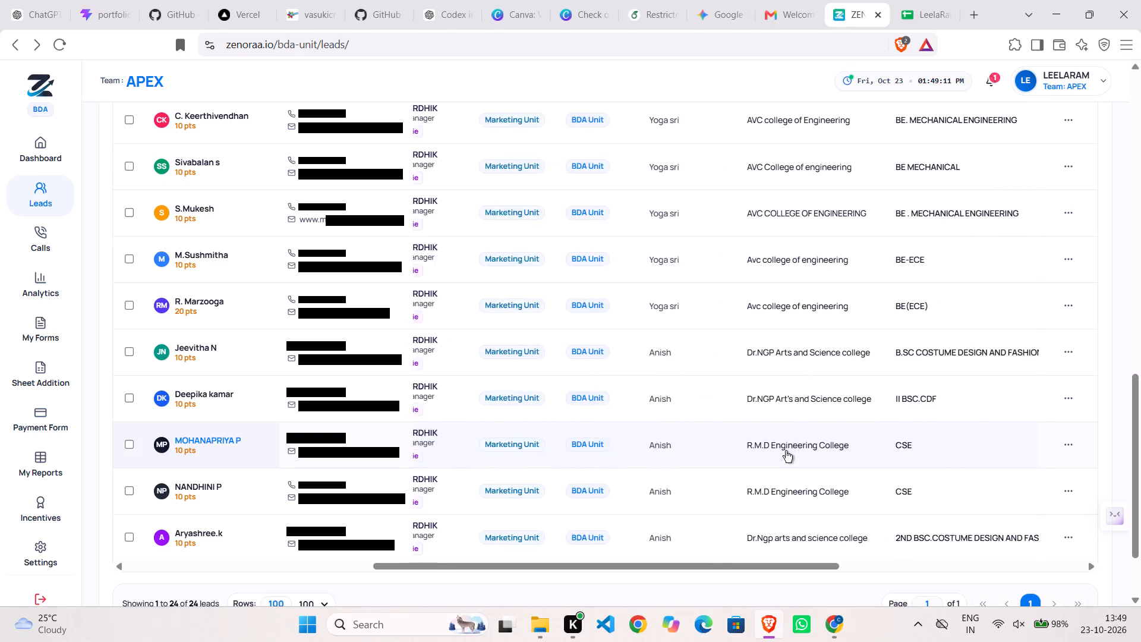
pyautogui.hscroll(3, 786, 451)
# Recheck the original owner, college and department of the last new leads, along with their domain, status and assignee.
pyautogui.hscroll(-3, 786, 451)
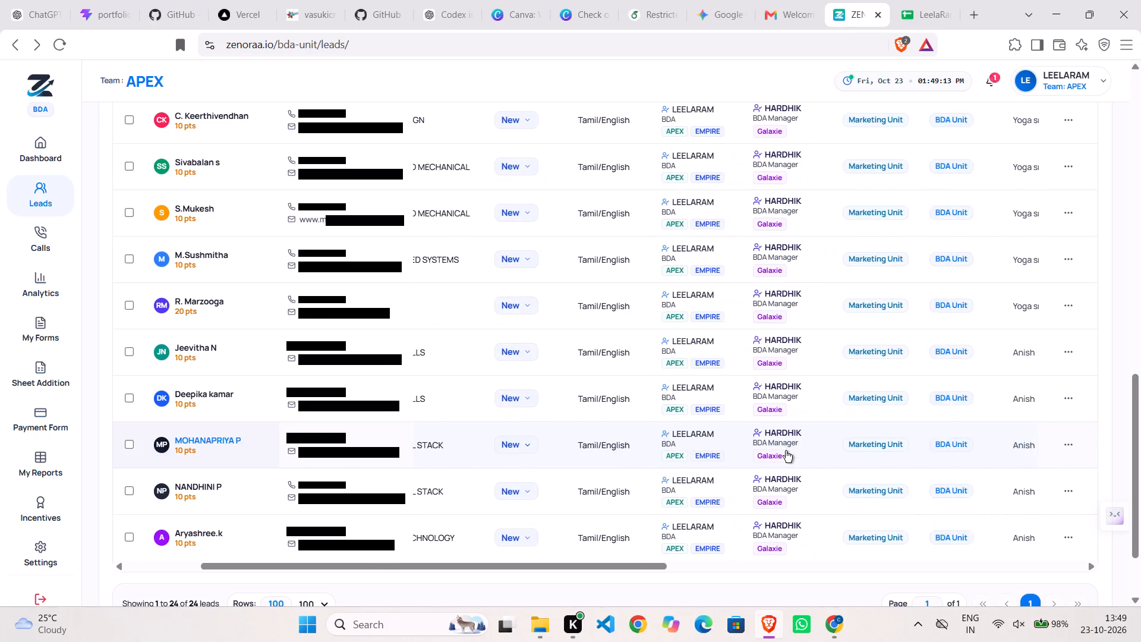
pyautogui.hscroll(-6, 786, 451)
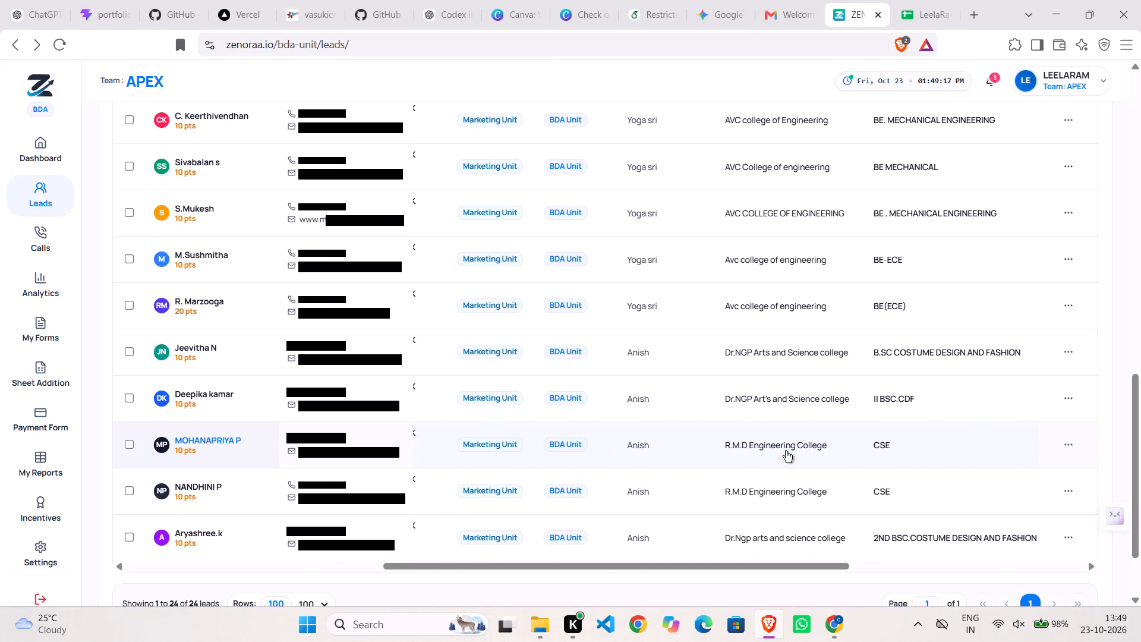
pyautogui.hscroll(-4, 786, 451)
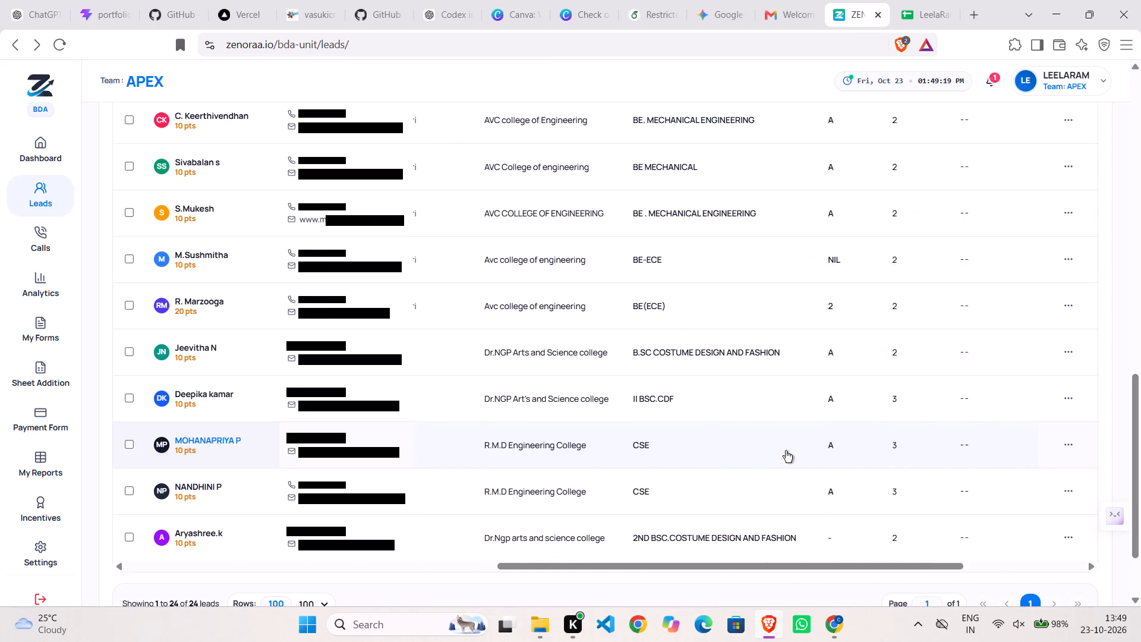
pyautogui.hscroll(-1, 786, 451)
pyautogui.hscroll(5, 786, 451)
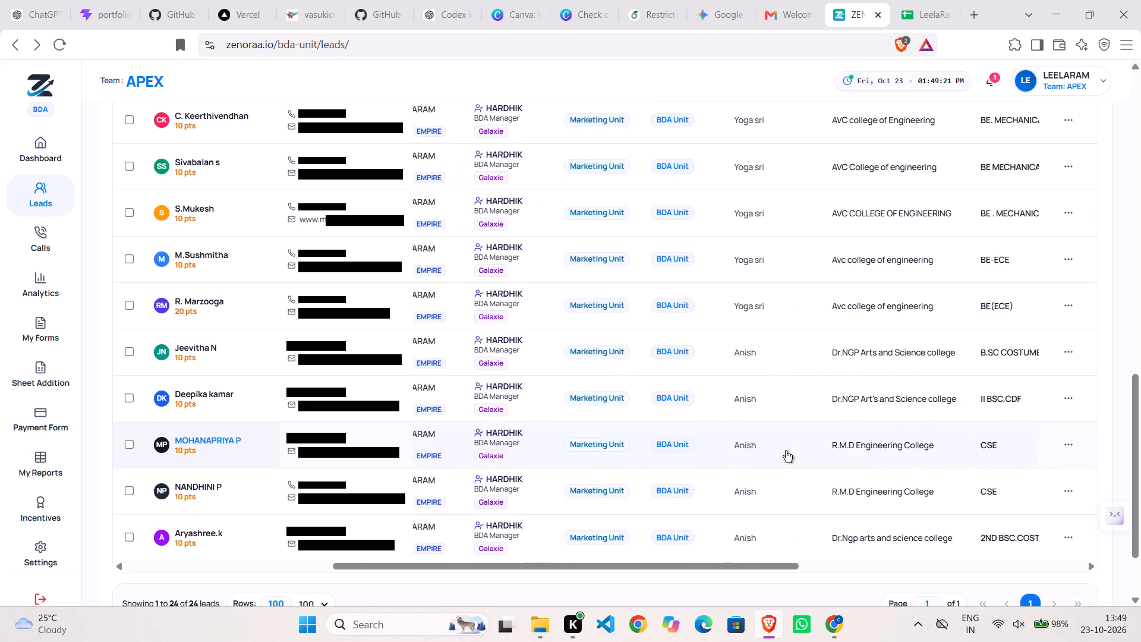
pyautogui.hscroll(4, 786, 451)
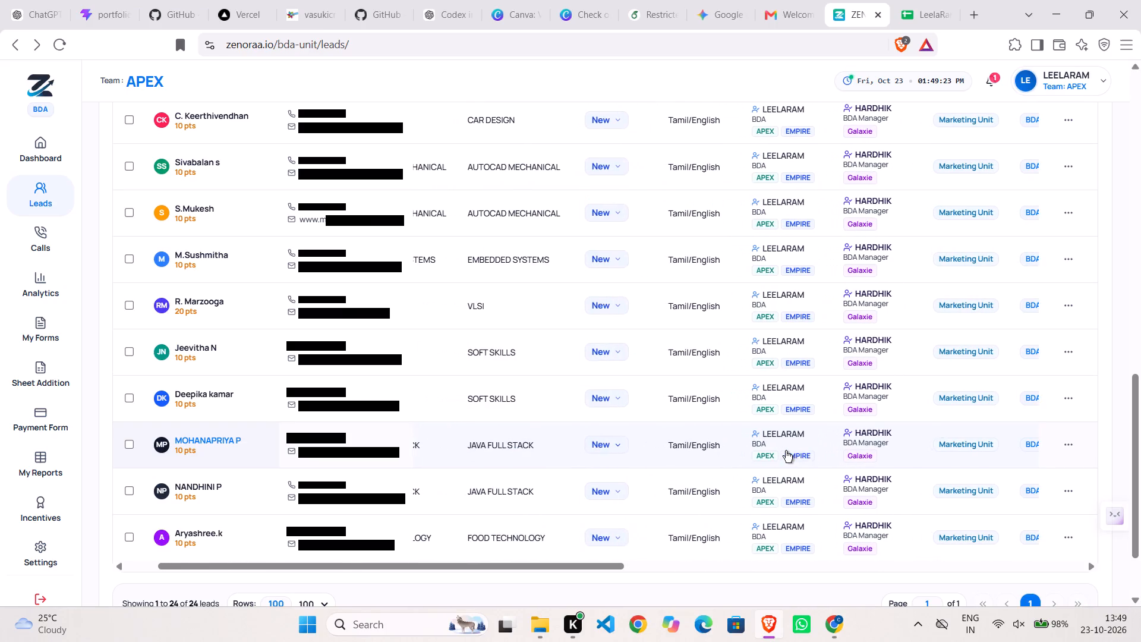
pyautogui.hscroll(1, 786, 451)
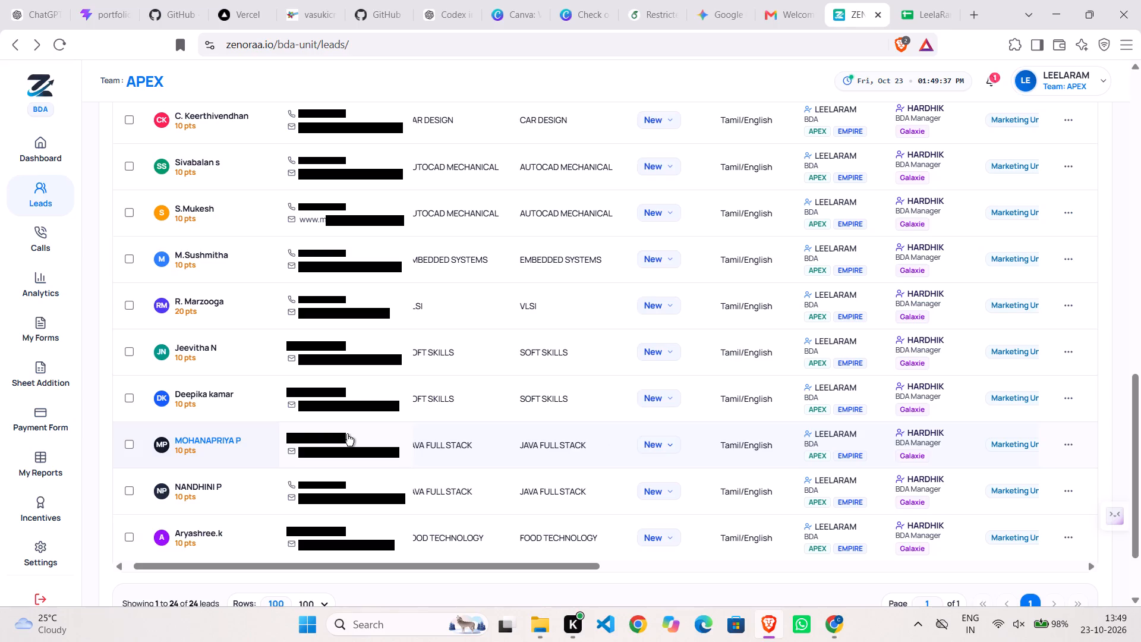
pyautogui.press('-')
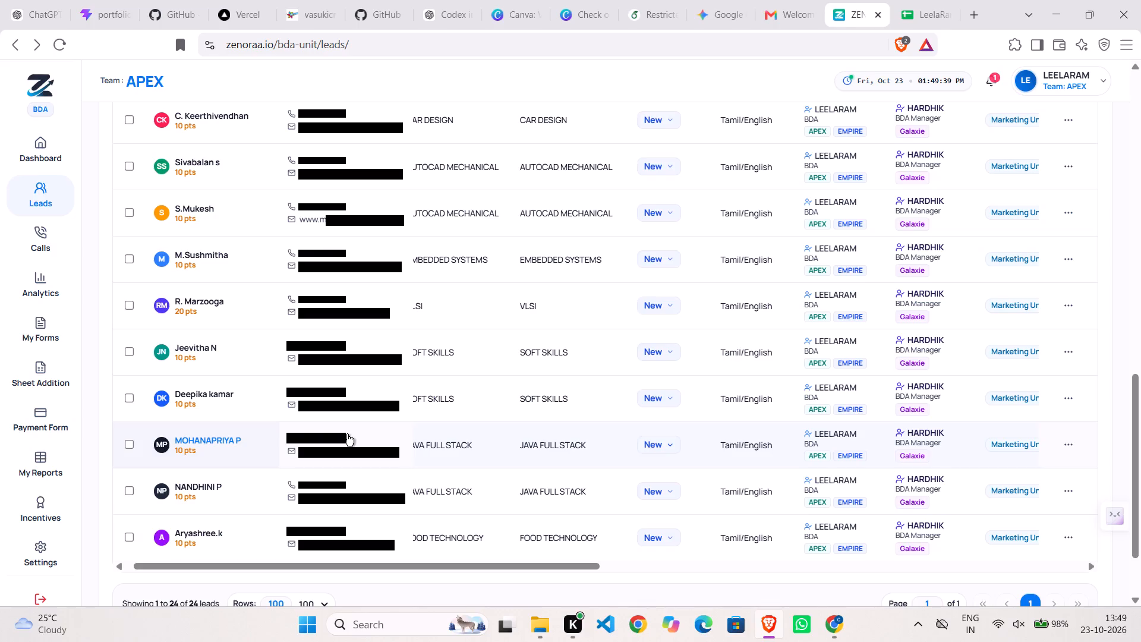
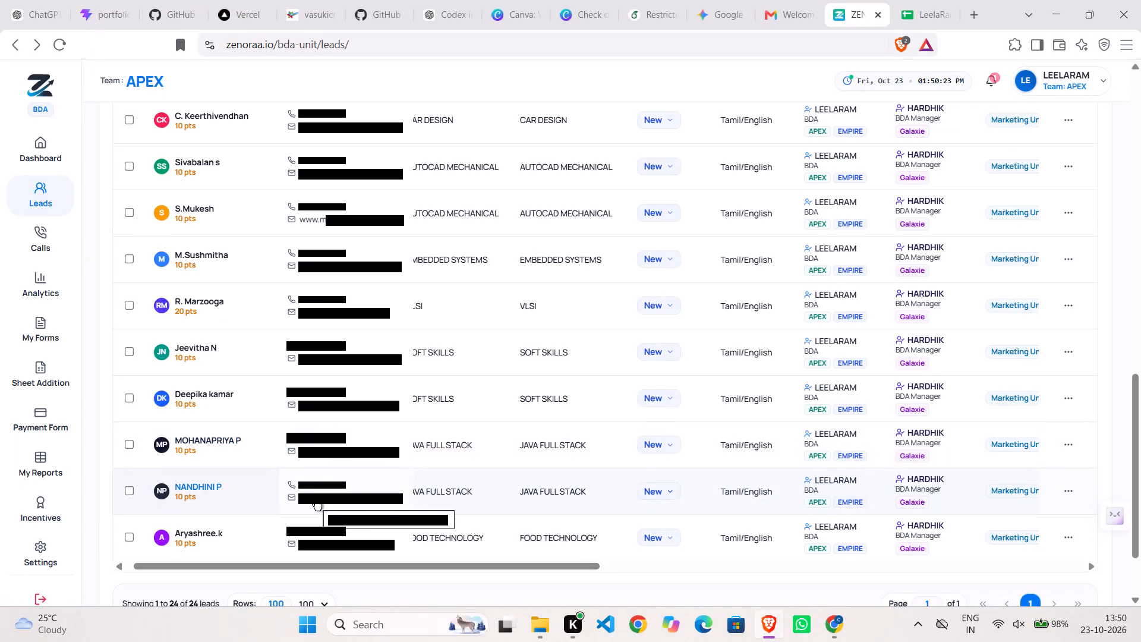
# Examine the assignee, source unit, original owner, college, department and year of the last new leads in the list.
pyautogui.hscroll(2, 315, 499)
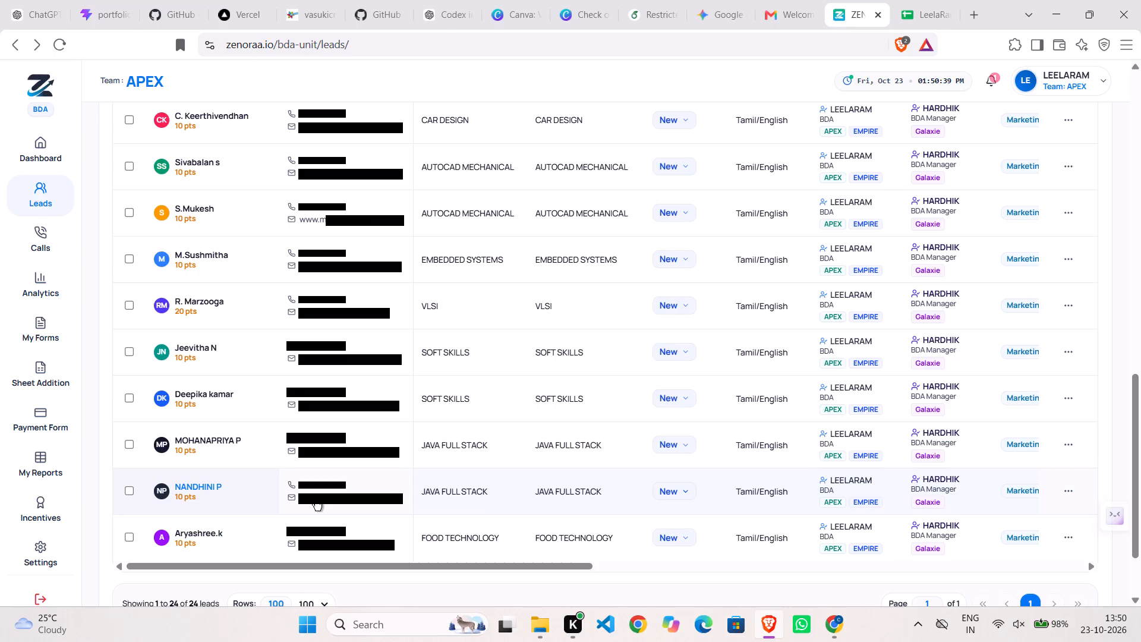
pyautogui.scroll(-1, 315, 499)
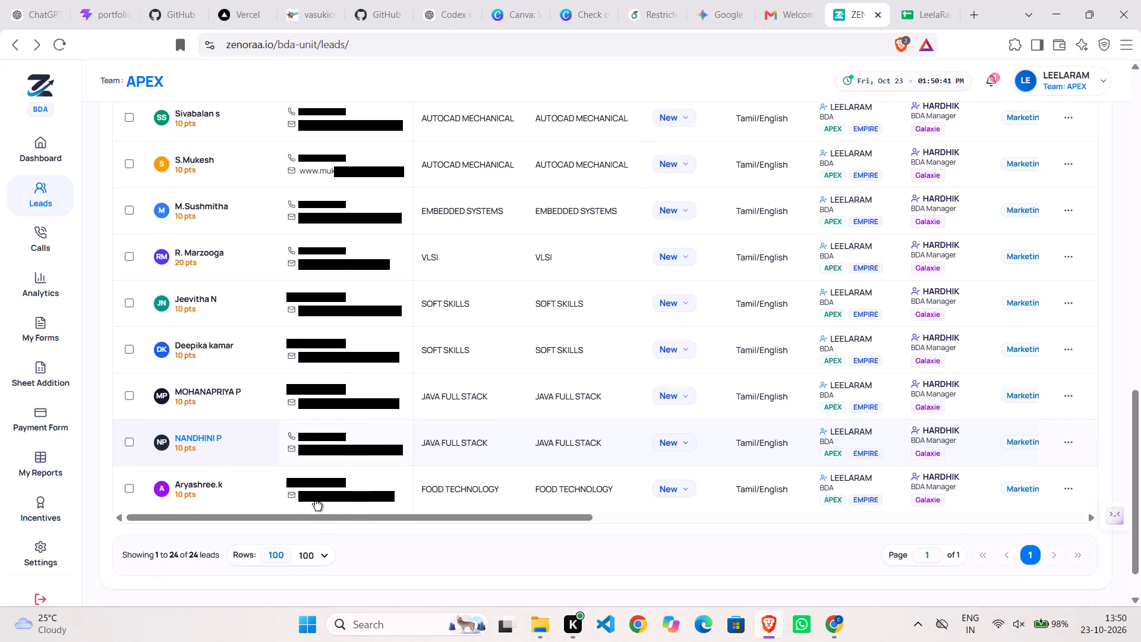
pyautogui.scroll(-1, 315, 499)
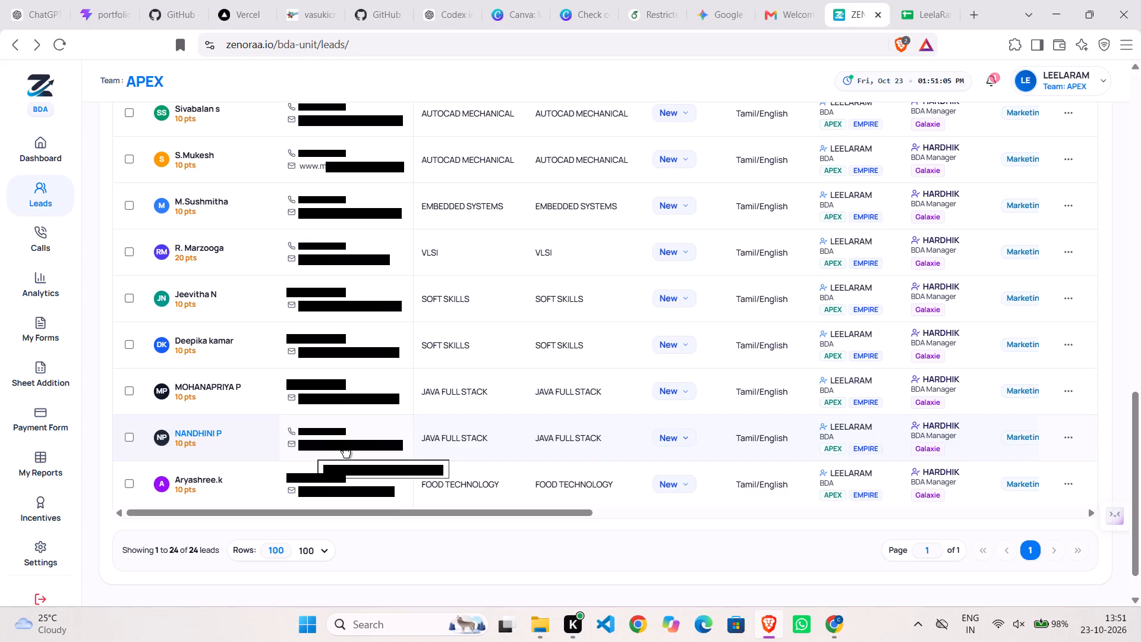
pyautogui.hscroll(-5, 343, 446)
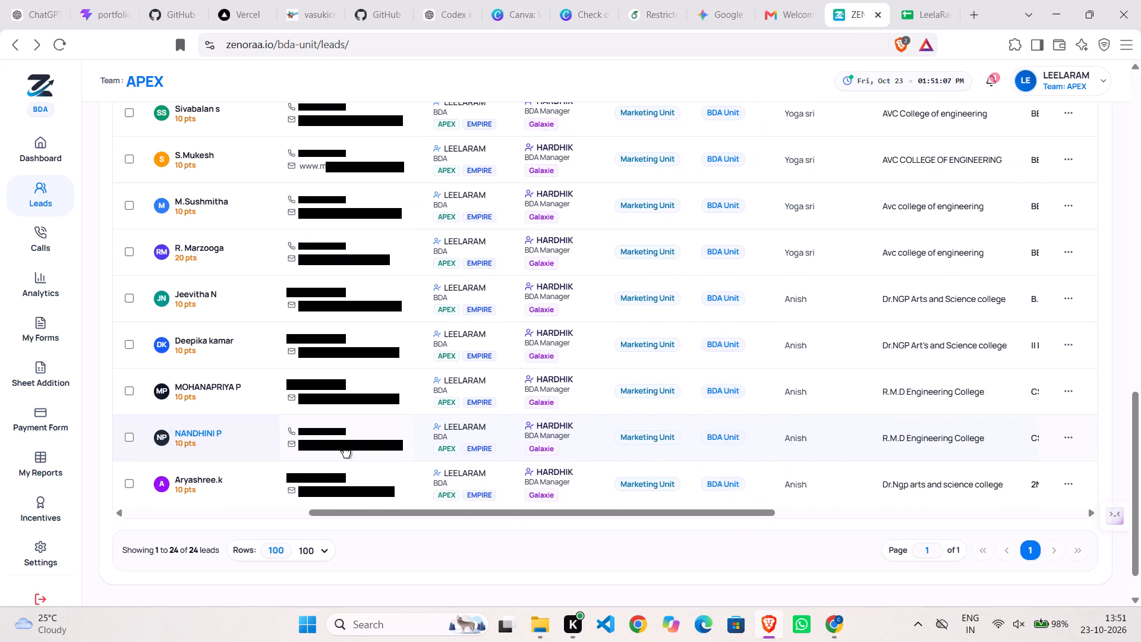
pyautogui.hscroll(-6, 343, 446)
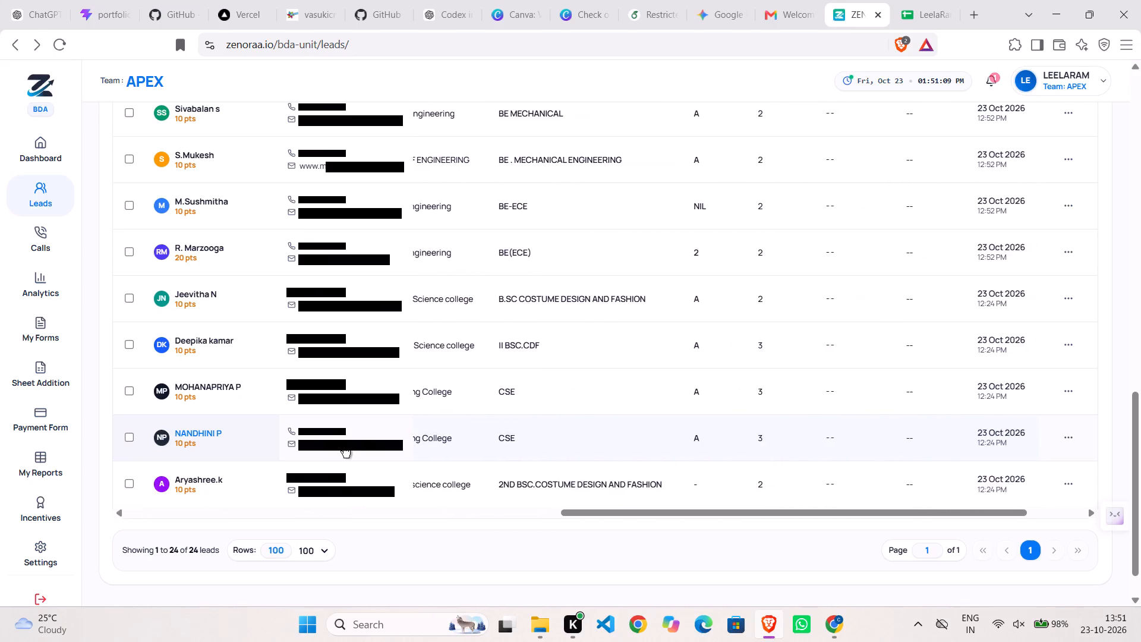
pyautogui.hscroll(1, 343, 446)
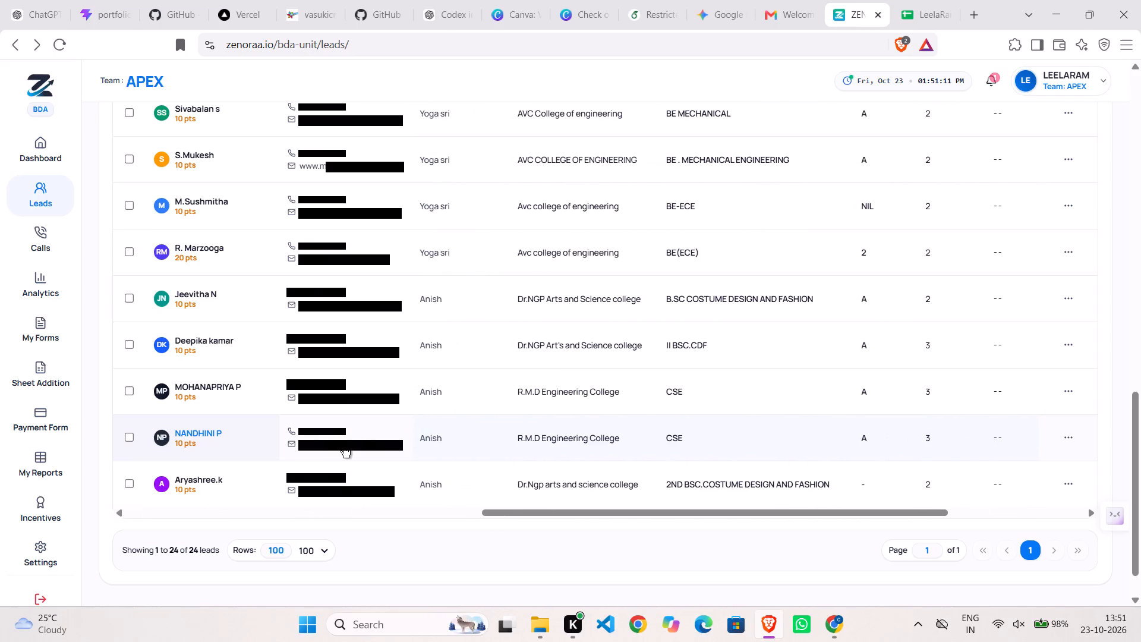
pyautogui.hscroll(1, 343, 446)
pyautogui.hscroll(-4, 343, 446)
pyautogui.hscroll(7, 343, 446)
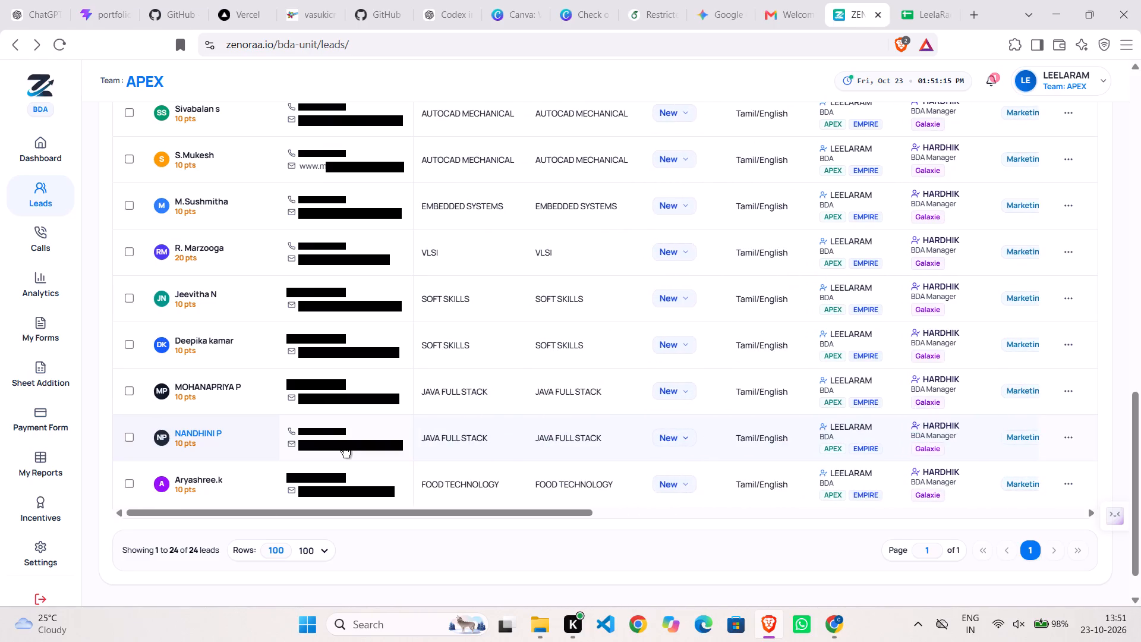
# Check the date columns of the last new leads, along with their language, domain, status and assignee.
pyautogui.hscroll(-12, 343, 446)
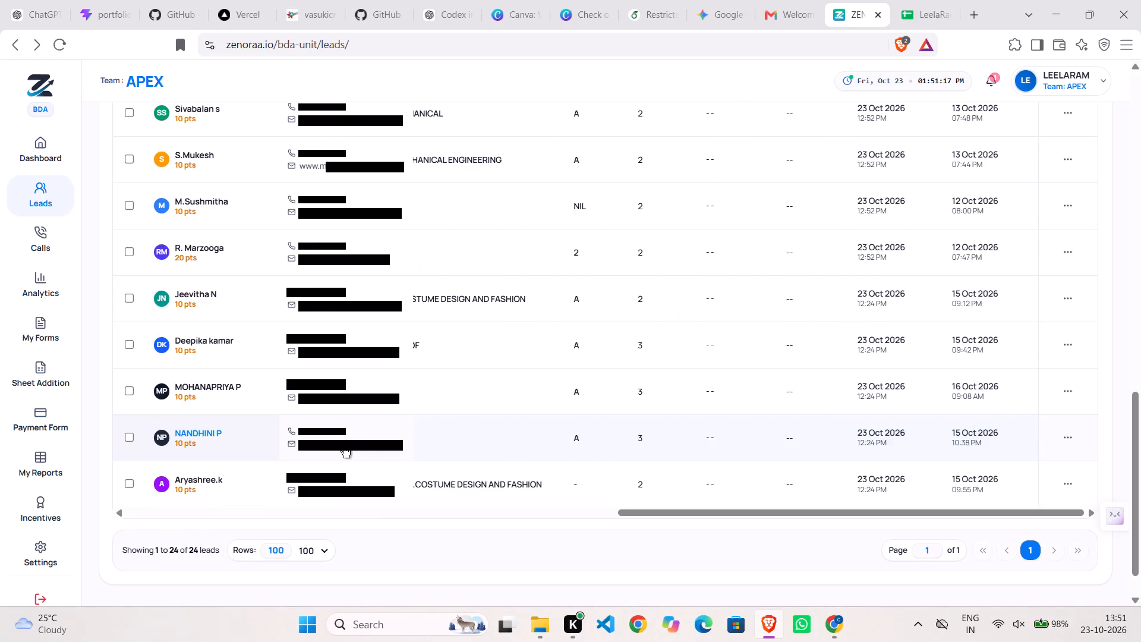
pyautogui.hscroll(5, 343, 446)
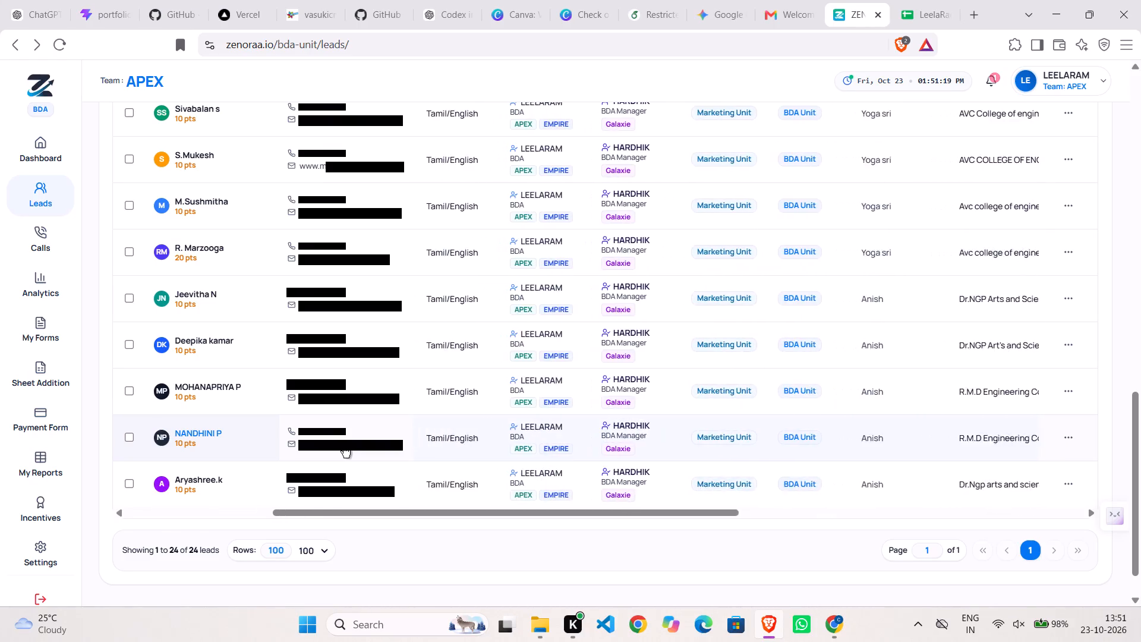
pyautogui.hscroll(4, 343, 446)
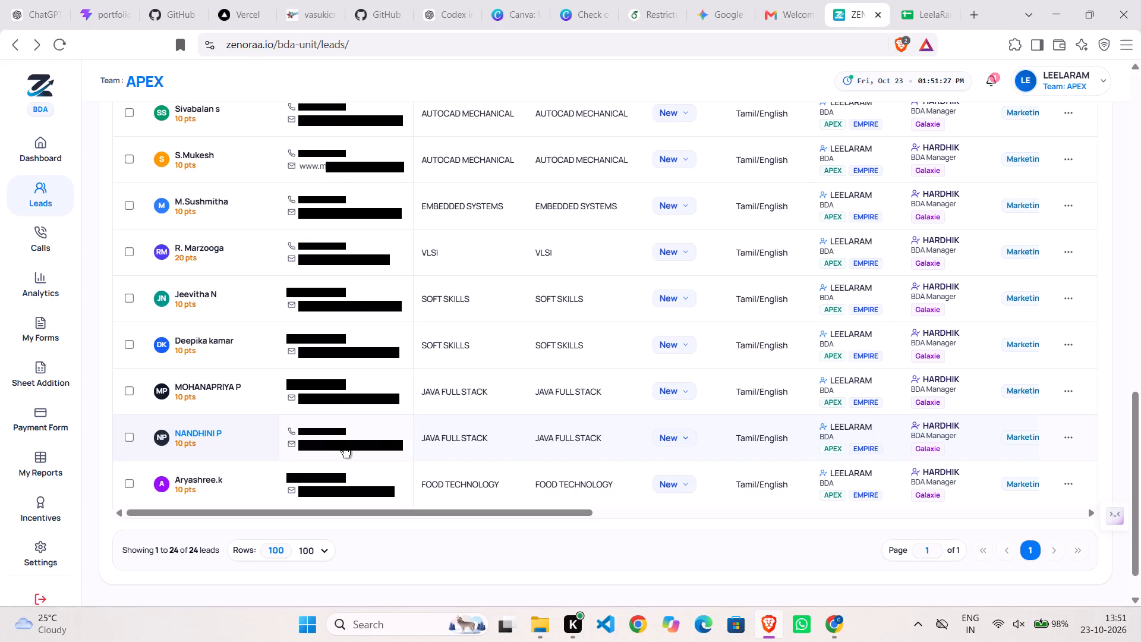
pyautogui.scroll(-1, 343, 446)
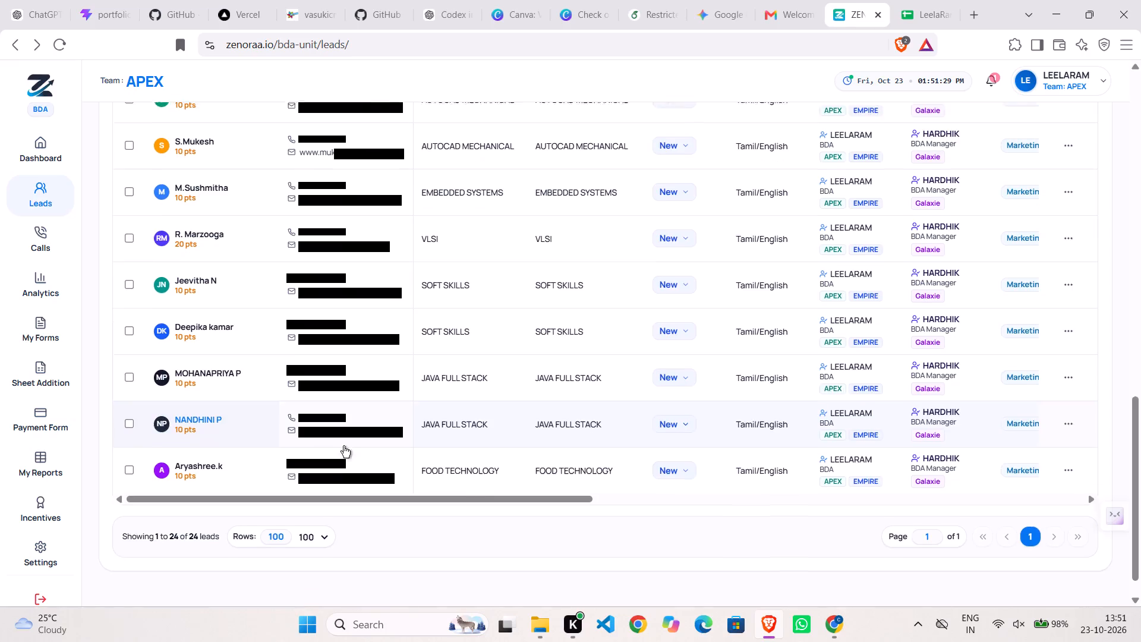
pyautogui.scroll(-2, 343, 446)
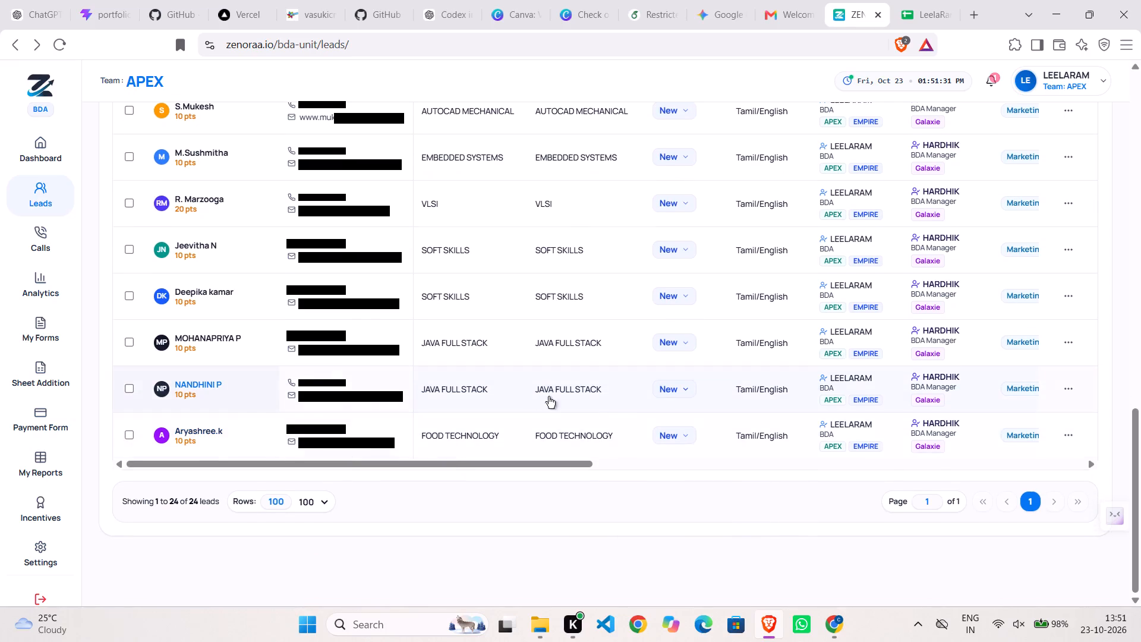
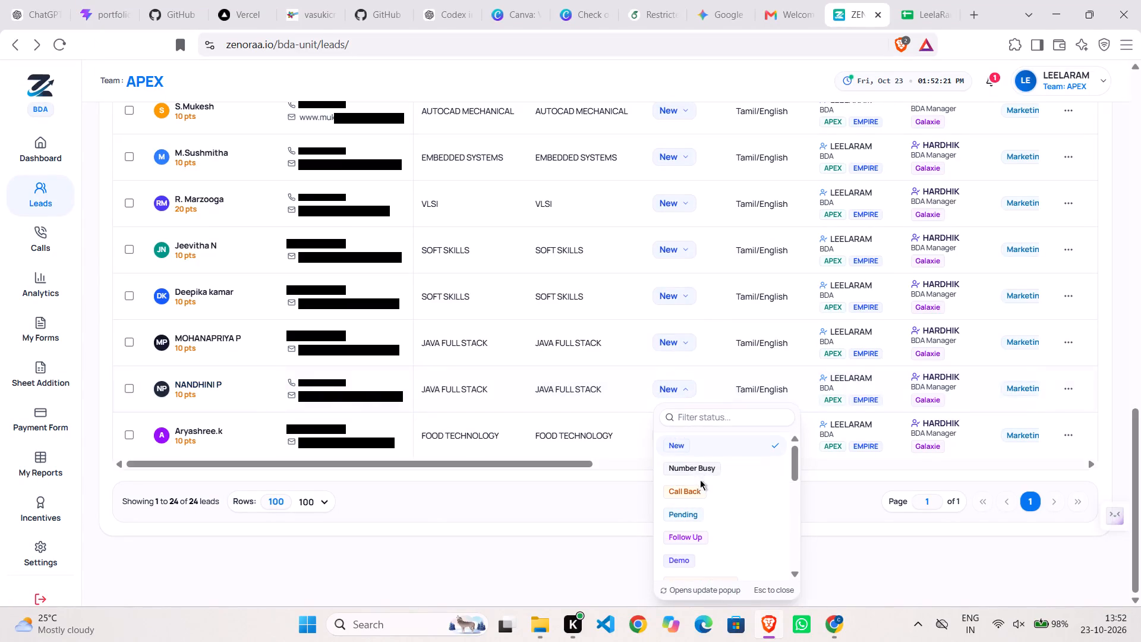
# Update the JAVA FULL STACK lead directly above the last FOOD TECHNOLOGY lead to Call Back with the remark "before 7pm today".
pyautogui.click(688, 489)
pyautogui.click(585, 325)
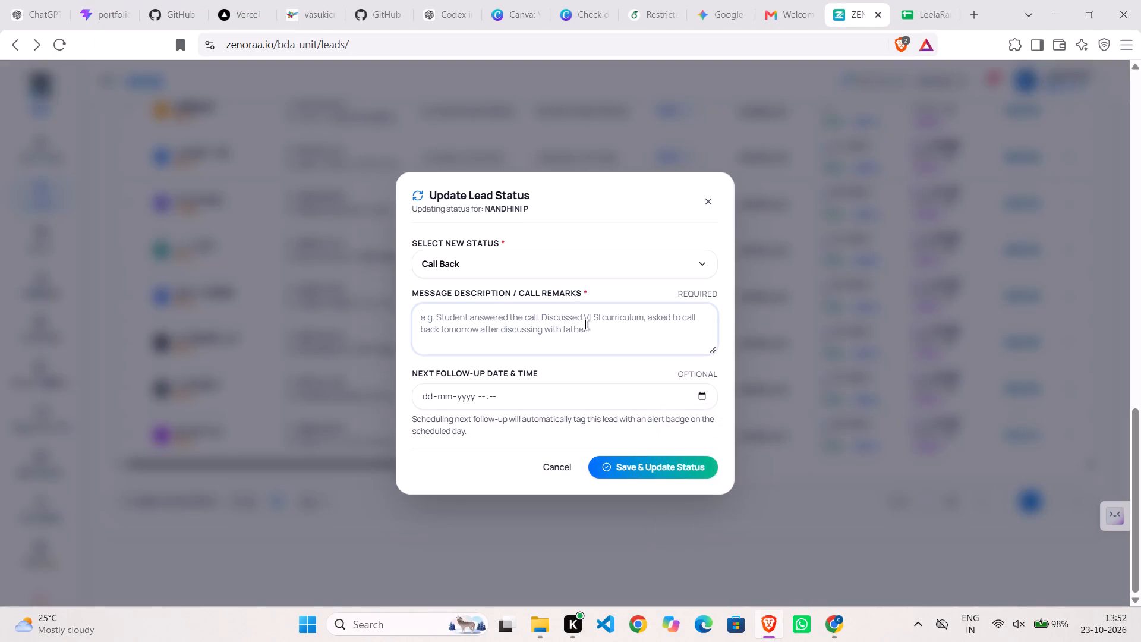
pyautogui.write('before')
pyautogui.press('space')
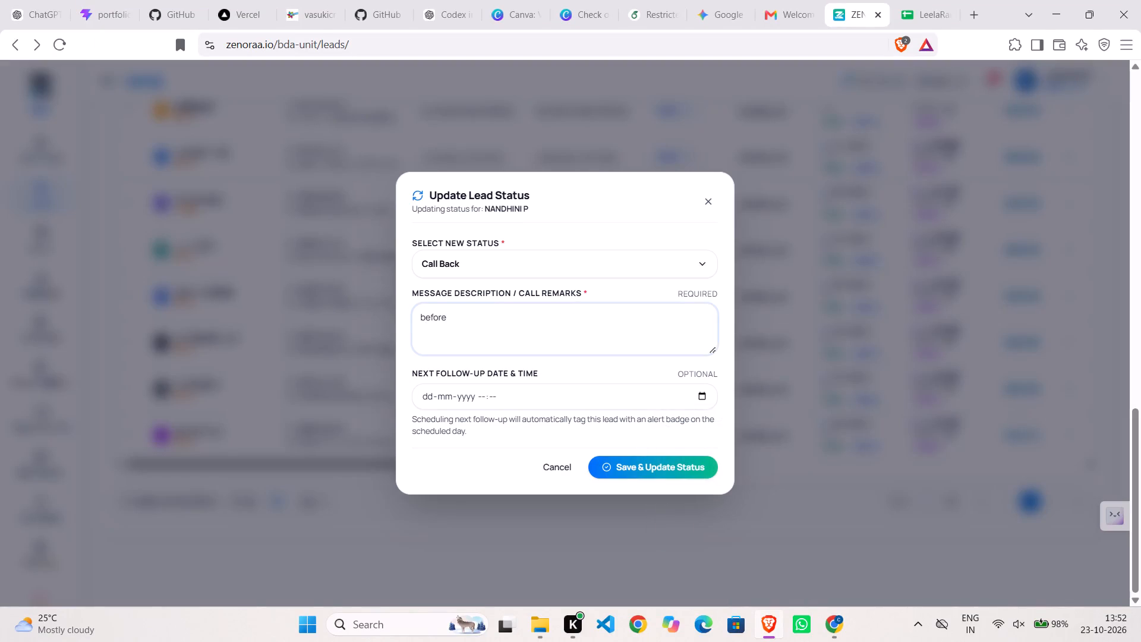
pyautogui.press('7')
pyautogui.write('pm today')
pyautogui.click(626, 476)
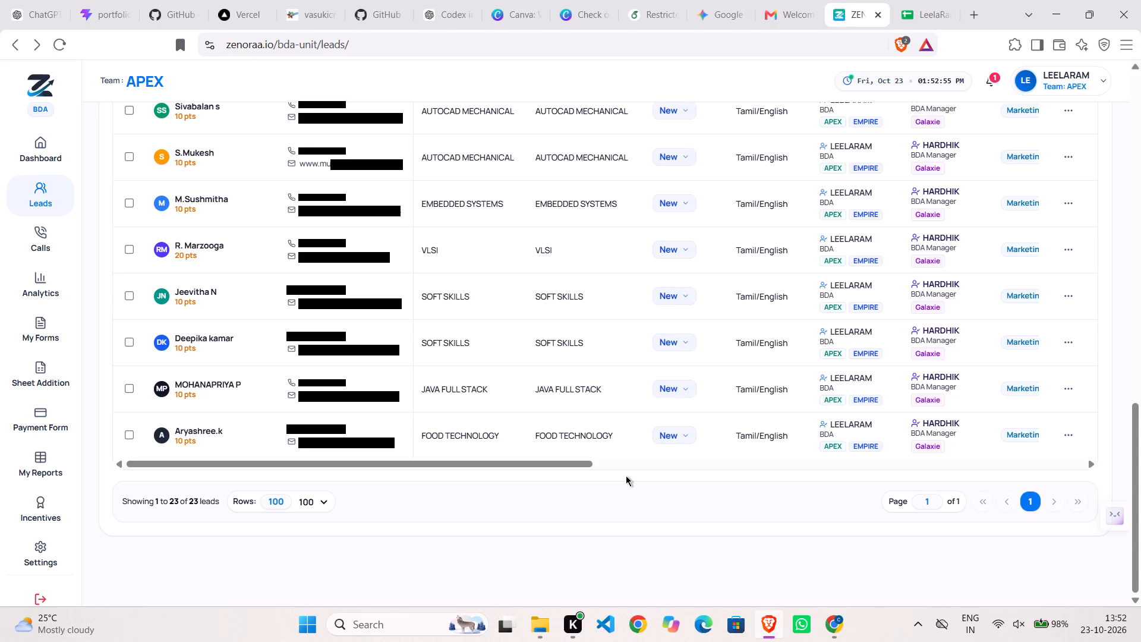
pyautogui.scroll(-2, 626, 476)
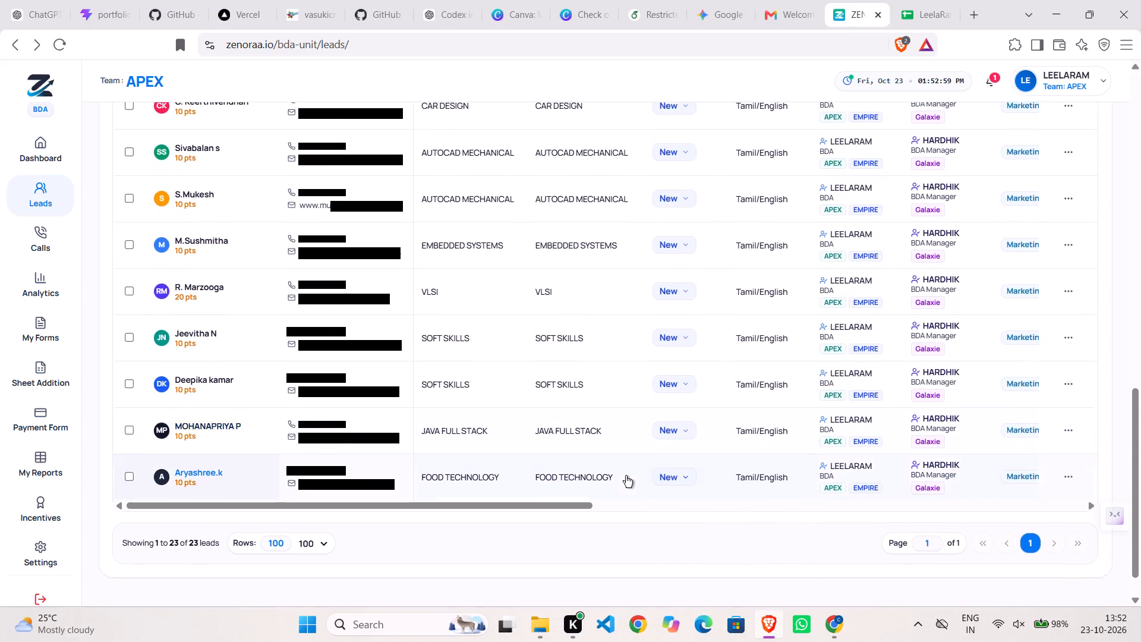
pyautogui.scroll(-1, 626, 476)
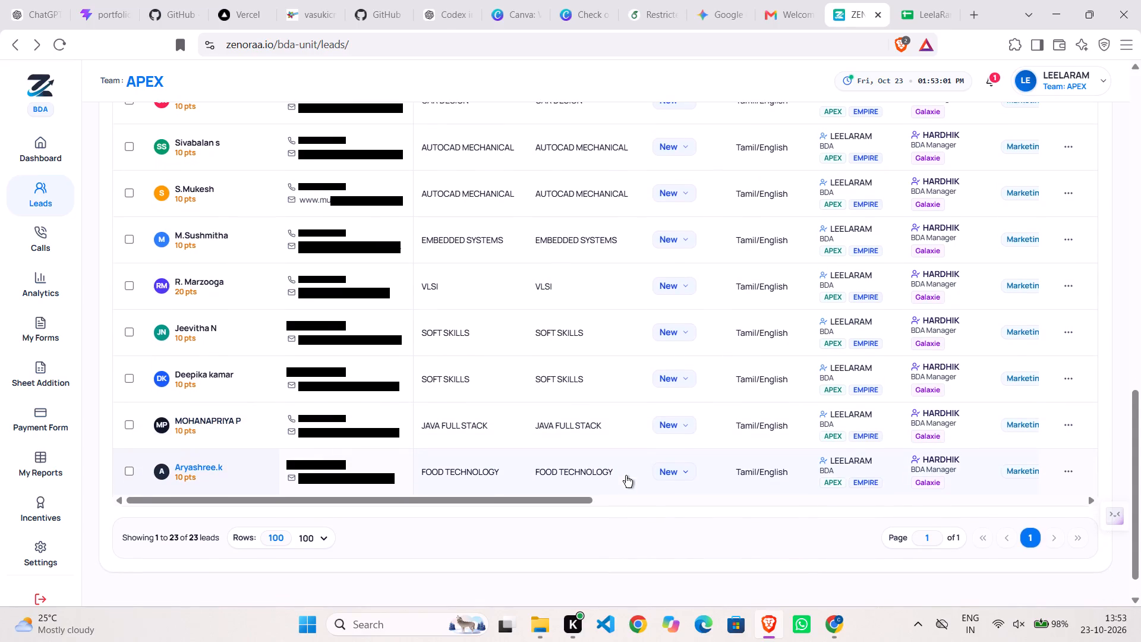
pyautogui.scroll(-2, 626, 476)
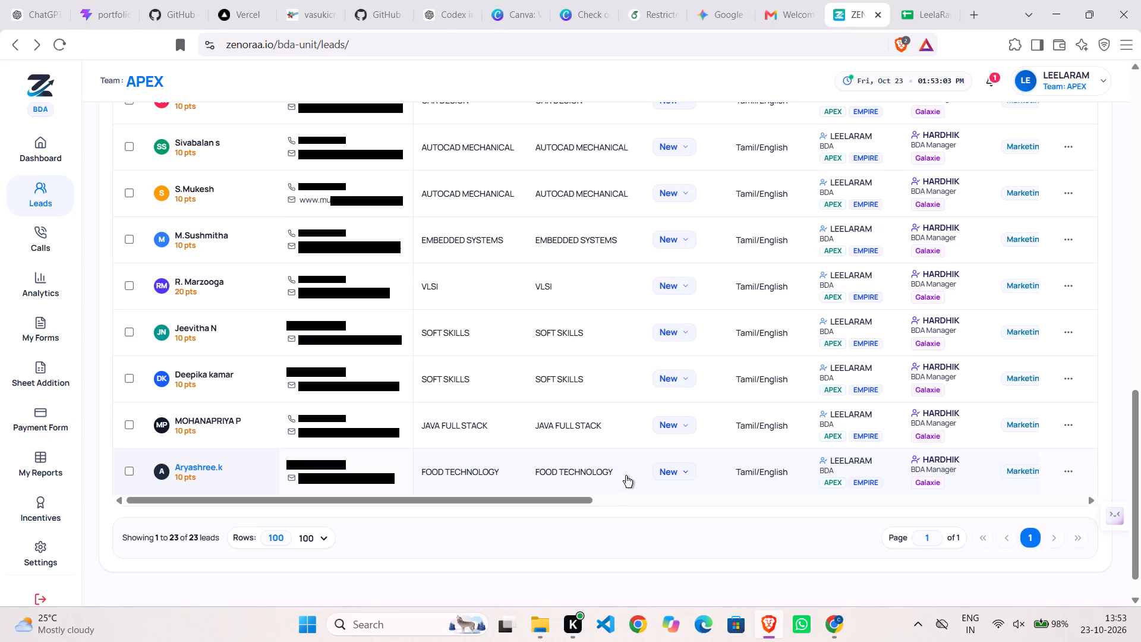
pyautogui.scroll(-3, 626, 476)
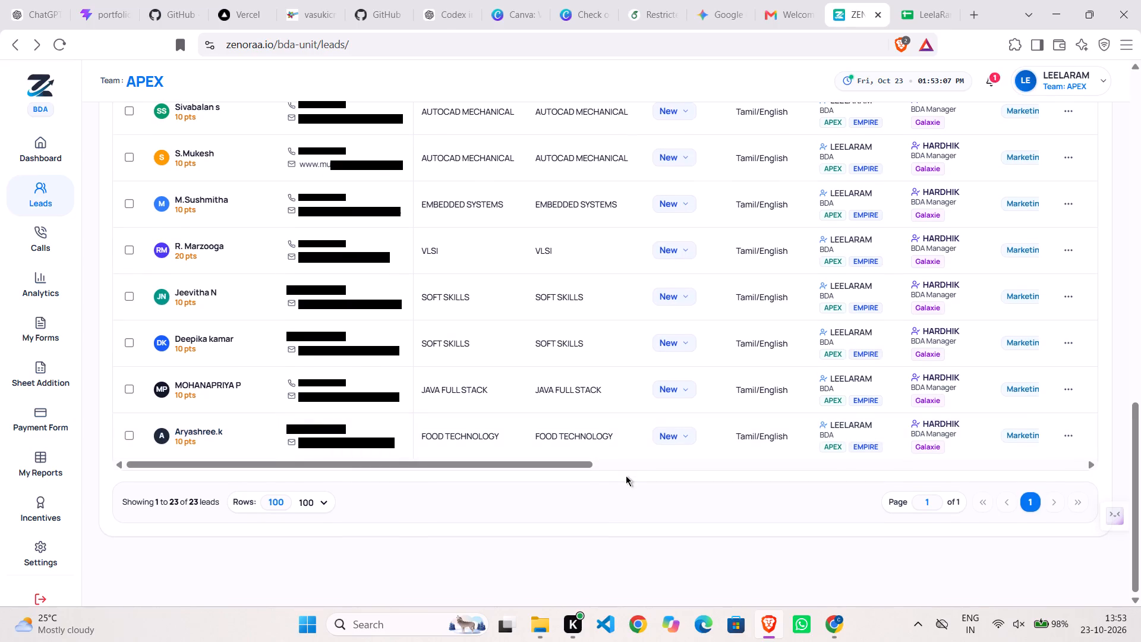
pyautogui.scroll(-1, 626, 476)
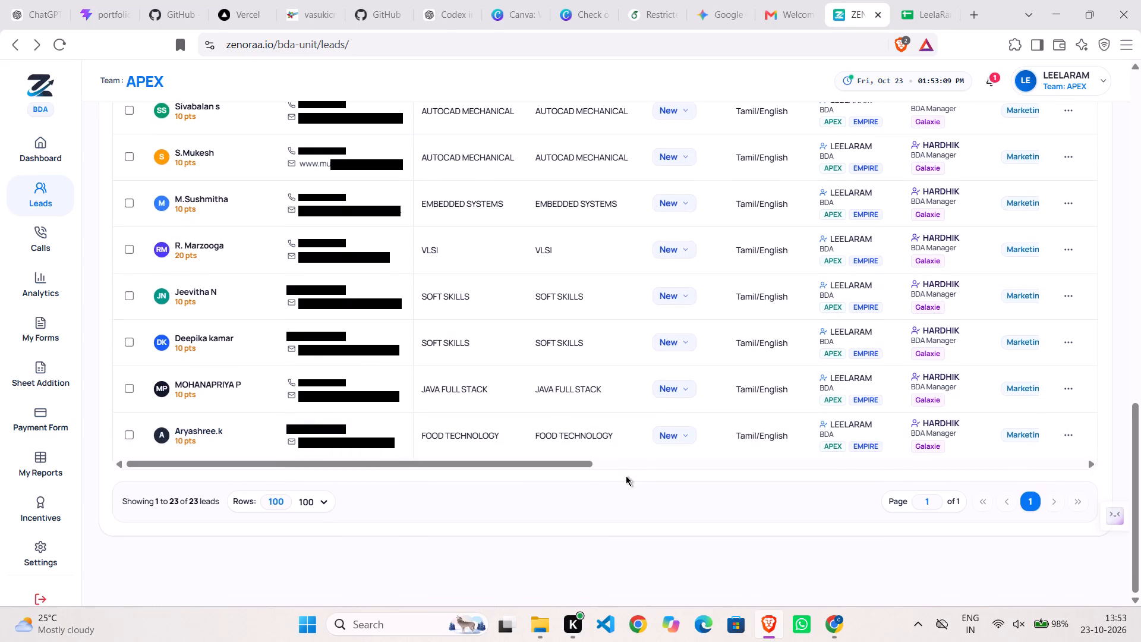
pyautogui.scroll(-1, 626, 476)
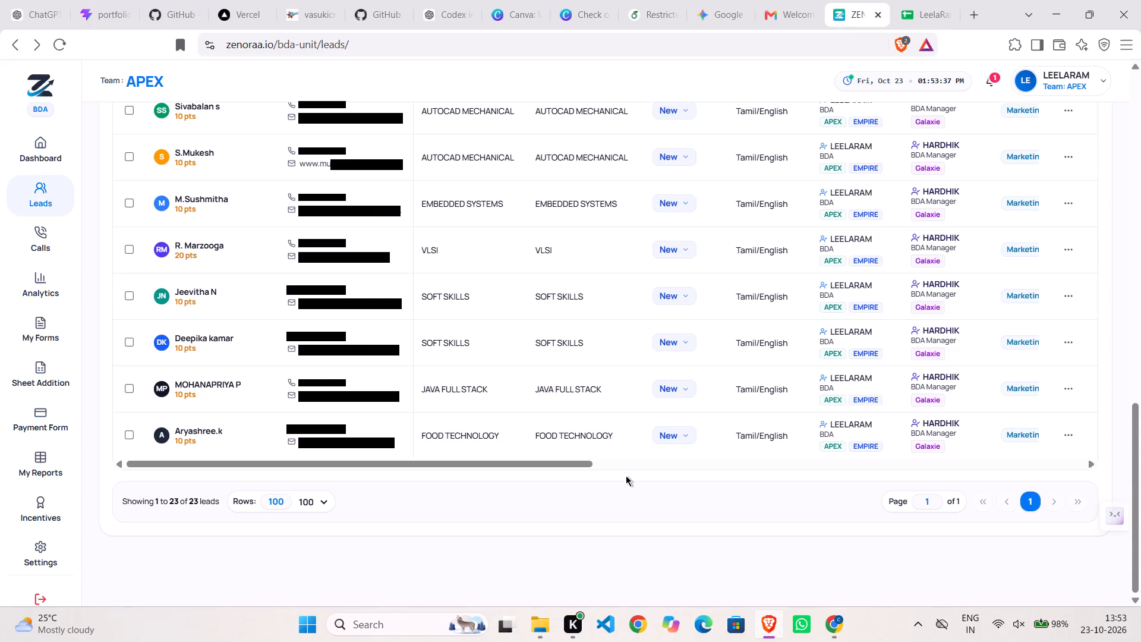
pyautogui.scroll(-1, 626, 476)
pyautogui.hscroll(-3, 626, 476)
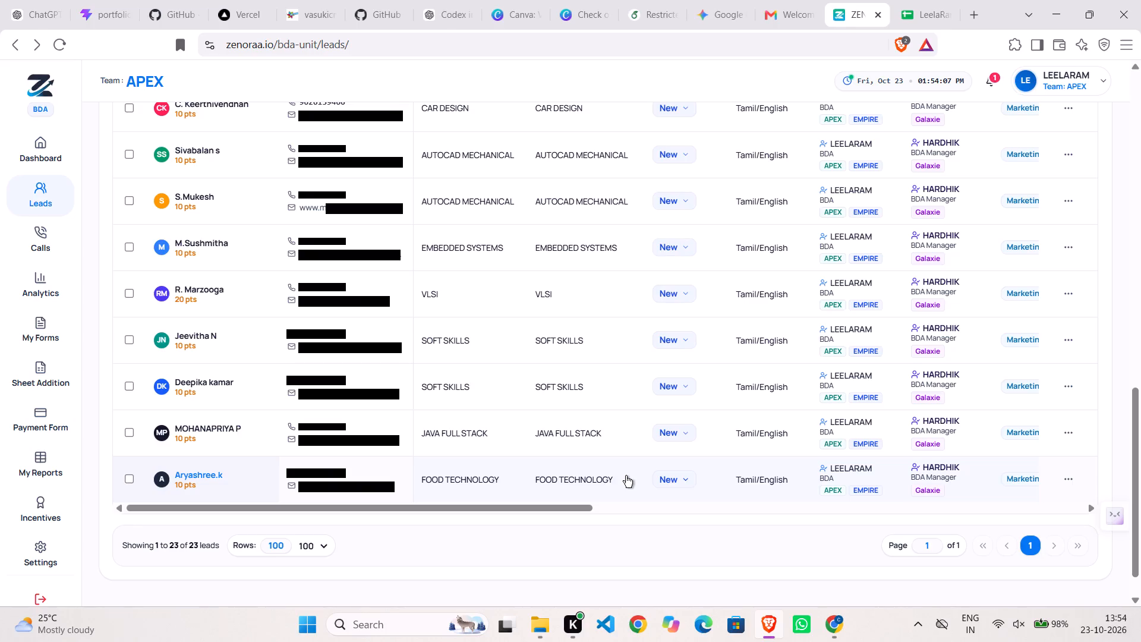
# Examine the status, assignee, manager, source unit, original owner, college, department and year of the last new leads in the list.
pyautogui.scroll(-1, 626, 476)
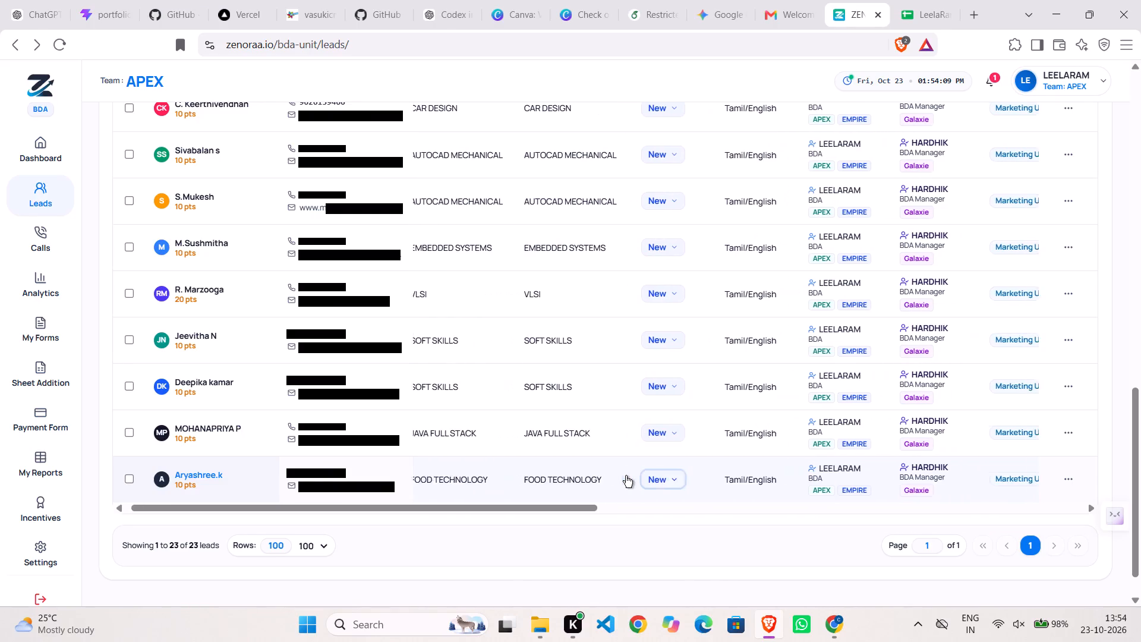
pyautogui.scroll(-1, 626, 476)
pyautogui.hscroll(-7, 626, 476)
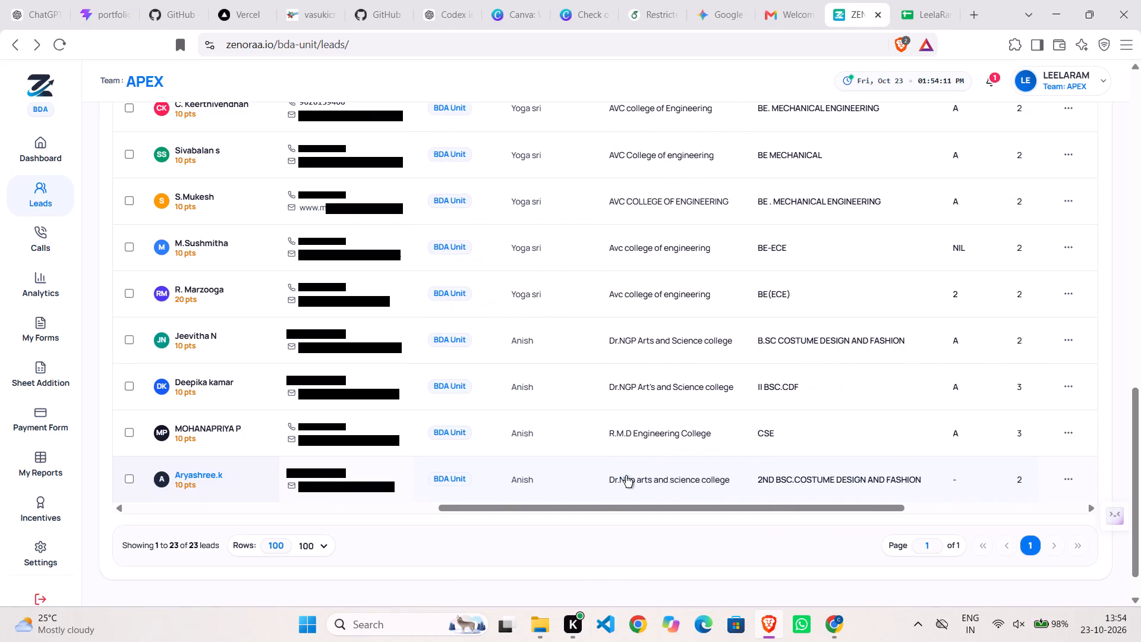
pyautogui.hscroll(-1, 626, 476)
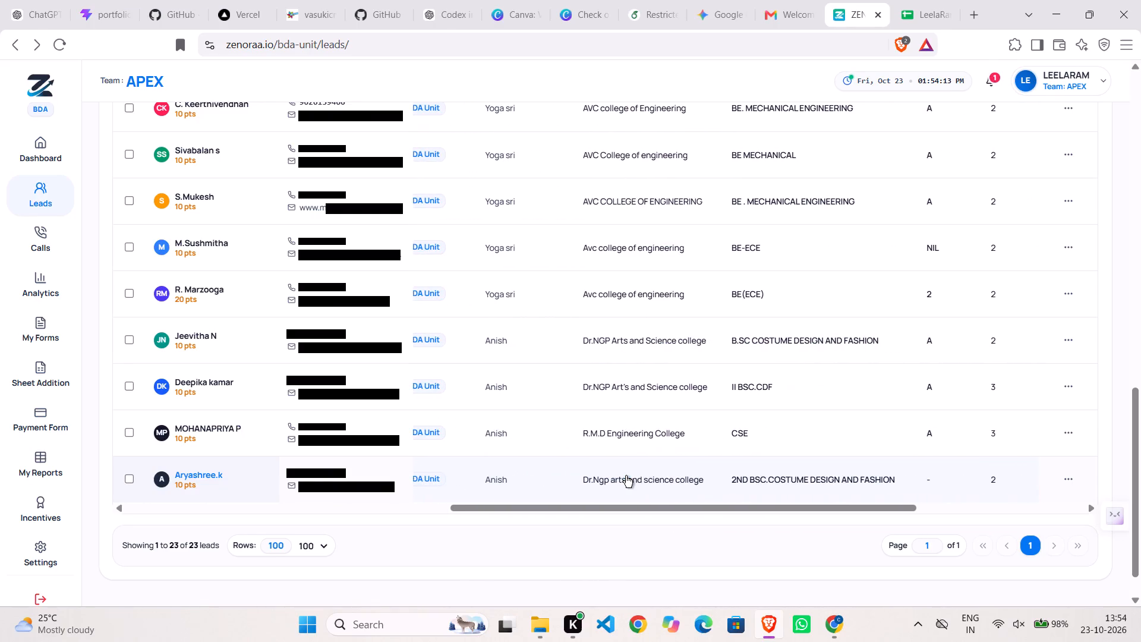
pyautogui.hscroll(-1, 626, 476)
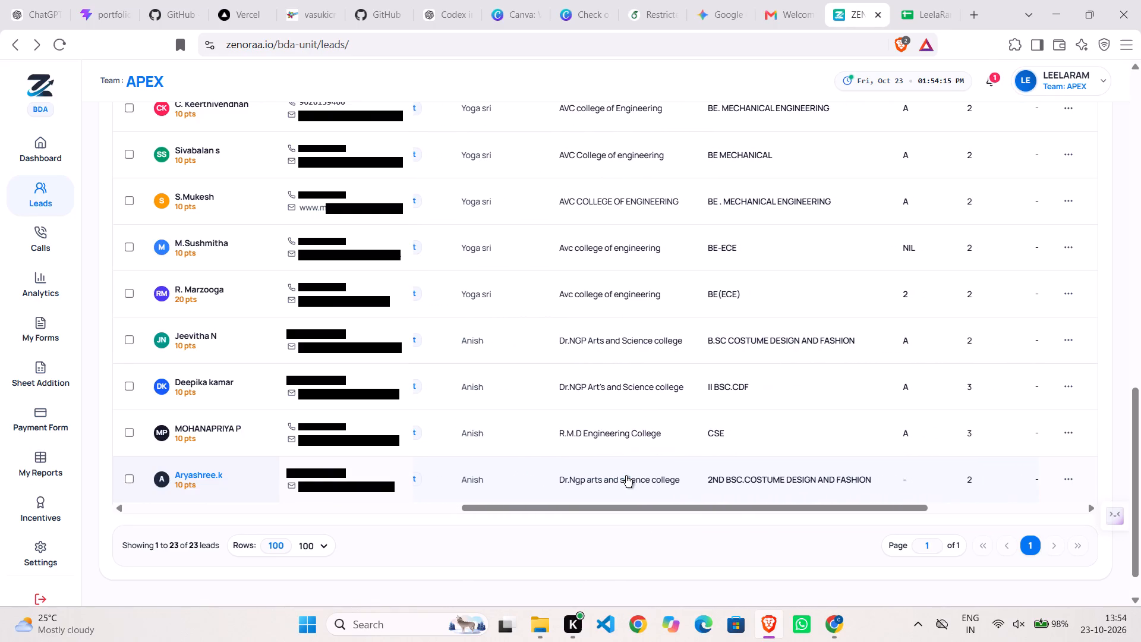
pyautogui.hscroll(4, 626, 476)
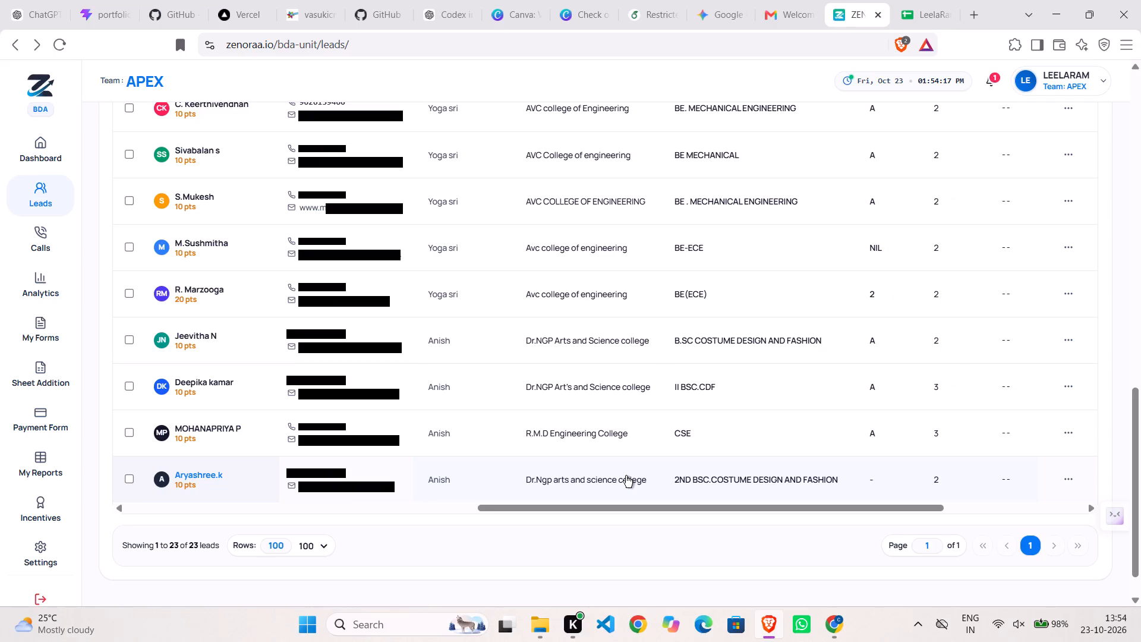
pyautogui.hscroll(1, 626, 476)
pyautogui.scroll(1, 626, 476)
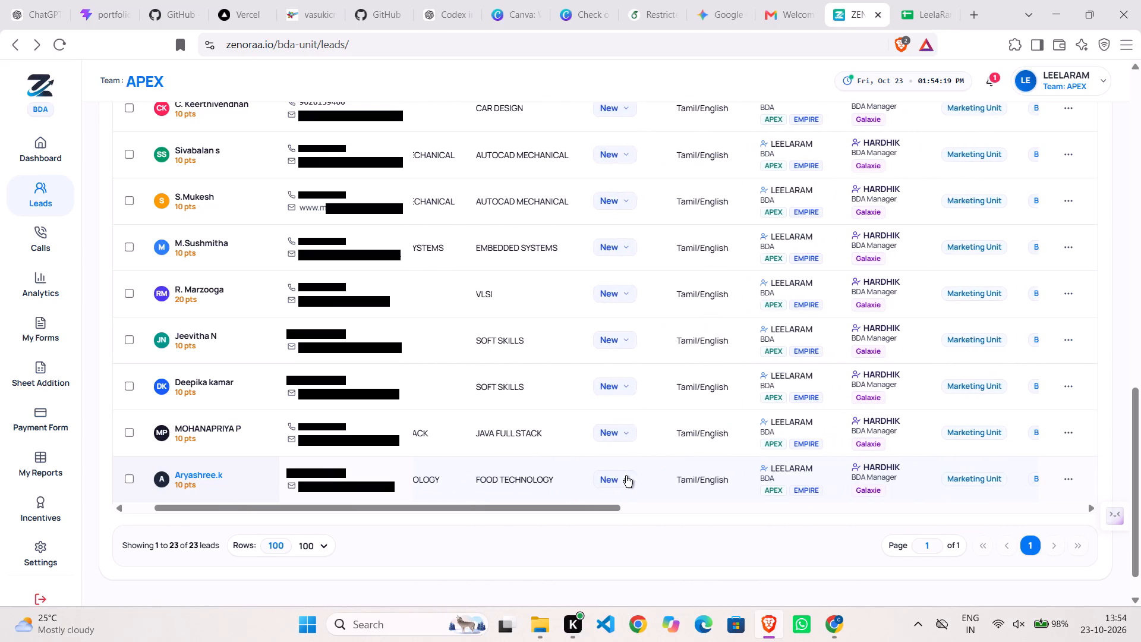
pyautogui.scroll(1, 626, 476)
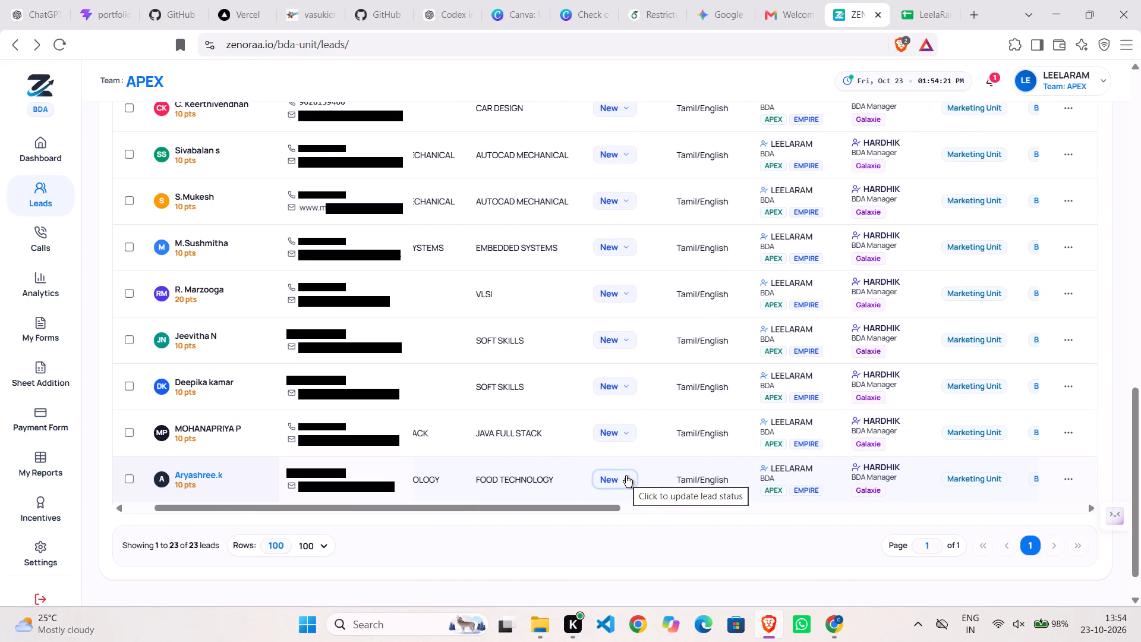
pyautogui.scroll(2, 626, 476)
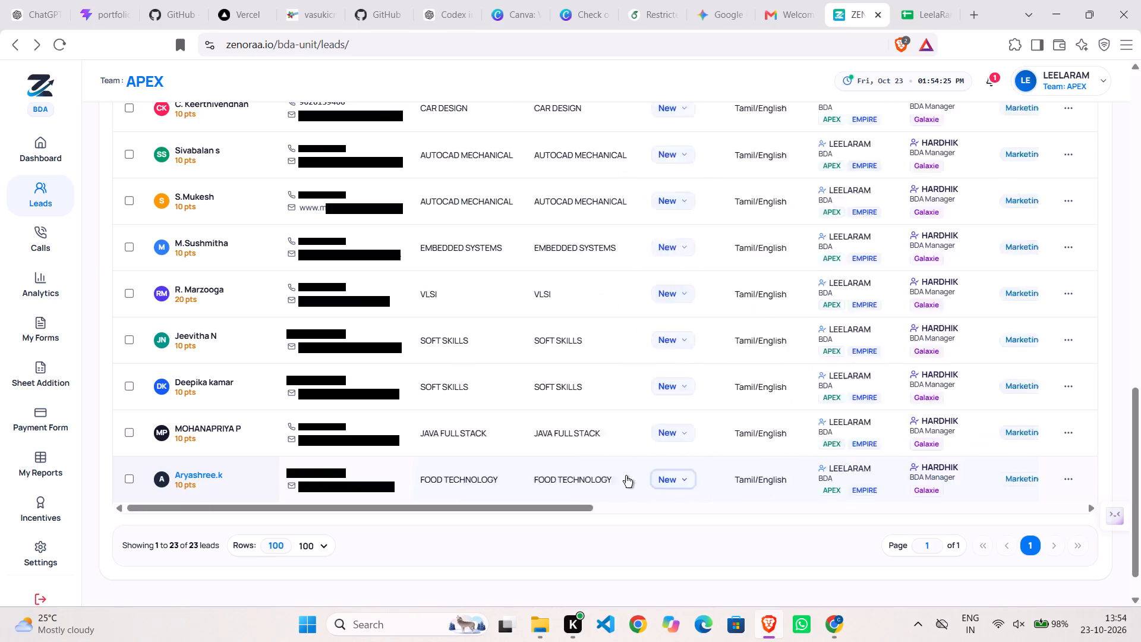
pyautogui.scroll(1, 626, 476)
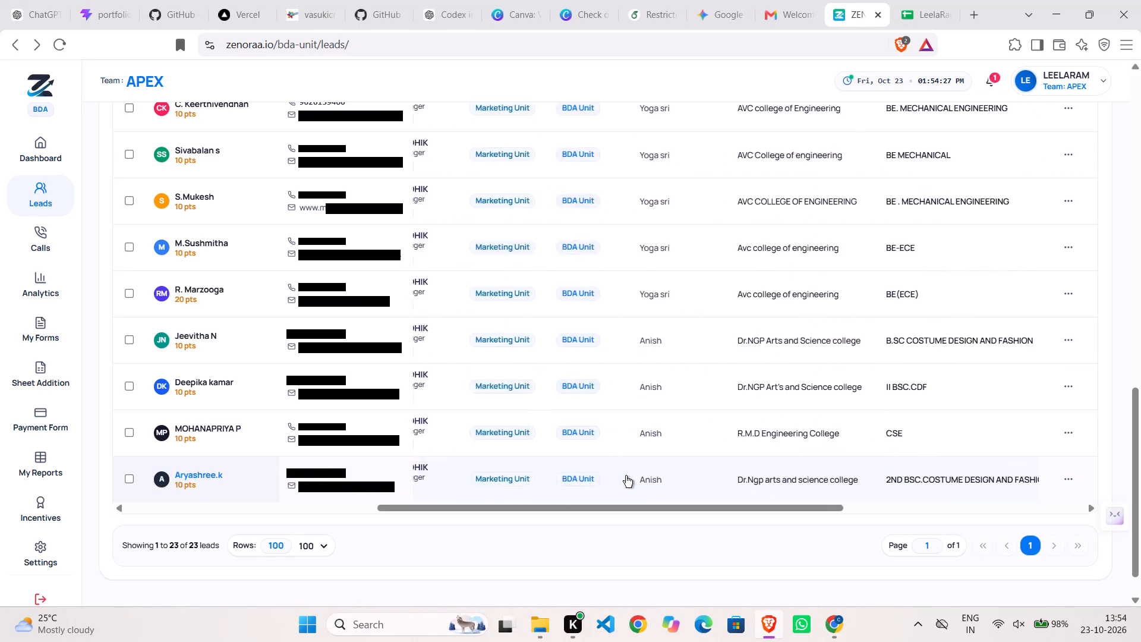
pyautogui.scroll(1, 626, 476)
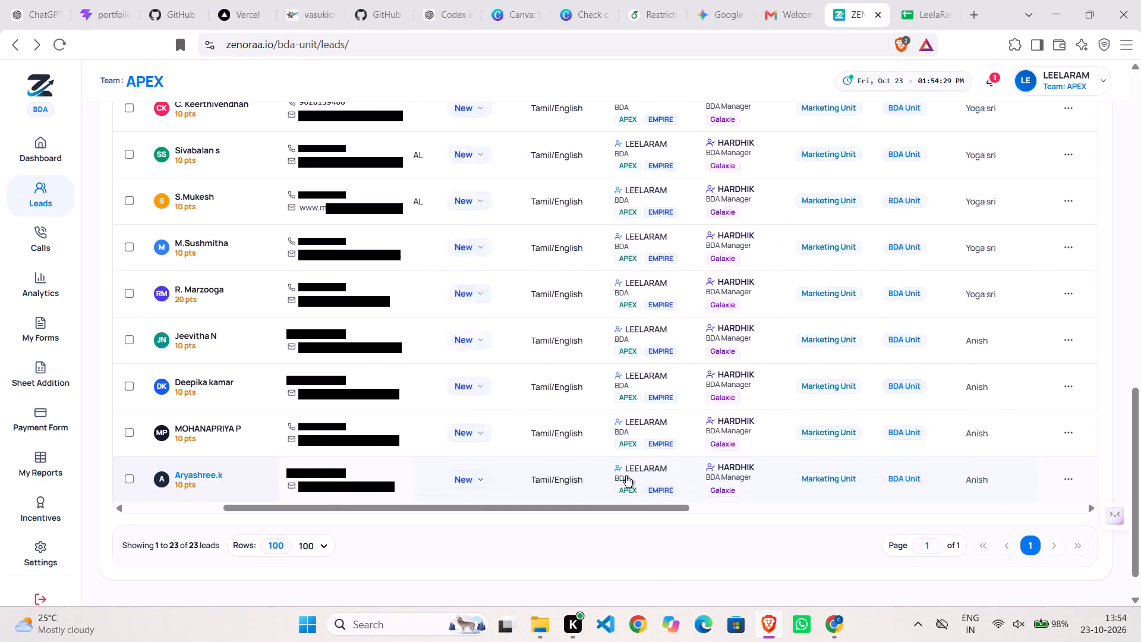
pyautogui.scroll(1, 626, 476)
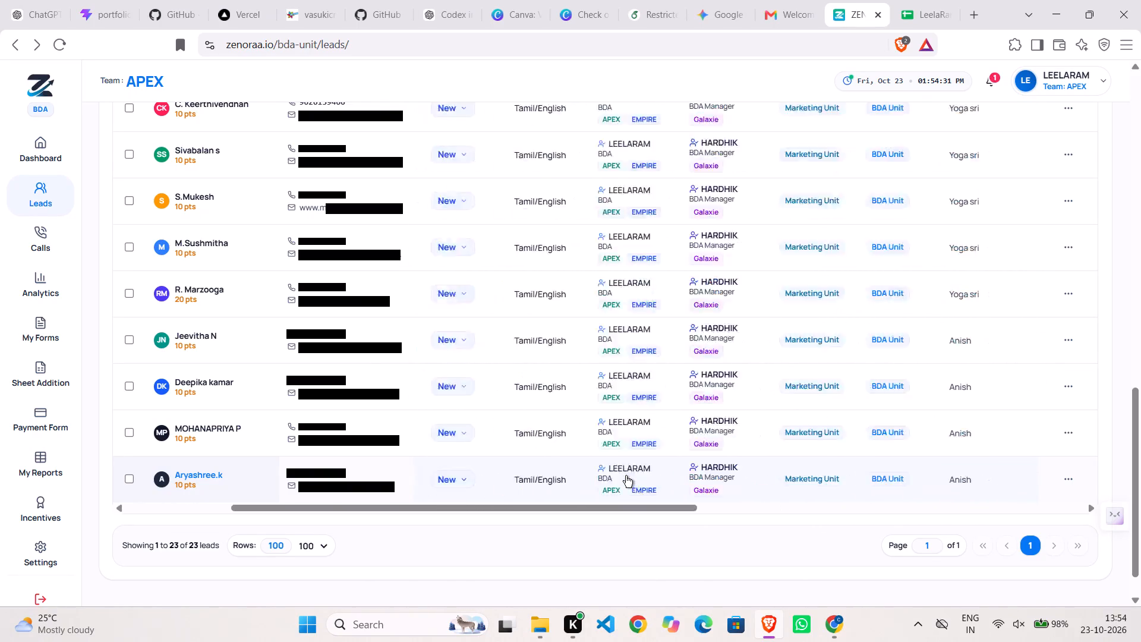
pyautogui.scroll(1, 626, 476)
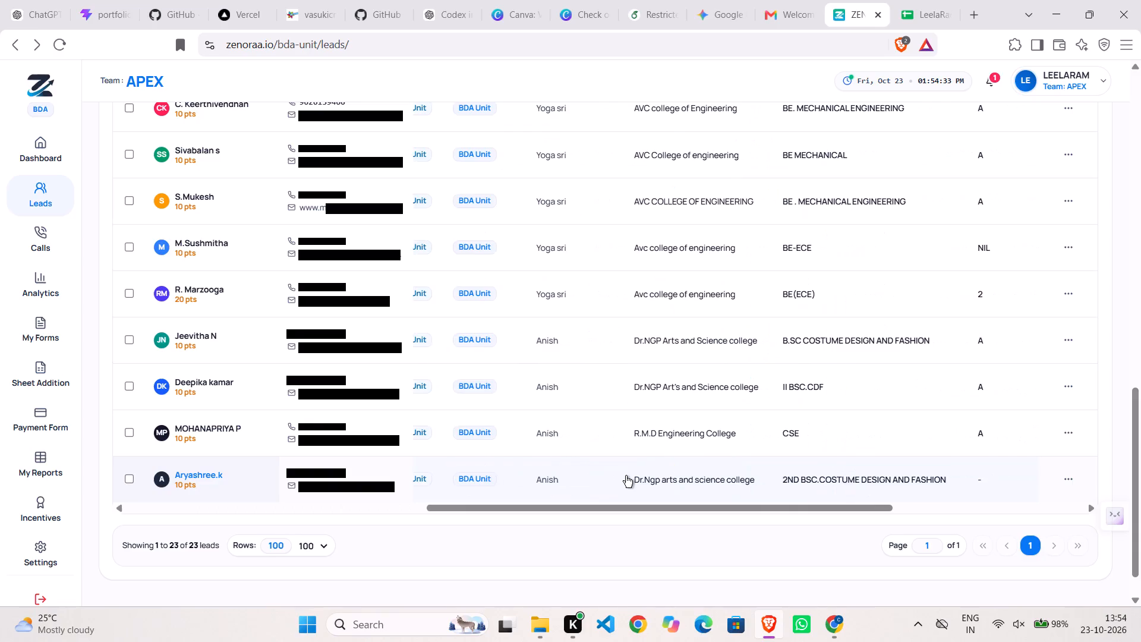
pyautogui.scroll(1, 626, 476)
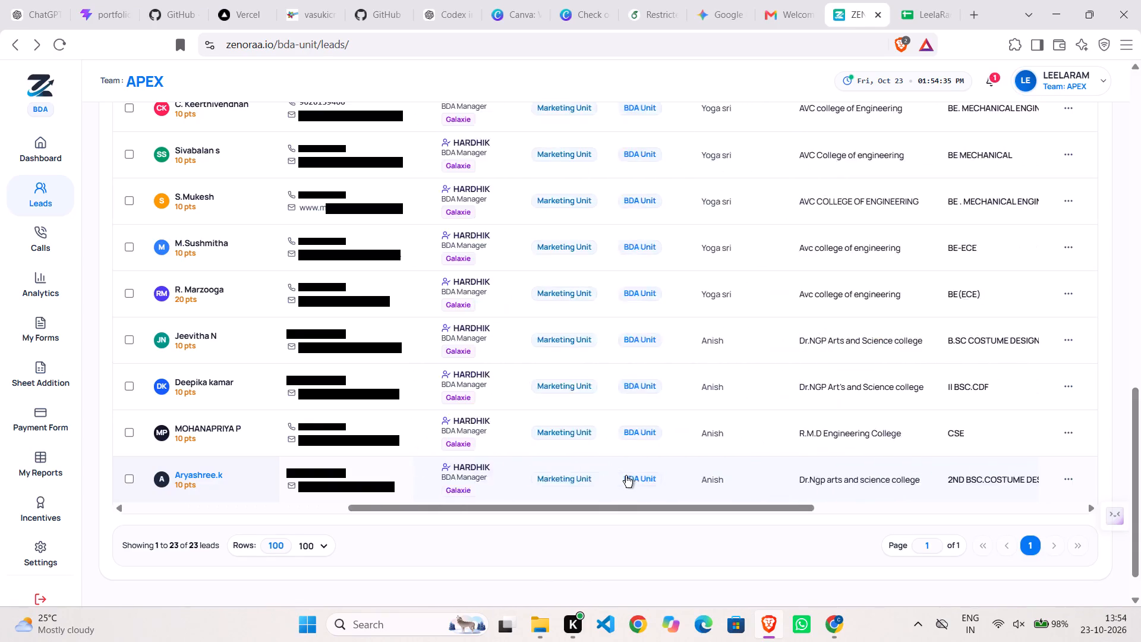
pyautogui.scroll(1, 626, 476)
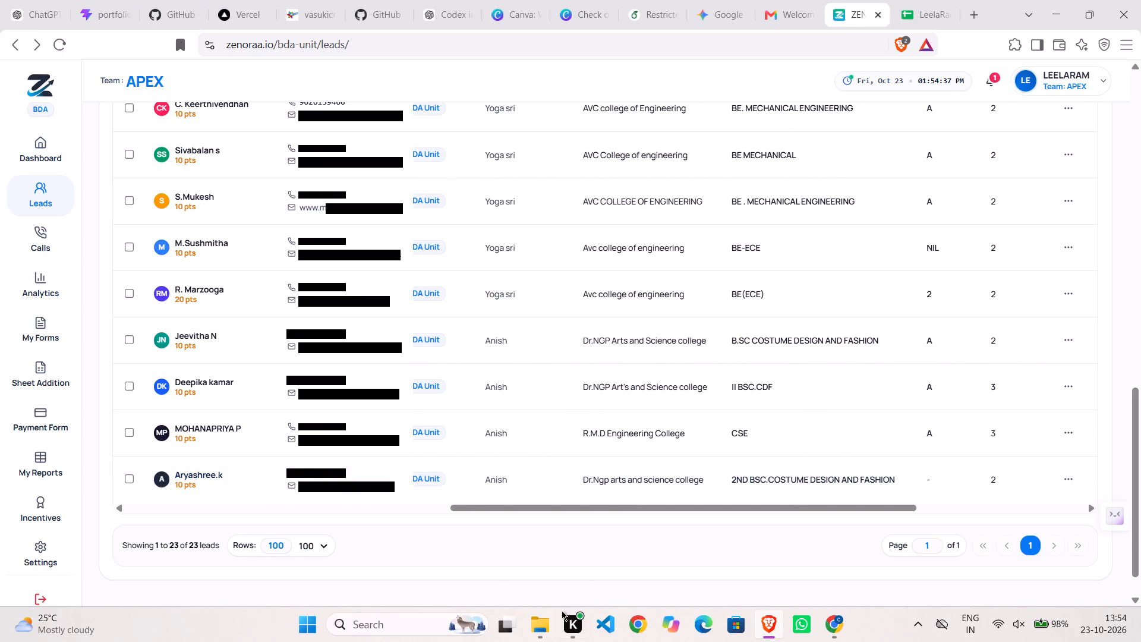
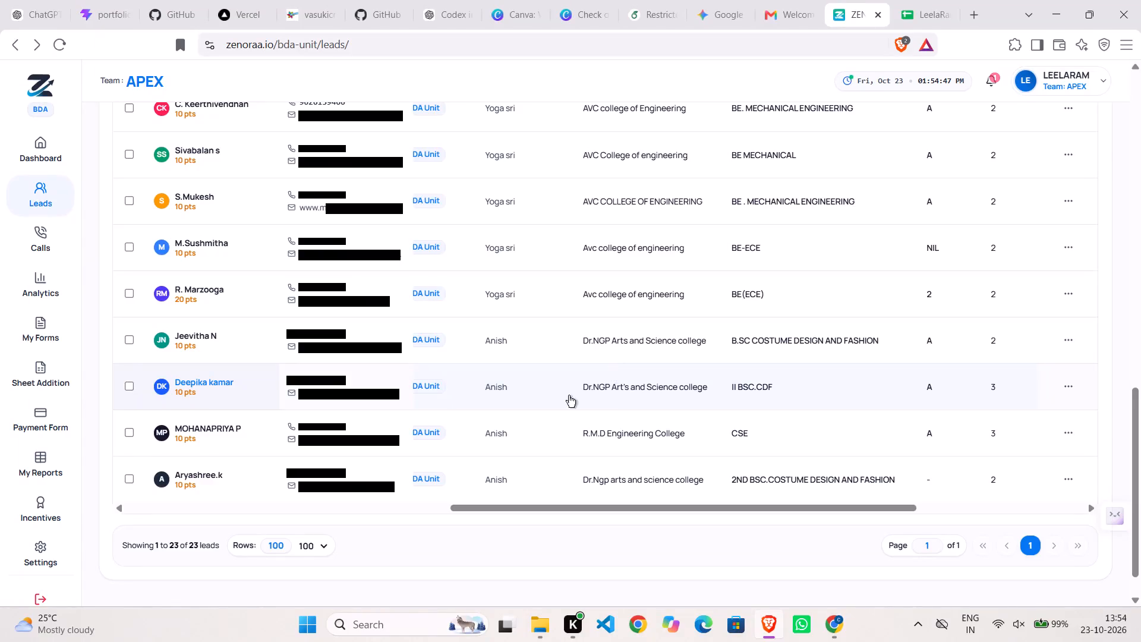
# Update the last FOOD TECHNOLOGY lead's status to DNP 2 with the remark "DNP".
pyautogui.hscroll(6, 429, 465)
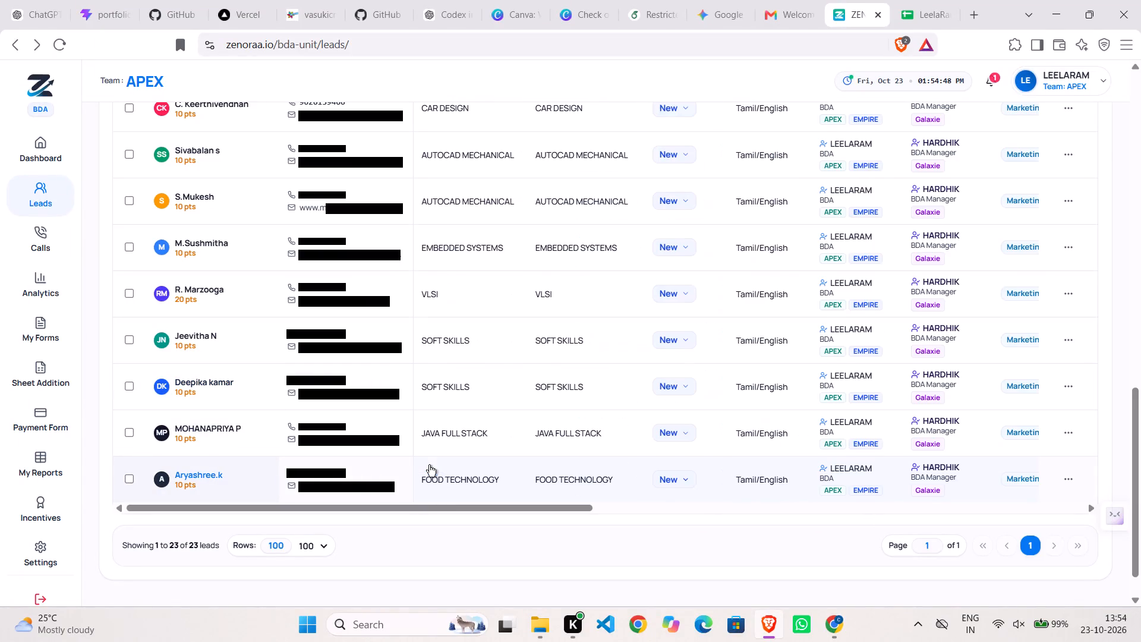
pyautogui.click(682, 480)
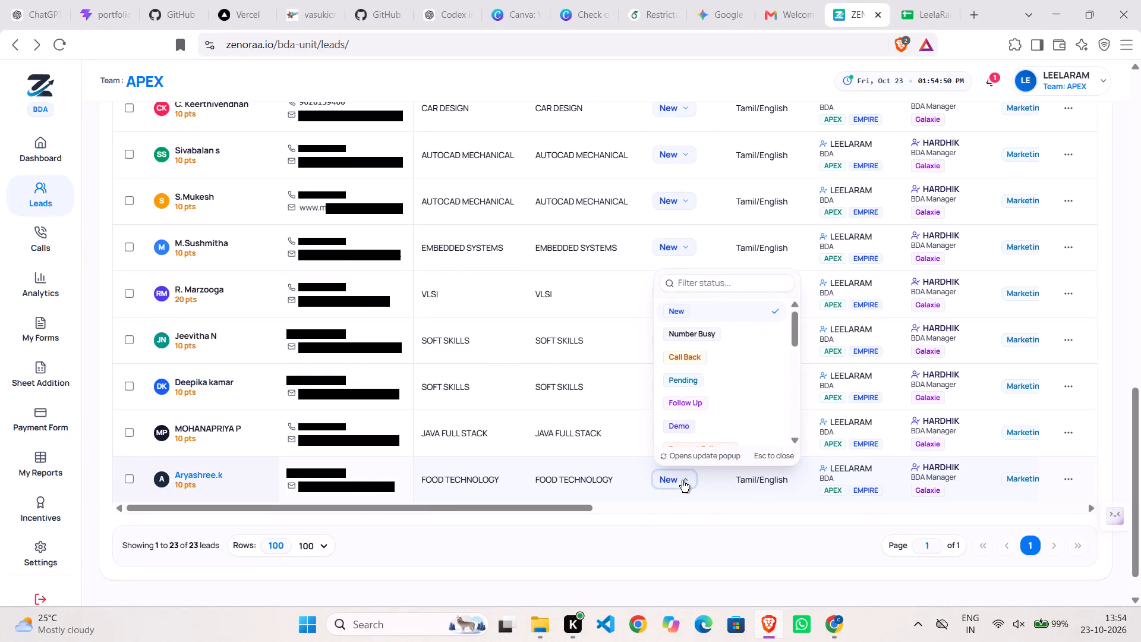
pyautogui.scroll(-2, 707, 373)
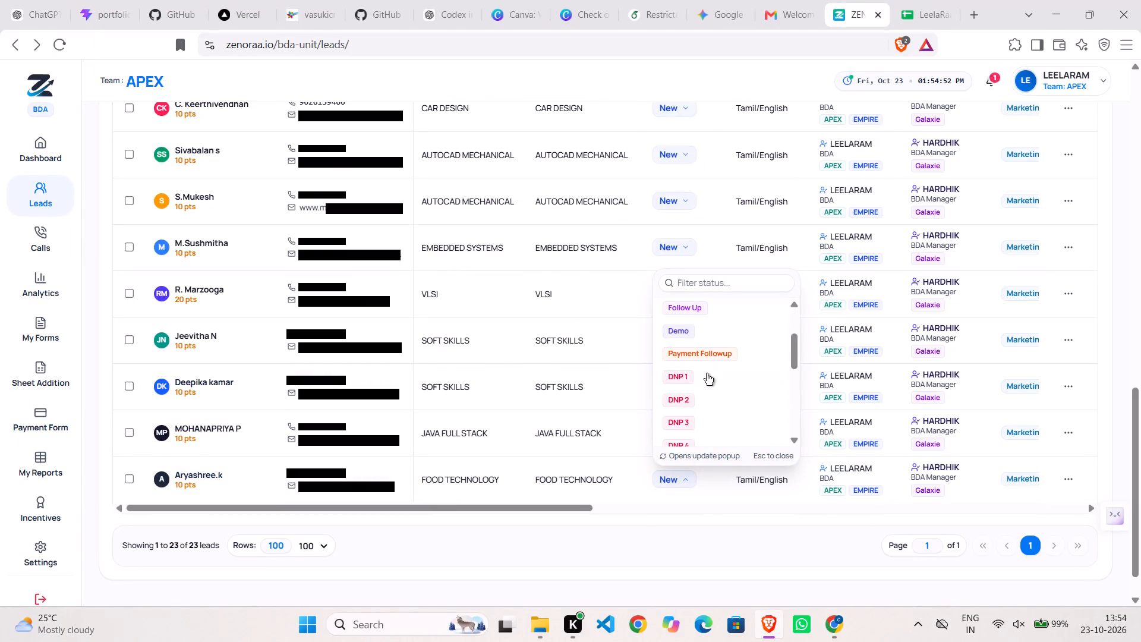
pyautogui.click(683, 392)
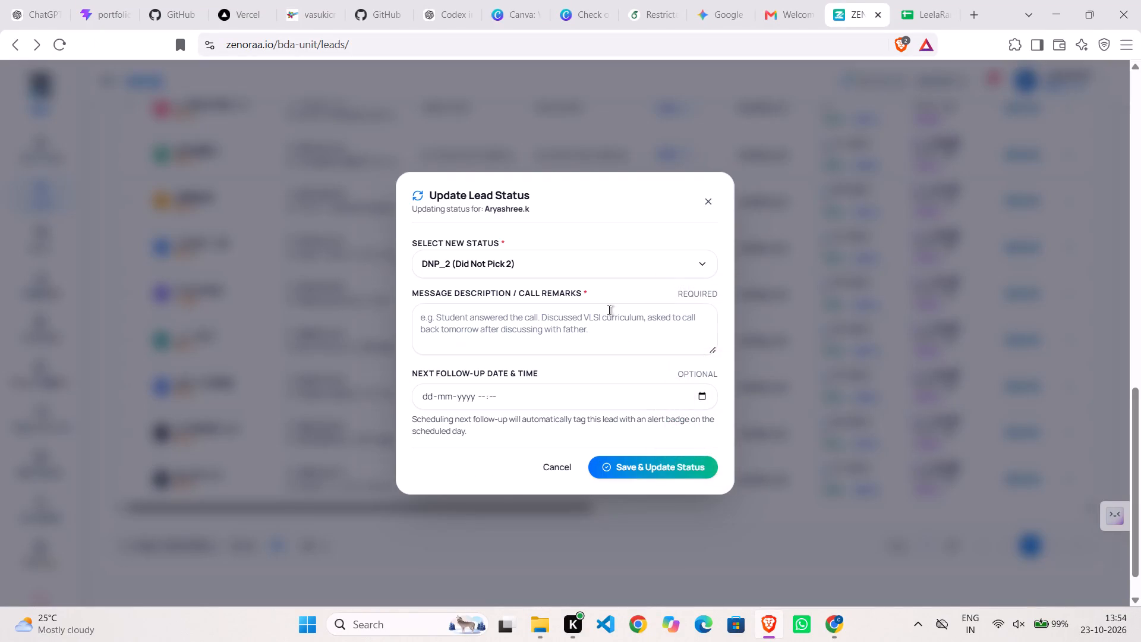
pyautogui.click(609, 310)
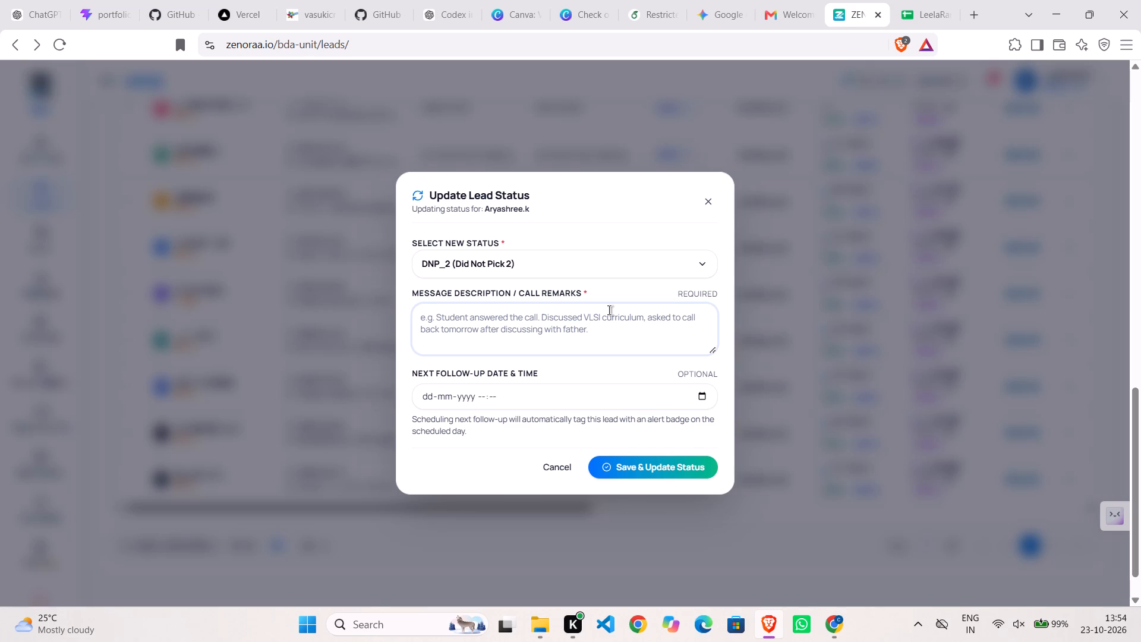
pyautogui.write('DNP')
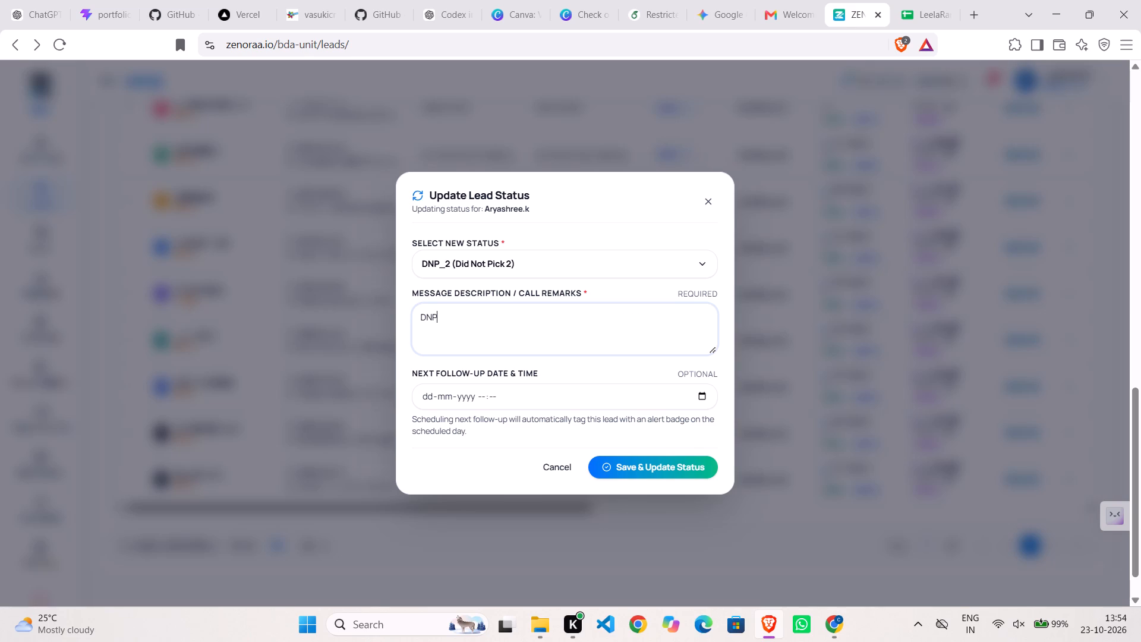
pyautogui.click(660, 471)
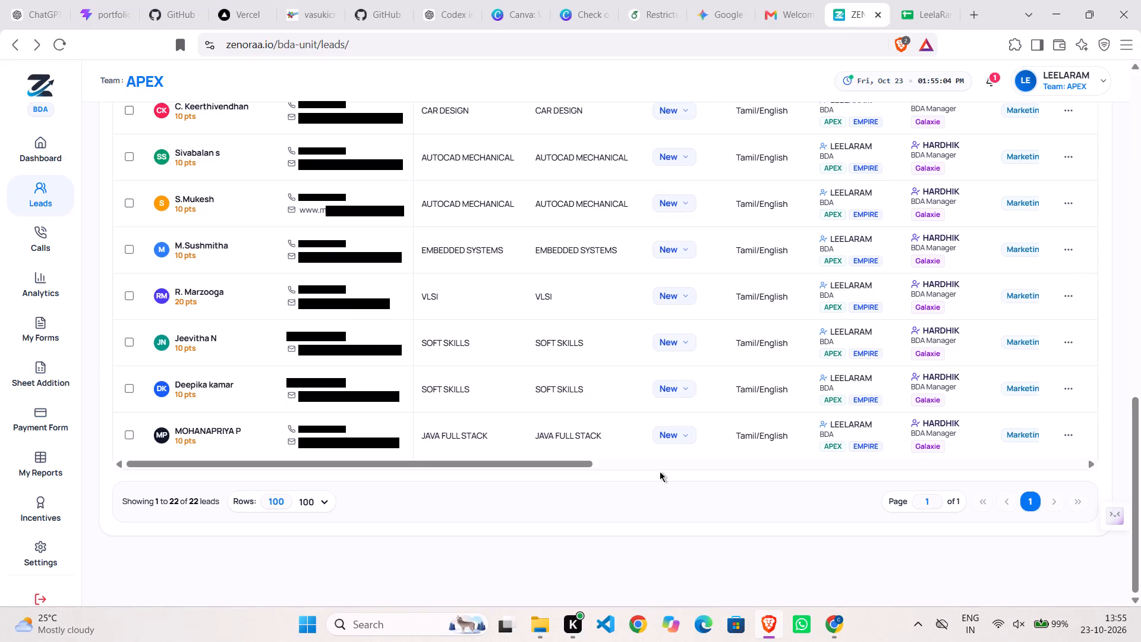
# Examine the remaining new leads' course, status, language, assignee, manager, source unit, original owner, college and department.
pyautogui.hscroll(-1, 617, 417)
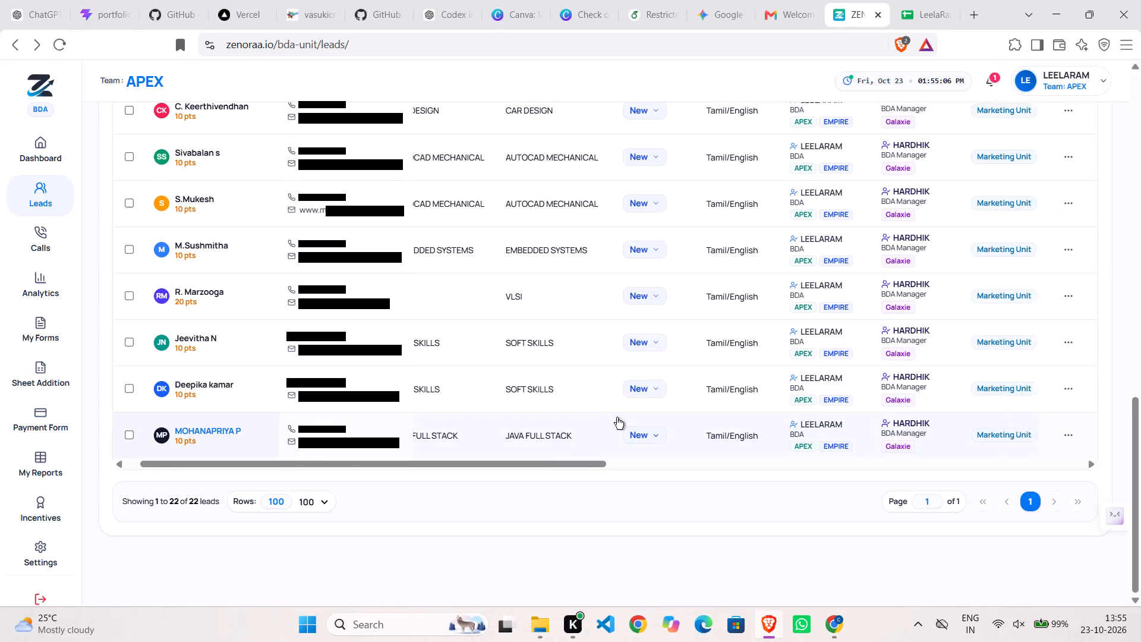
pyautogui.hscroll(-2, 617, 417)
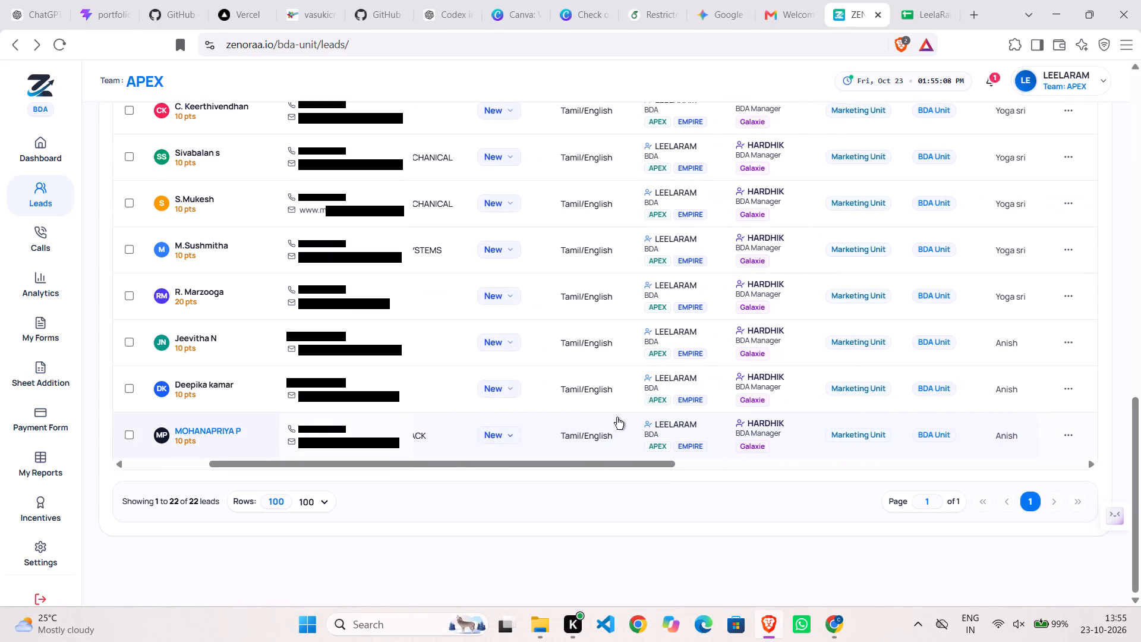
pyautogui.hscroll(2, 617, 417)
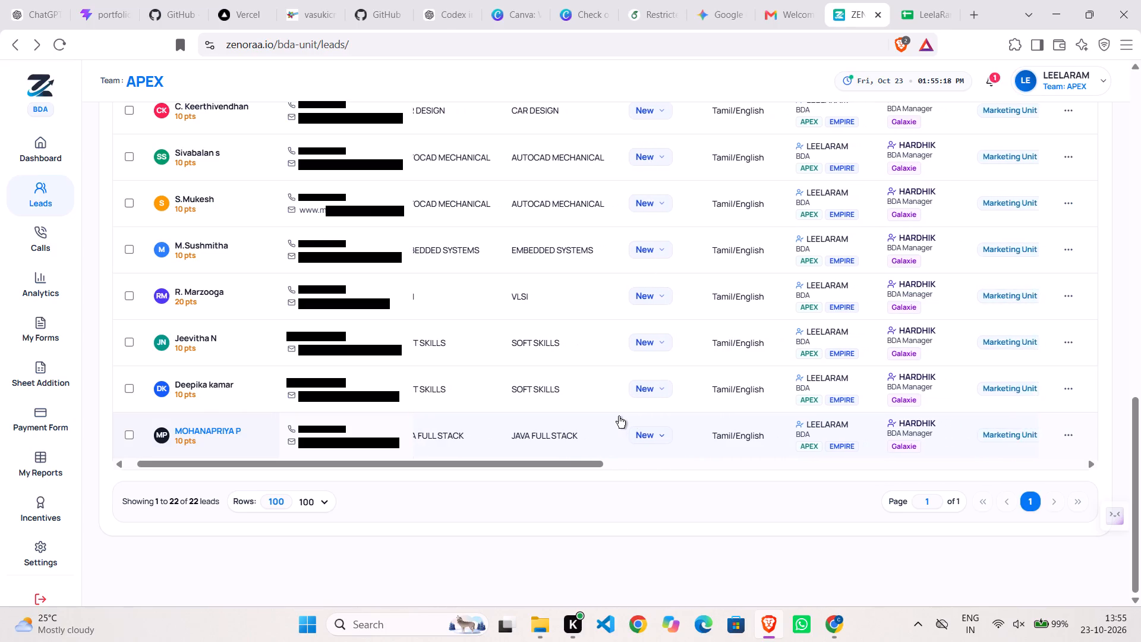
pyautogui.hscroll(-1, 619, 416)
pyautogui.hscroll(1, 619, 416)
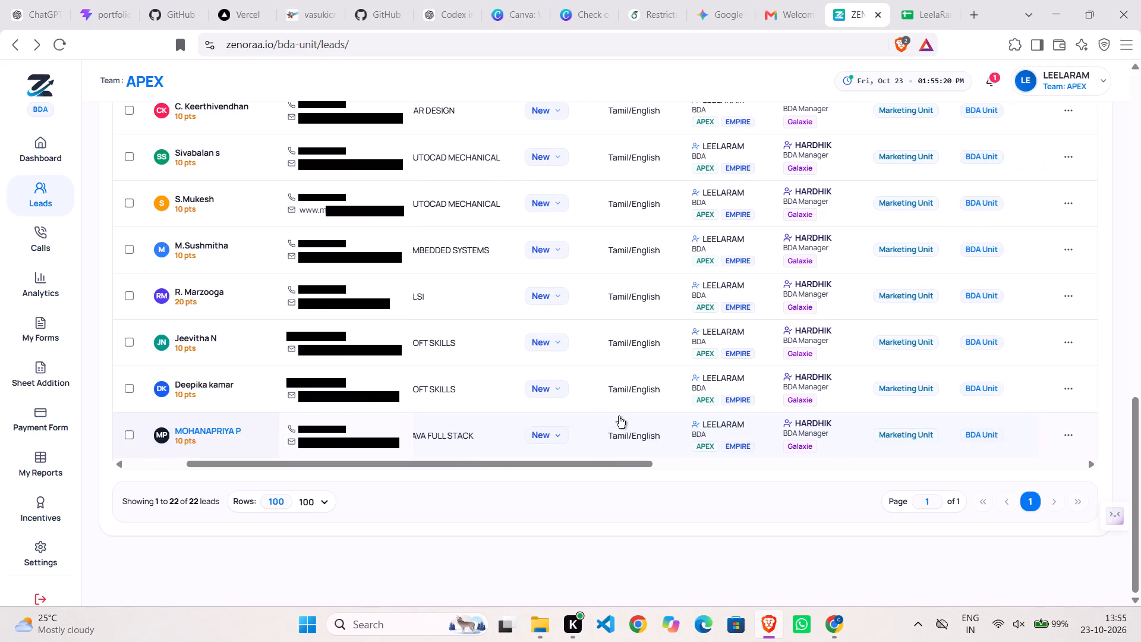
pyautogui.hscroll(1, 619, 416)
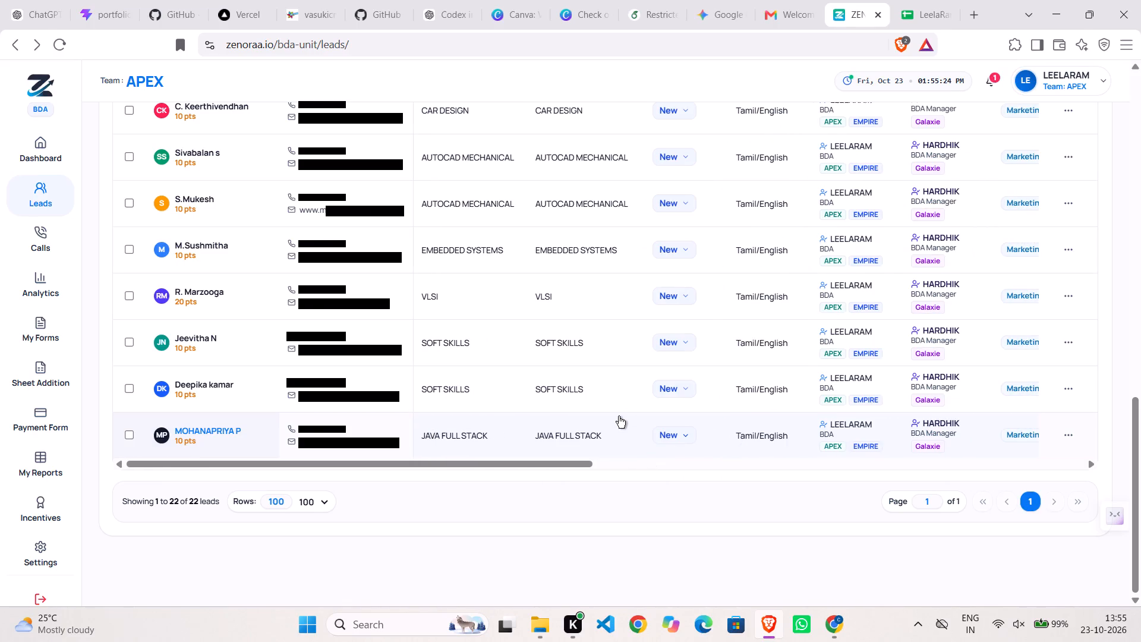
pyautogui.hscroll(-7, 619, 416)
pyautogui.hscroll(1, 619, 416)
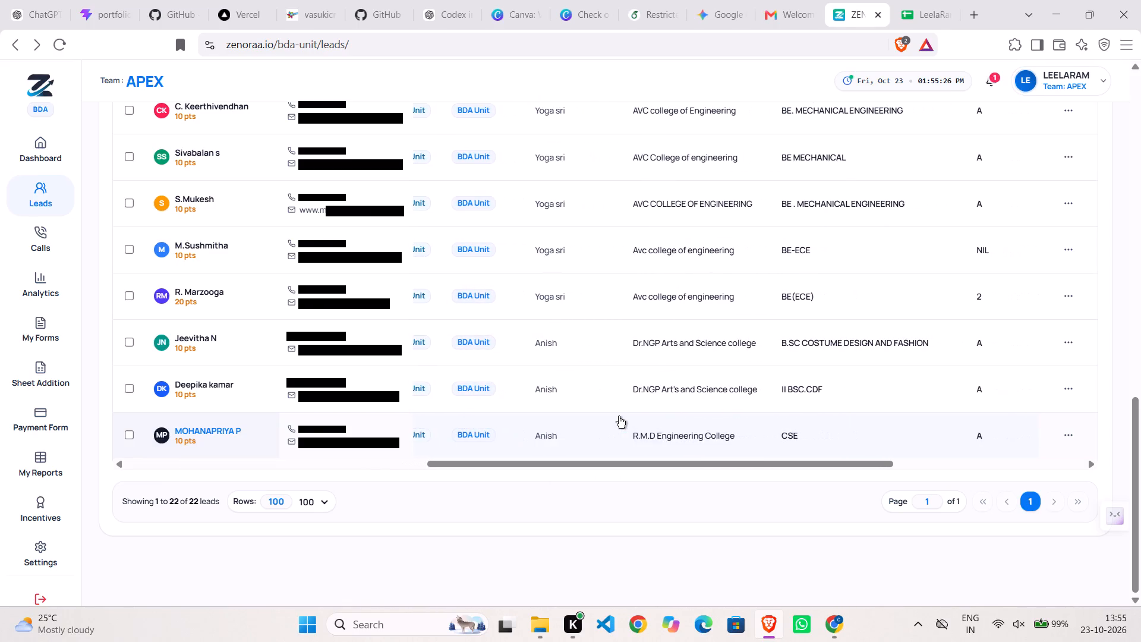
pyautogui.hscroll(1, 619, 416)
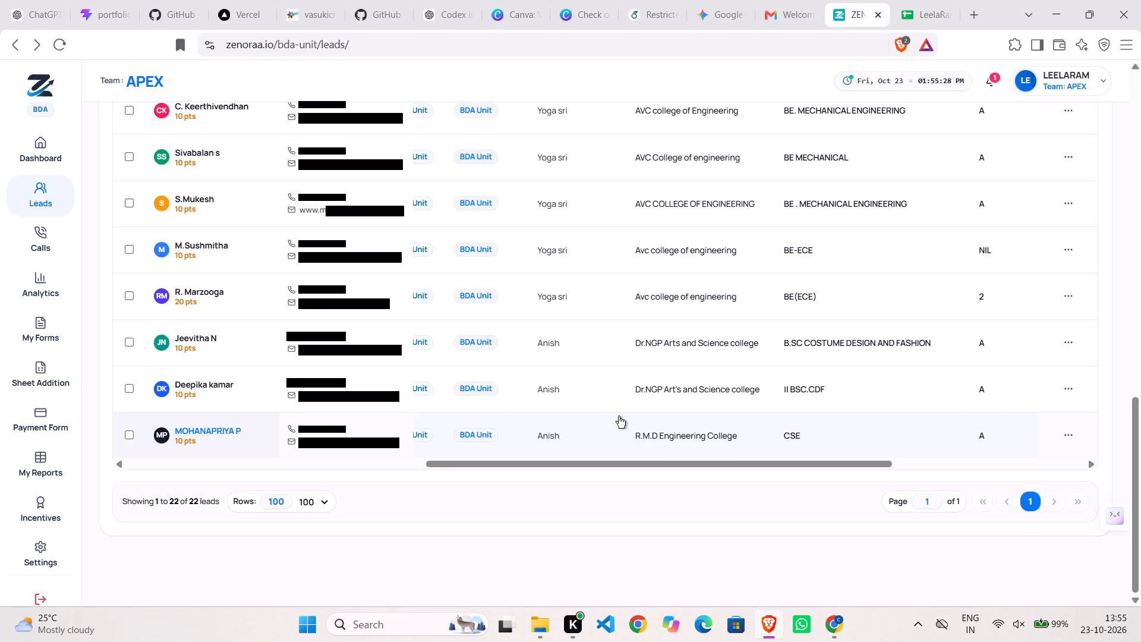
pyautogui.hscroll(1, 619, 416)
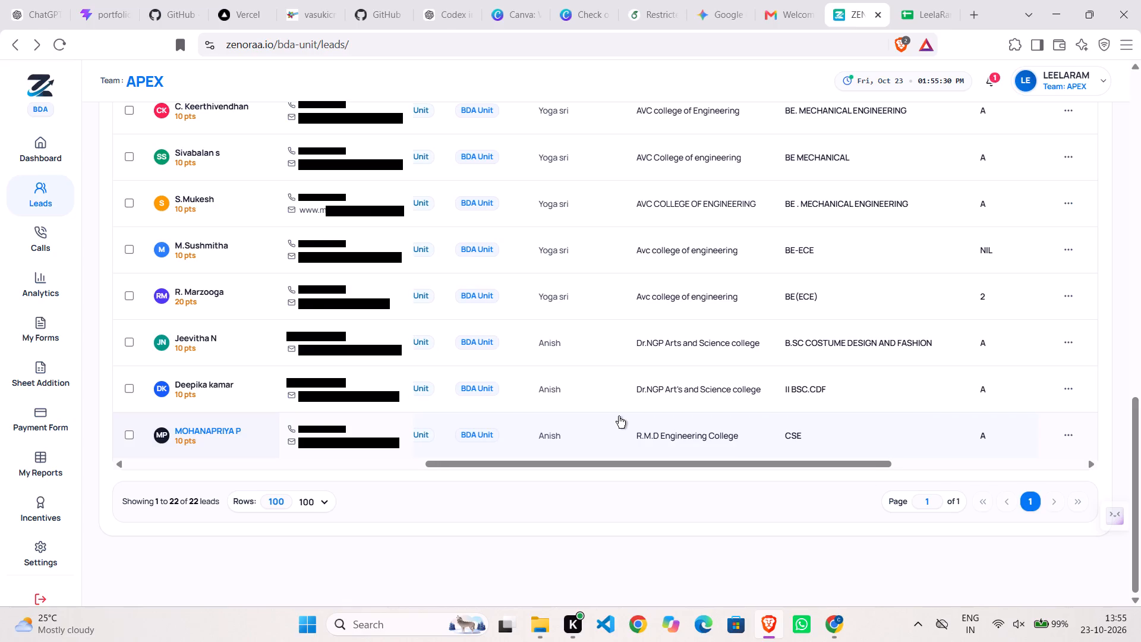
pyautogui.hscroll(1, 619, 416)
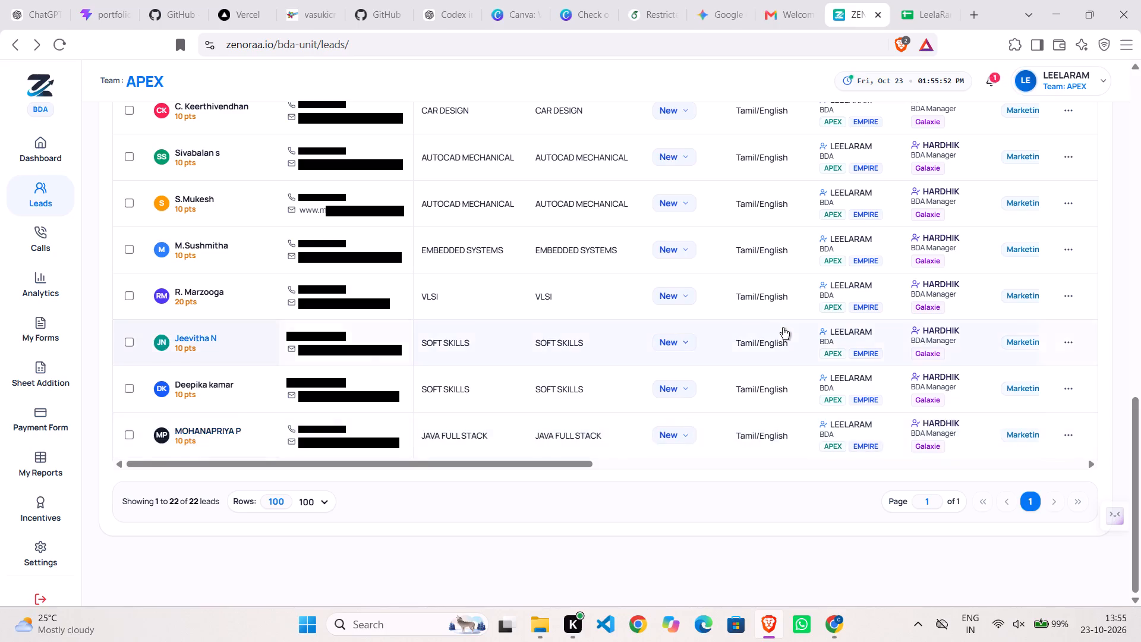
pyautogui.hscroll(-2, 783, 328)
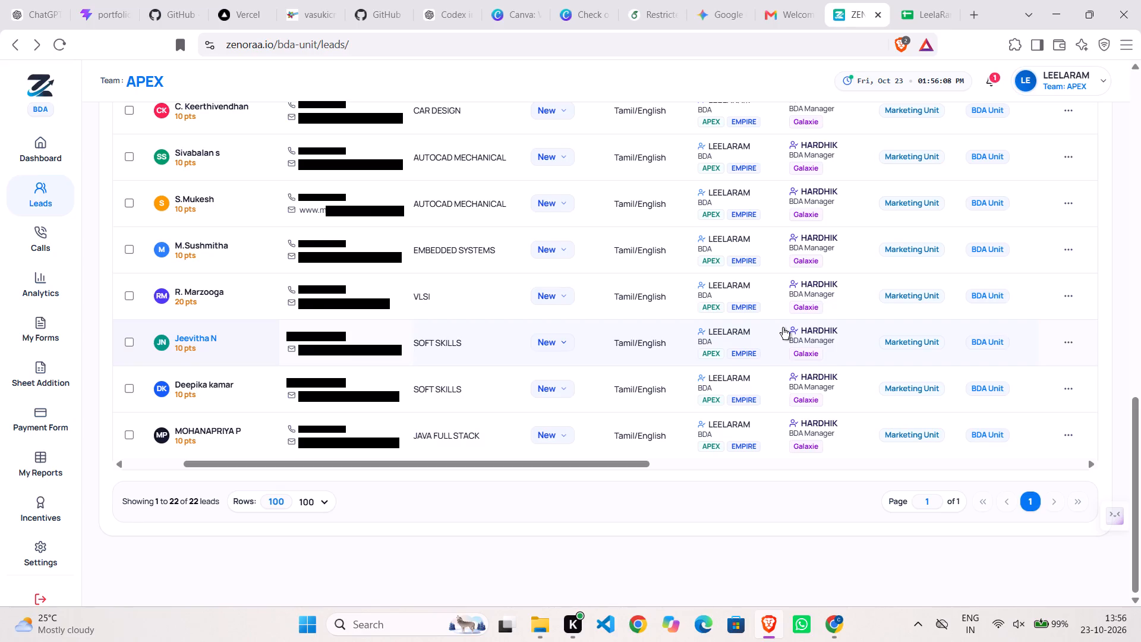
pyautogui.hscroll(-5, 783, 328)
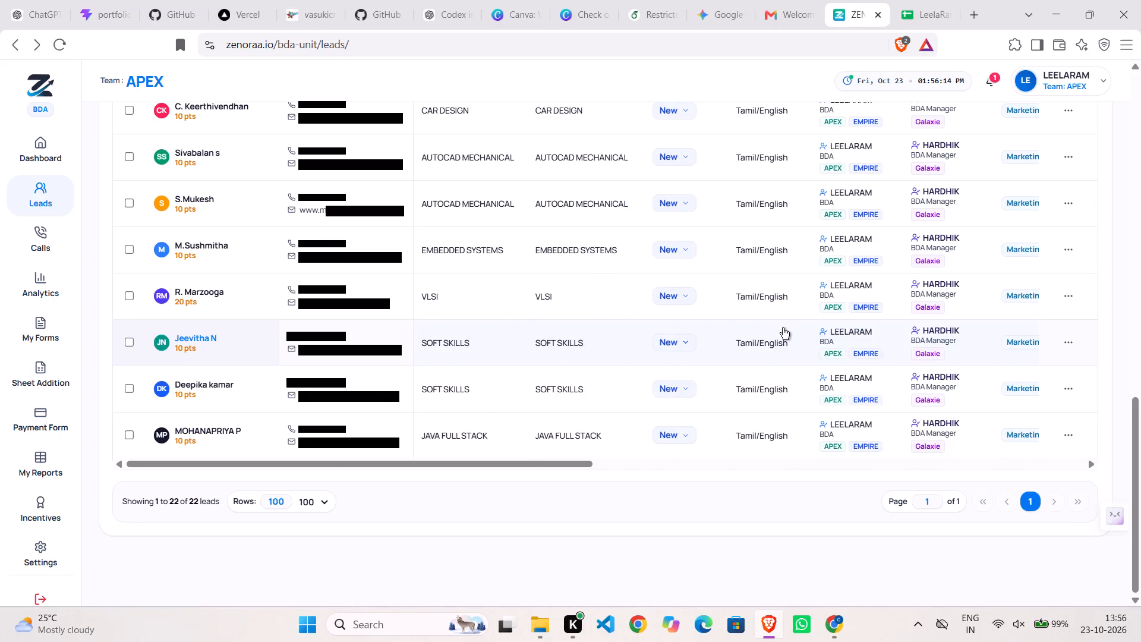
# Update the SOFT SKILLS lead directly above the last JAVA FULL STACK lead to DNP 2 with the remark "DNP".
pyautogui.click(677, 385)
pyautogui.scroll(-3, 699, 518)
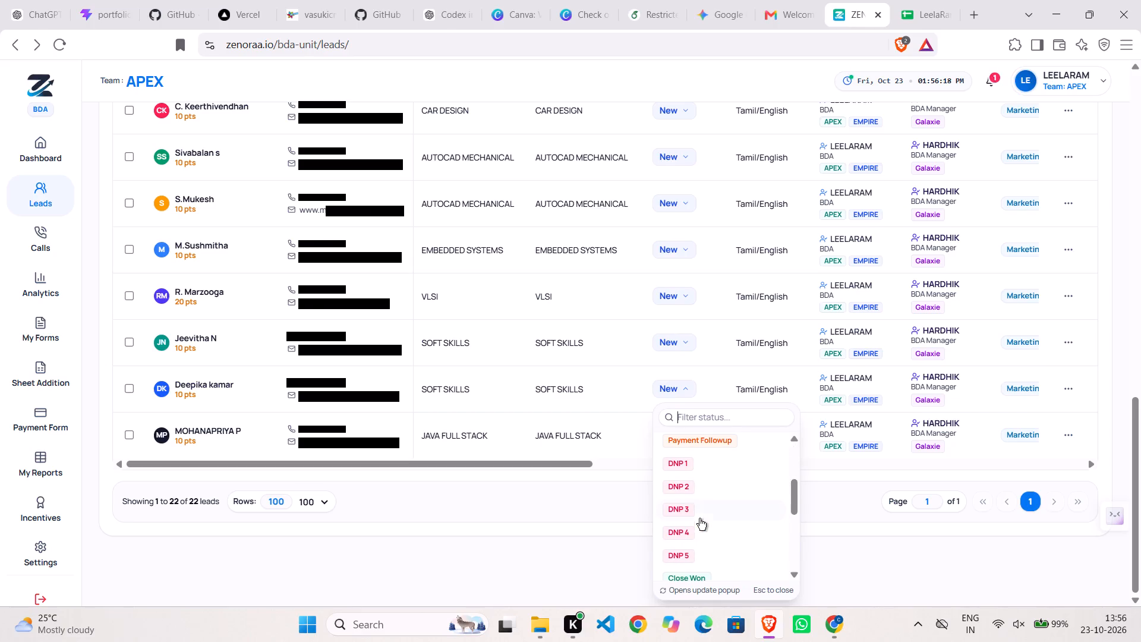
pyautogui.click(686, 492)
pyautogui.click(527, 332)
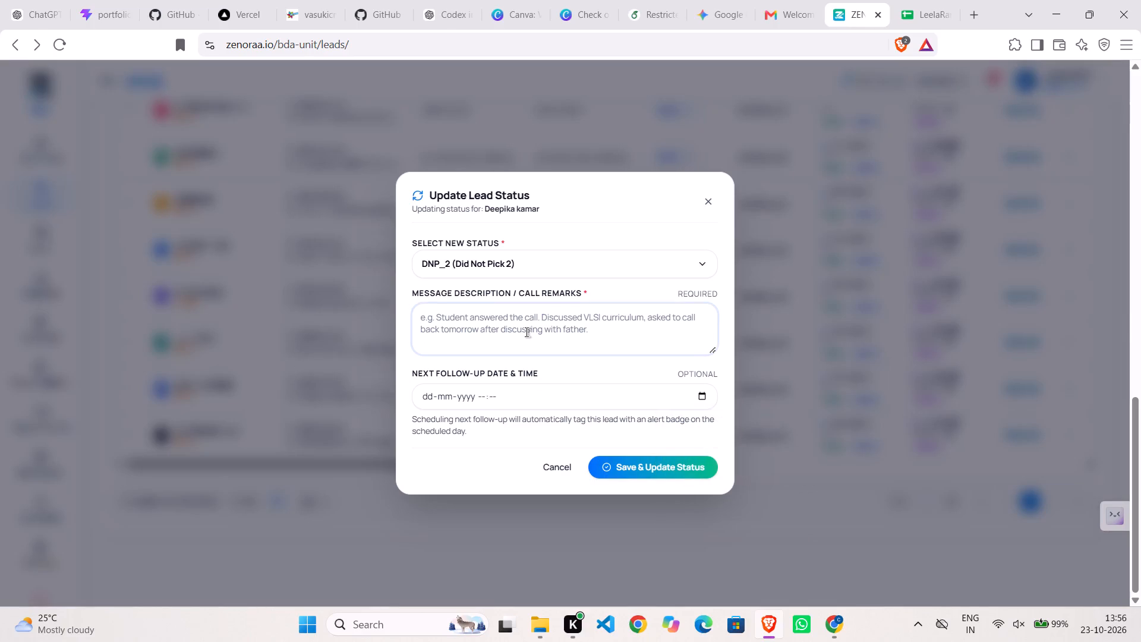
pyautogui.write('DNP')
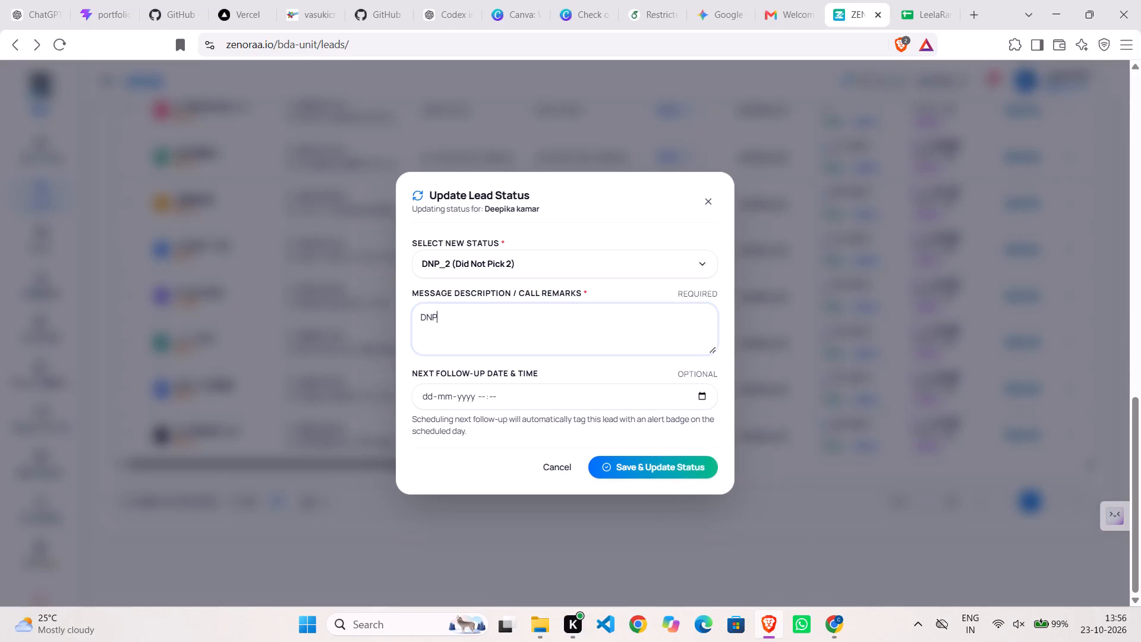
pyautogui.click(620, 459)
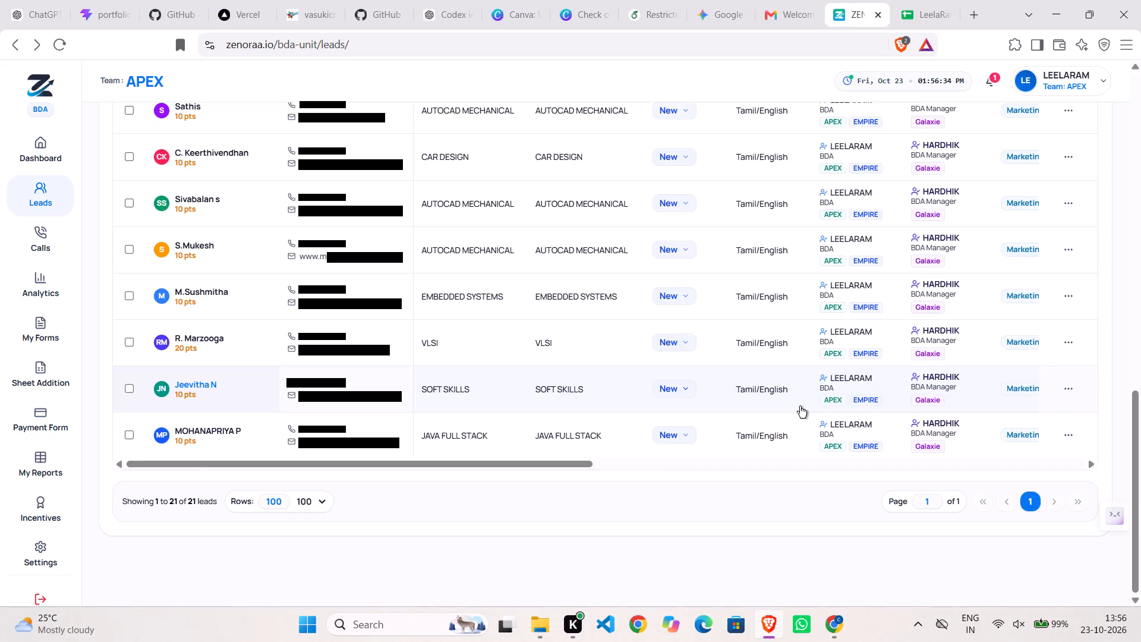
# Open the remaining SOFT SKILLS lead's details and examine its status, course portfolio, lead handler and reassignment history.
pyautogui.hscroll(-8, 800, 406)
pyautogui.hscroll(1, 800, 406)
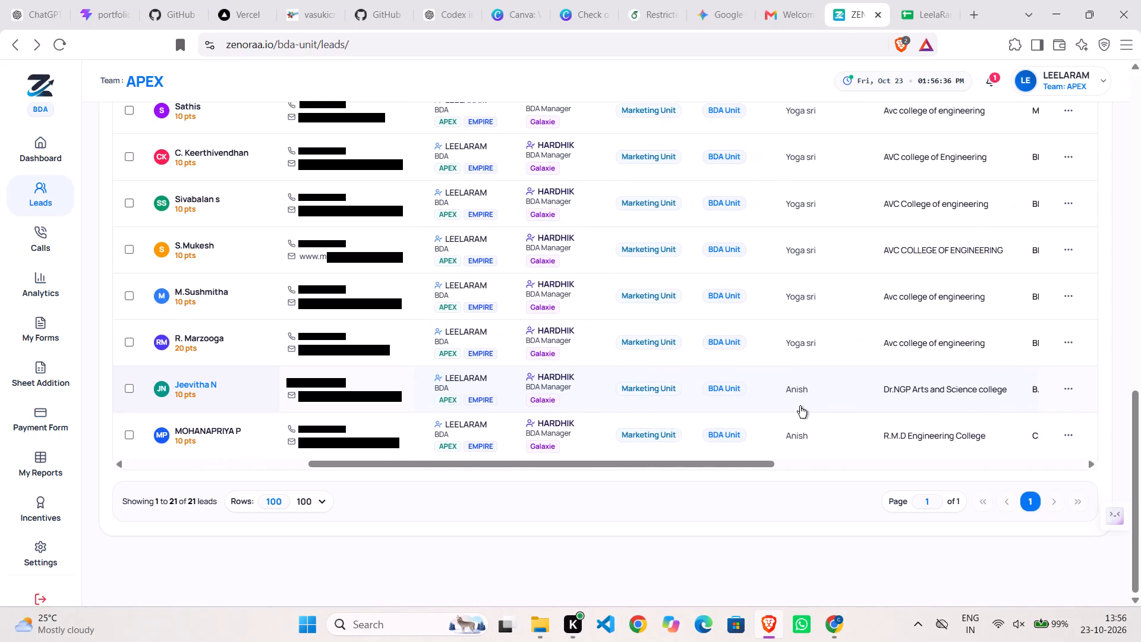
pyautogui.hscroll(5, 800, 406)
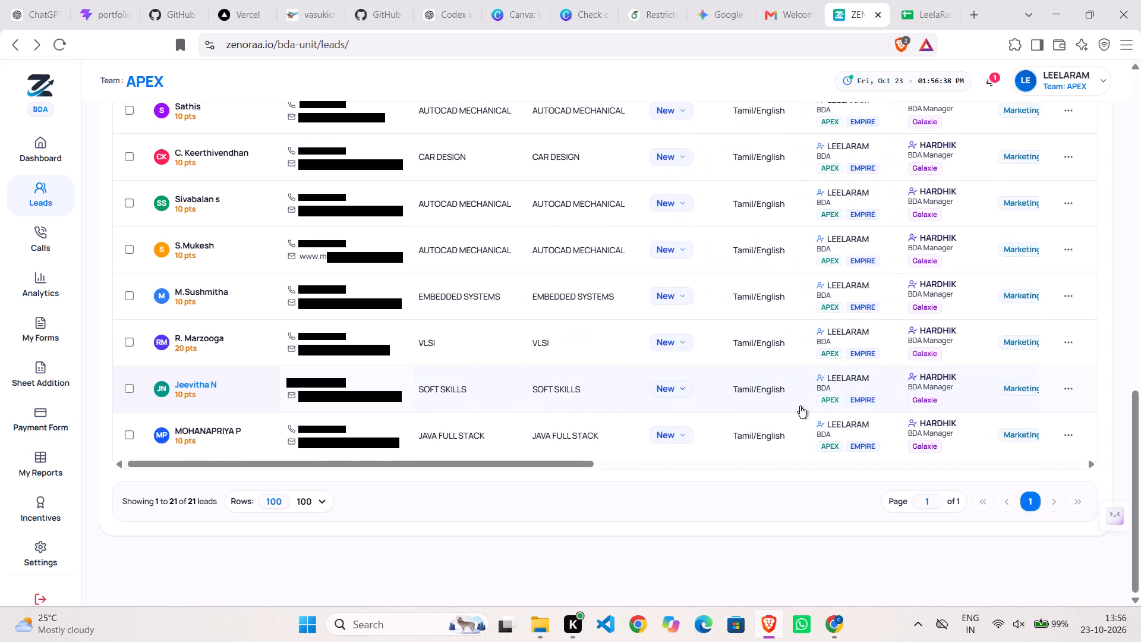
pyautogui.scroll(-1, 800, 406)
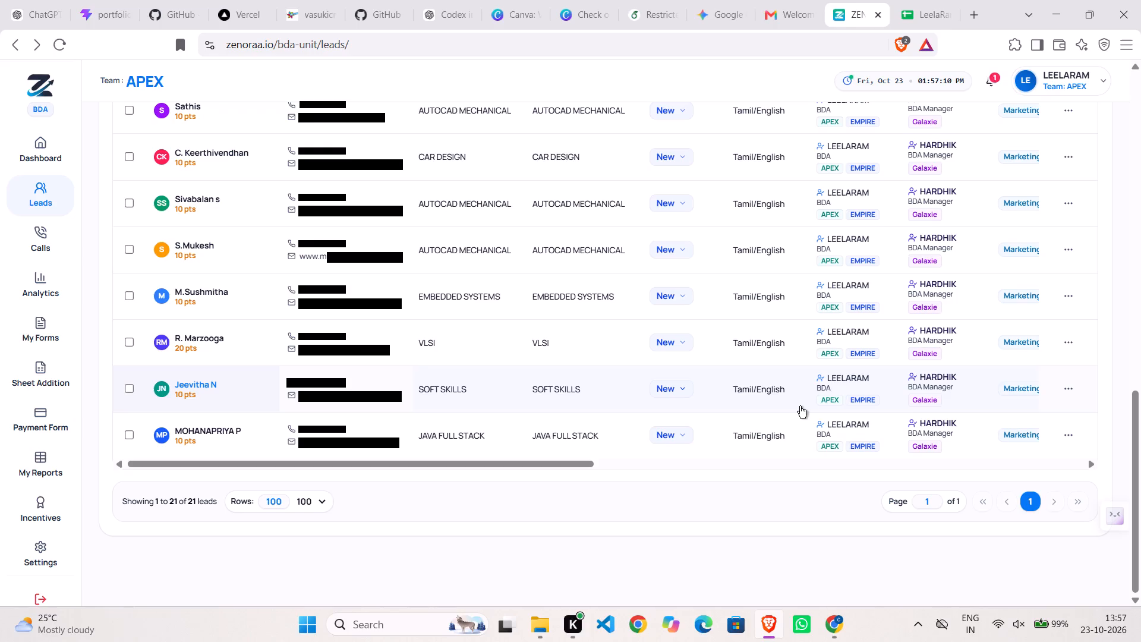
pyautogui.click(800, 406)
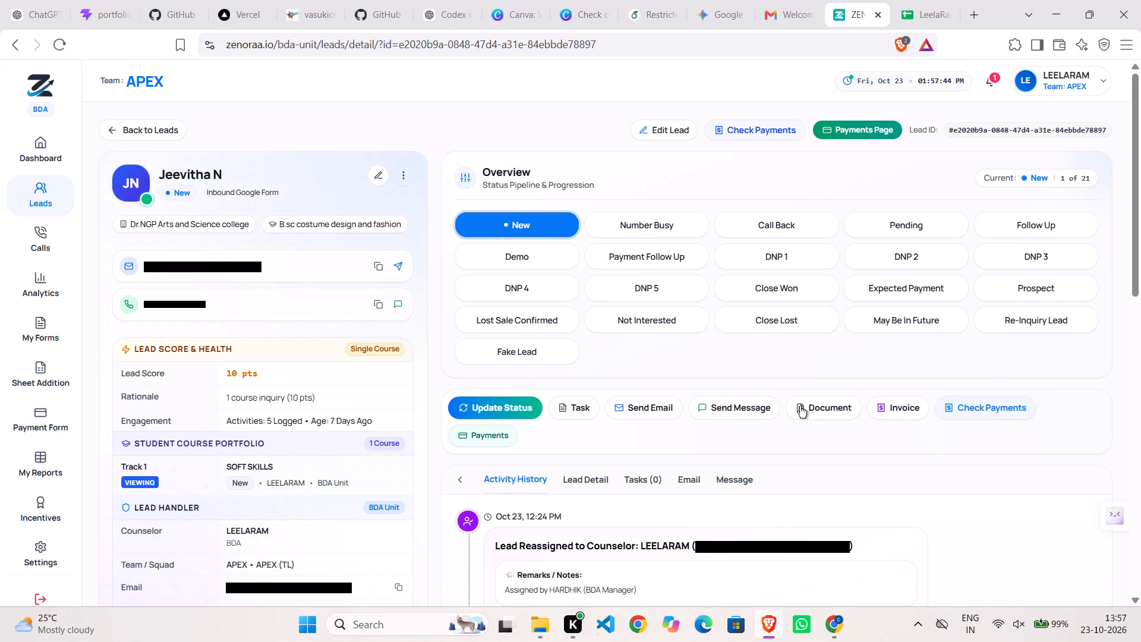
pyautogui.scroll(-1, 800, 406)
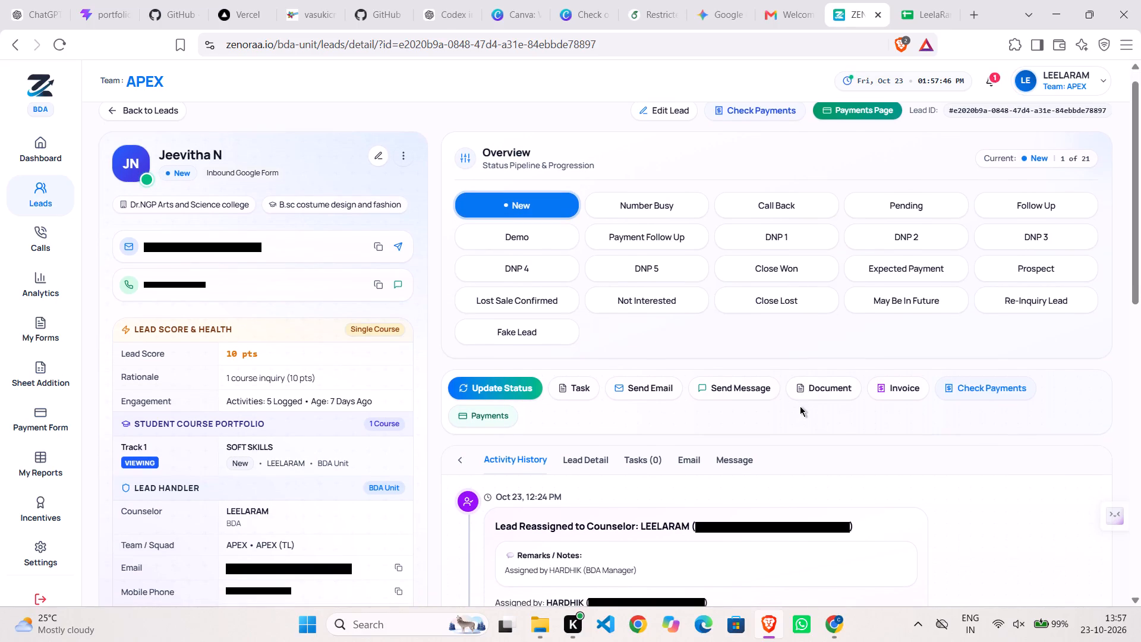
pyautogui.scroll(-1, 800, 406)
pyautogui.scroll(1, 800, 406)
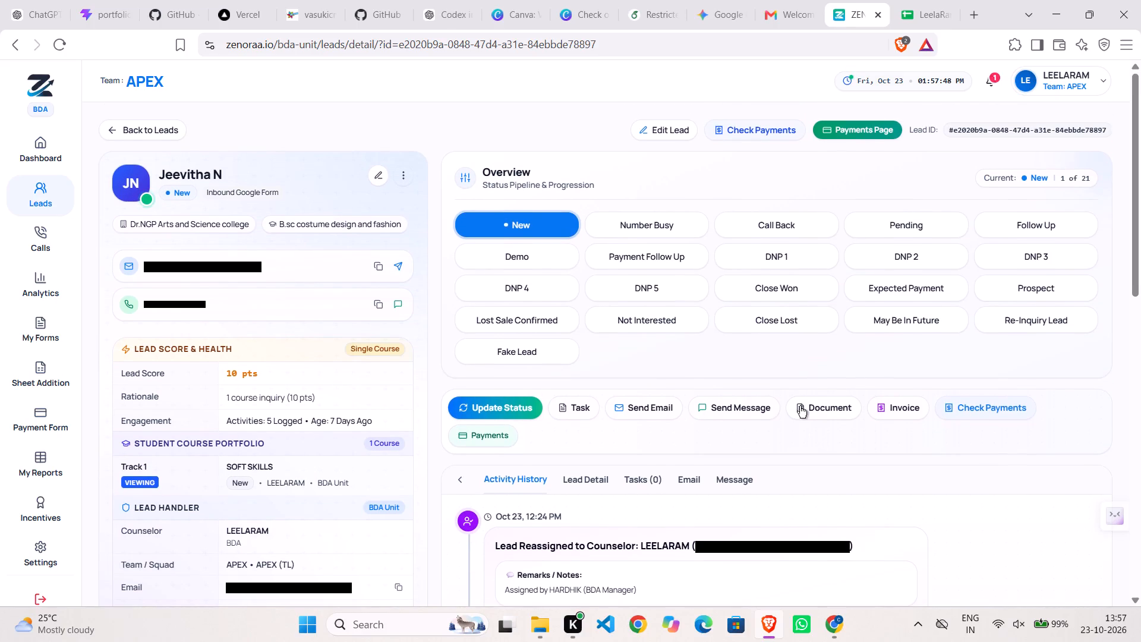
pyautogui.scroll(-1, 800, 406)
pyautogui.scroll(1, 800, 406)
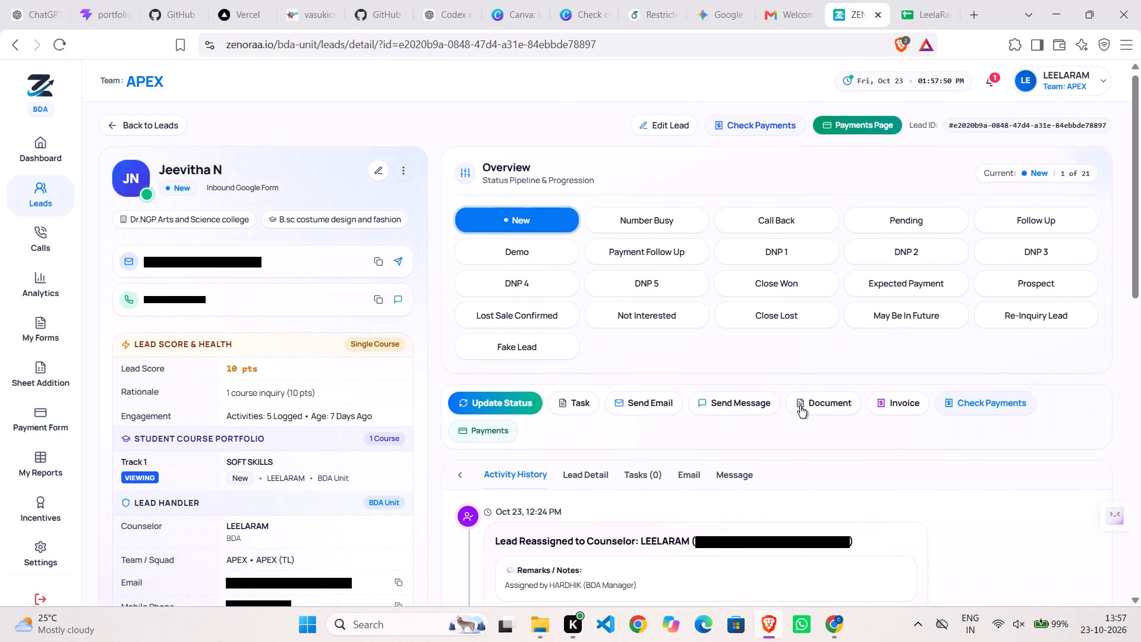
pyautogui.scroll(1, 800, 406)
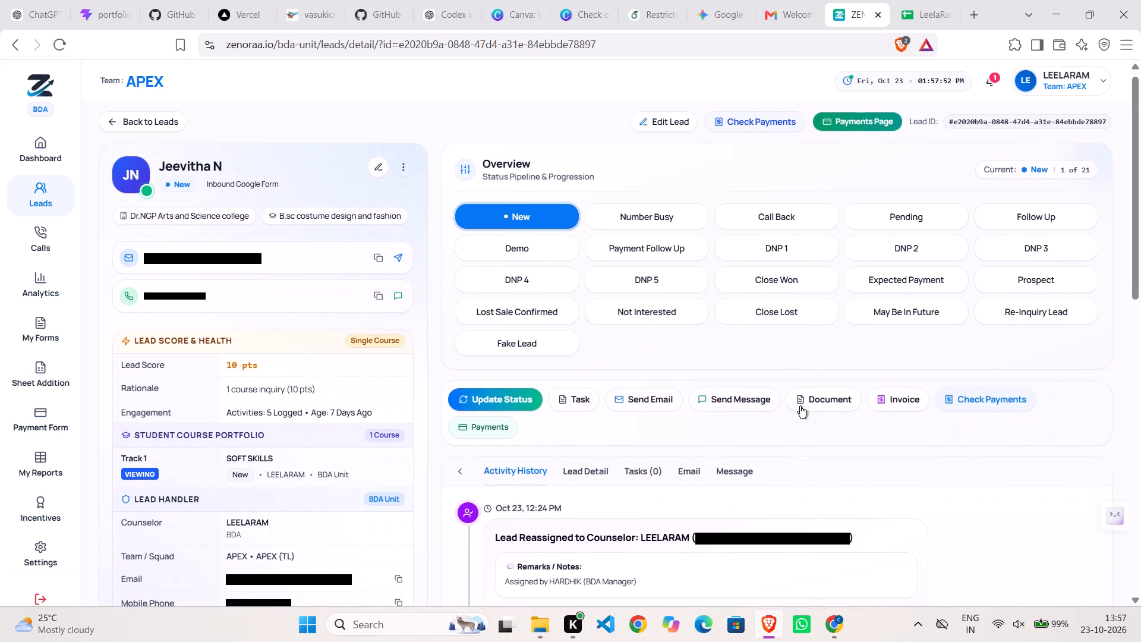
pyautogui.scroll(1, 800, 406)
pyautogui.scroll(-2, 800, 406)
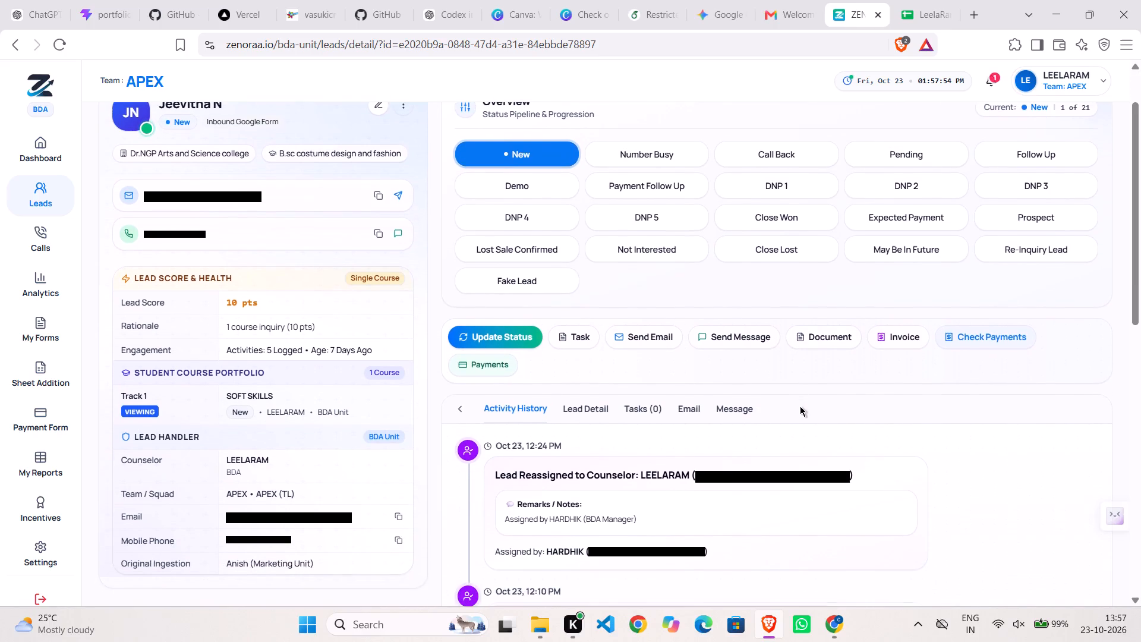
pyautogui.scroll(-2, 800, 406)
pyautogui.hscroll(1, 800, 406)
pyautogui.scroll(-1, 800, 406)
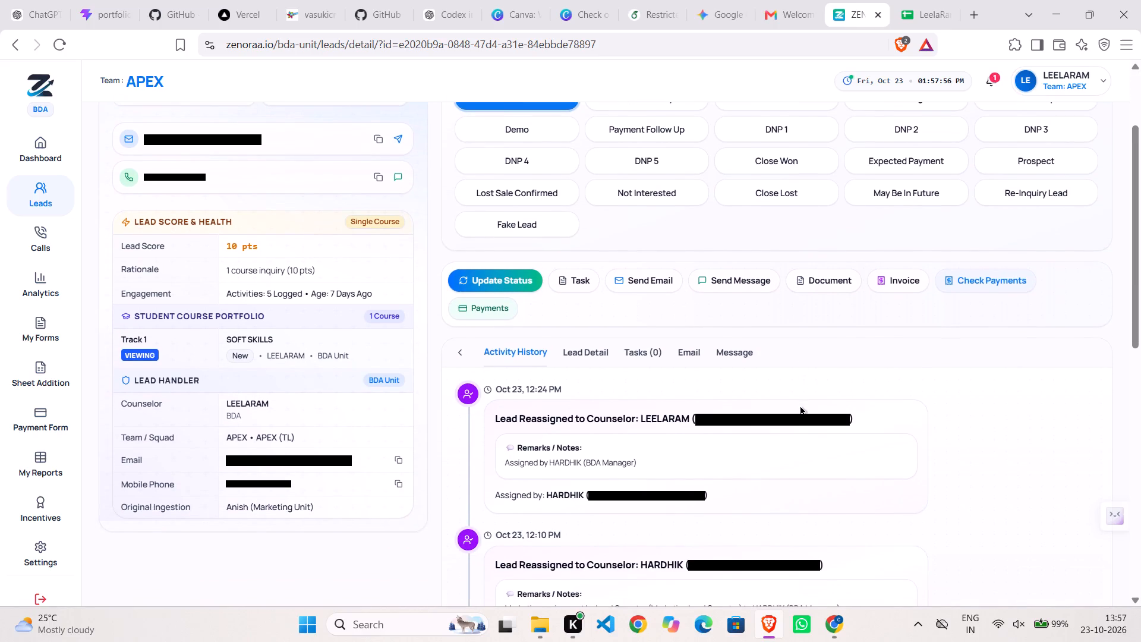
pyautogui.scroll(-1, 800, 406)
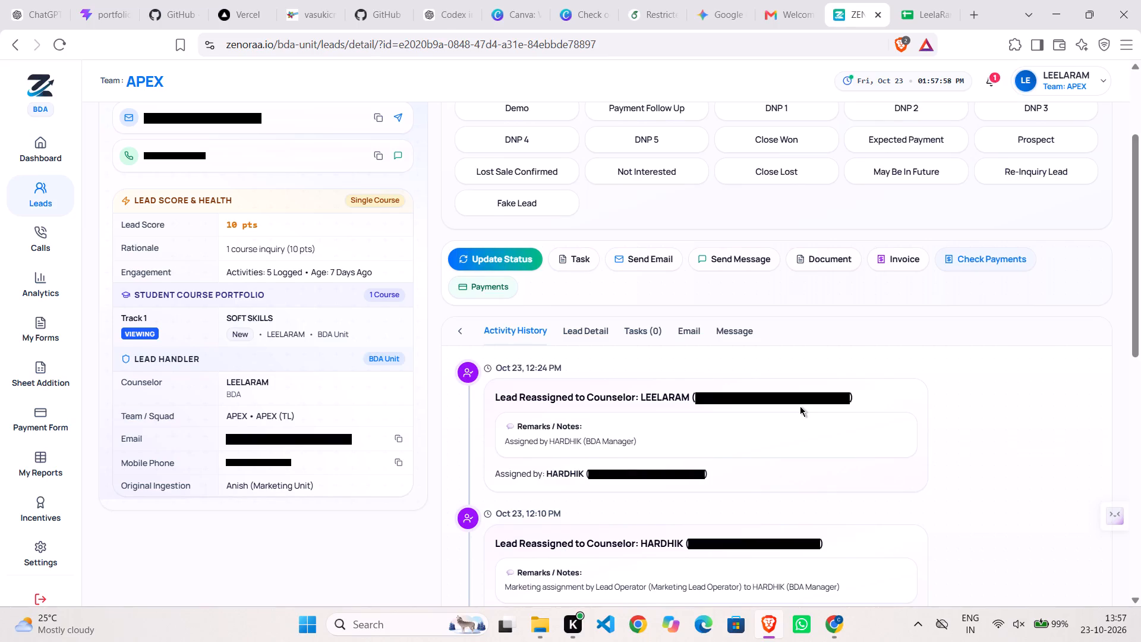
pyautogui.scroll(2, 800, 406)
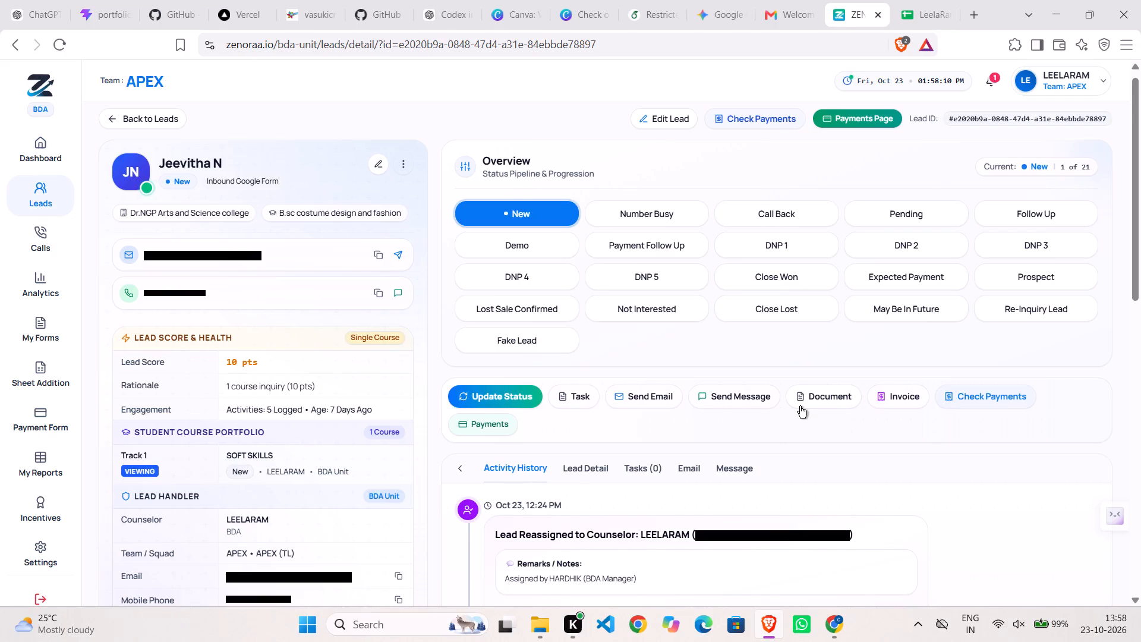
# View the student documents attached to the open SOFT SKILLS lead.
pyautogui.click(800, 406)
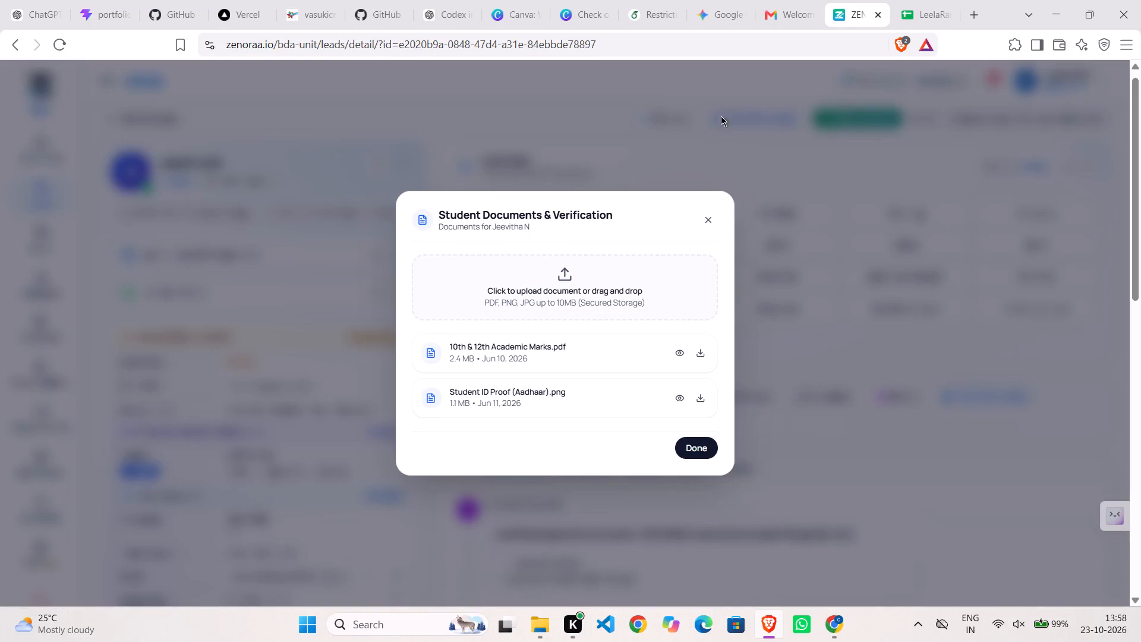
pyautogui.click(708, 227)
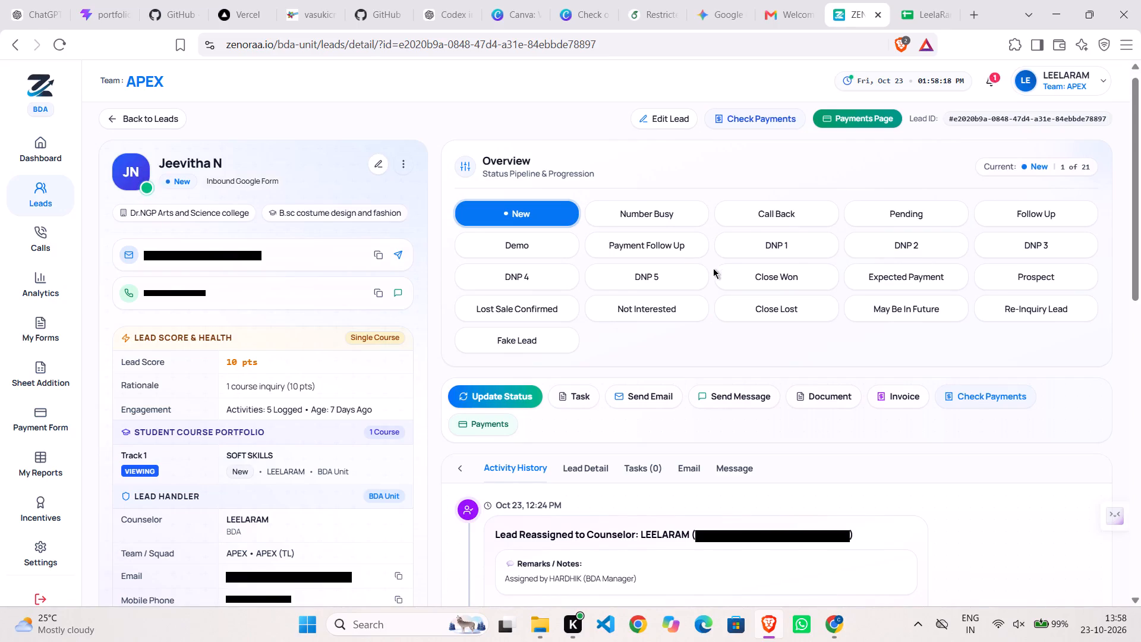
# Update the open SOFT SKILLS lead's status to DNP 2 with the remark "DNP".
pyautogui.click(885, 243)
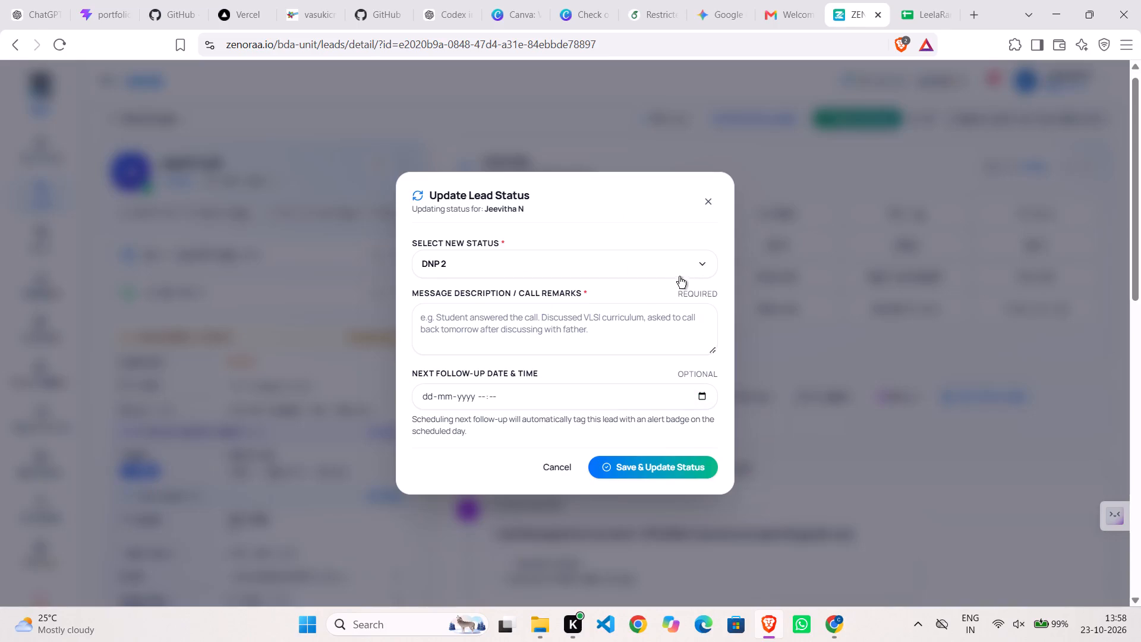
pyautogui.click(644, 325)
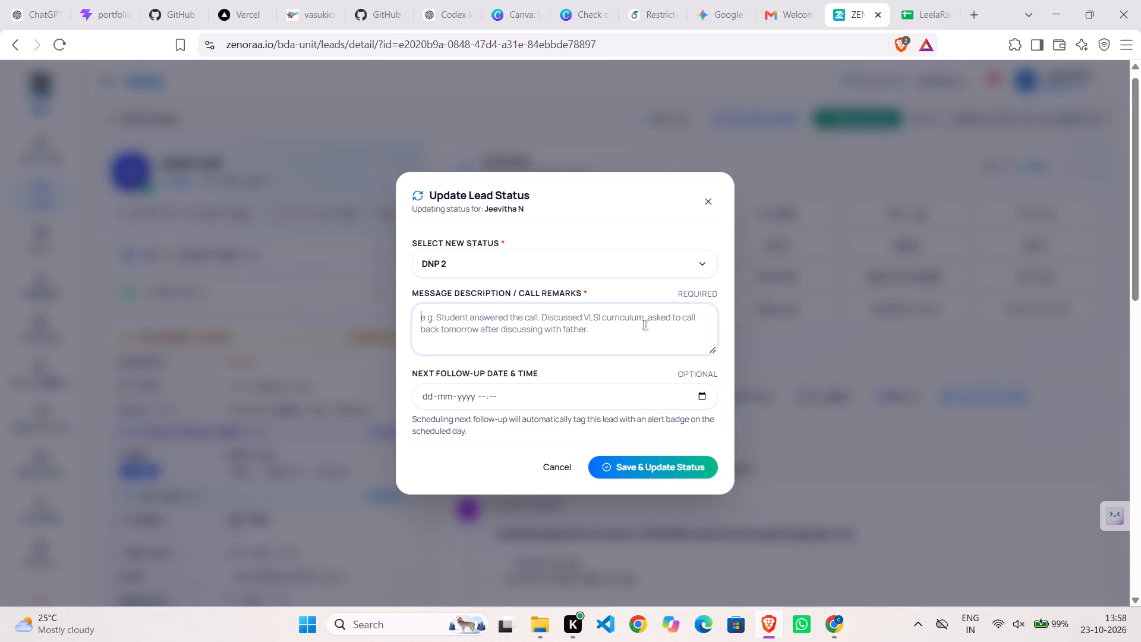
pyautogui.write('DNP')
pyautogui.press('Return')
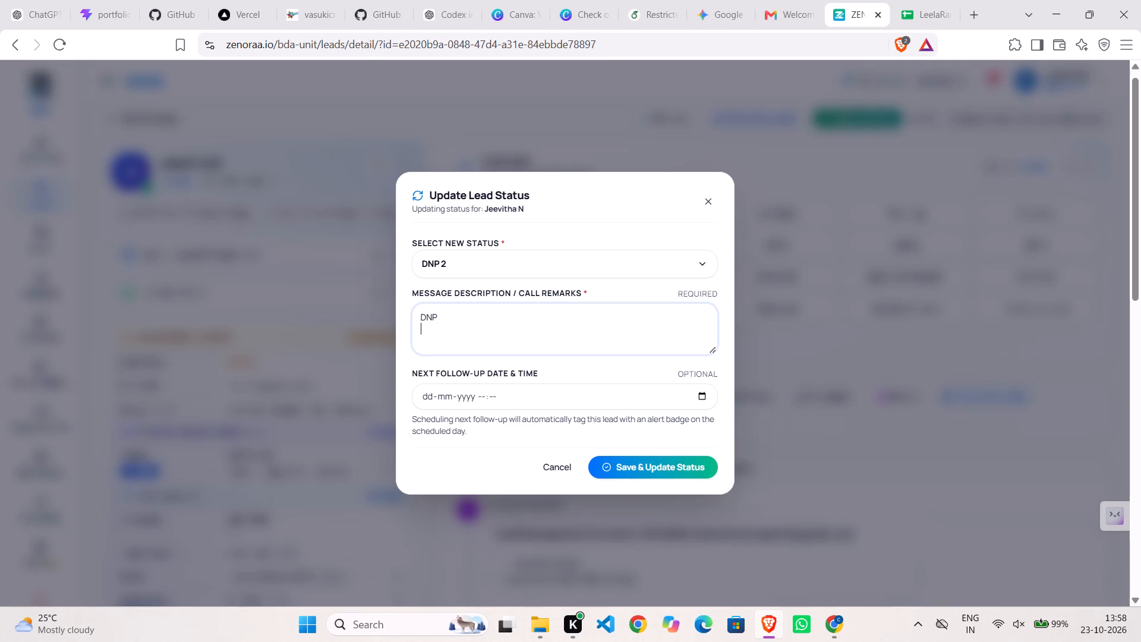
pyautogui.click(648, 463)
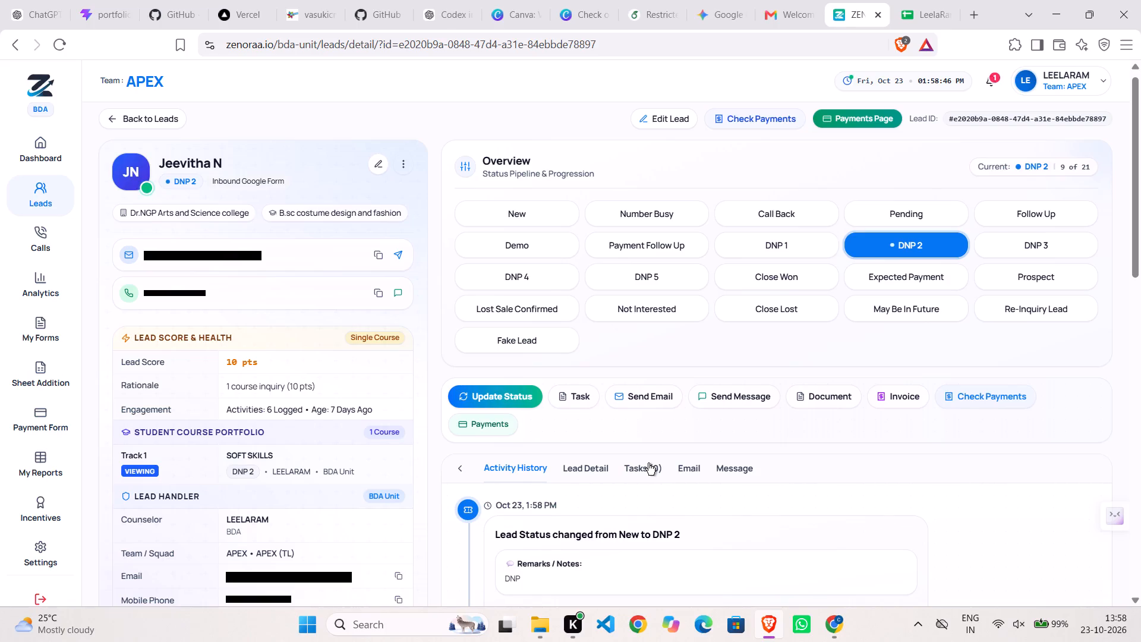
# Return to the leads list and show only the new leads.
pyautogui.scroll(1, 648, 463)
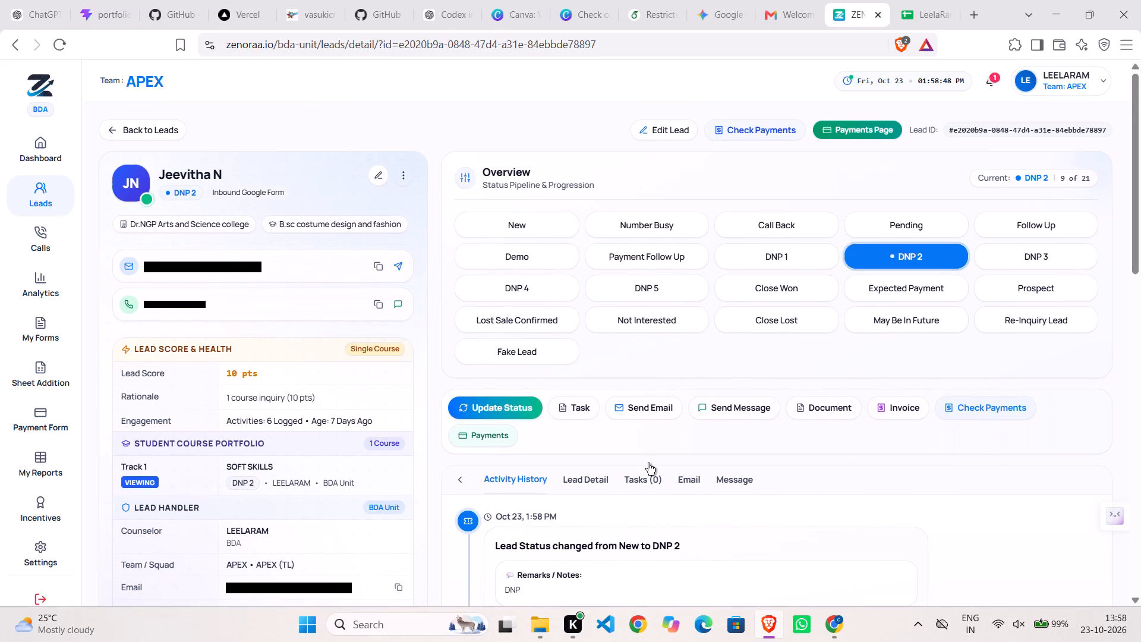
pyautogui.hscroll(6, 648, 463)
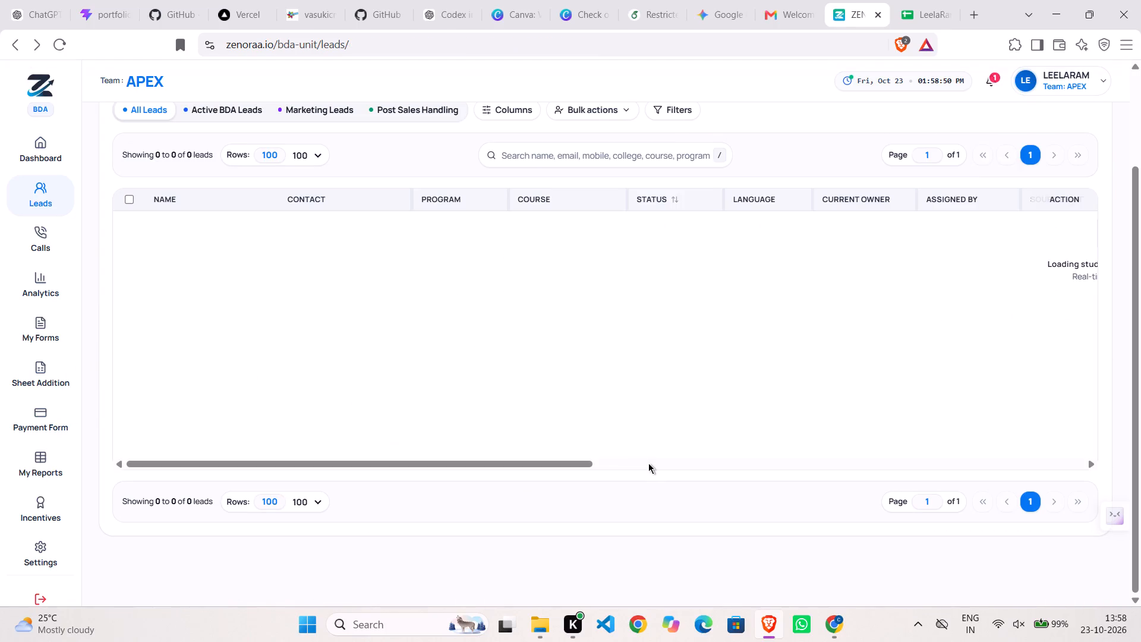
pyautogui.scroll(1, 648, 463)
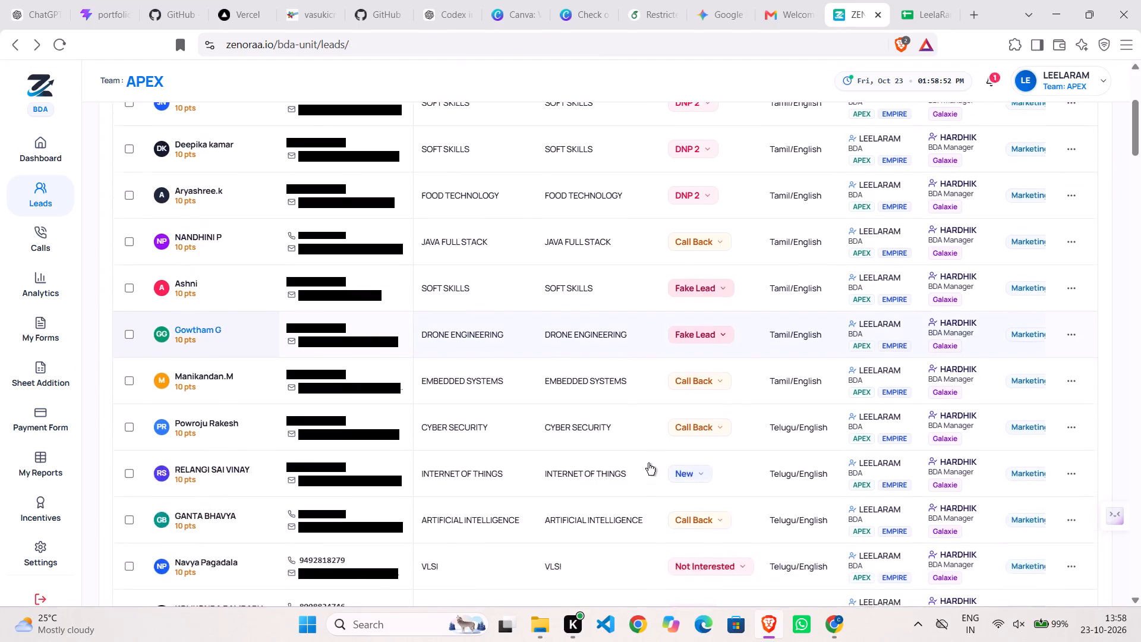
pyautogui.scroll(1, 648, 463)
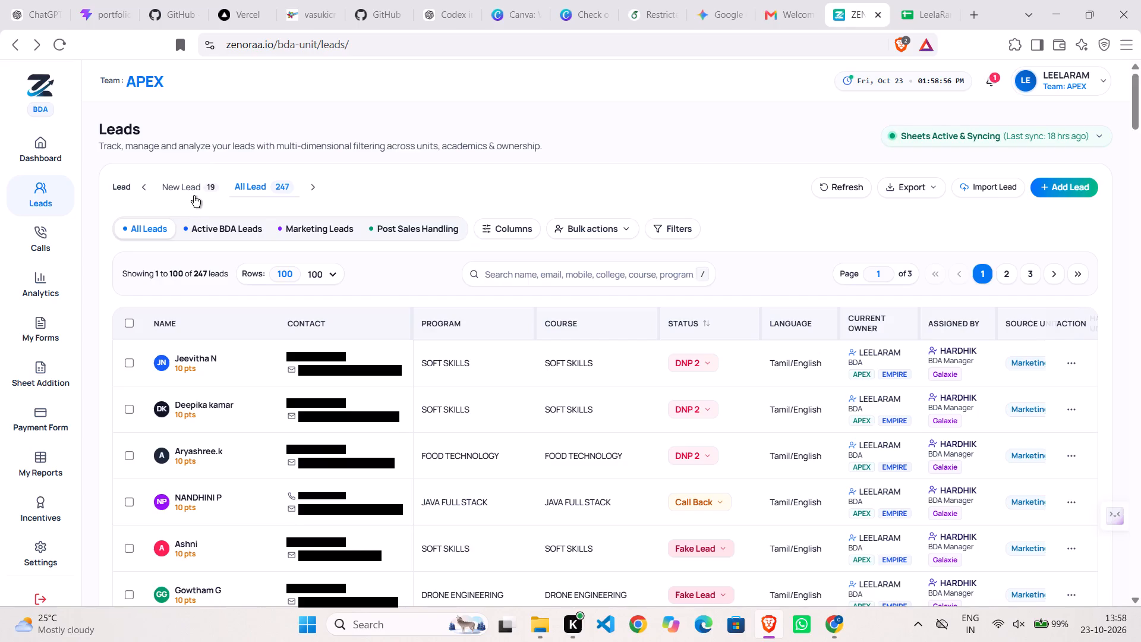
pyautogui.click(195, 185)
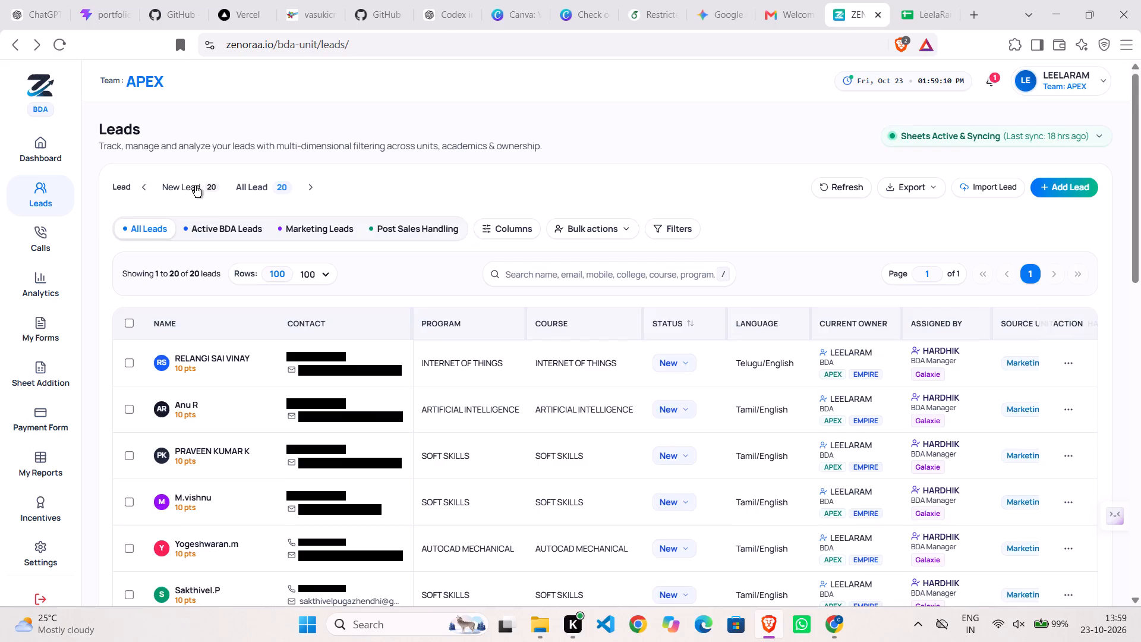
# Examine the remaining new leads' course, status, language, current owner, assigning manager, source unit, college and department down to the end of the list.
pyautogui.scroll(-5, 195, 185)
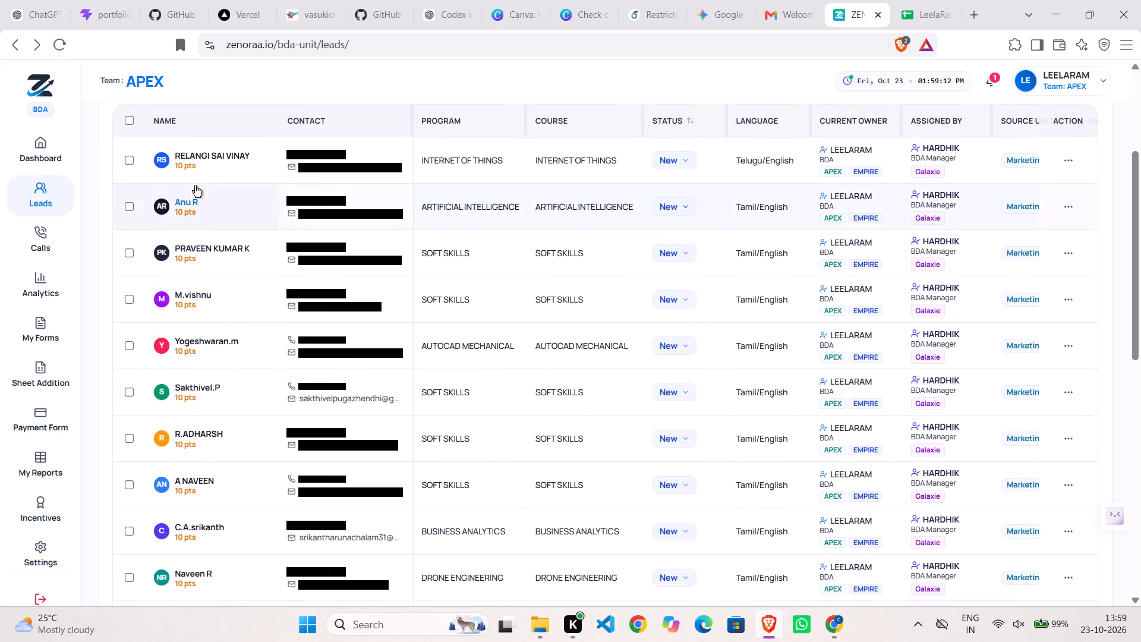
pyautogui.scroll(-5, 195, 185)
pyautogui.hscroll(-7, 195, 185)
pyautogui.hscroll(7, 195, 185)
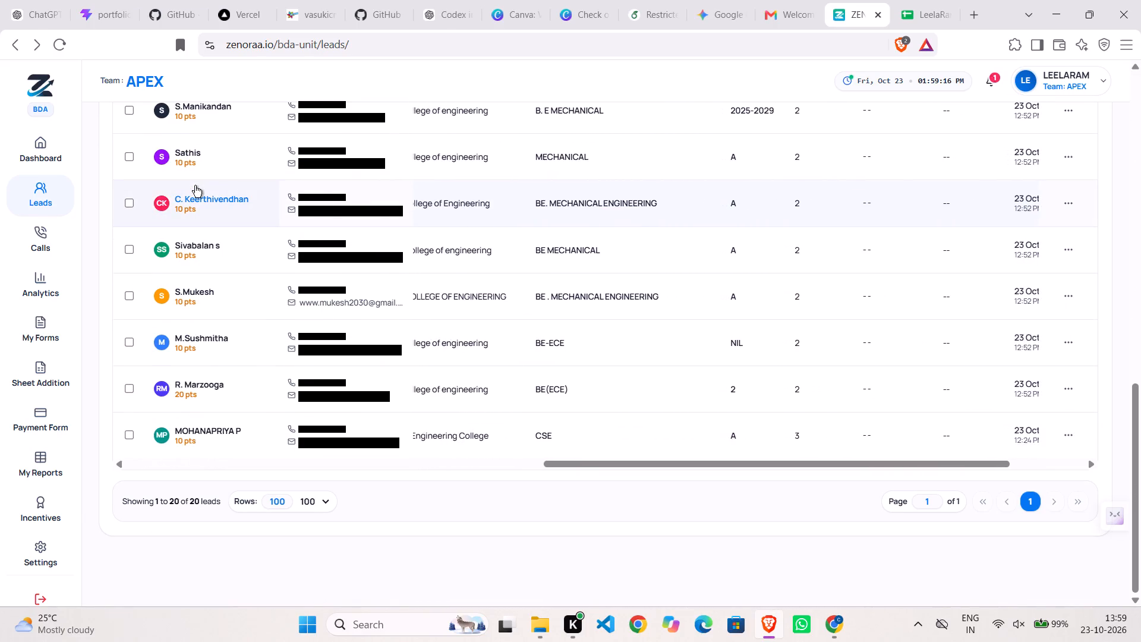
pyautogui.hscroll(4, 195, 185)
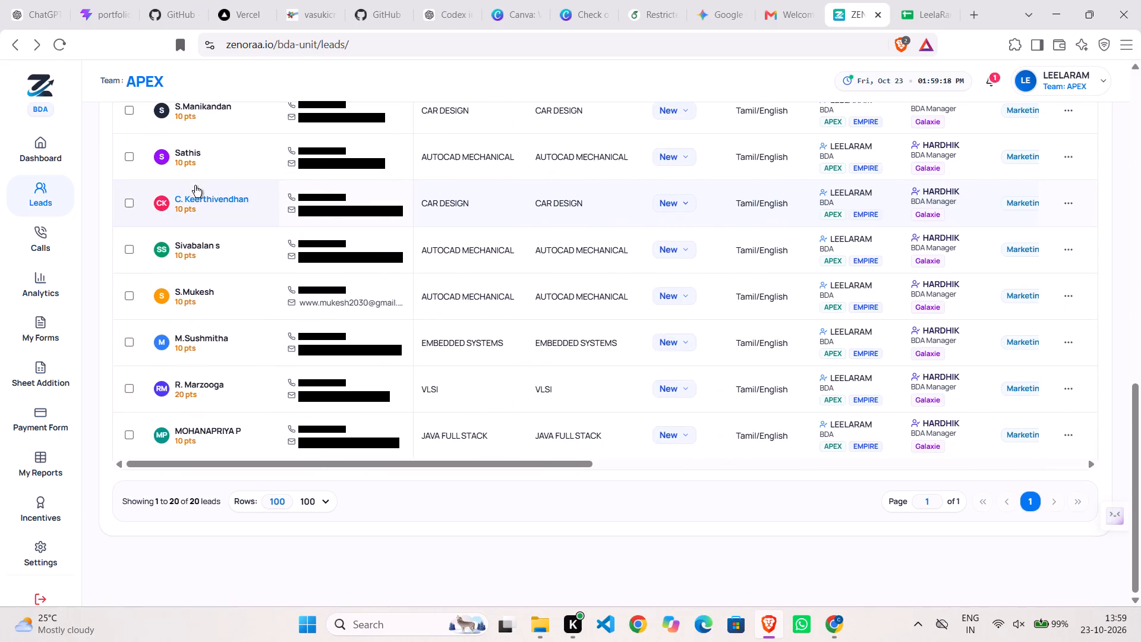
pyautogui.hscroll(-1, 195, 185)
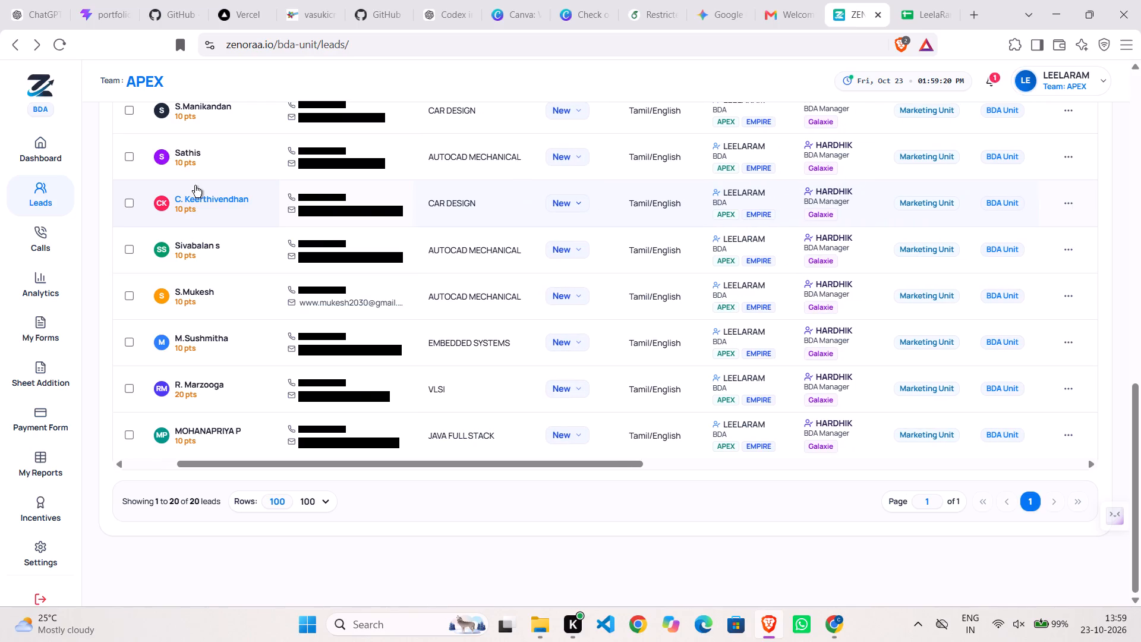
pyautogui.hscroll(-1, 195, 185)
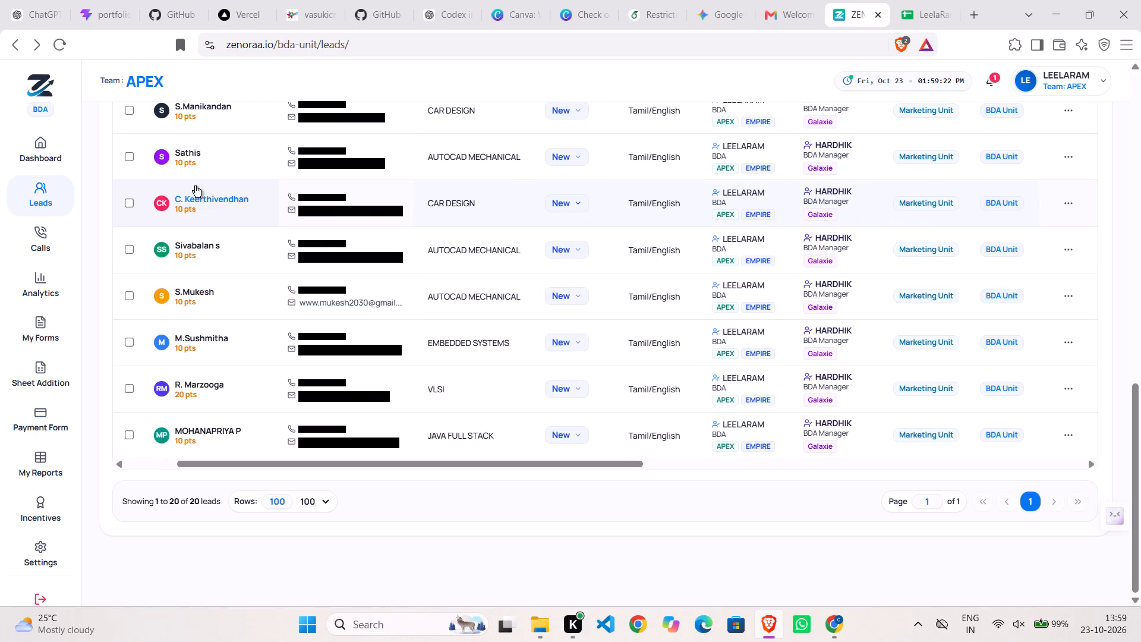
pyautogui.hscroll(-1, 195, 185)
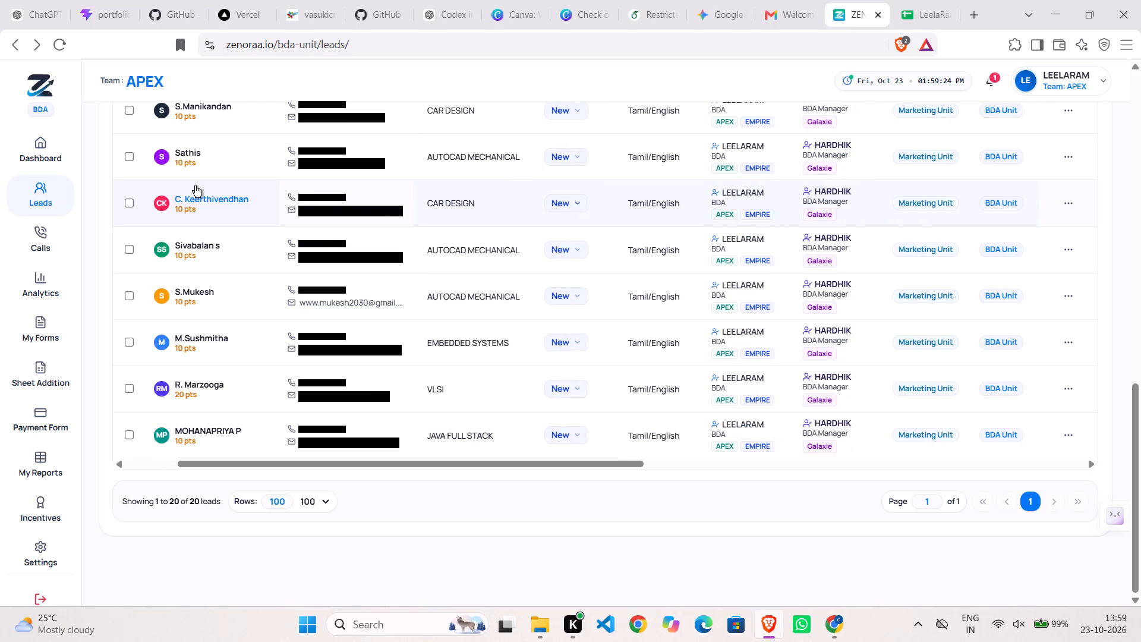
pyautogui.hscroll(-1, 195, 185)
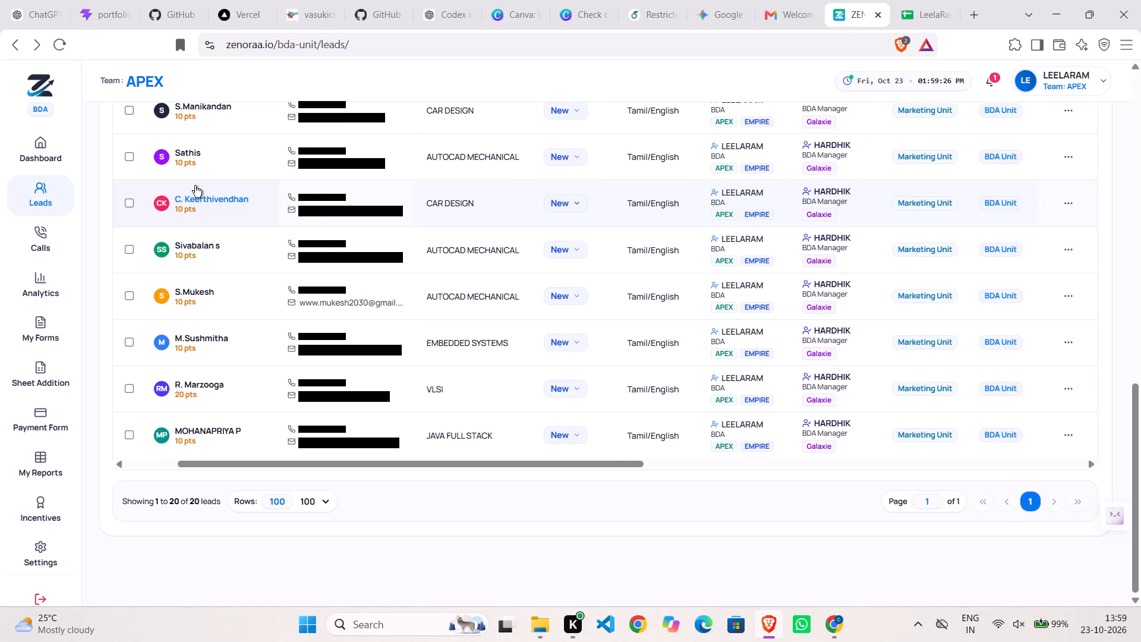
pyautogui.hscroll(-1, 195, 185)
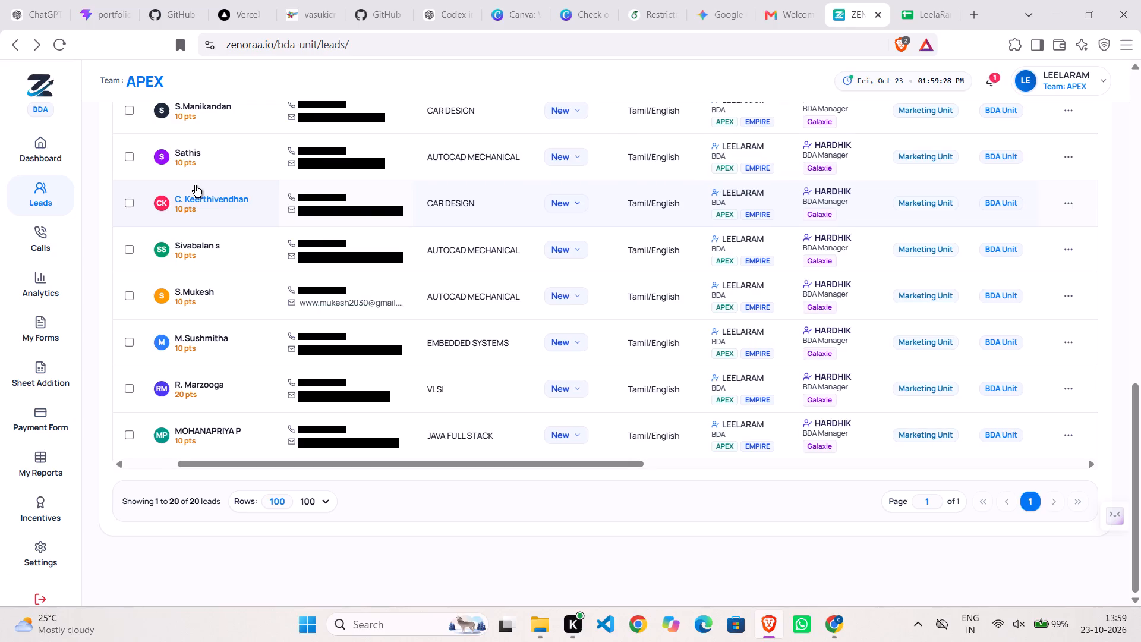
pyautogui.hscroll(-1, 195, 185)
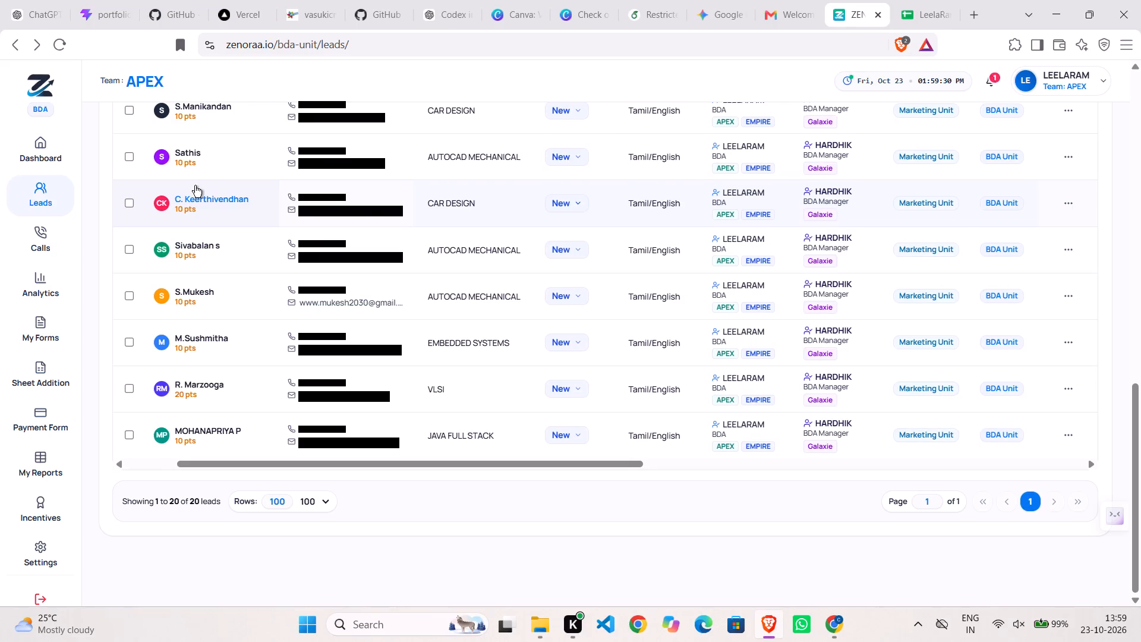
pyautogui.hscroll(-3, 195, 185)
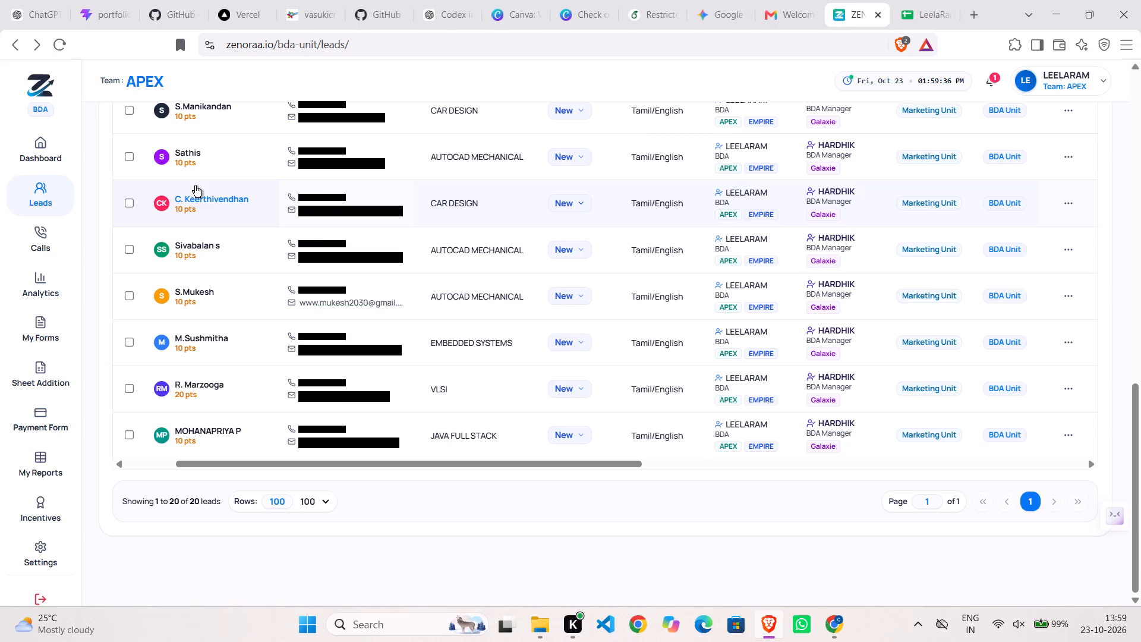
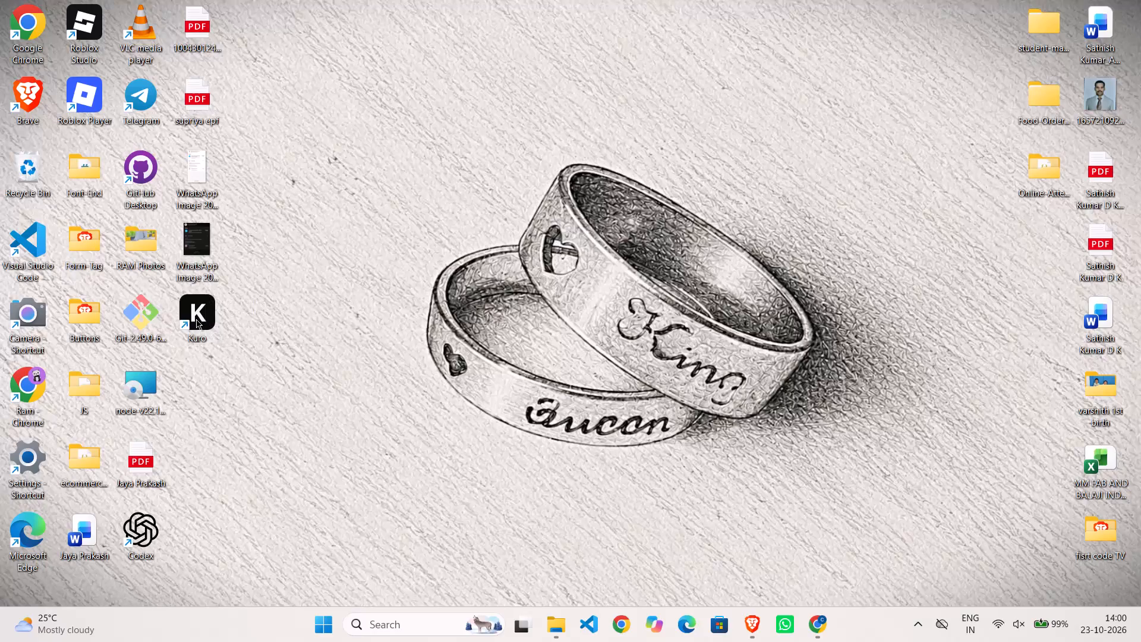
# Pin the Kuro desktop shortcut to the taskbar between Visual Studio Code and Google Chrome.
pyautogui.moveTo(196, 319); pyautogui.dragTo(584, 521)
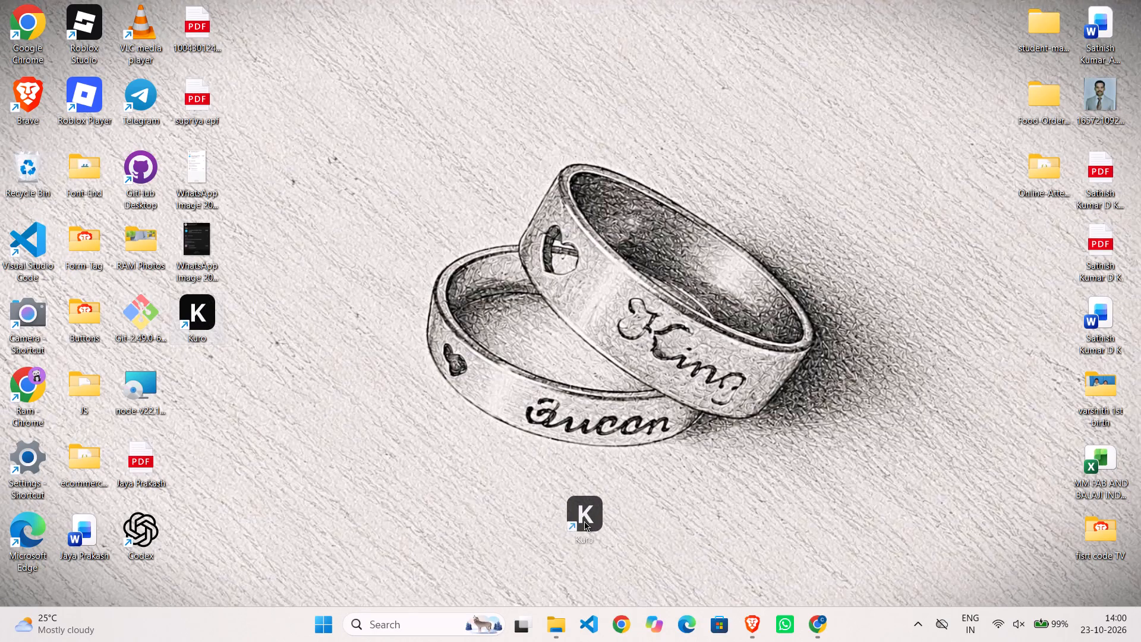
pyautogui.moveTo(584, 521); pyautogui.dragTo(607, 641)
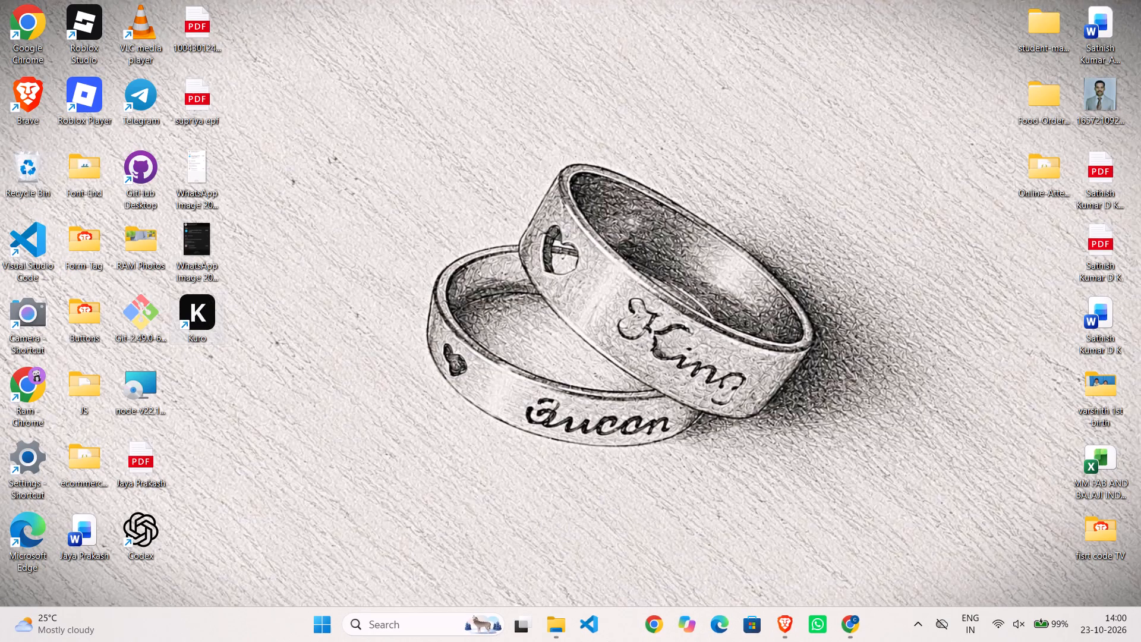
pyautogui.click(461, 448)
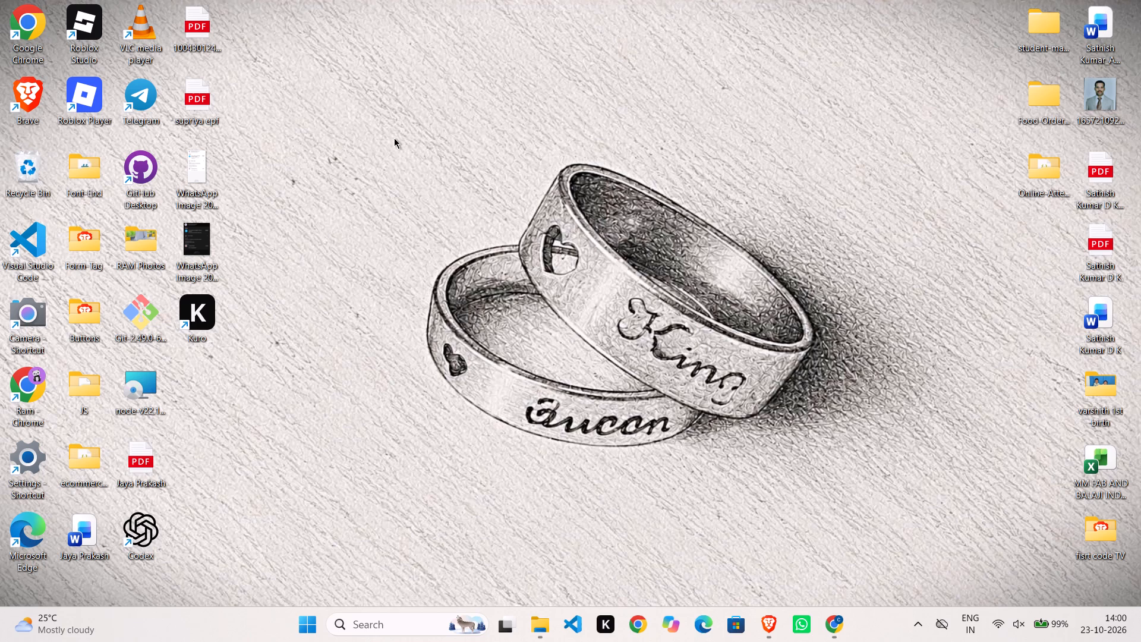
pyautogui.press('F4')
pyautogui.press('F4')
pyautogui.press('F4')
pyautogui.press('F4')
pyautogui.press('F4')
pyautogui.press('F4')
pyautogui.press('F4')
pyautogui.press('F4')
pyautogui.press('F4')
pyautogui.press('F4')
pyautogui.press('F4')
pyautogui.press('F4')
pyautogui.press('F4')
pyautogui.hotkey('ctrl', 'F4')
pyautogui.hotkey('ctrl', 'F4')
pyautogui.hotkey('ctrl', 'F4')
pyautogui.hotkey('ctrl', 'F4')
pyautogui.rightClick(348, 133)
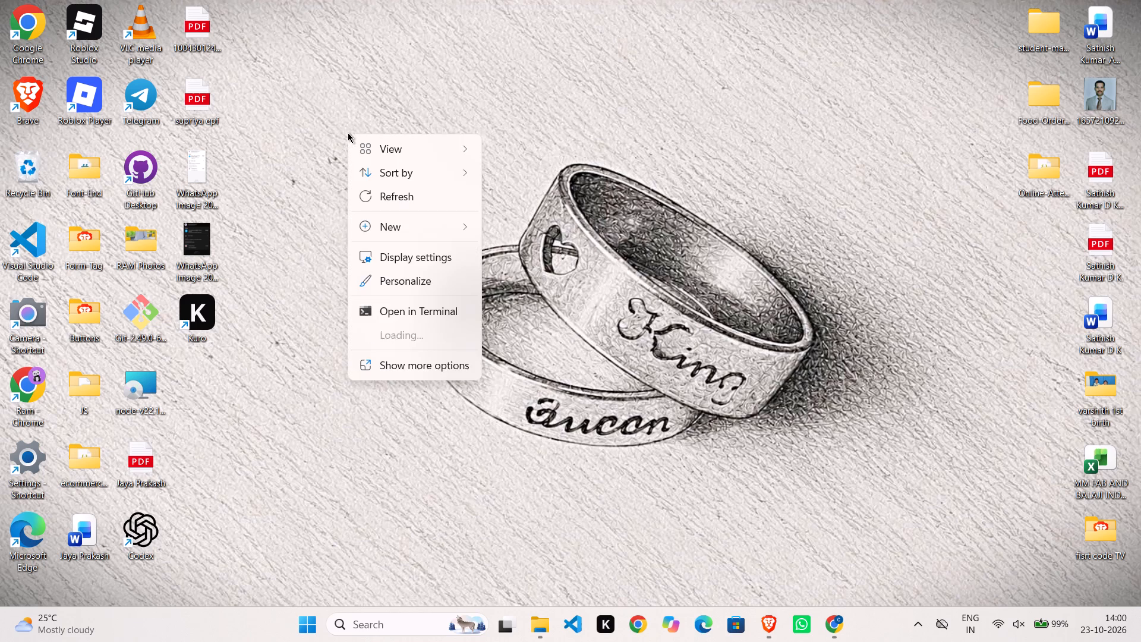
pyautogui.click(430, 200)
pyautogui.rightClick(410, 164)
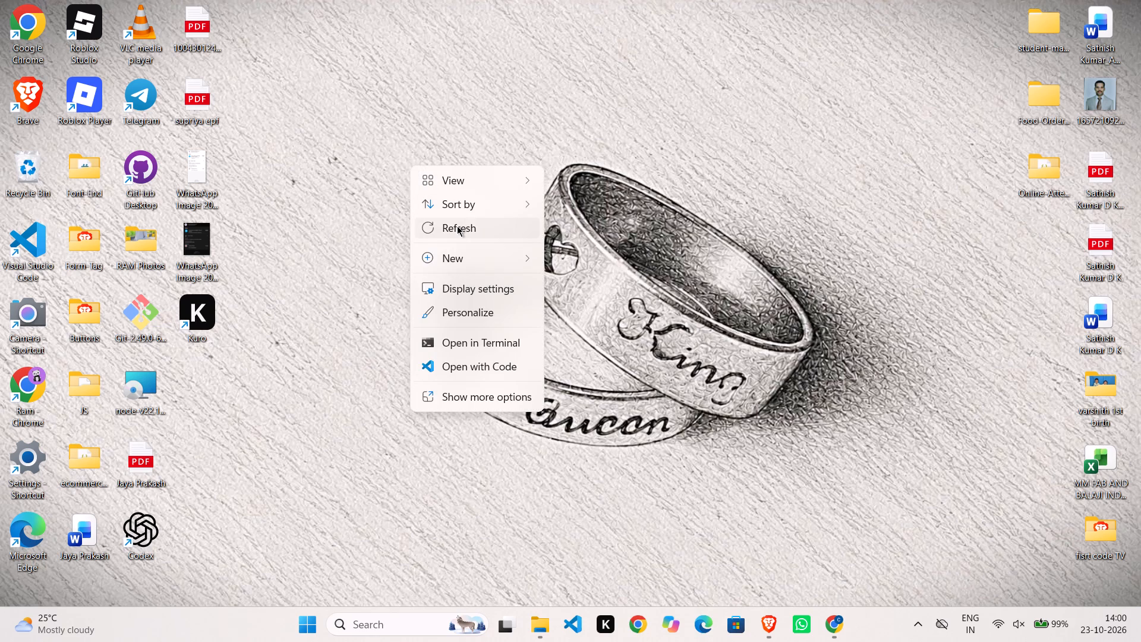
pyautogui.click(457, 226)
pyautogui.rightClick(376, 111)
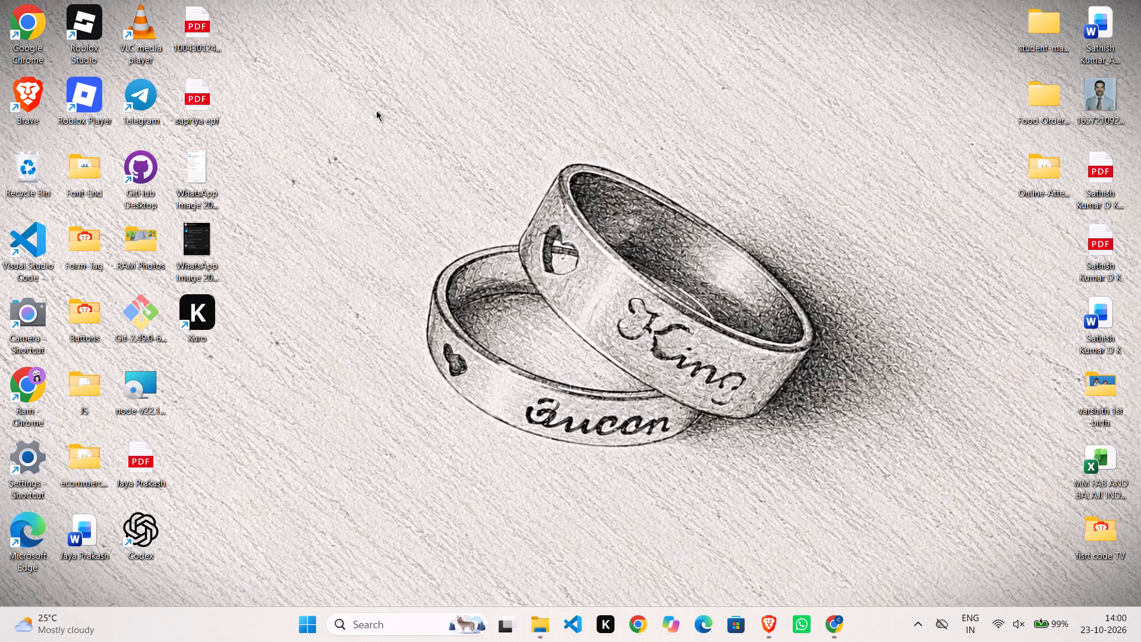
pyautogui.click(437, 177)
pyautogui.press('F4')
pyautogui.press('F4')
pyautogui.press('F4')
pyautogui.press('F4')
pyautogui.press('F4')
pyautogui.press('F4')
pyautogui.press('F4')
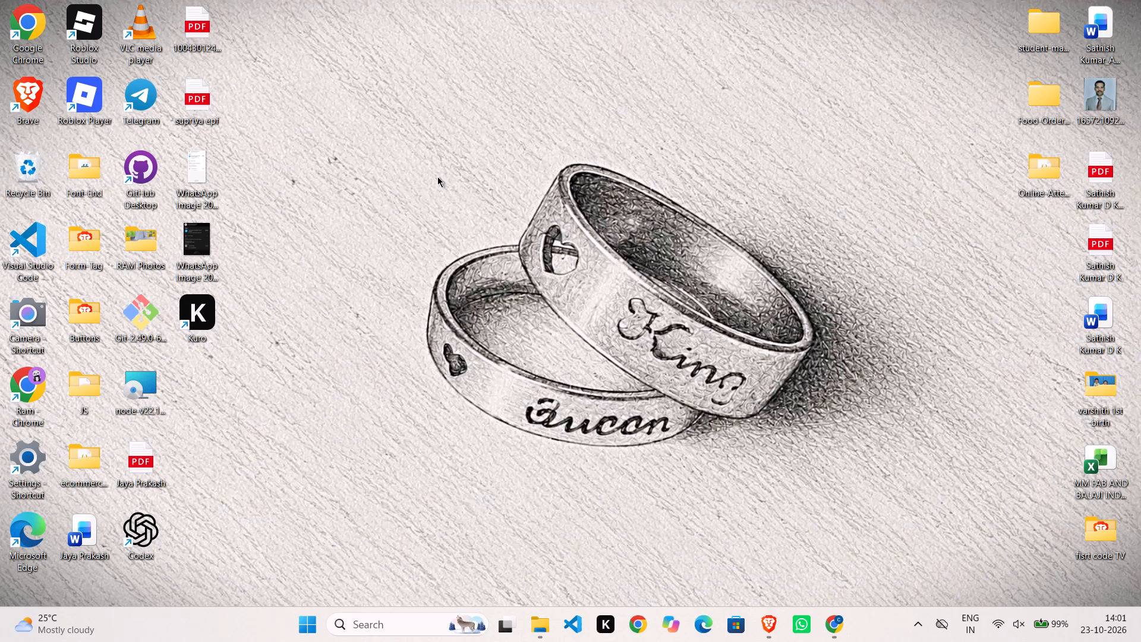
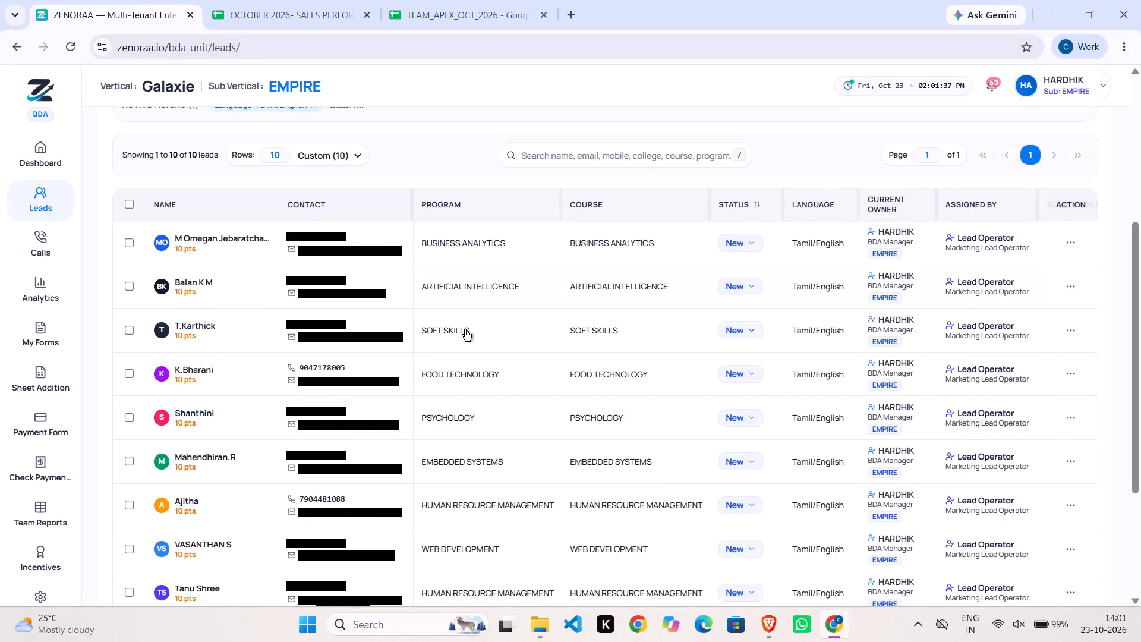
# Show all leads in the Team Hierarchy view with the Tamil/English language filter cleared.
pyautogui.scroll(7, 465, 329)
pyautogui.click(415, 188)
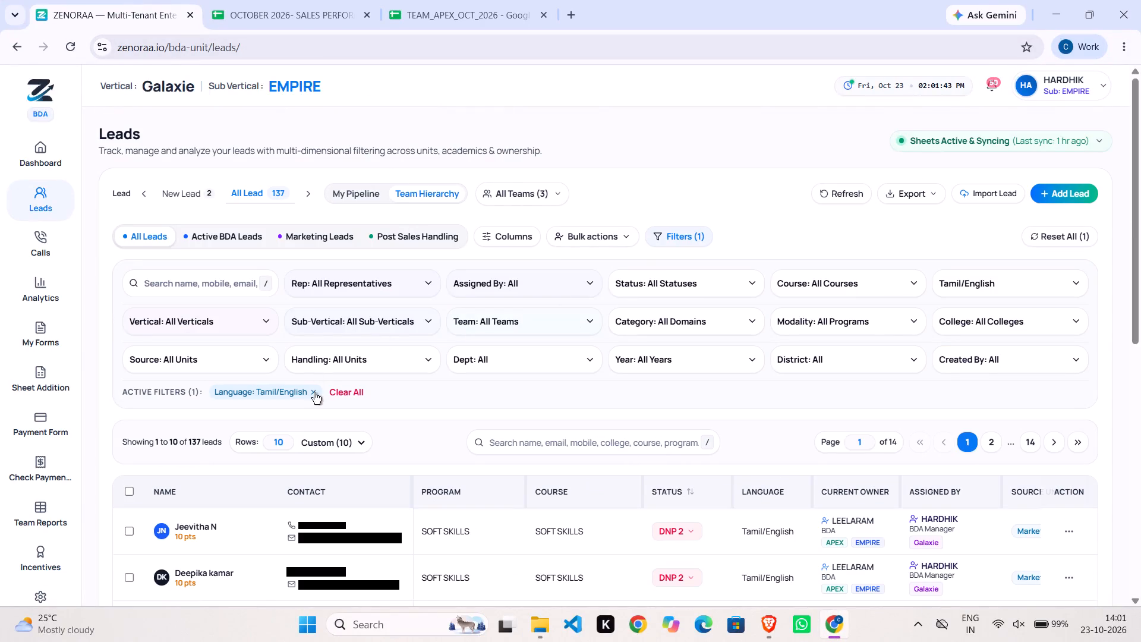
pyautogui.click(345, 391)
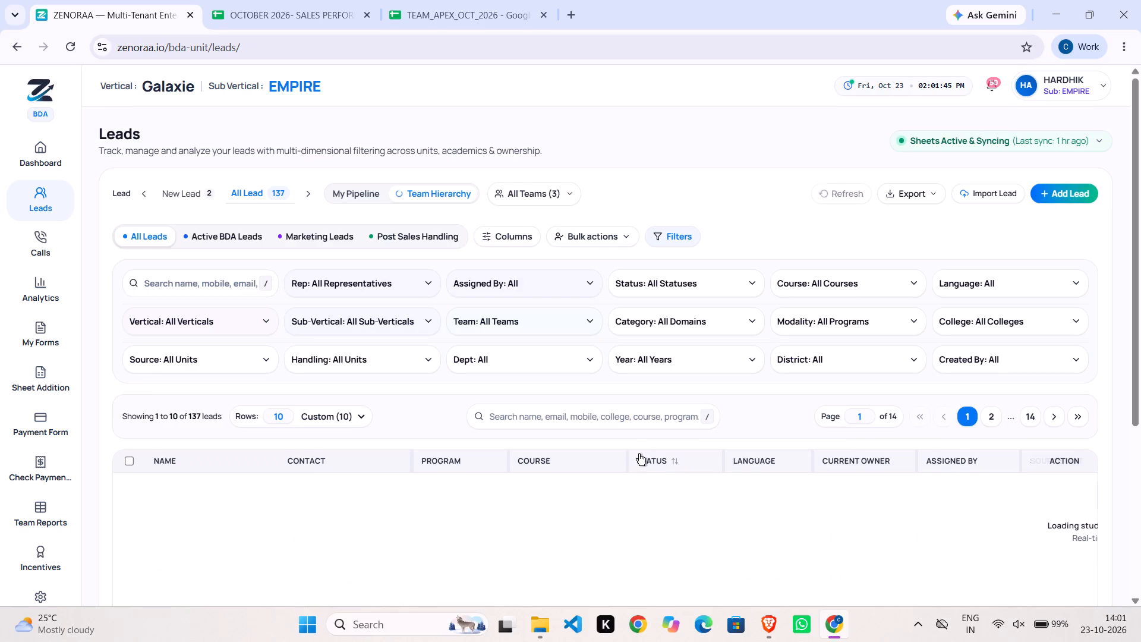
pyautogui.click(588, 419)
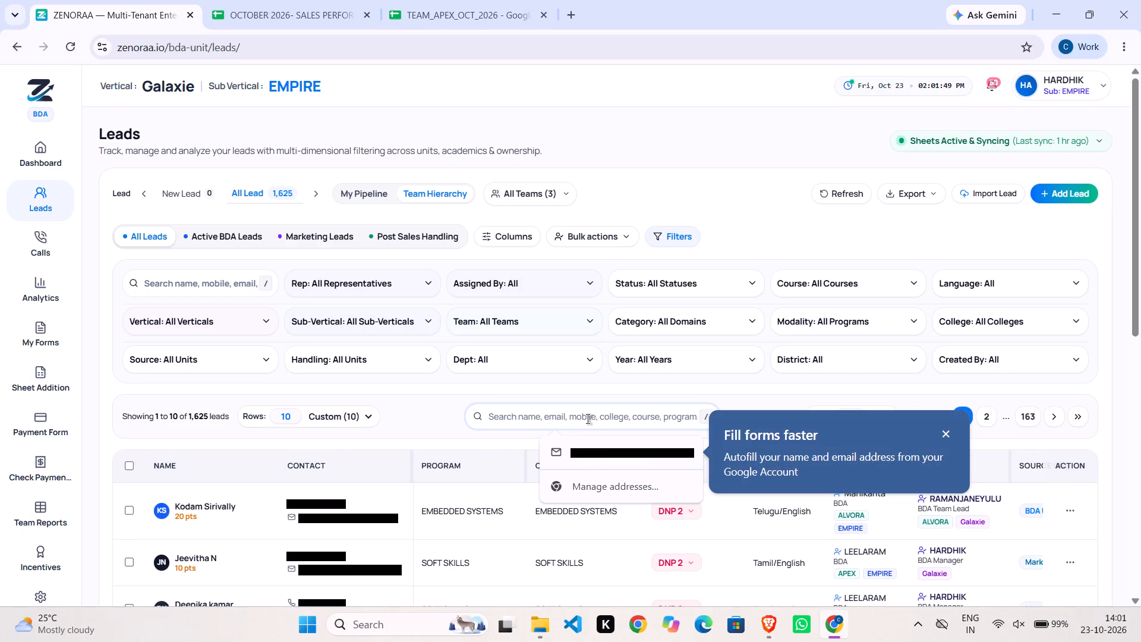
pyautogui.write('80980')
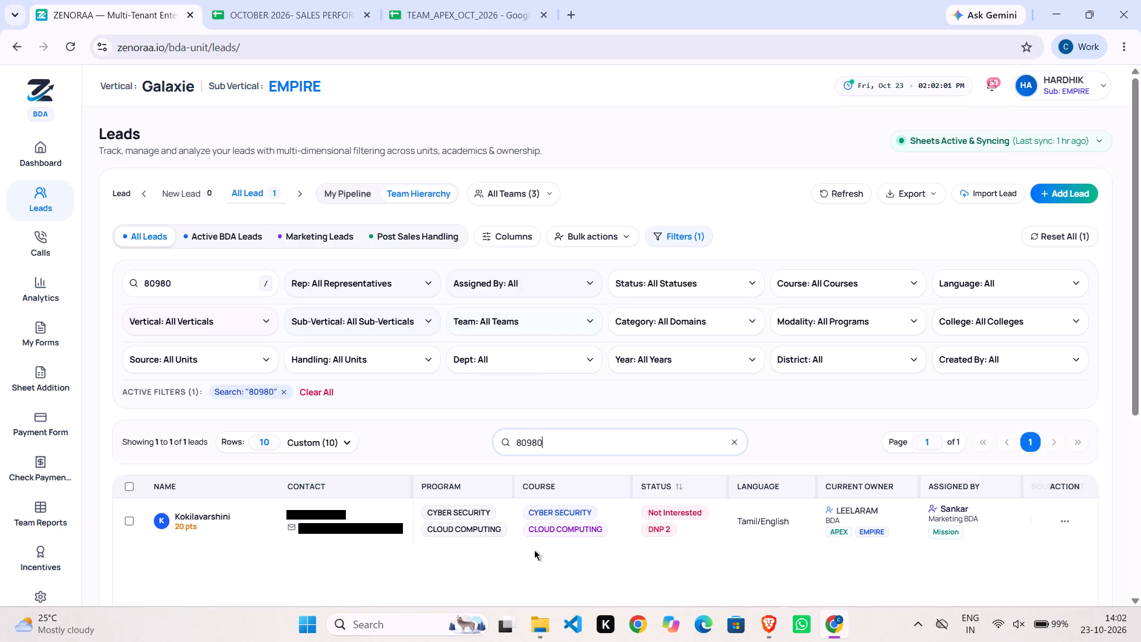
pyautogui.hscroll(2, 534, 550)
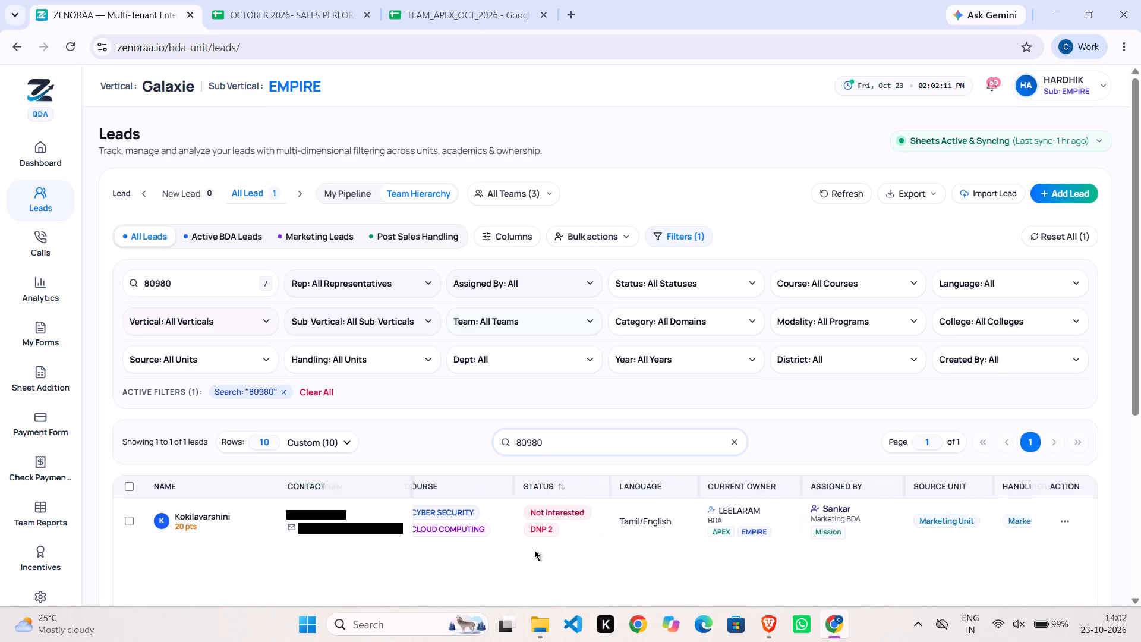
pyautogui.hscroll(1, 534, 550)
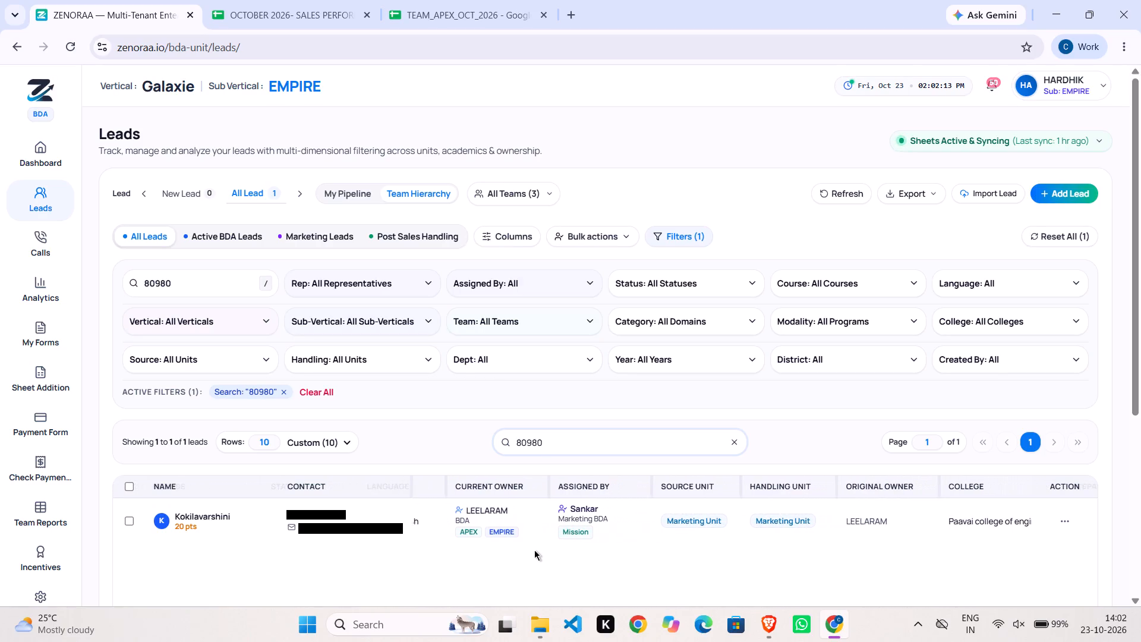
pyautogui.hscroll(2, 534, 550)
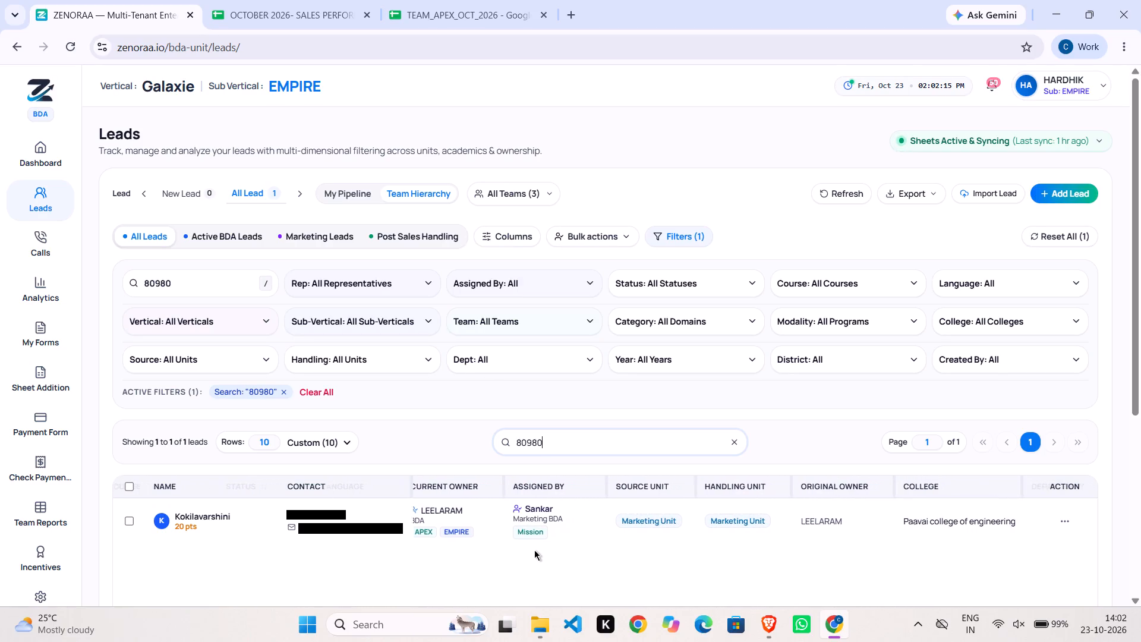
pyautogui.hscroll(1, 534, 550)
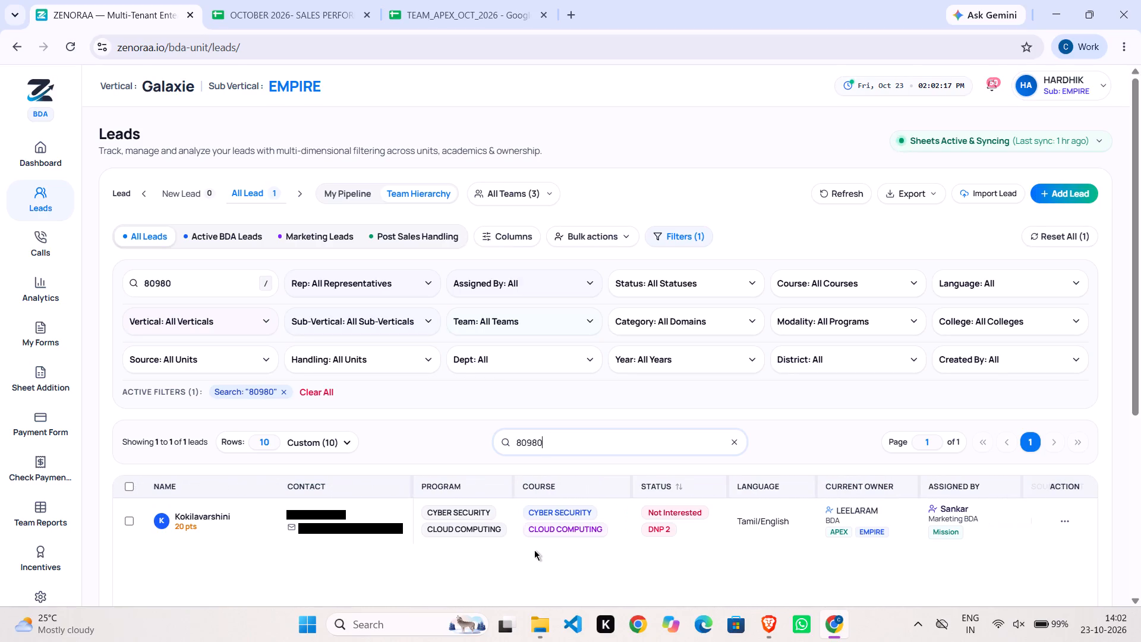
pyautogui.hscroll(8, 534, 550)
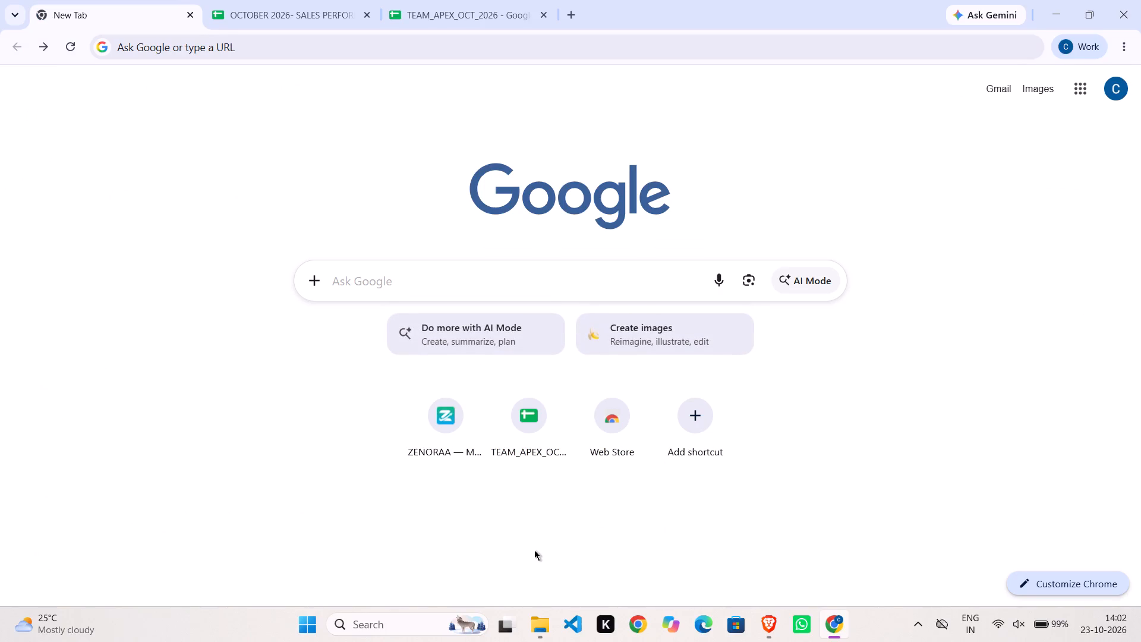
# Reopen the ZENORAA leads page, search the Team Hierarchy leads for 80890, and clear the search.
pyautogui.click(437, 417)
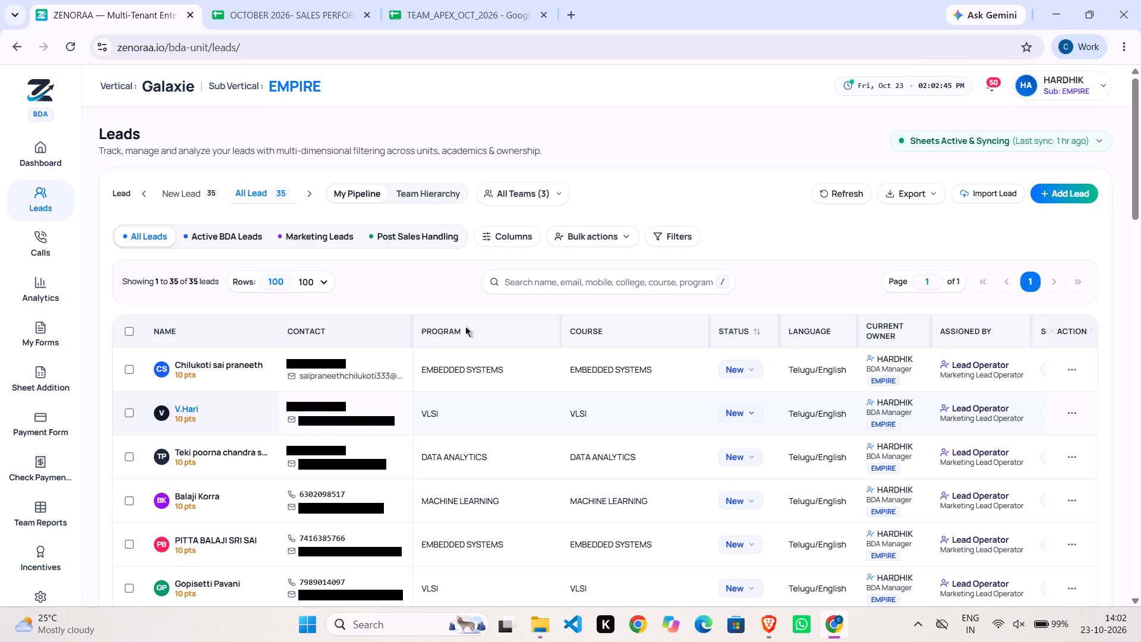
pyautogui.click(426, 194)
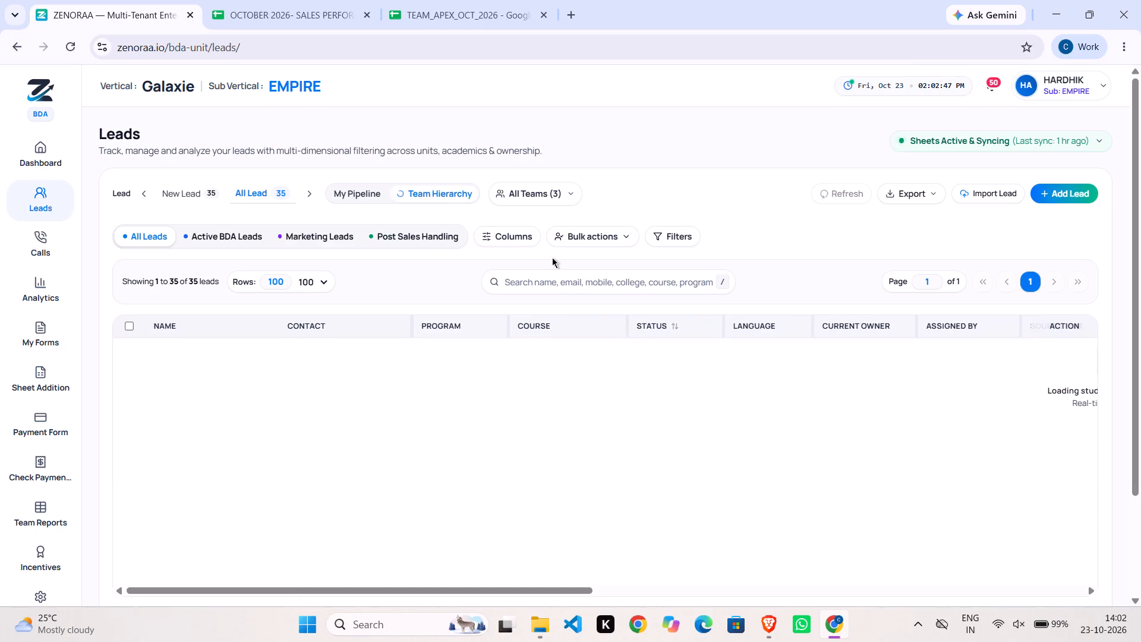
pyautogui.click(569, 284)
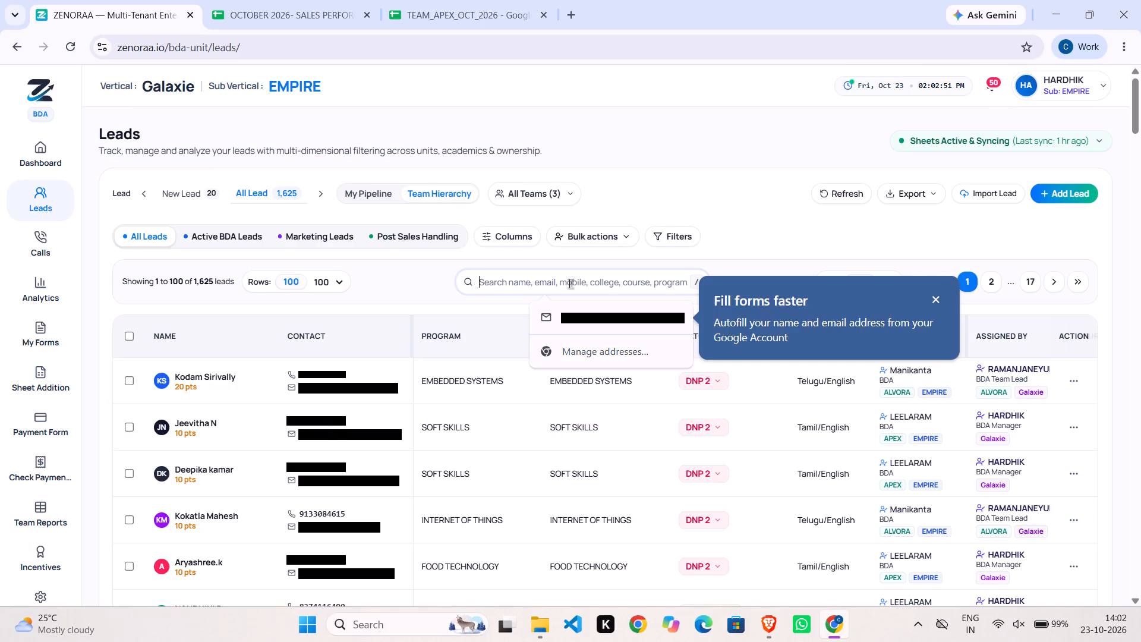
pyautogui.write('80890')
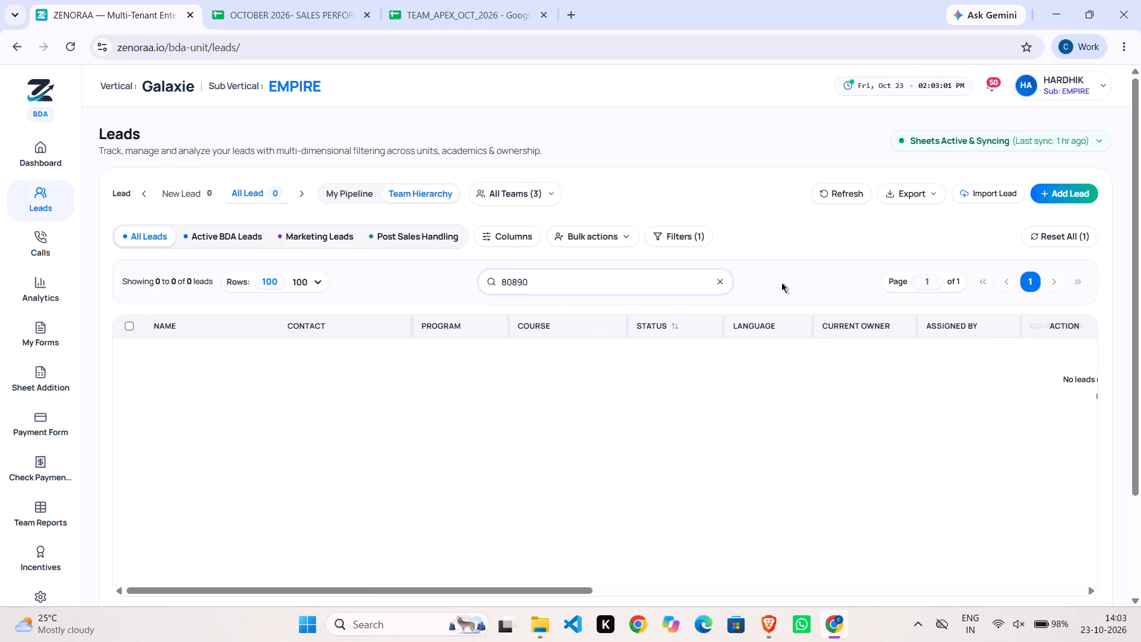
pyautogui.click(718, 281)
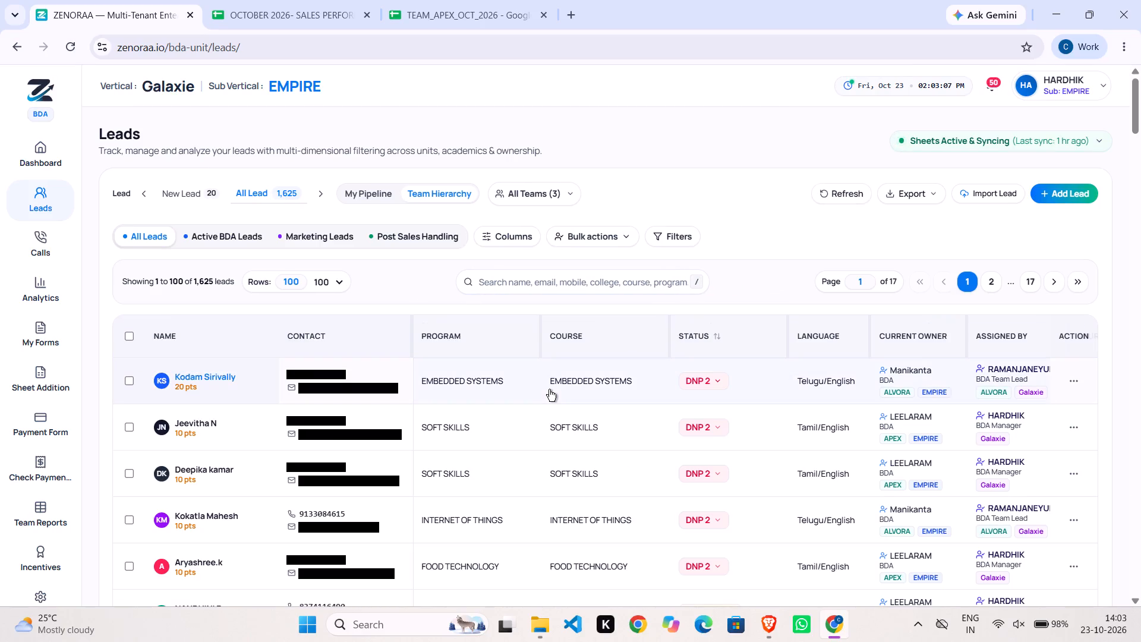
# Search the Team Hierarchy leads for 80890 once more, clearing the search after checking the list.
pyautogui.click(586, 282)
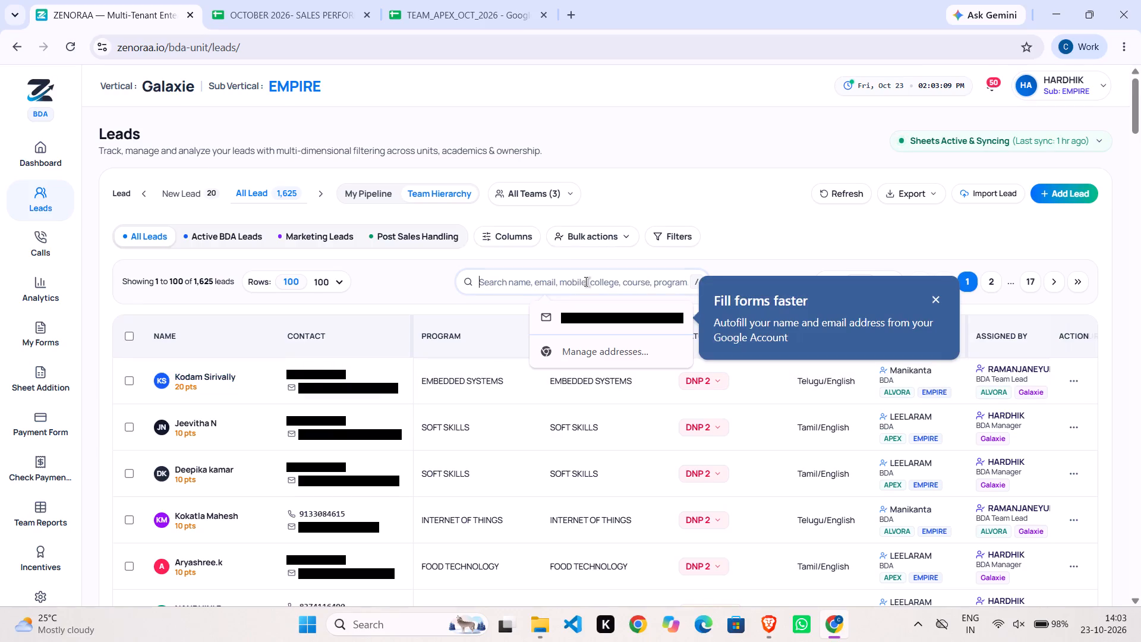
pyautogui.write('80890')
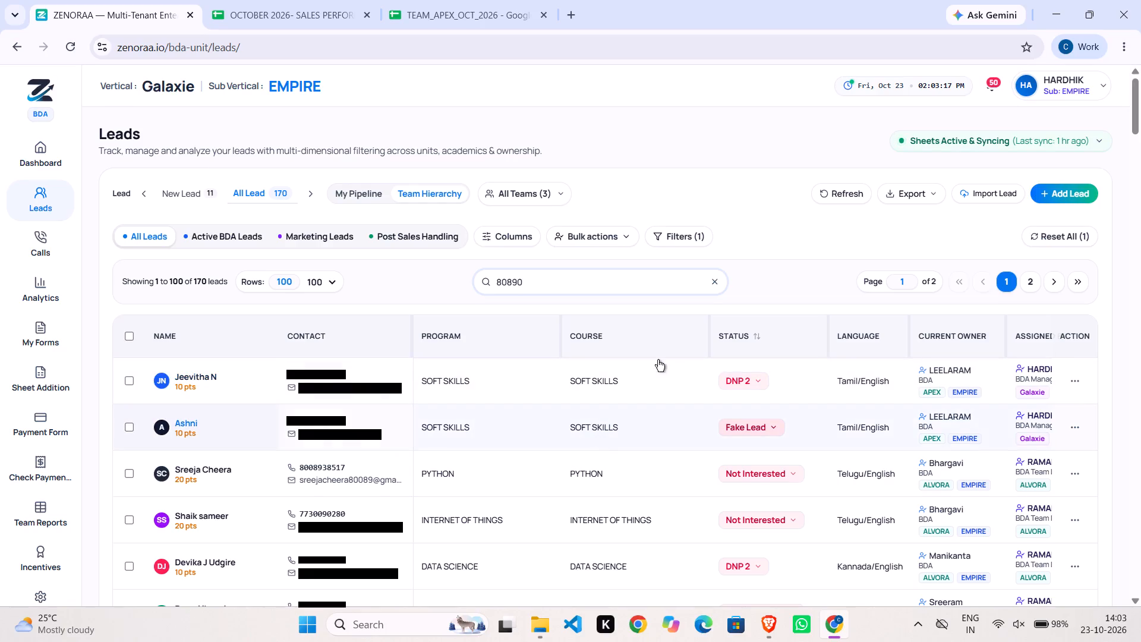
pyautogui.click(715, 282)
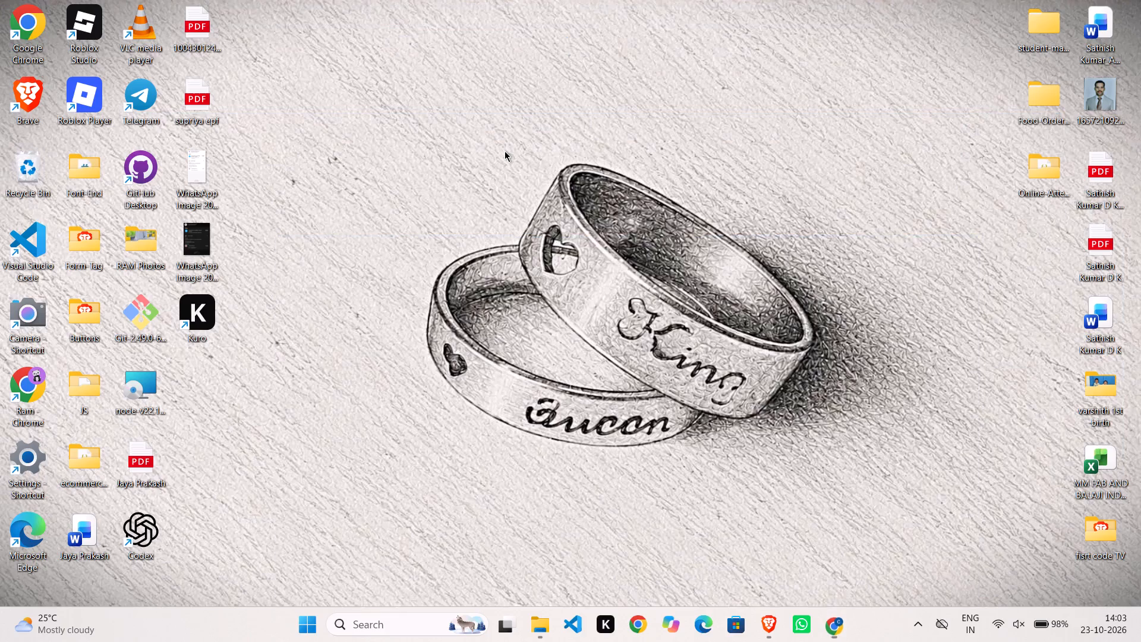
# Put the computer to sleep from the Windows desktop.
pyautogui.hotkey('alt', 'F4')
pyautogui.press('Up')
pyautogui.press('Return')
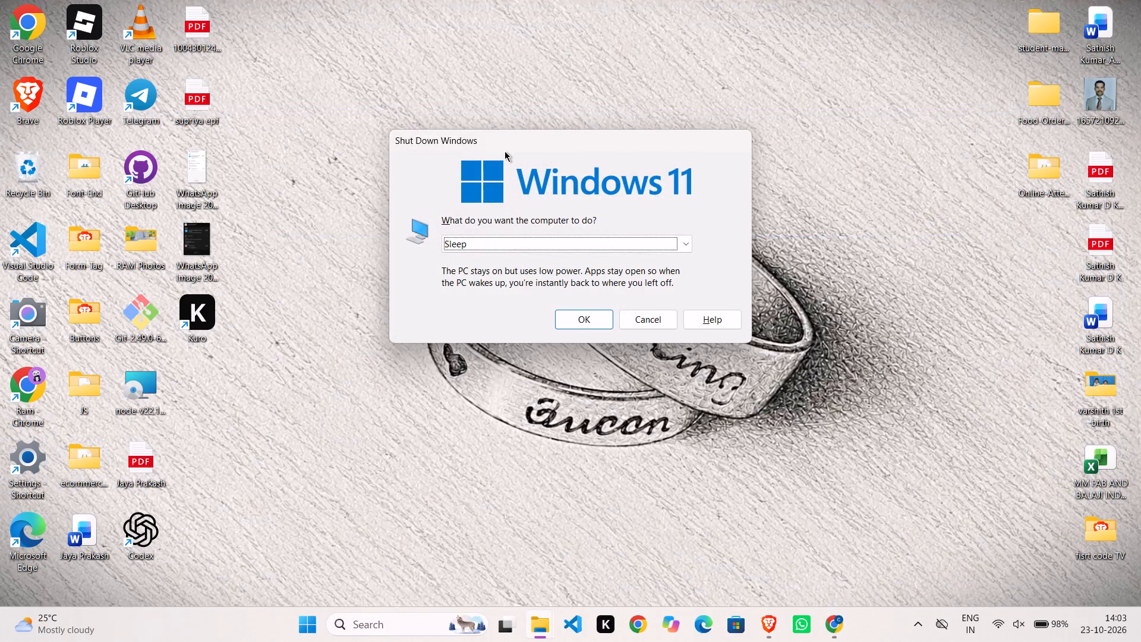